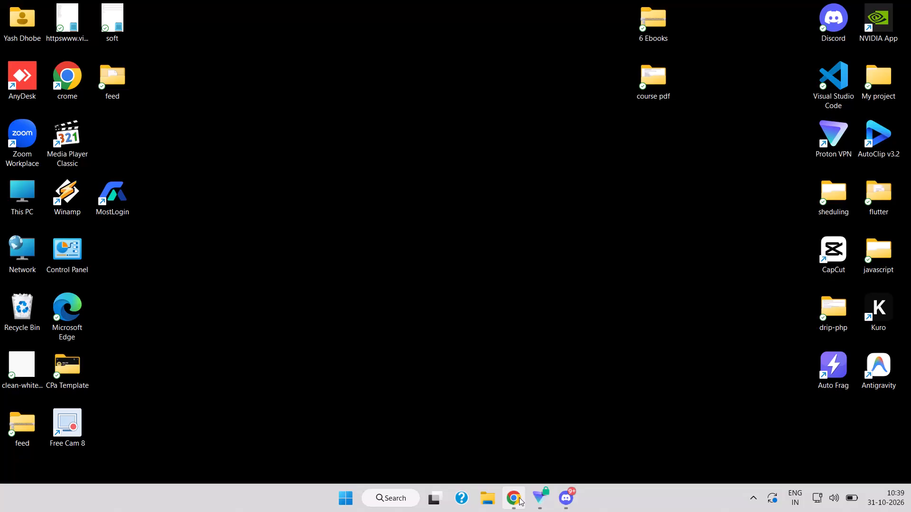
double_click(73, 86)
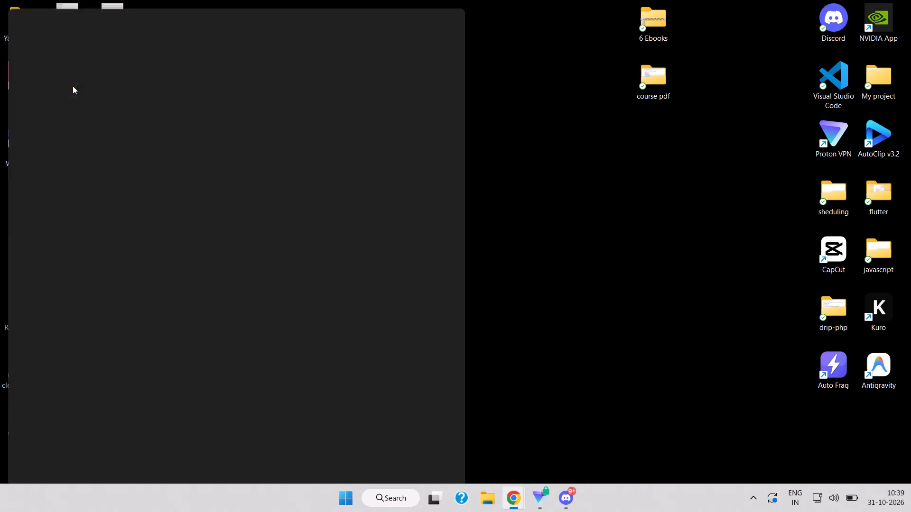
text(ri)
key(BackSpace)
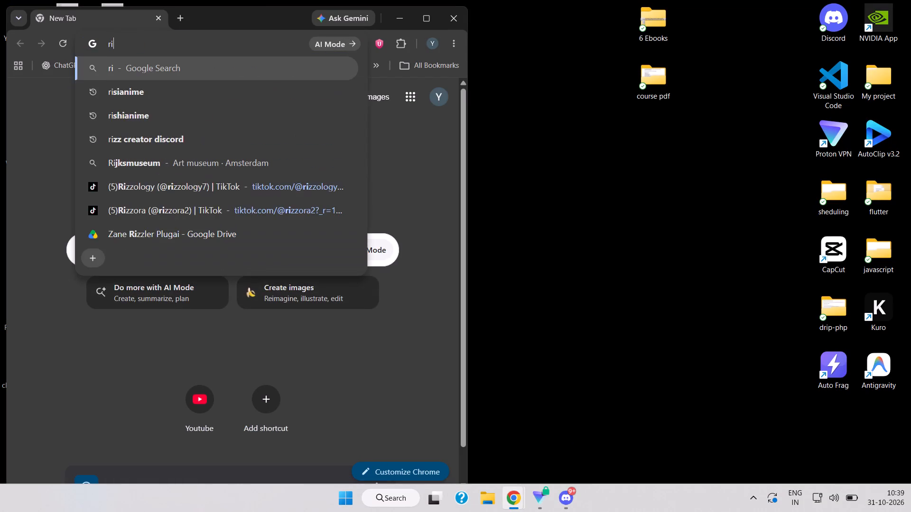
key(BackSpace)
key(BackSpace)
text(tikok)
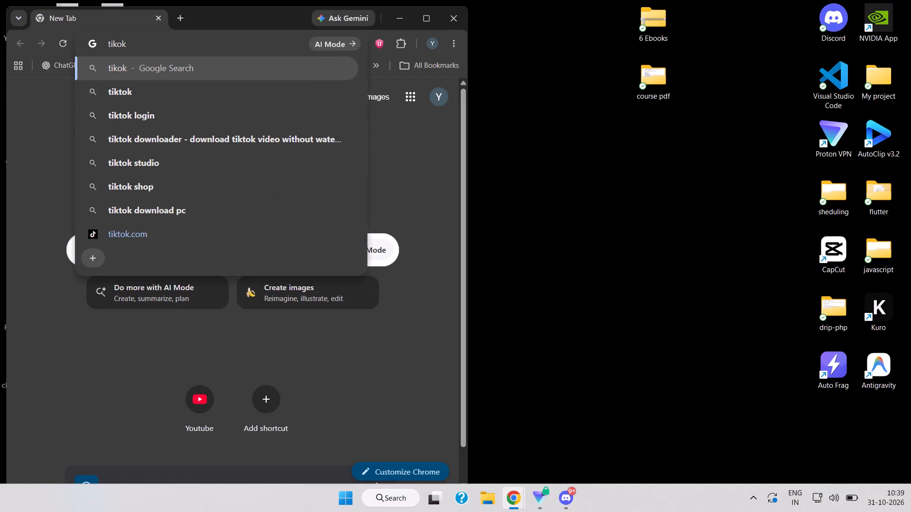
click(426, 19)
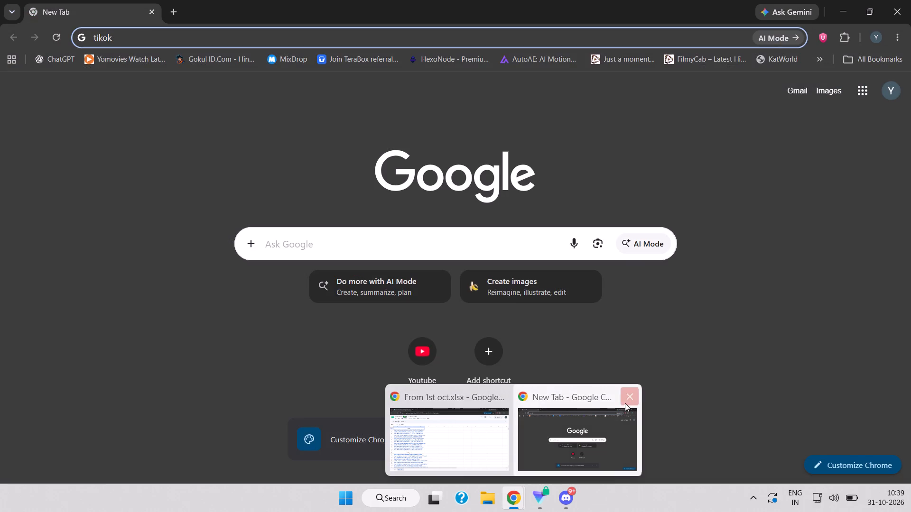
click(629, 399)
Switch to the already open Chrome window containing the From 1st oct.xlsx spreadsheet.
click(536, 427)
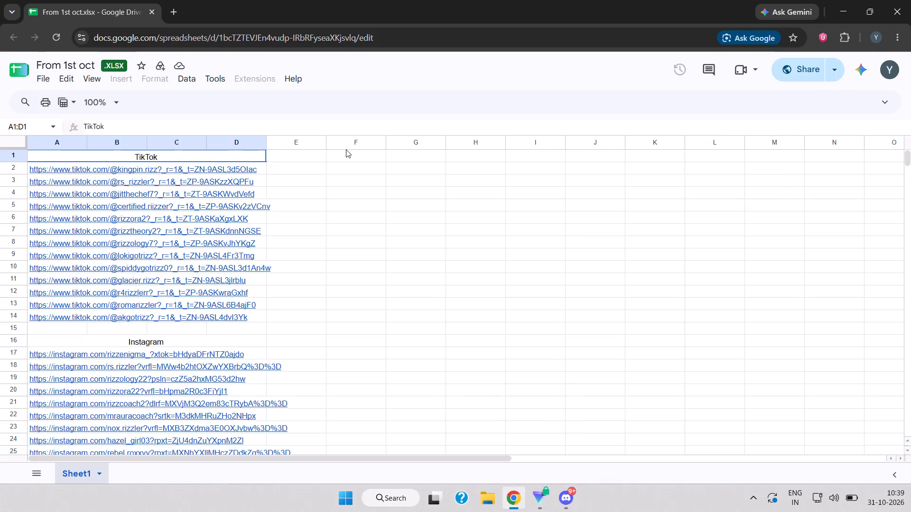
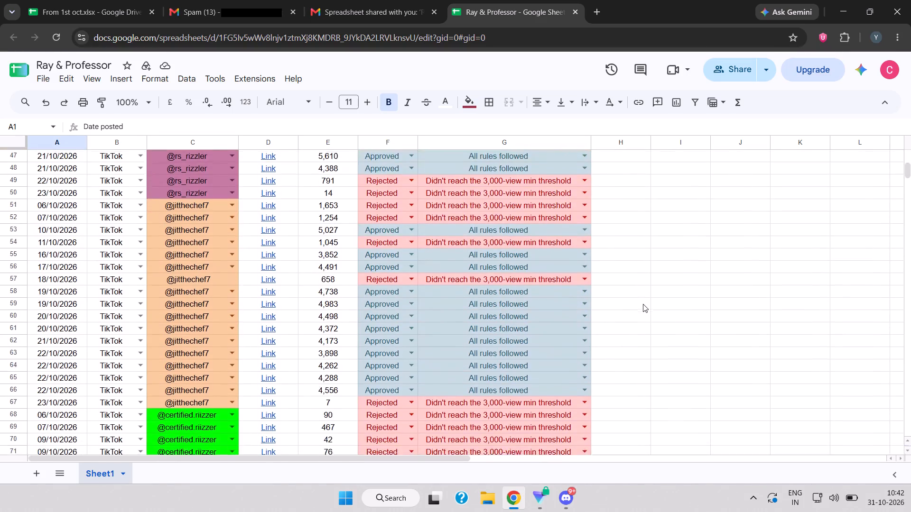
Look through the Ray & Professor spreadsheet's TikTok post entries, with their accounts, views and approval statuses, down to the last filled row.
scroll(643, 304, down, 6)
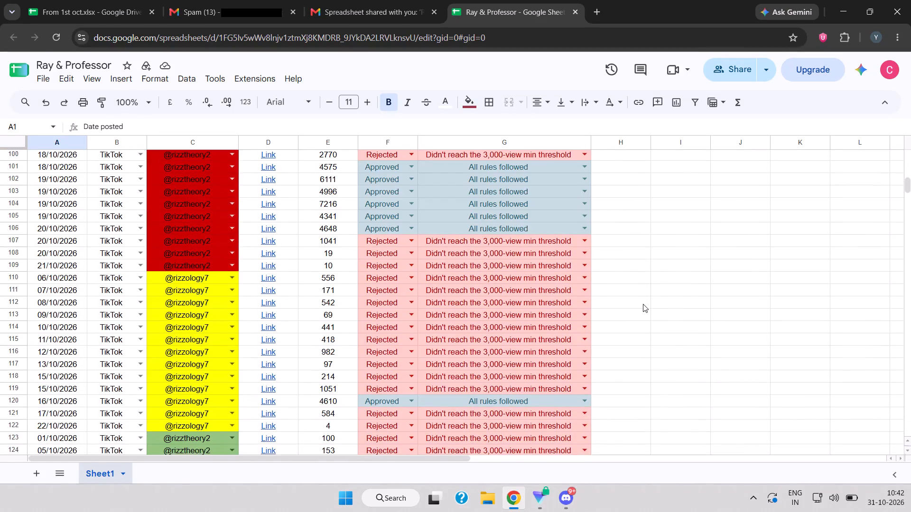
scroll(643, 304, down, 8)
scroll(643, 304, up, 4)
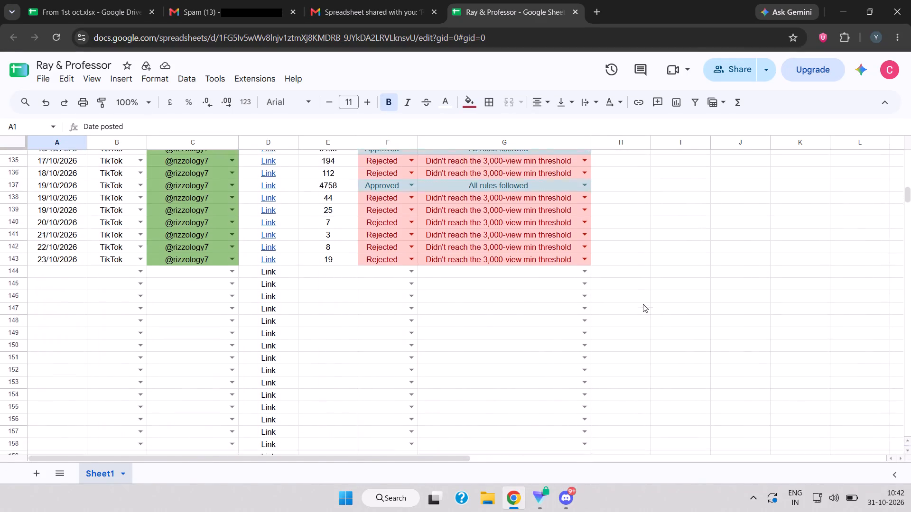
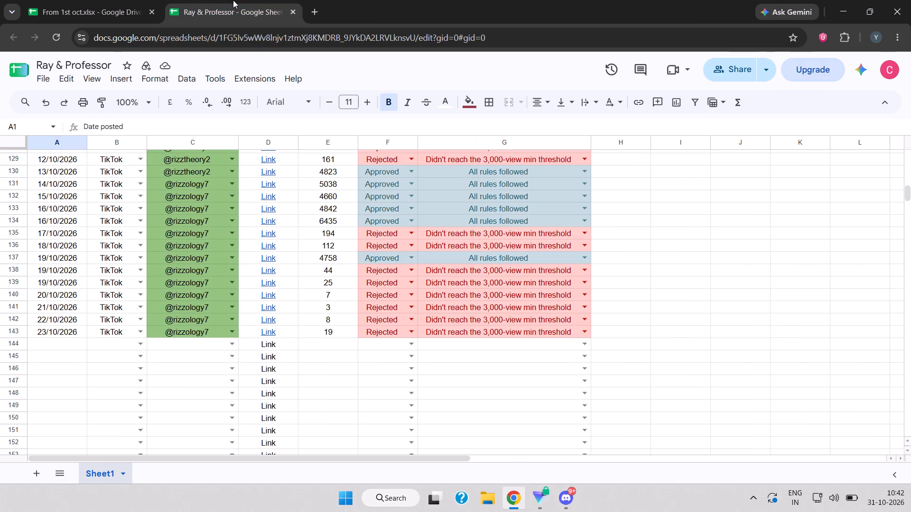
click(118, 0)
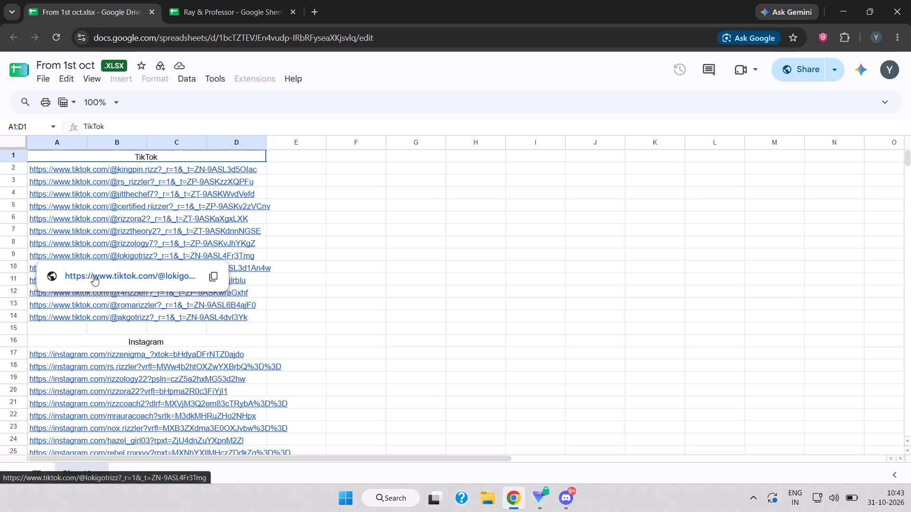
click(93, 275)
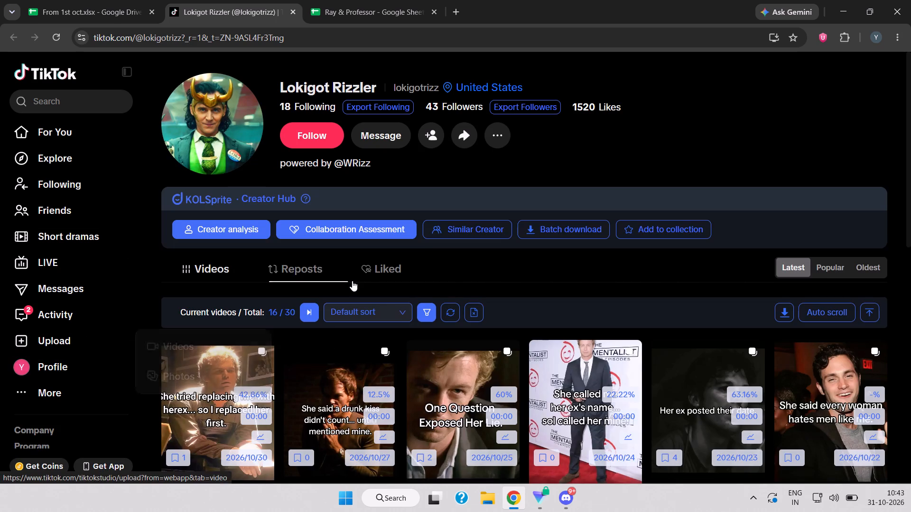
scroll(450, 280, down, 6)
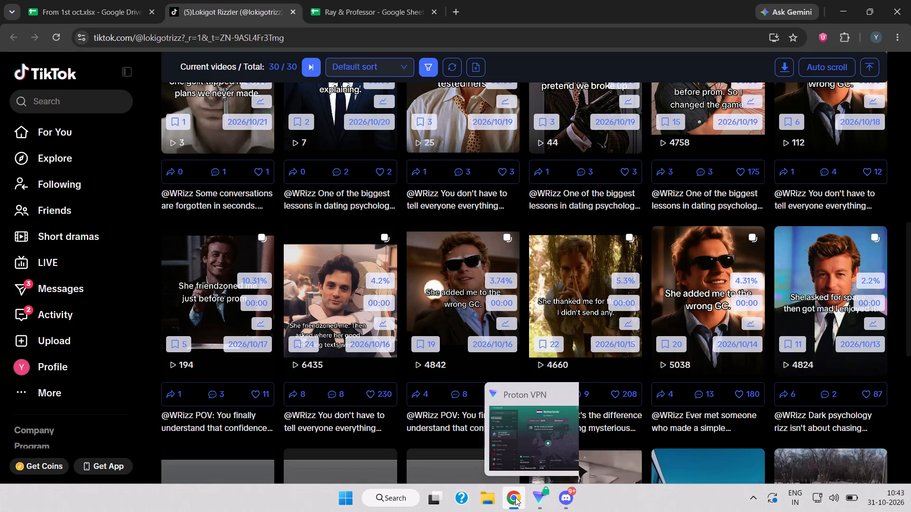
Move the Ray & Professor sheet's browser tab ahead of the TikTok profile's tab and select the first empty date cell, A144.
click(86, 0)
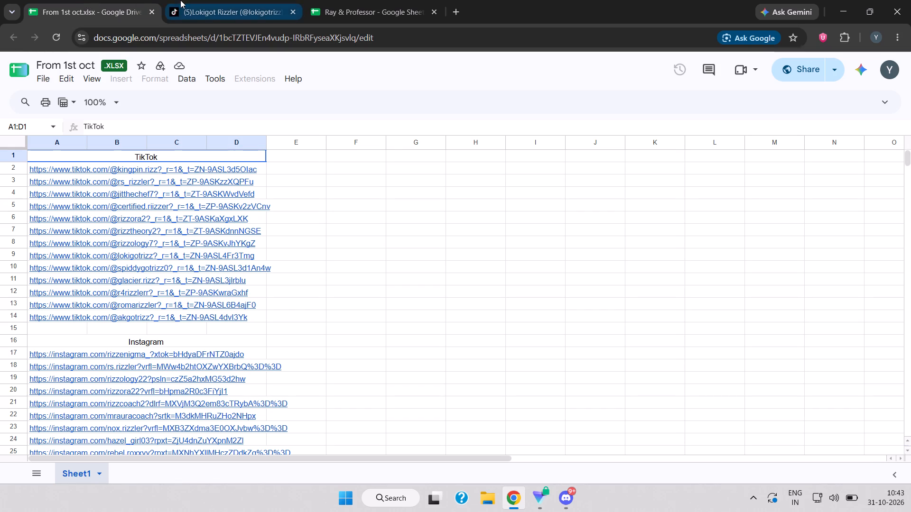
click(328, 0)
drag(338, 0, 219, 3)
scroll(136, 280, down, 1)
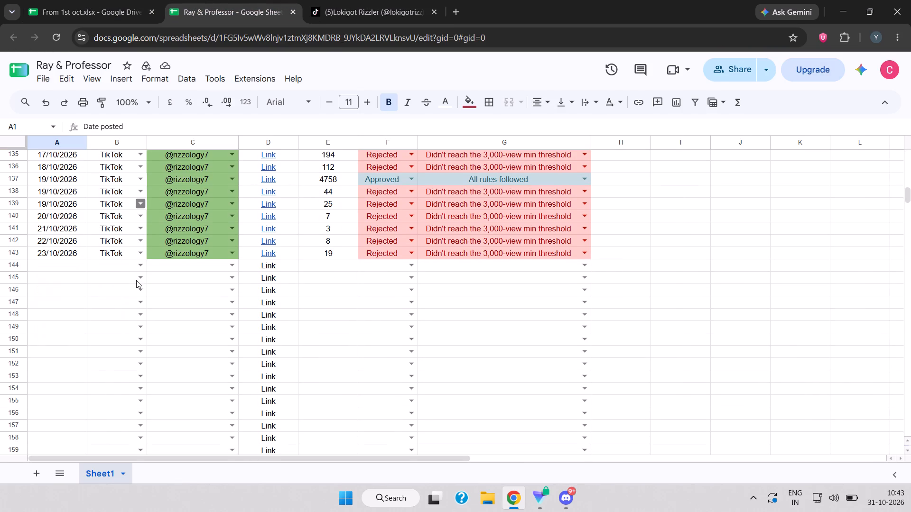
click(41, 260)
scroll(41, 260, down, 2)
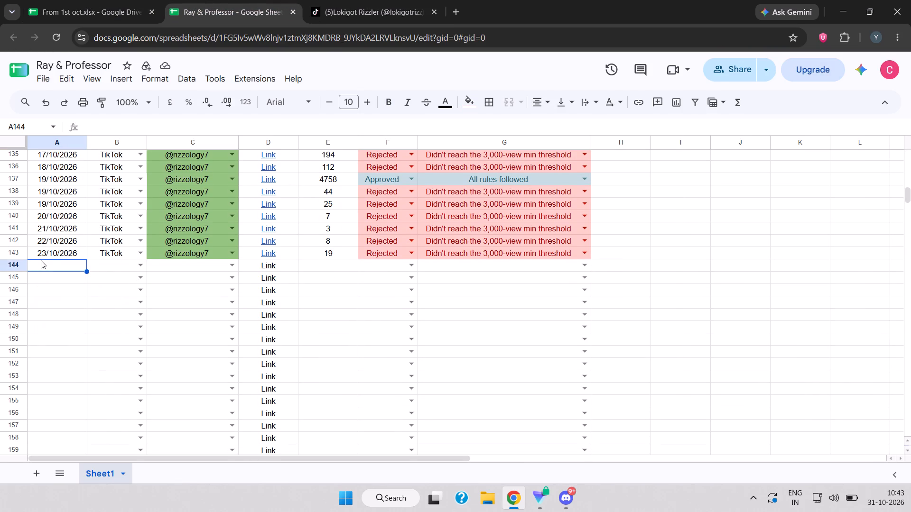
scroll(41, 260, down, 2)
scroll(216, 103, down, 2)
click(332, 0)
scroll(344, 107, up, 2)
scroll(367, 216, down, 2)
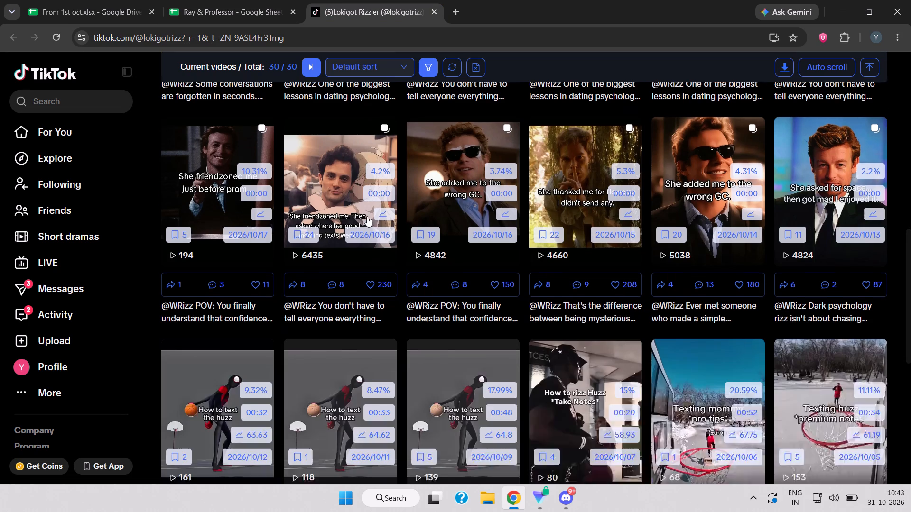
scroll(367, 216, down, 5)
scroll(367, 216, up, 3)
scroll(367, 216, down, 2)
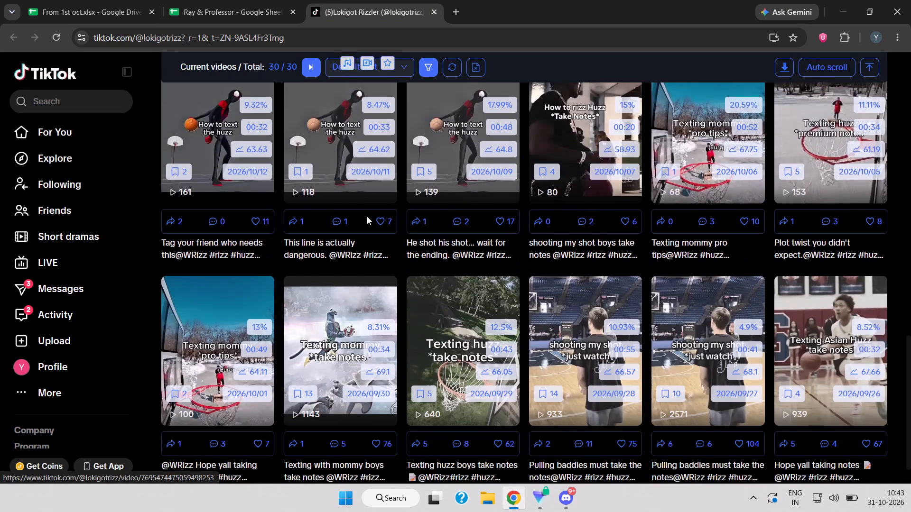
scroll(367, 216, down, 2)
scroll(367, 216, up, 1)
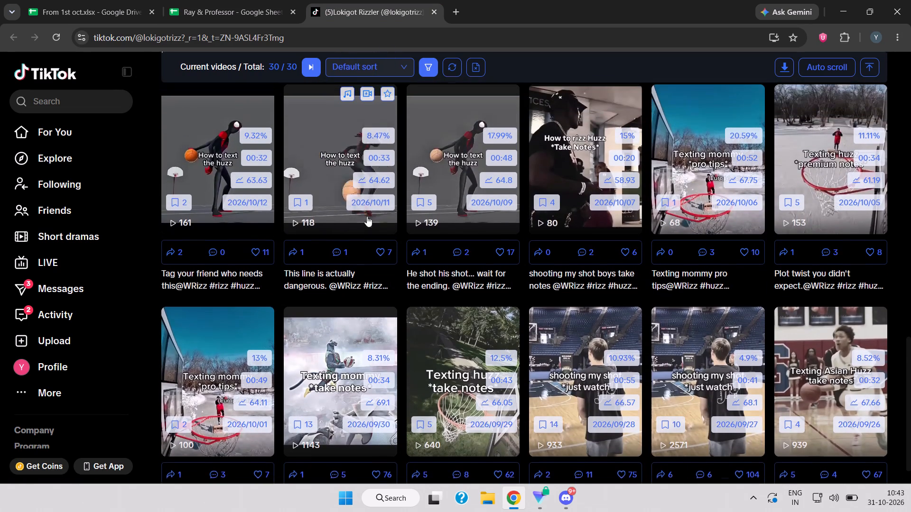
scroll(367, 216, up, 1)
scroll(367, 216, down, 1)
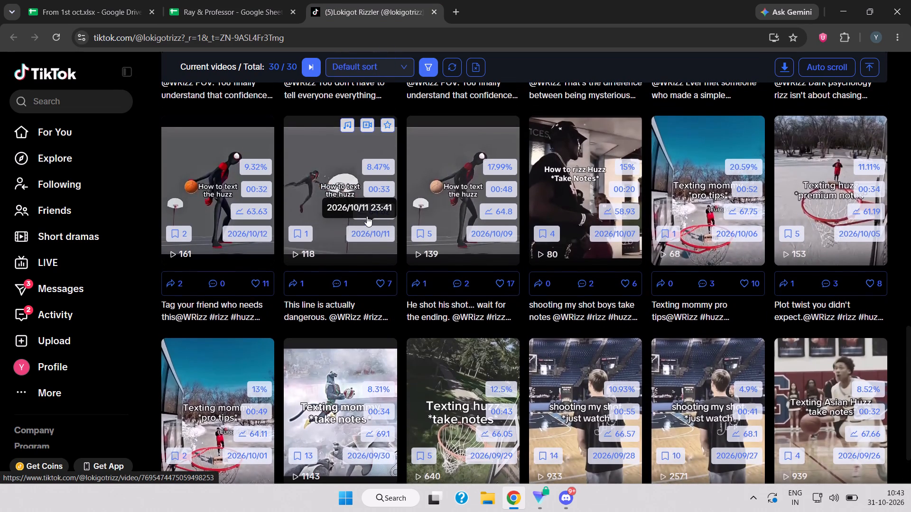
scroll(367, 216, down, 2)
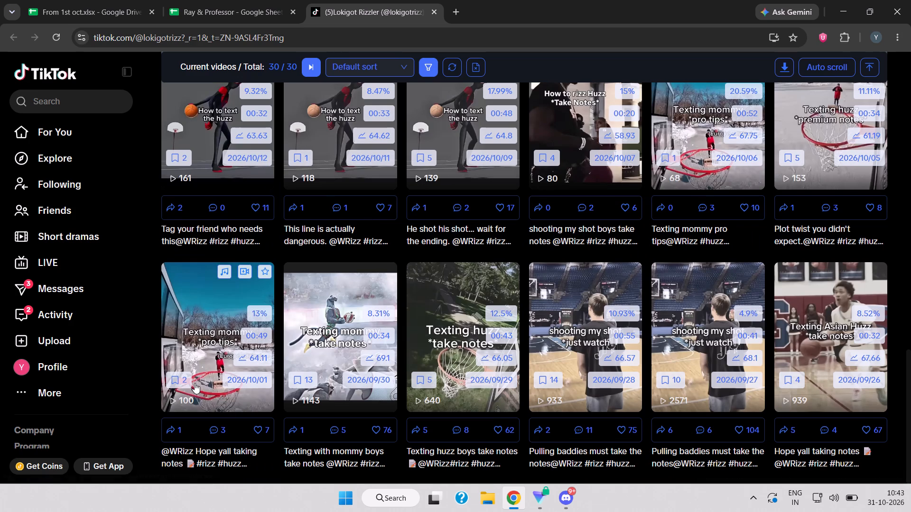
scroll(195, 383, right, 2)
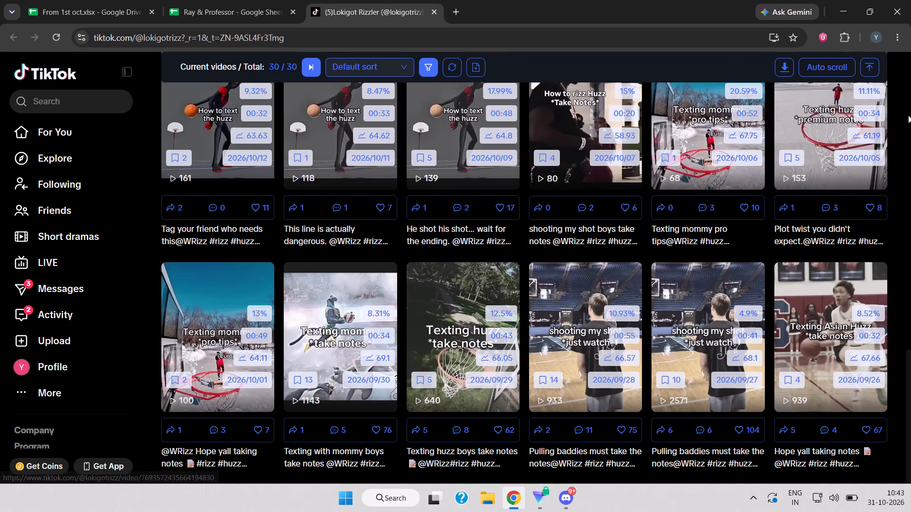
scroll(910, 116, up, 1)
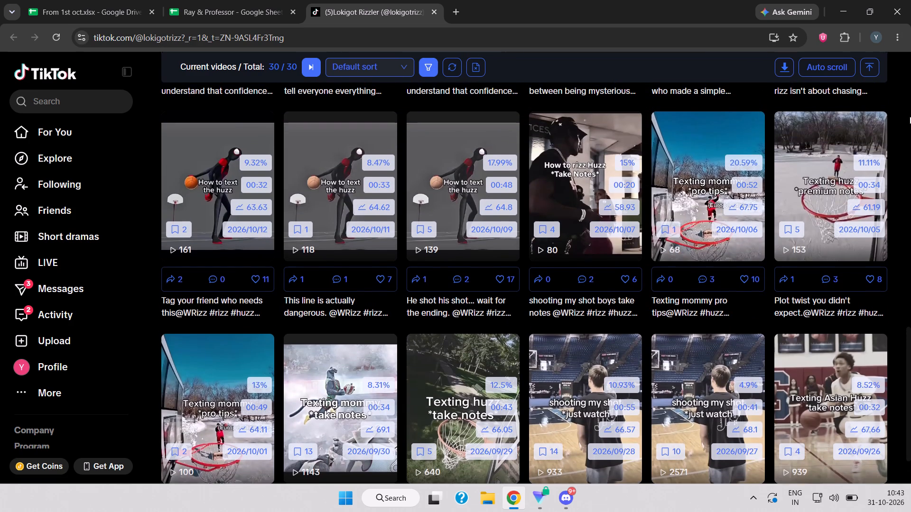
scroll(910, 140, up, 1)
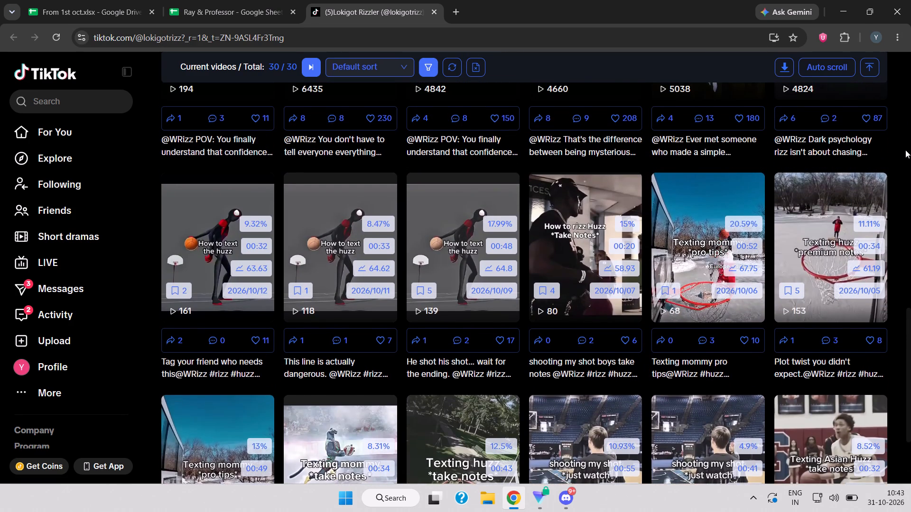
scroll(905, 150, up, 1)
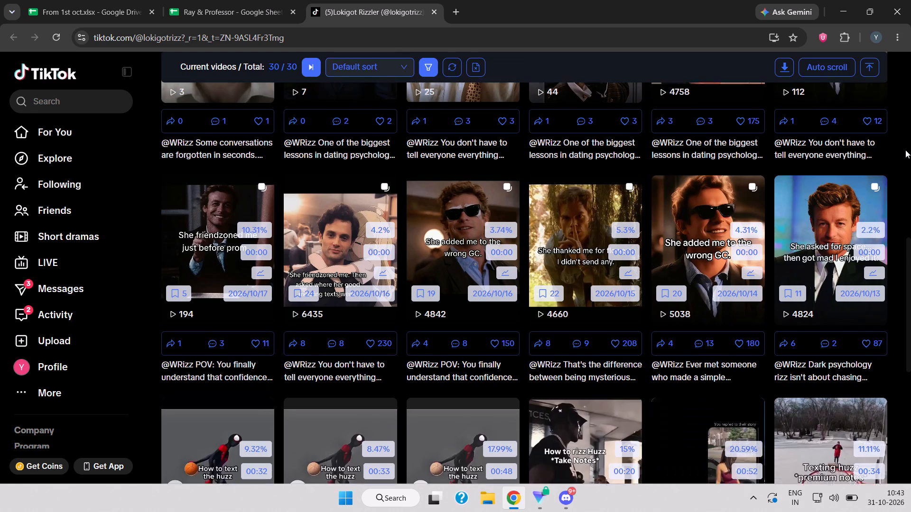
scroll(905, 150, up, 3)
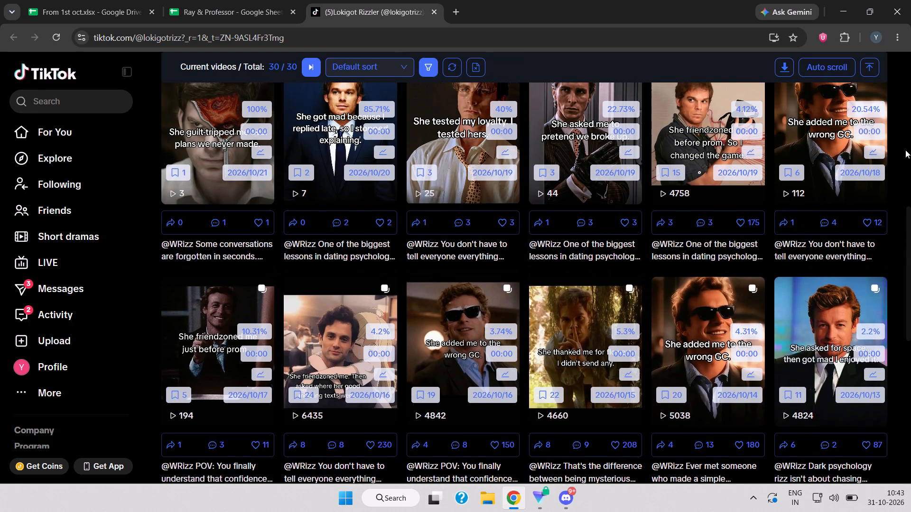
scroll(905, 150, up, 2)
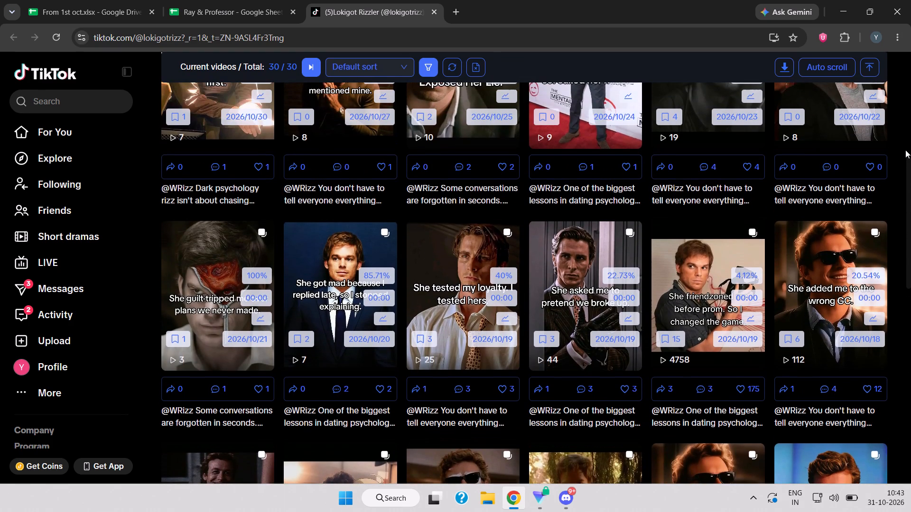
scroll(905, 150, down, 2)
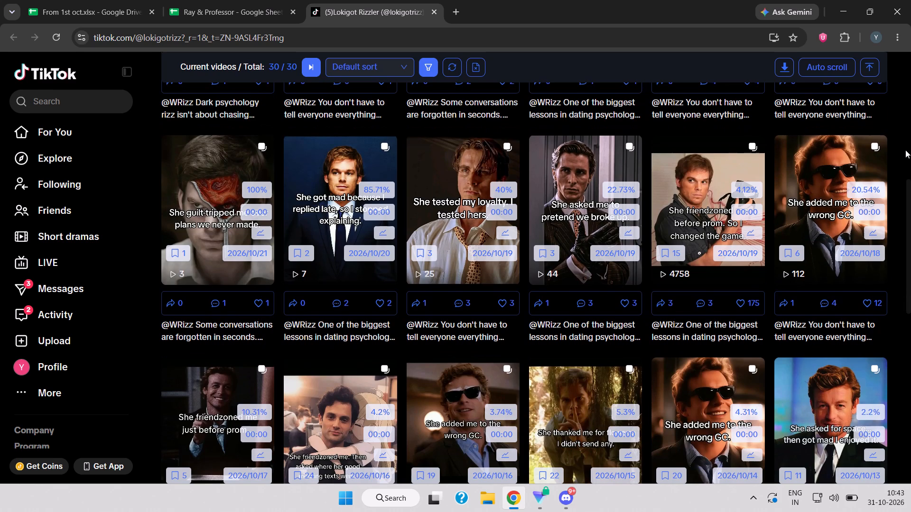
scroll(905, 150, up, 2)
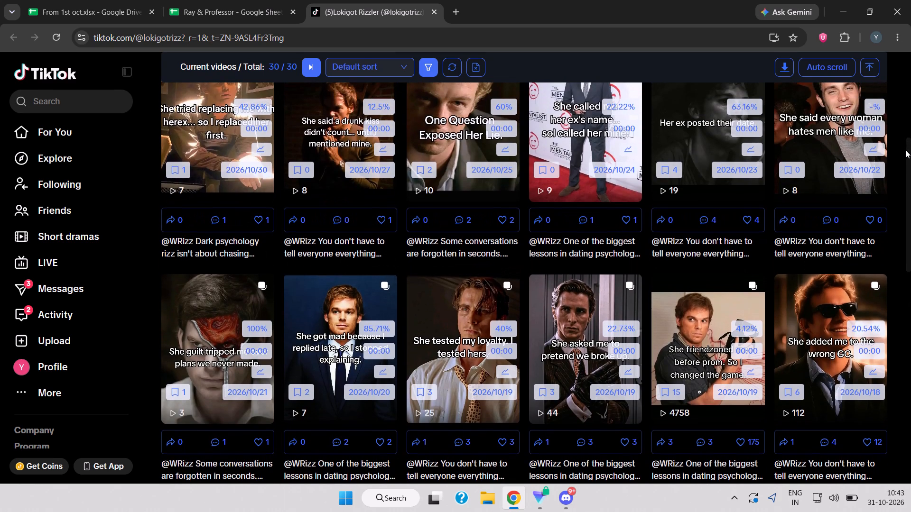
click(233, 0)
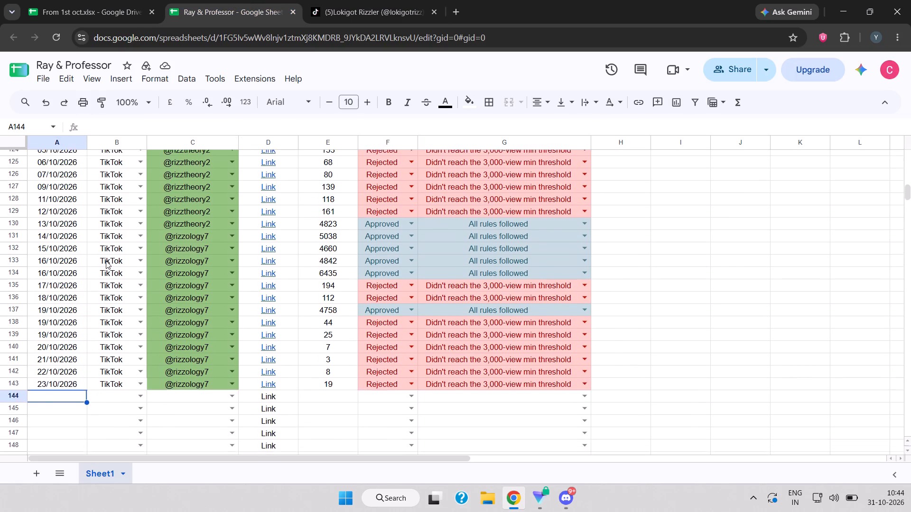
scroll(106, 261, down, 1)
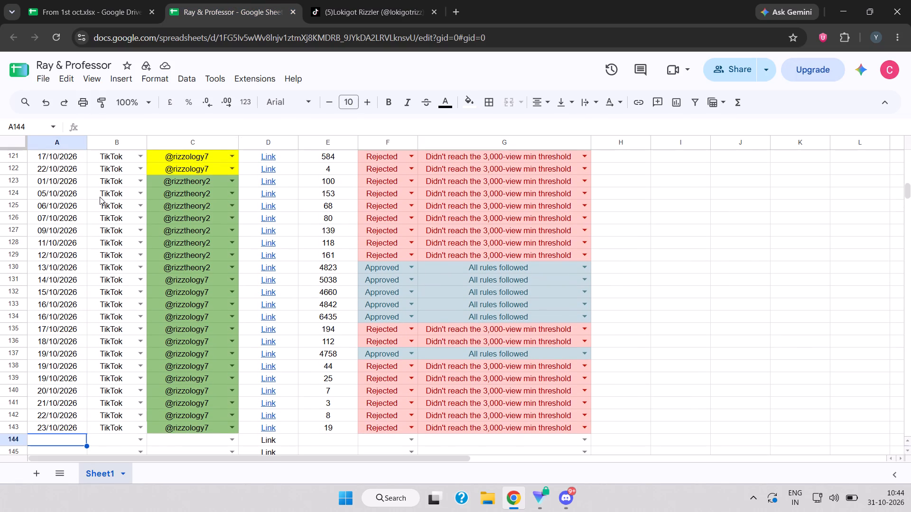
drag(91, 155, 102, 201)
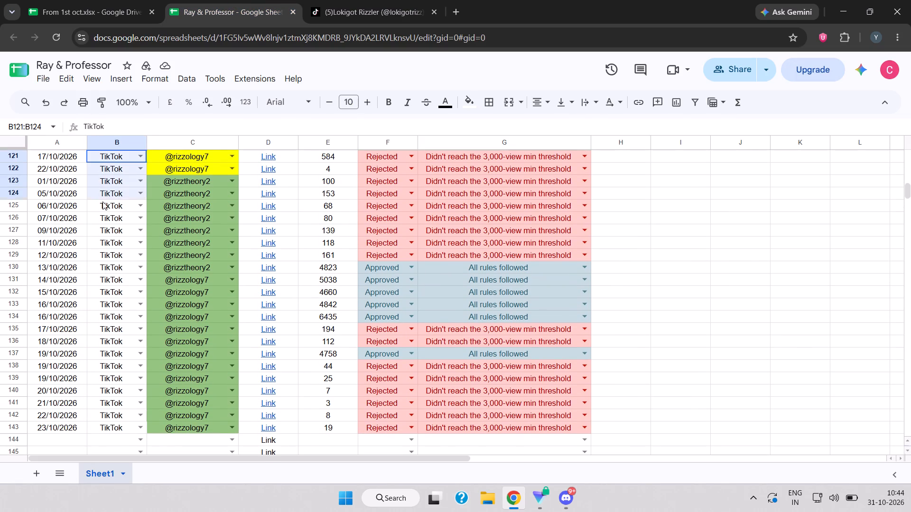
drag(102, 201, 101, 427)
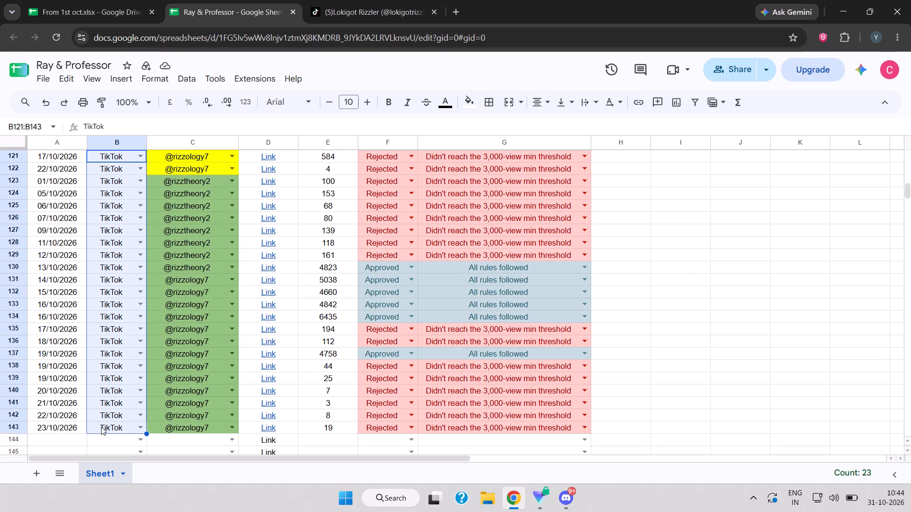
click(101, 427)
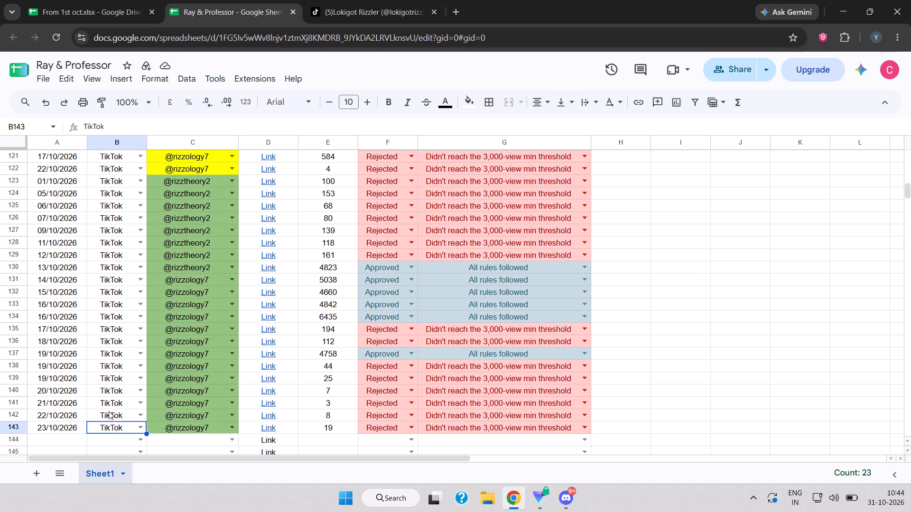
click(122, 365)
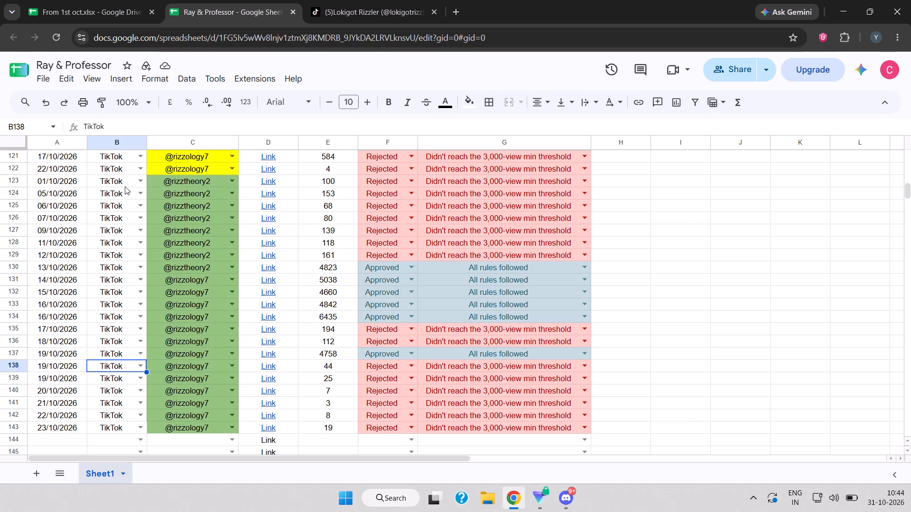
Copy the TikTok platform entries from B123:B143 and paste them into the empty rows starting at B144.
drag(89, 177, 127, 427)
scroll(128, 400, up, 1)
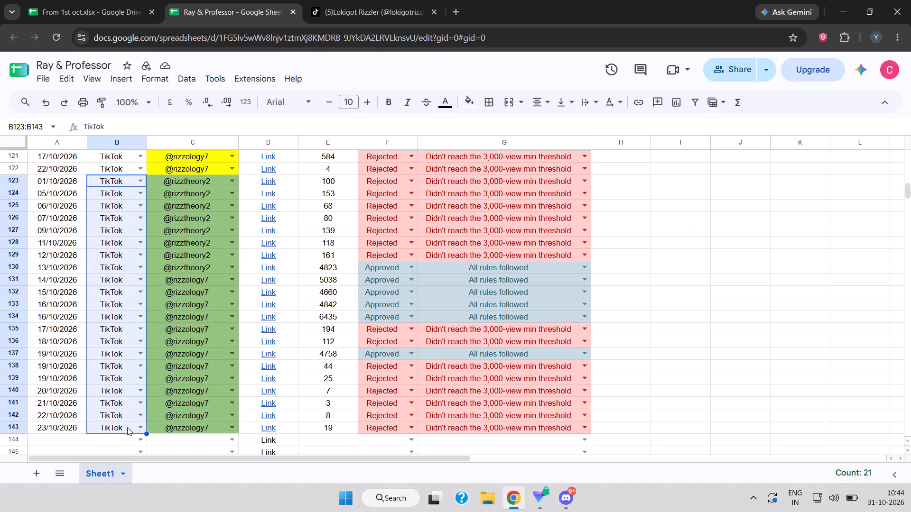
key(ctrl+c)
scroll(127, 427, down, 2)
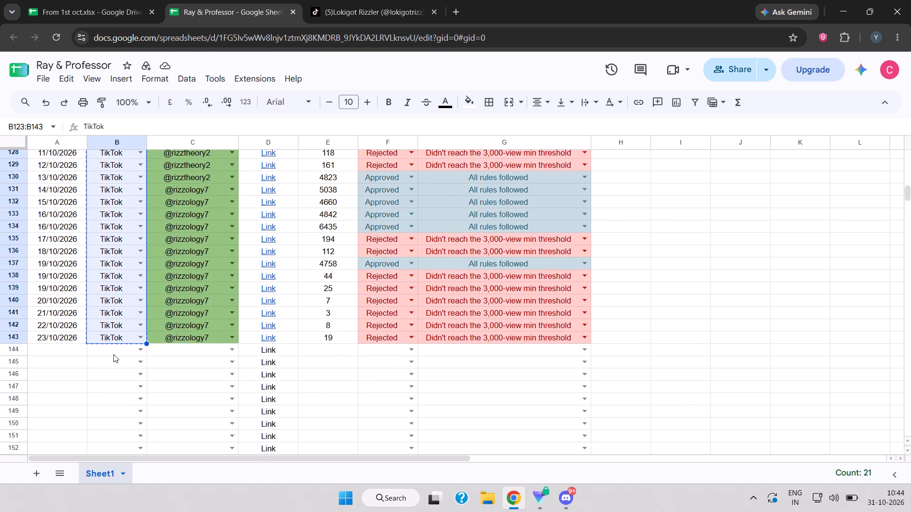
click(113, 351)
key(ctrl+v)
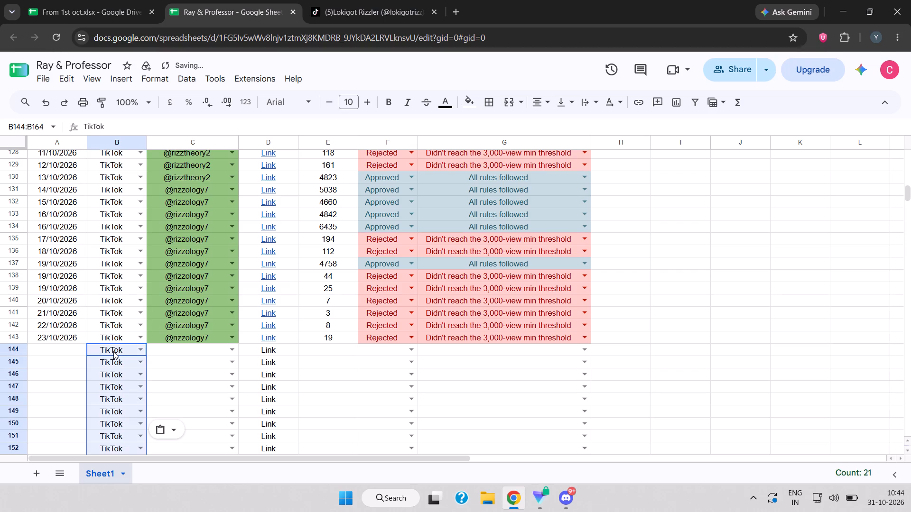
scroll(155, 368, down, 2)
click(125, 353)
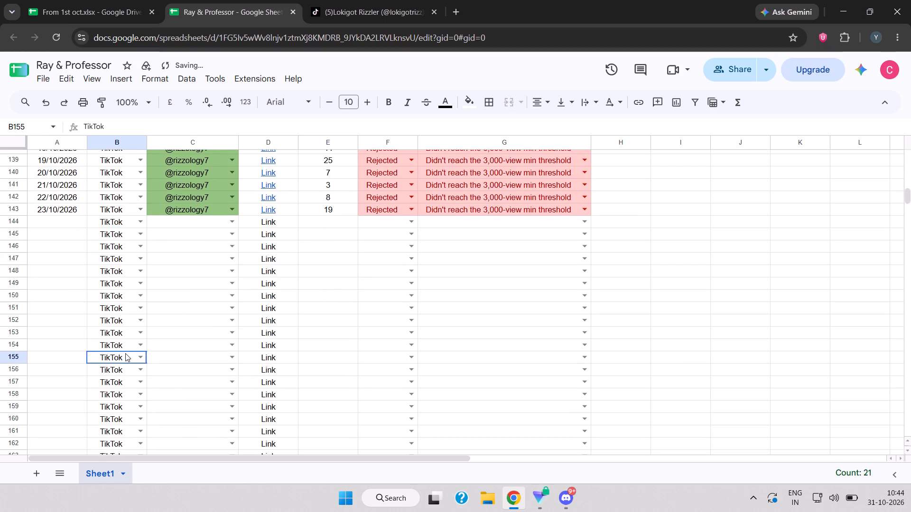
scroll(187, 270, up, 1)
scroll(187, 270, down, 1)
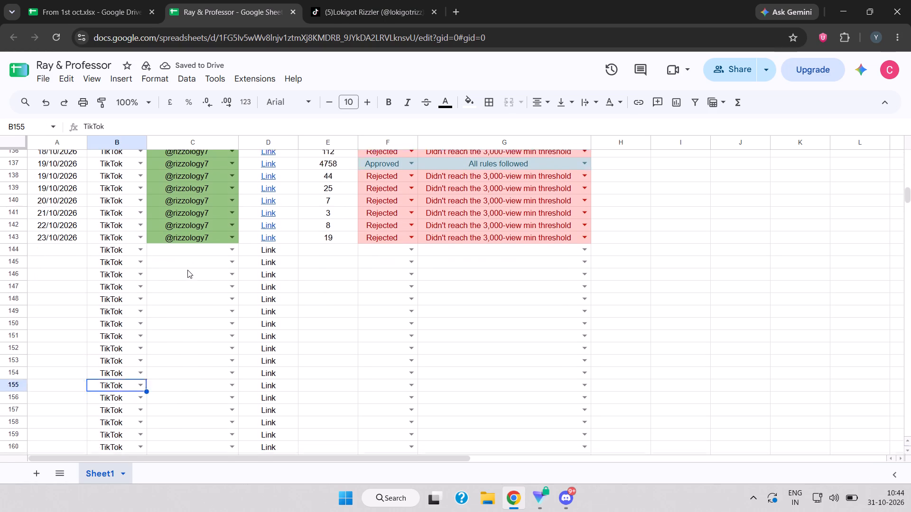
scroll(187, 270, down, 1)
scroll(187, 270, up, 1)
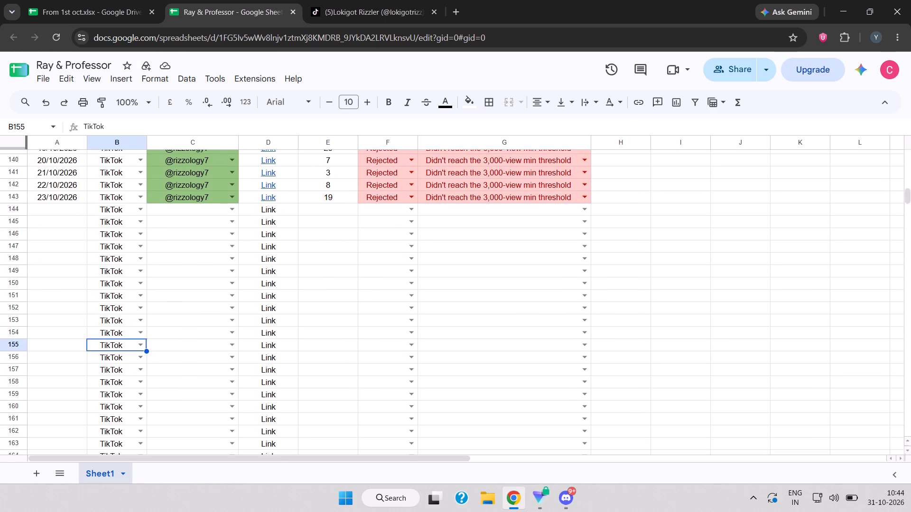
click(139, 207)
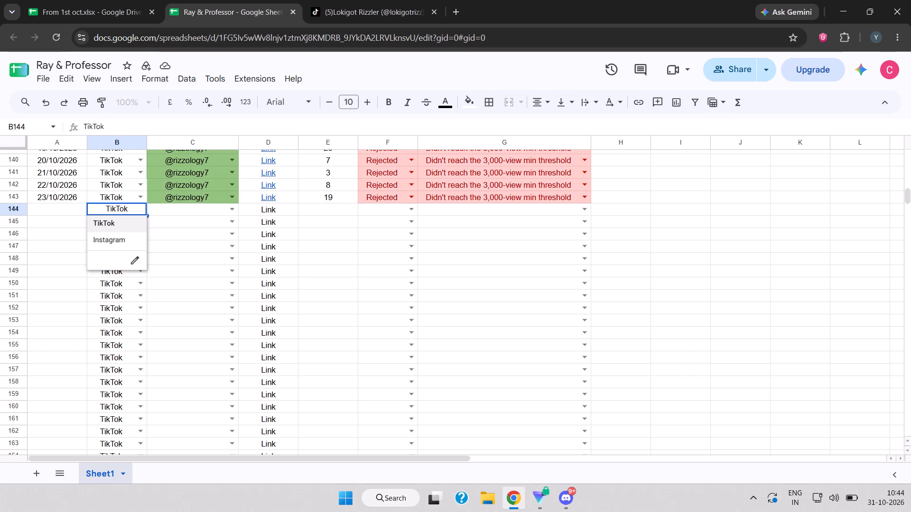
click(151, 220)
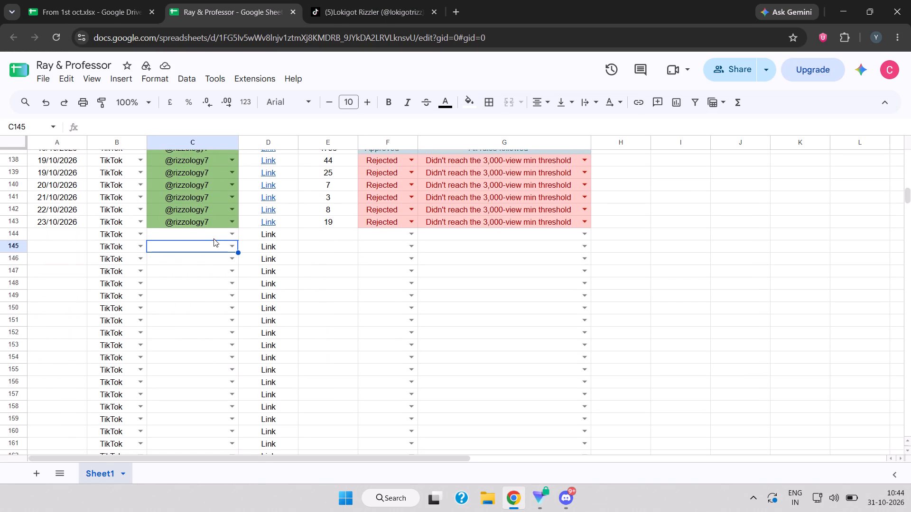
click(212, 237)
click(340, 0)
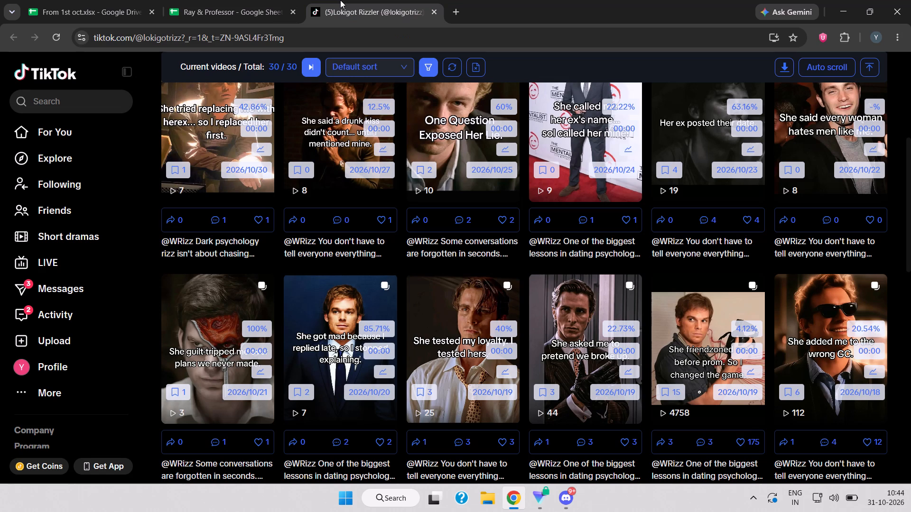
click(266, 0)
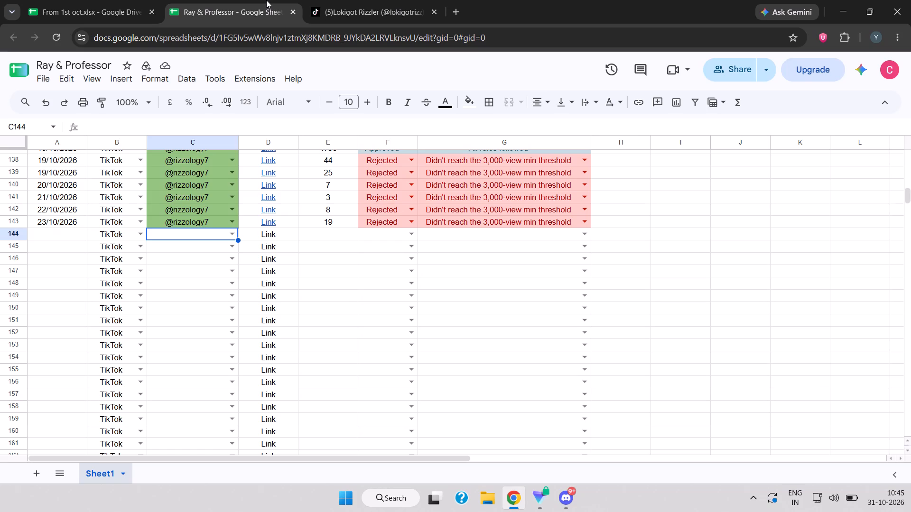
click(365, 0)
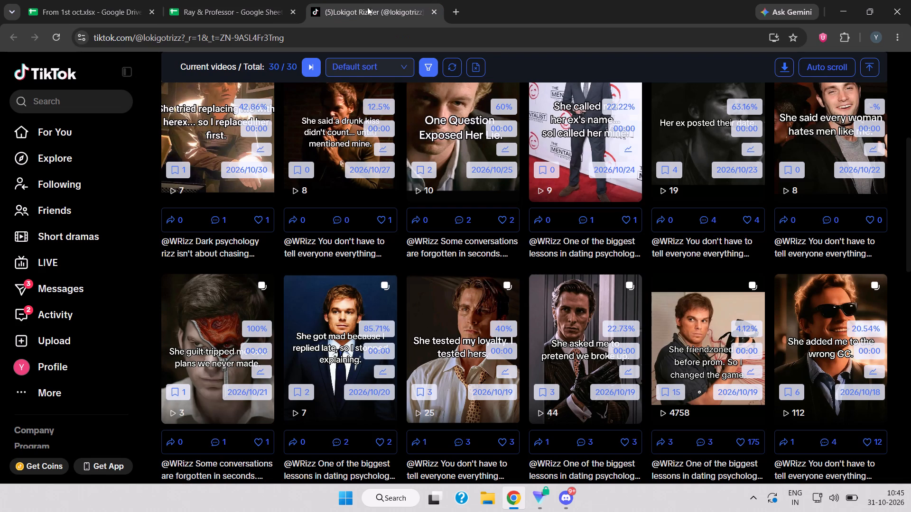
scroll(418, 181, up, 6)
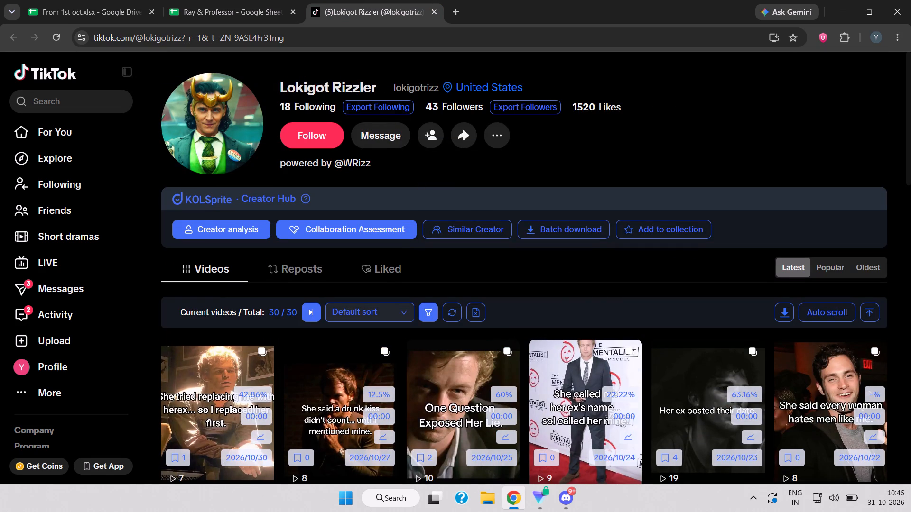
double_click(412, 89)
key(ctrl+c)
click(247, 0)
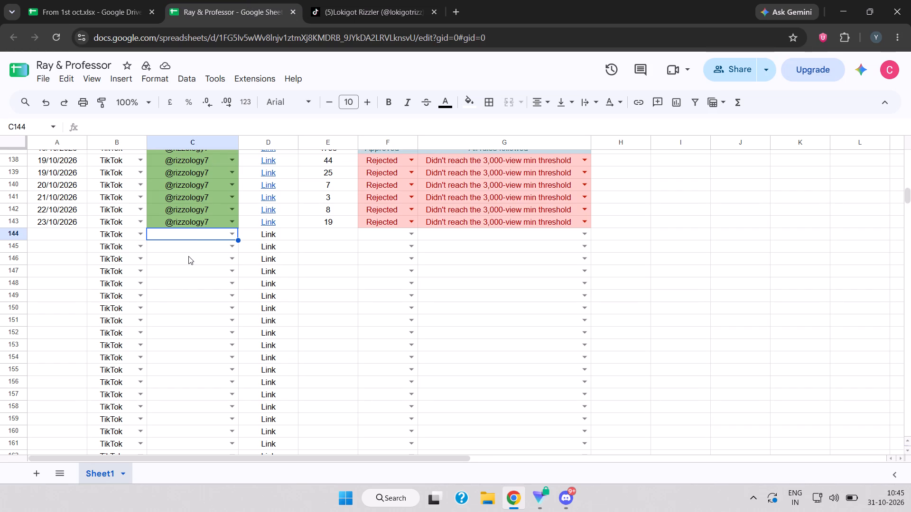
Examine the account names and color groups in column C of the filled rows above row 144.
scroll(188, 256, up, 1)
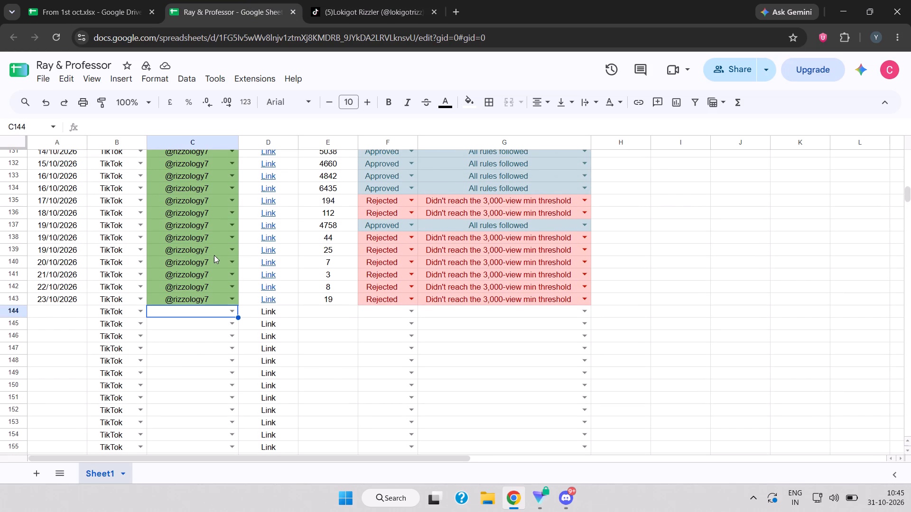
scroll(214, 255, up, 5)
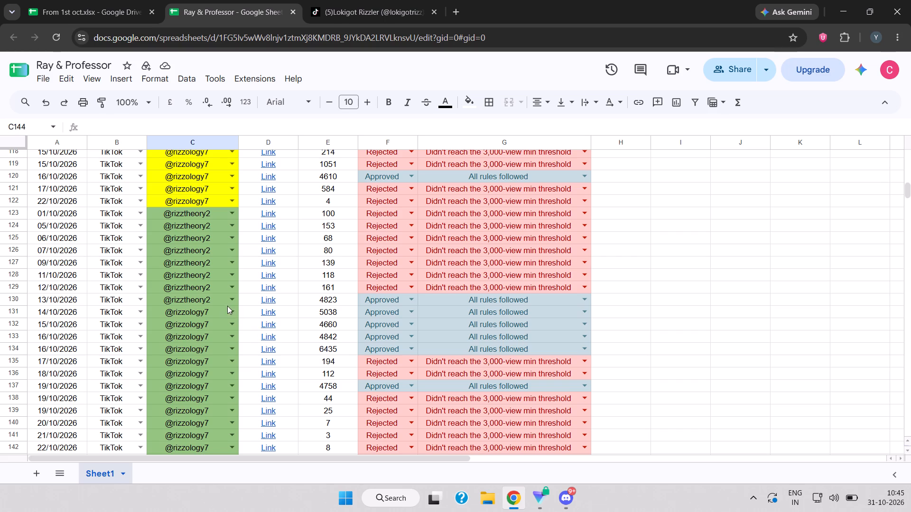
scroll(226, 234, up, 1)
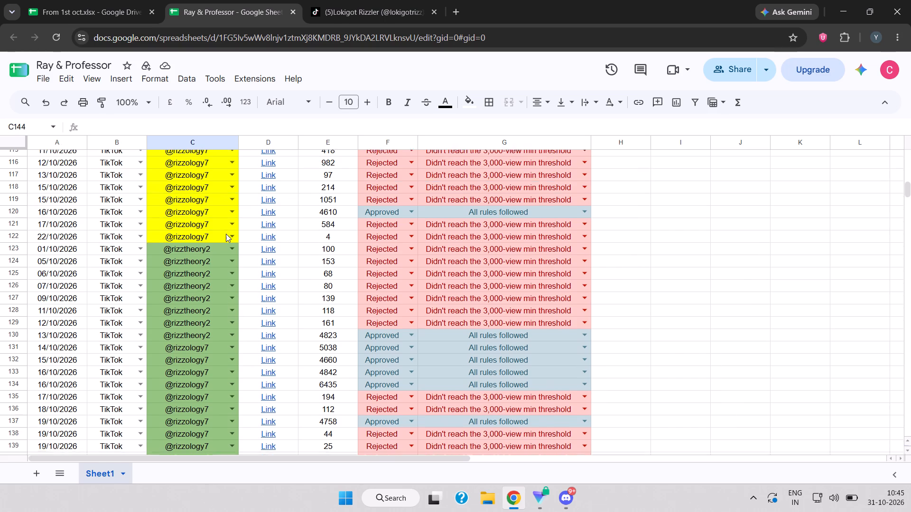
scroll(226, 234, up, 2)
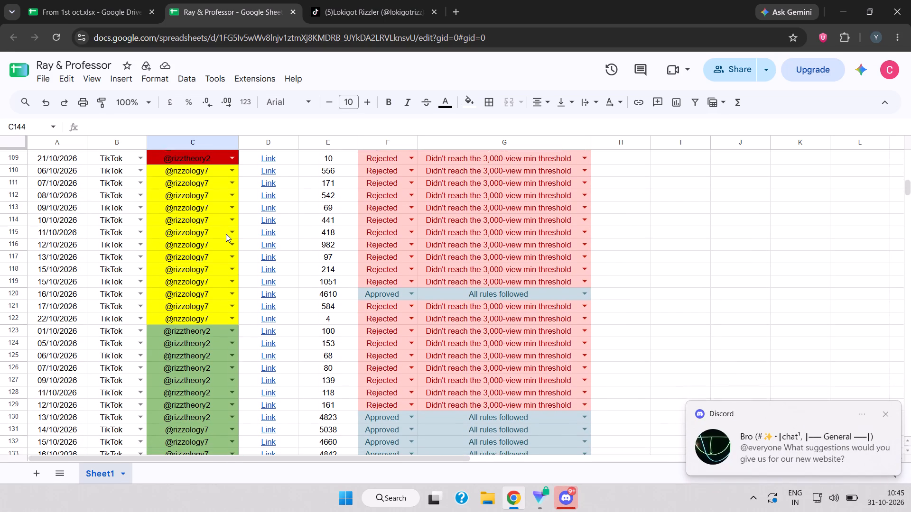
scroll(226, 234, down, 1)
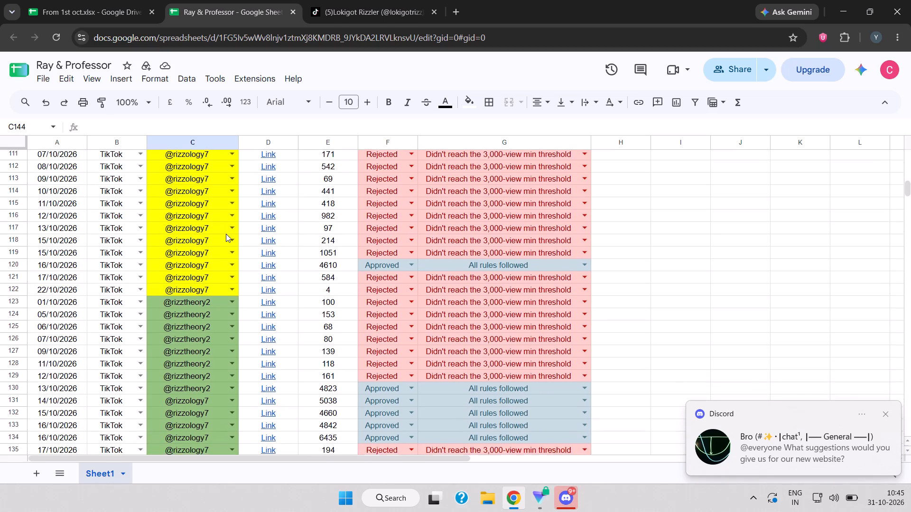
scroll(226, 234, down, 2)
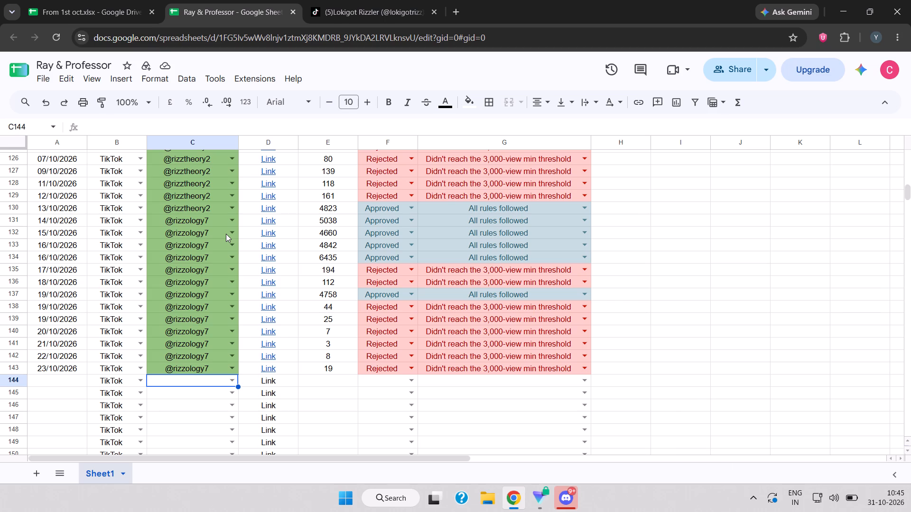
scroll(226, 234, up, 1)
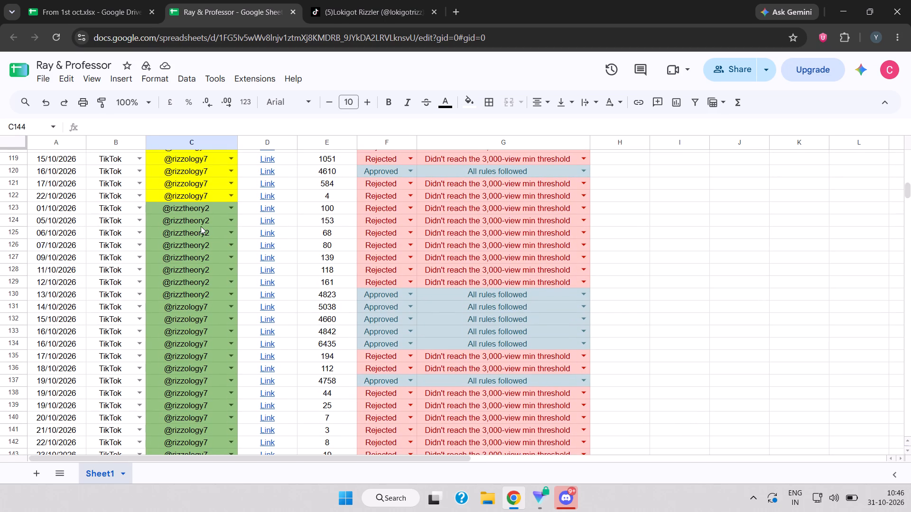
click(319, 0)
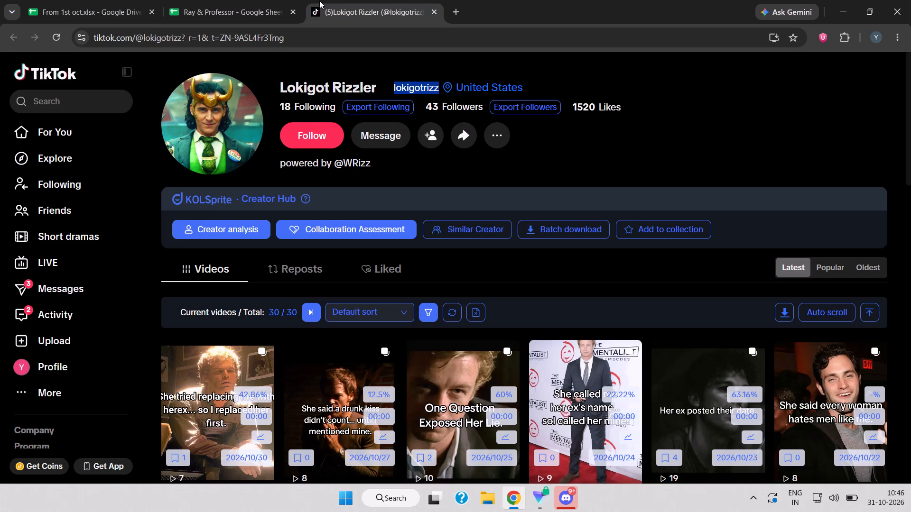
click(232, 0)
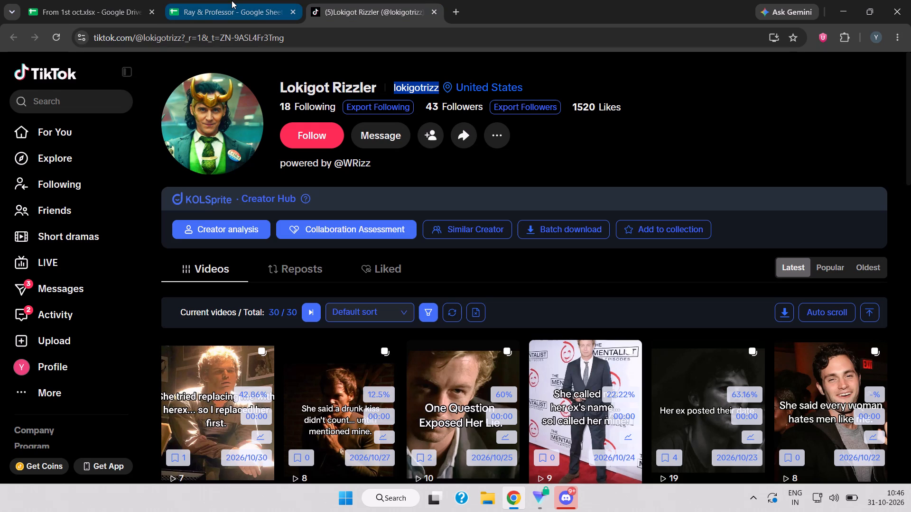
scroll(232, 0, left, 1)
click(85, 0)
scroll(85, 0, up, 1)
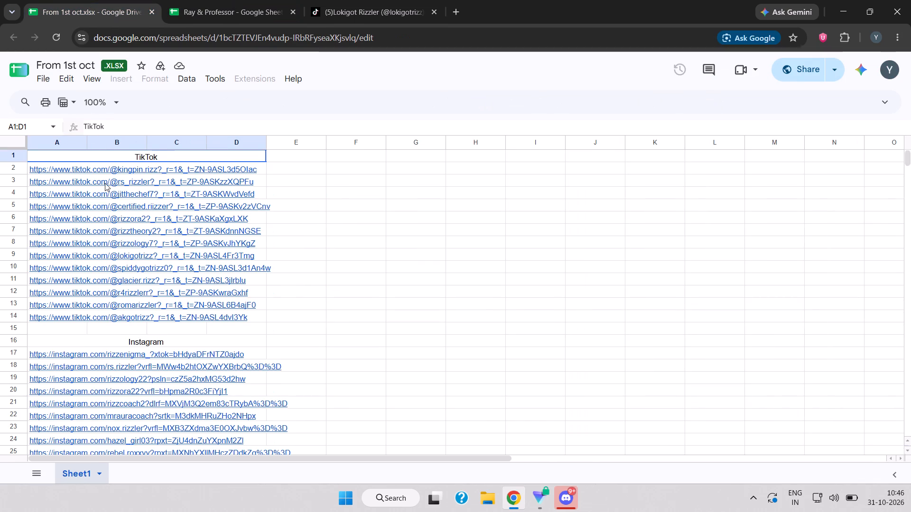
scroll(105, 183, up, 1)
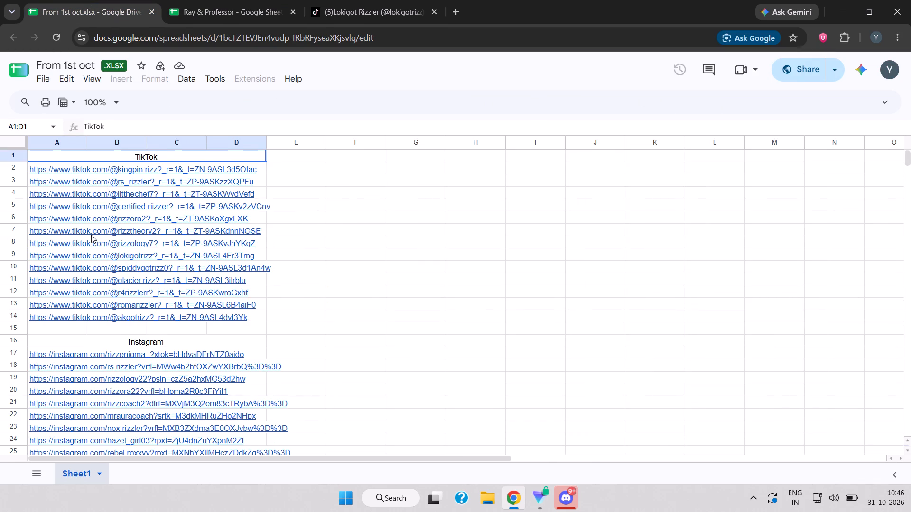
click(91, 234)
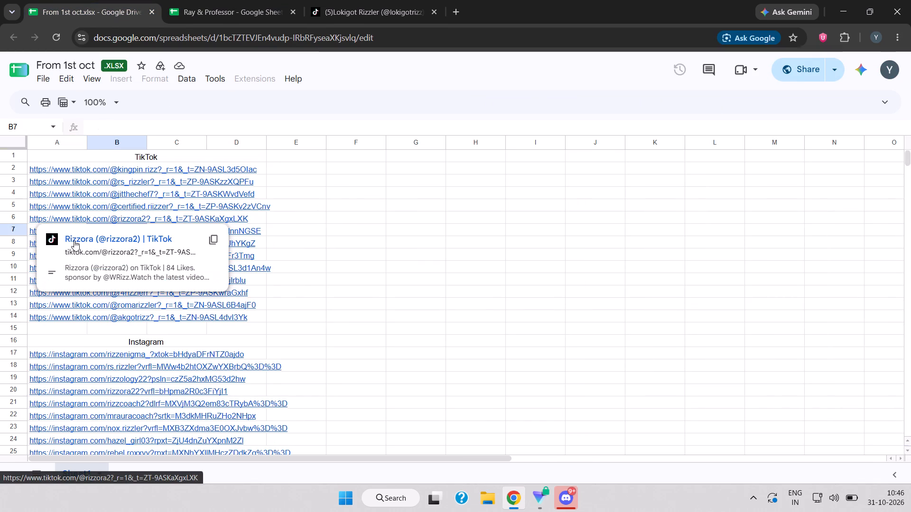
click(73, 233)
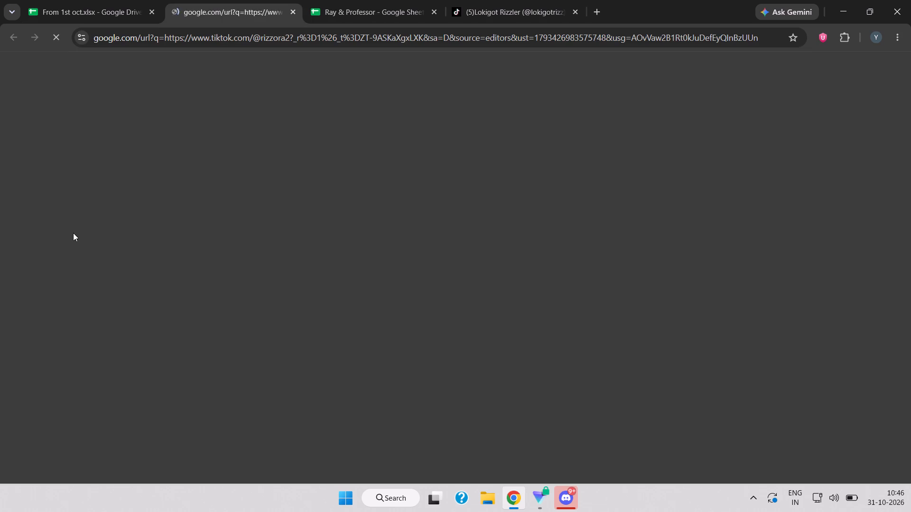
click(356, 0)
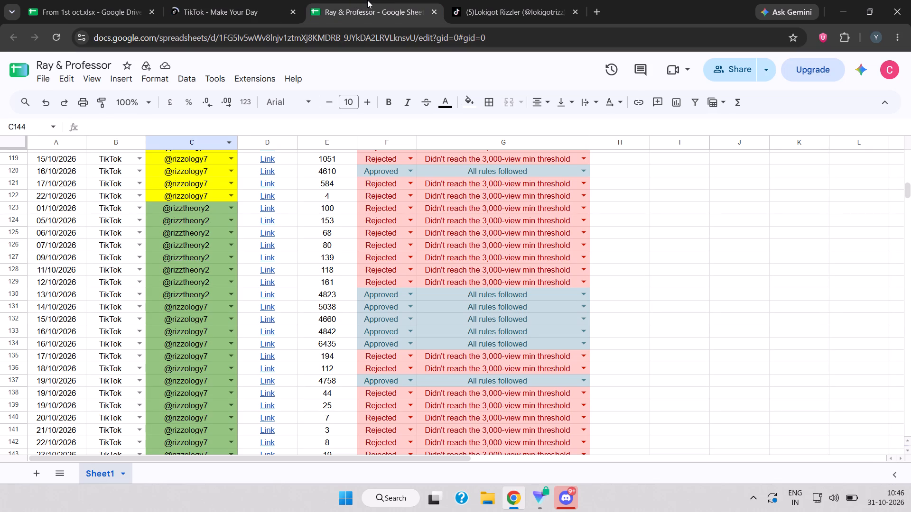
click(206, 1)
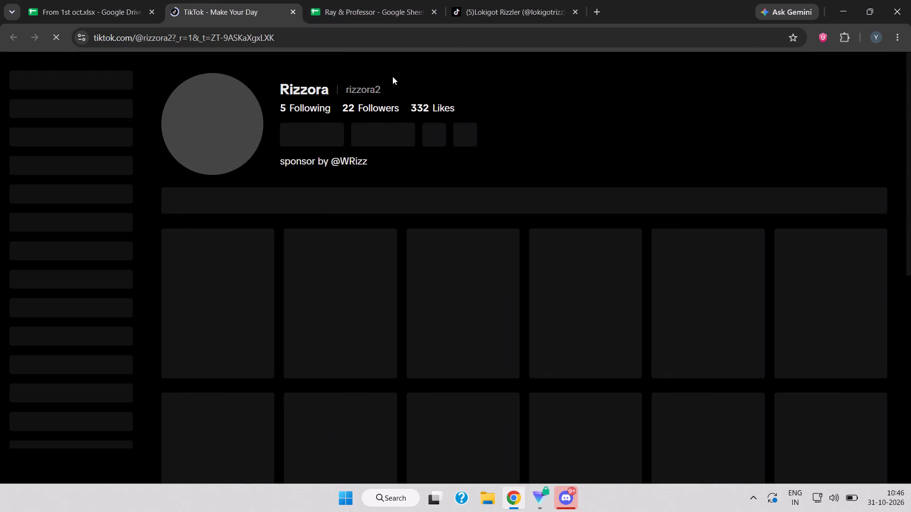
click(376, 0)
click(266, 0)
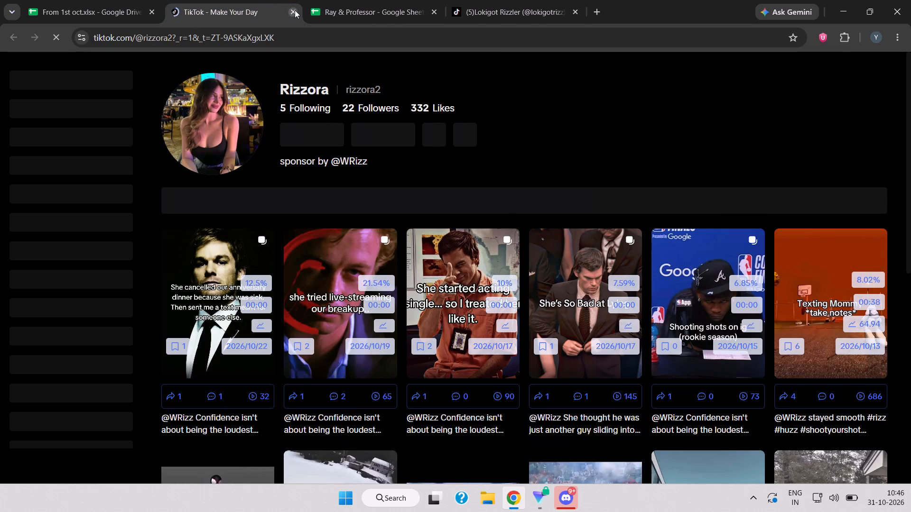
click(295, 10)
click(112, 0)
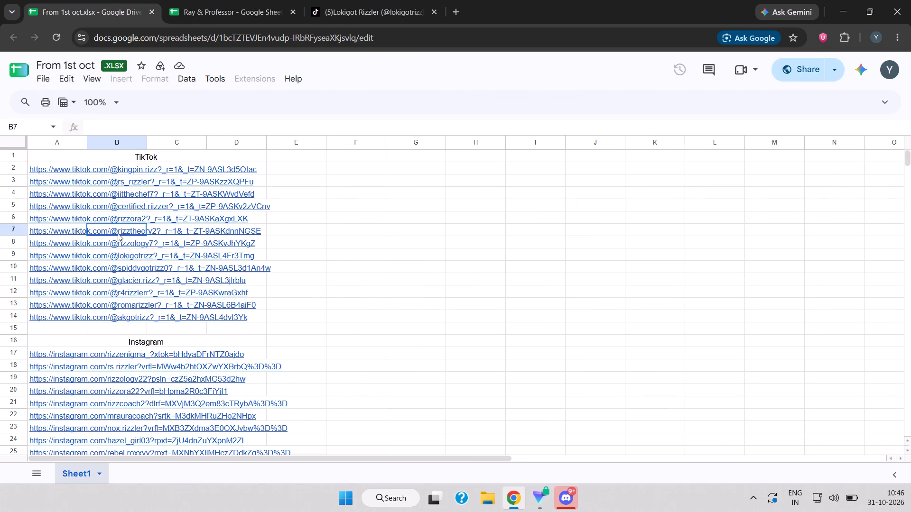
click(43, 231)
click(63, 250)
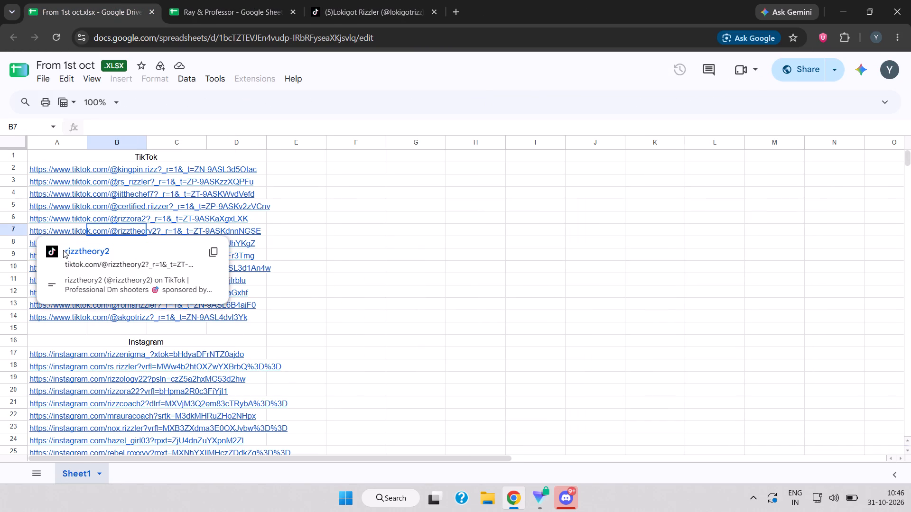
click(80, 251)
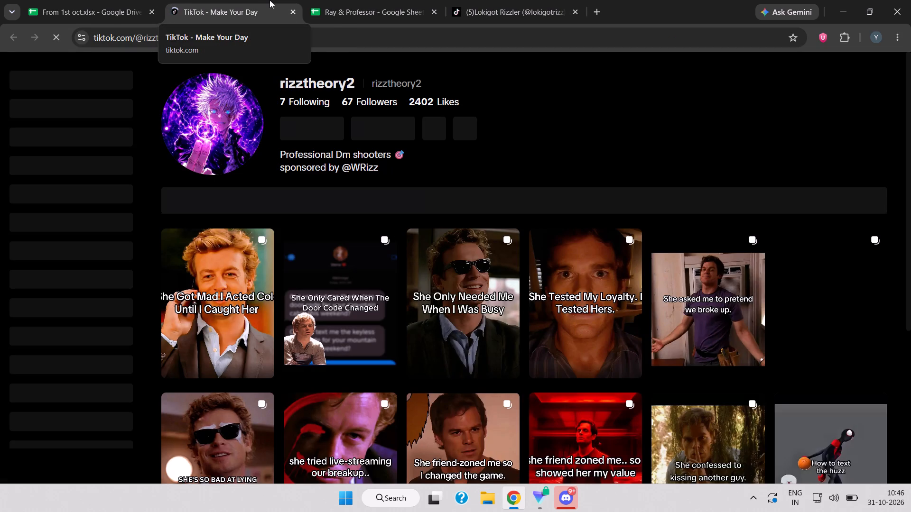
scroll(525, 321, down, 19)
scroll(525, 321, down, 4)
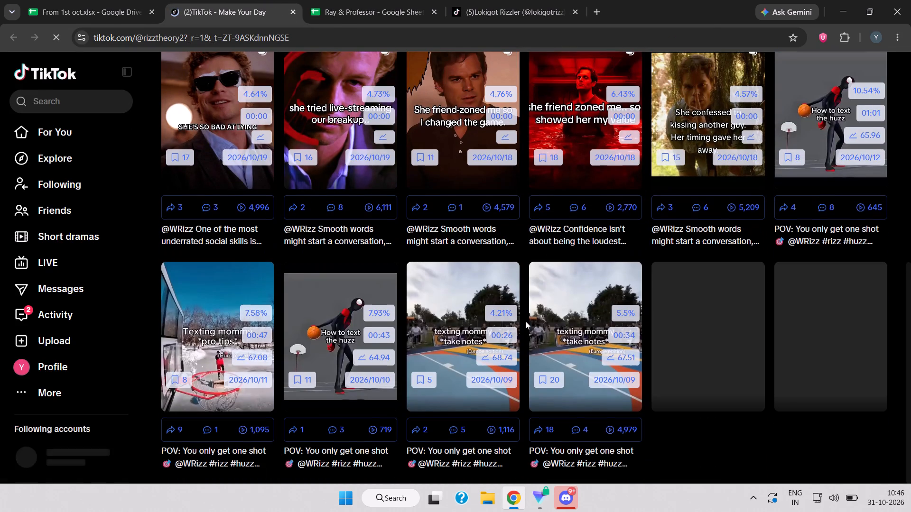
scroll(525, 321, down, 14)
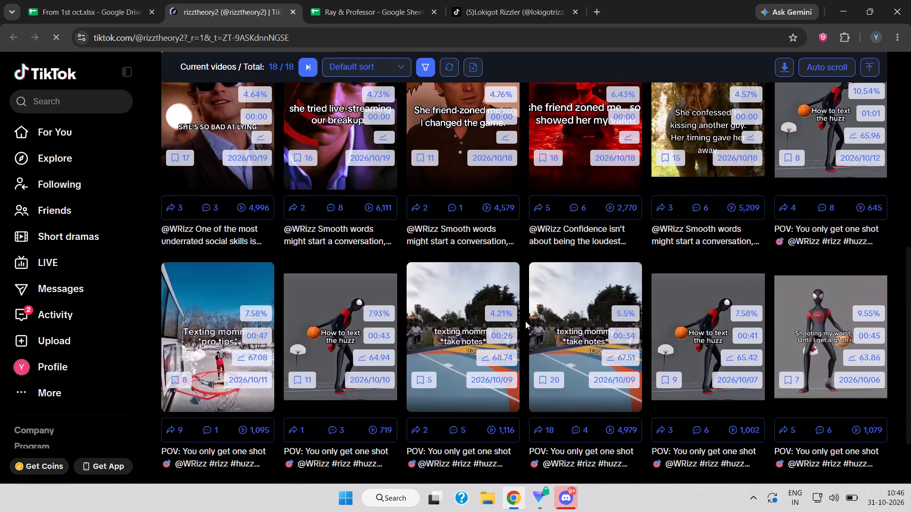
scroll(525, 321, down, 5)
scroll(525, 321, up, 5)
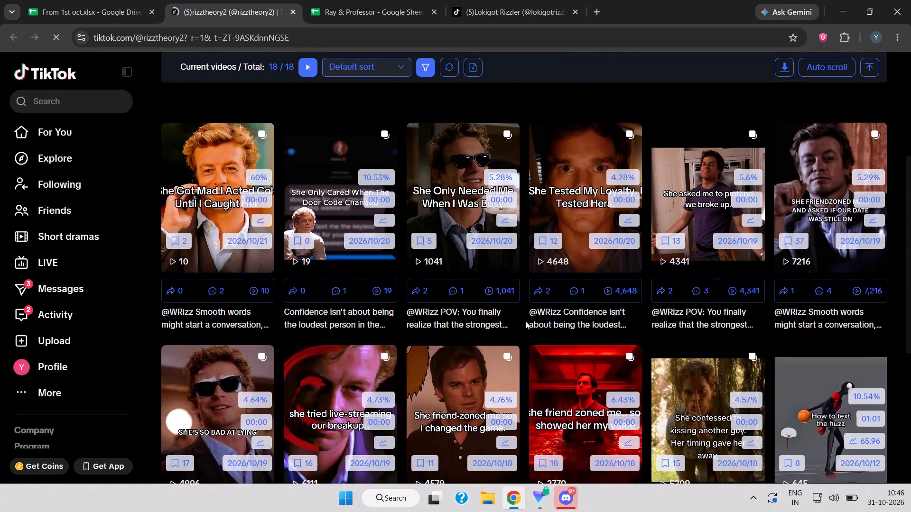
scroll(525, 321, up, 5)
Check the video link in D123 of the Ray & Professor sheet, and open D133's linked post and its creator's profile.
click(344, 0)
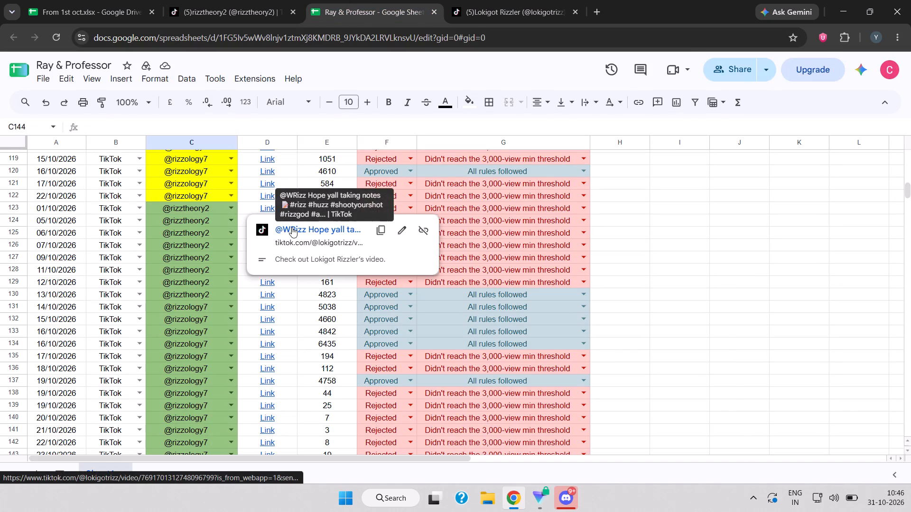
click(273, 208)
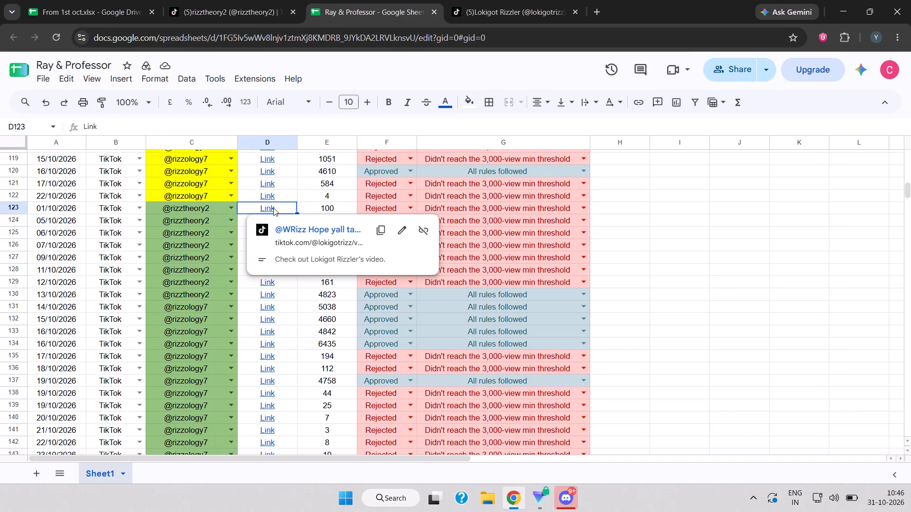
click(273, 208)
click(273, 208)
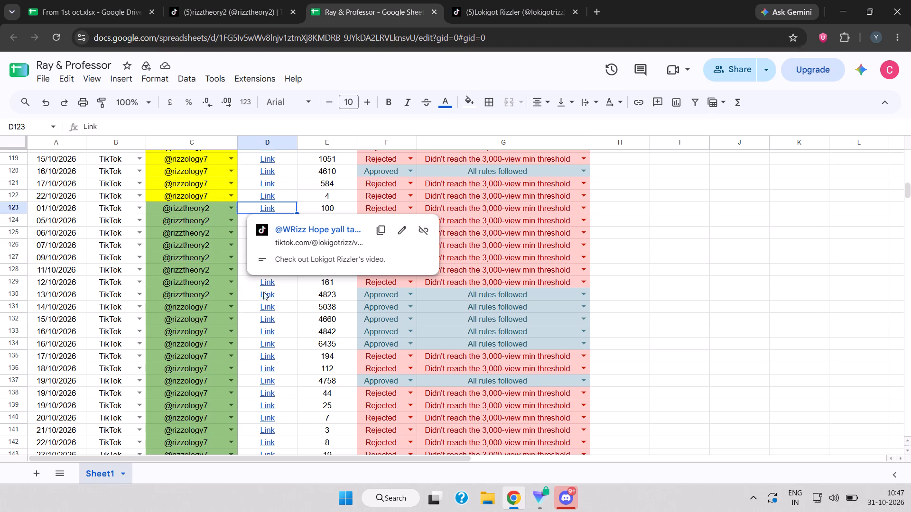
click(266, 332)
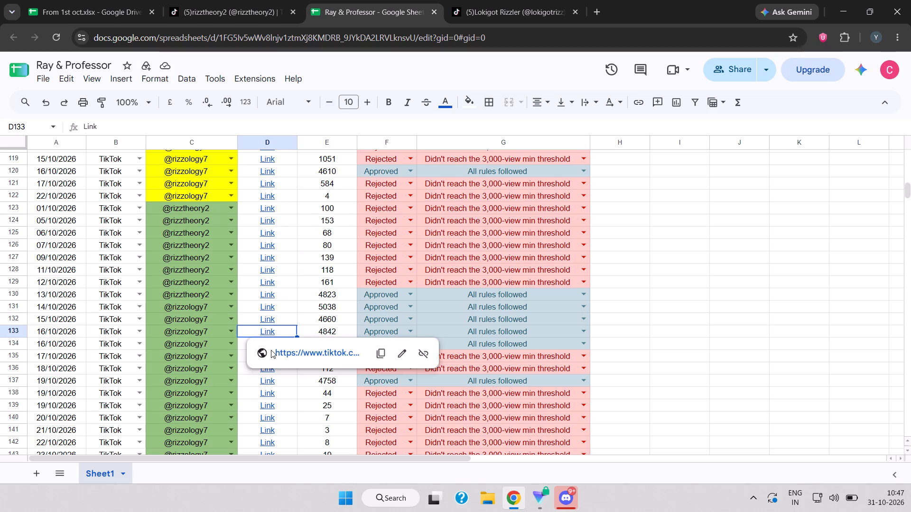
click(296, 354)
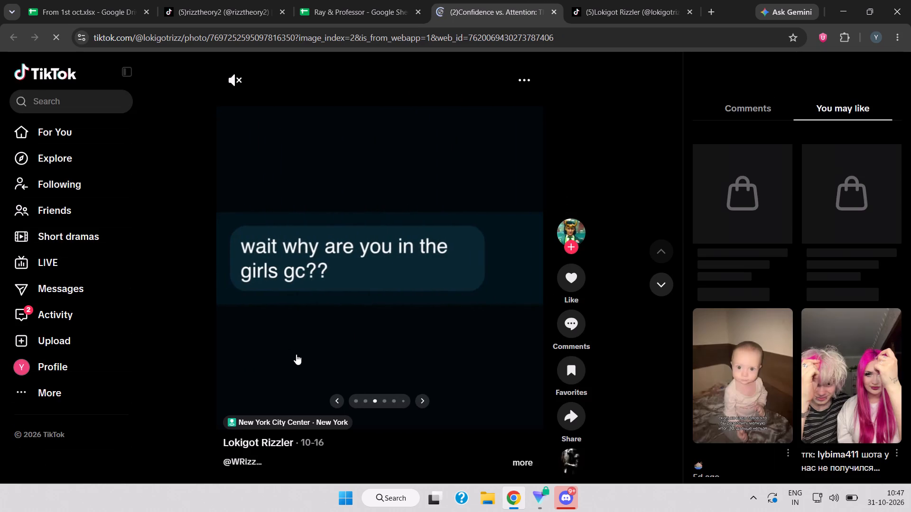
click(244, 442)
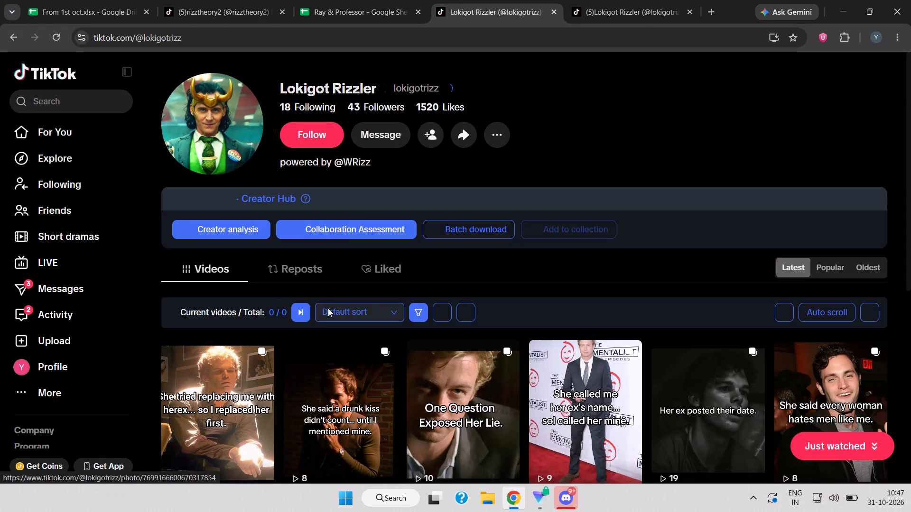
click(392, 8)
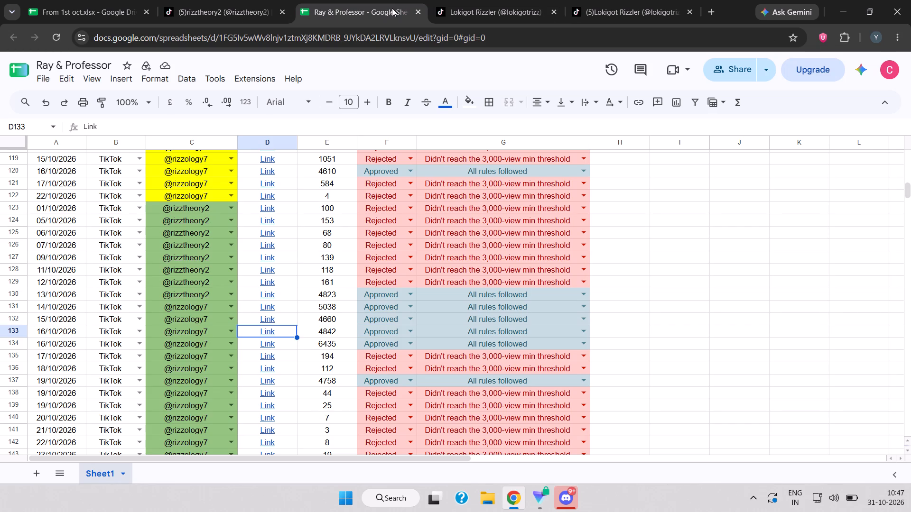
scroll(255, 419, down, 2)
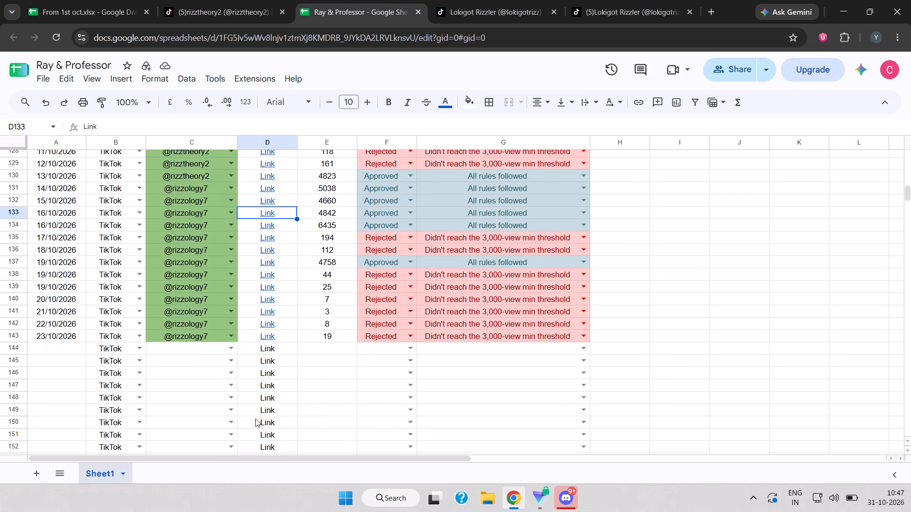
scroll(255, 419, up, 7)
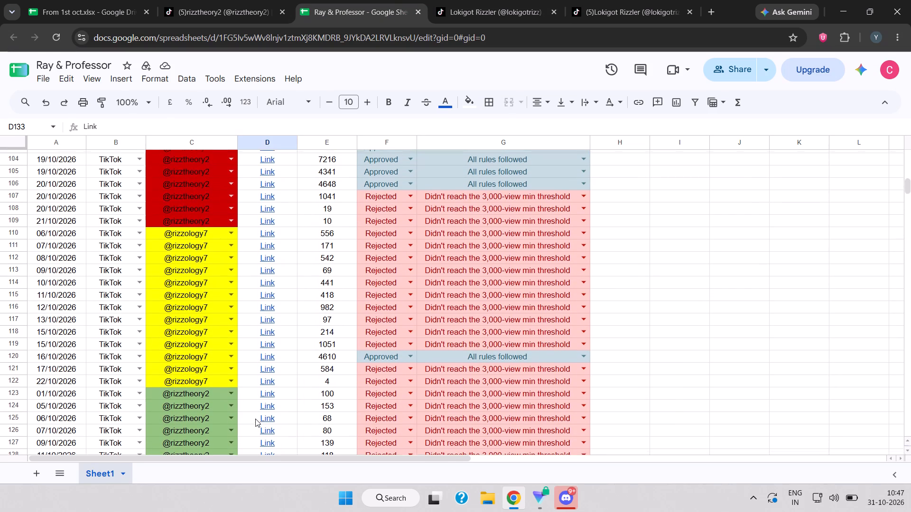
scroll(255, 419, down, 3)
scroll(255, 419, right, 1)
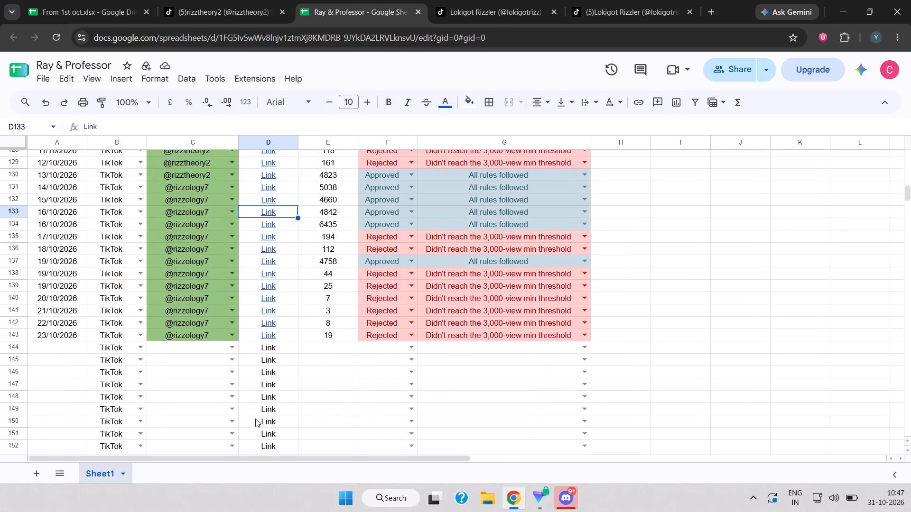
scroll(255, 419, up, 3)
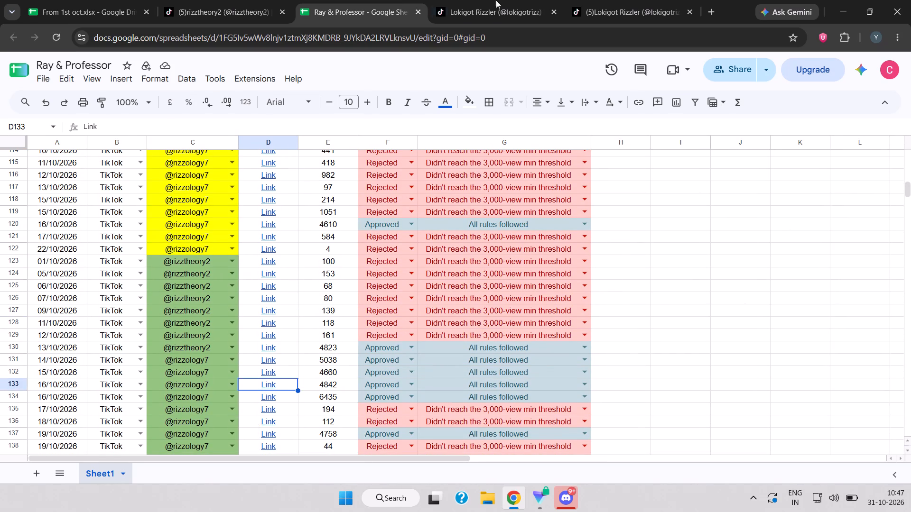
click(542, 0)
scroll(492, 154, down, 1)
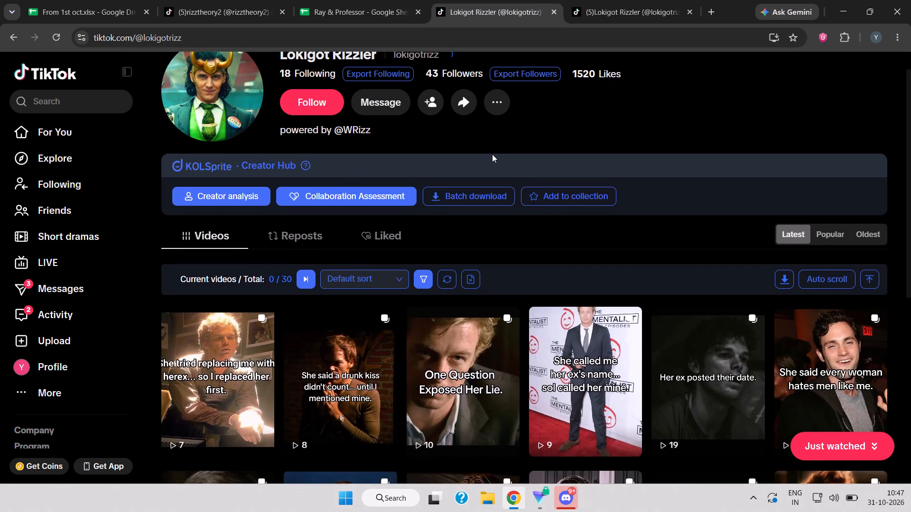
scroll(492, 154, up, 1)
scroll(492, 154, down, 1)
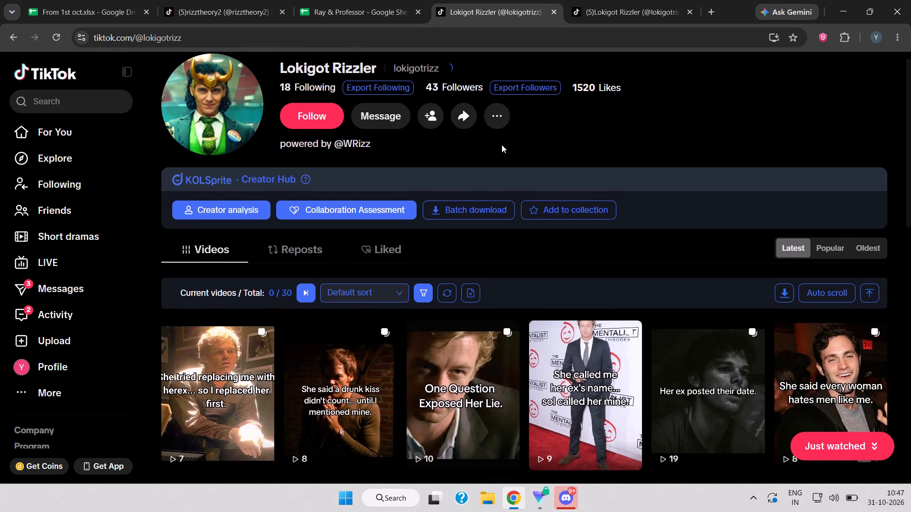
click(375, 0)
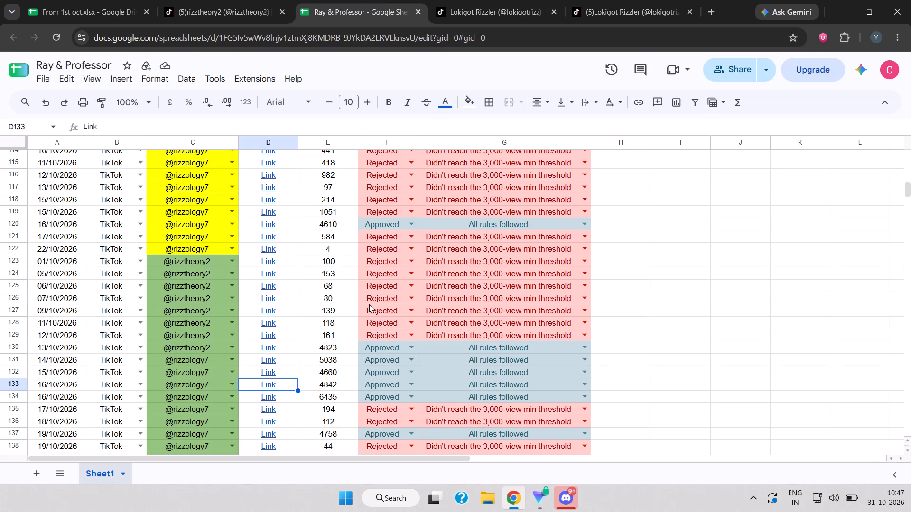
scroll(290, 272, up, 1)
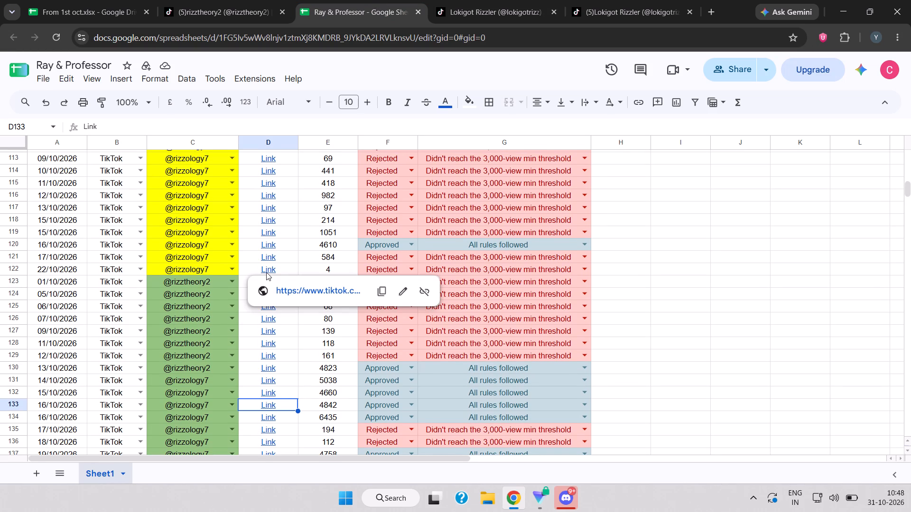
scroll(266, 272, up, 3)
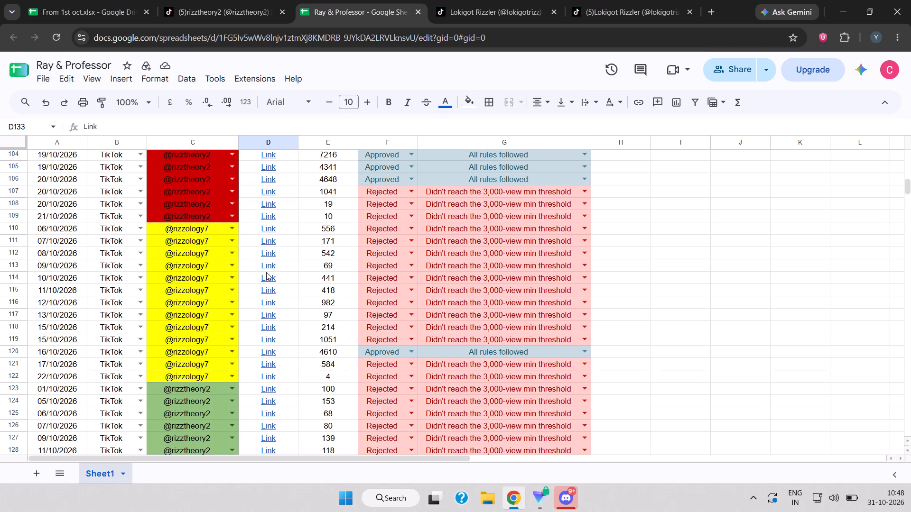
scroll(266, 272, up, 2)
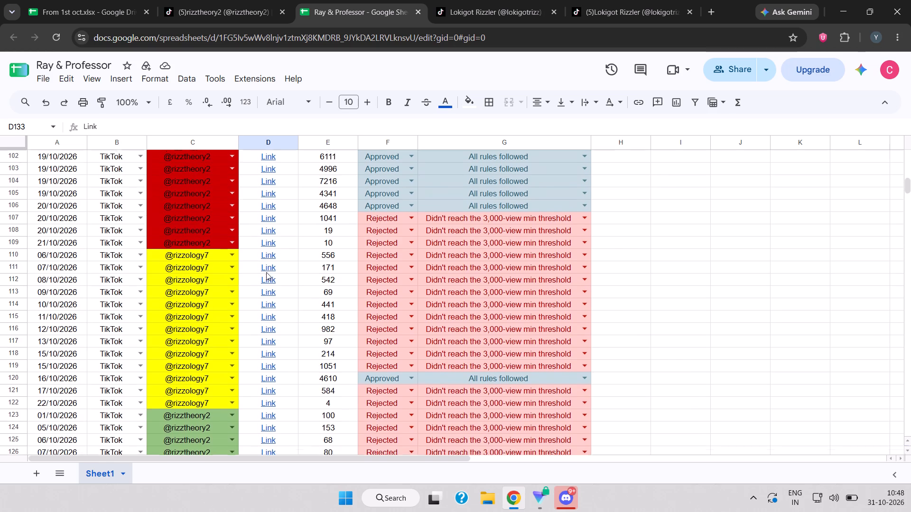
scroll(266, 272, up, 3)
scroll(266, 272, down, 6)
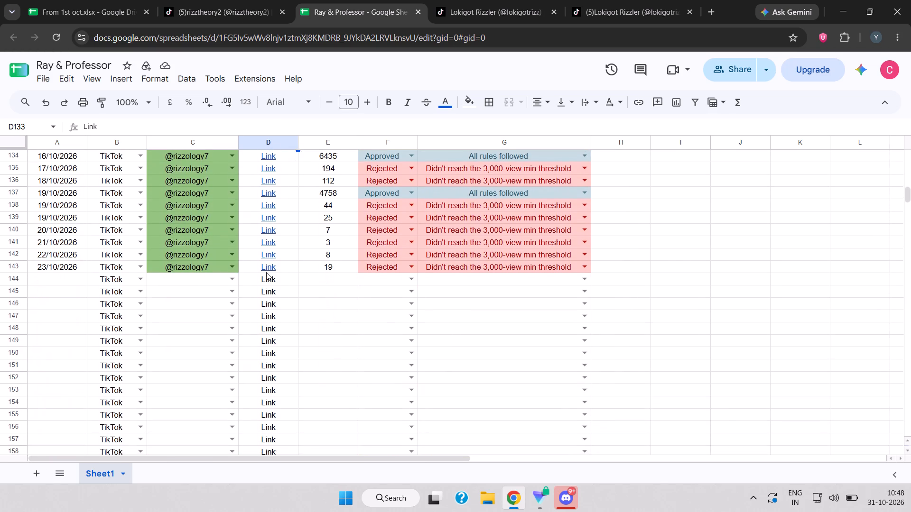
Examine the accounts, dates and view counts in rows 123 to 143 of the Ray & Professor sheet, ending at C144.
scroll(266, 272, up, 4)
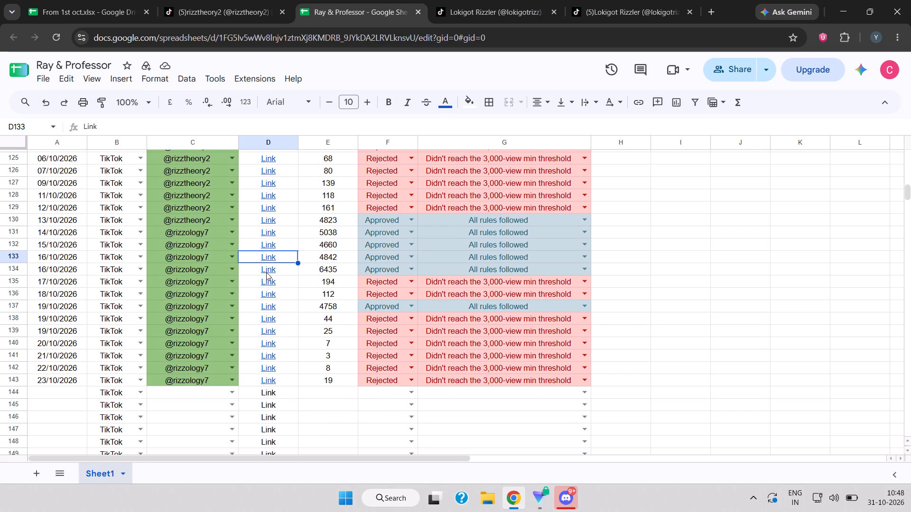
scroll(266, 272, down, 2)
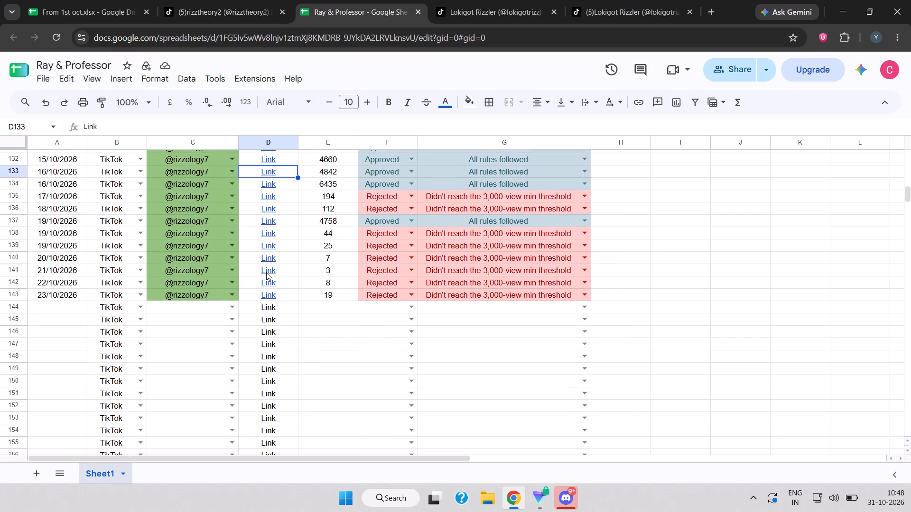
scroll(266, 272, up, 1)
scroll(266, 272, down, 1)
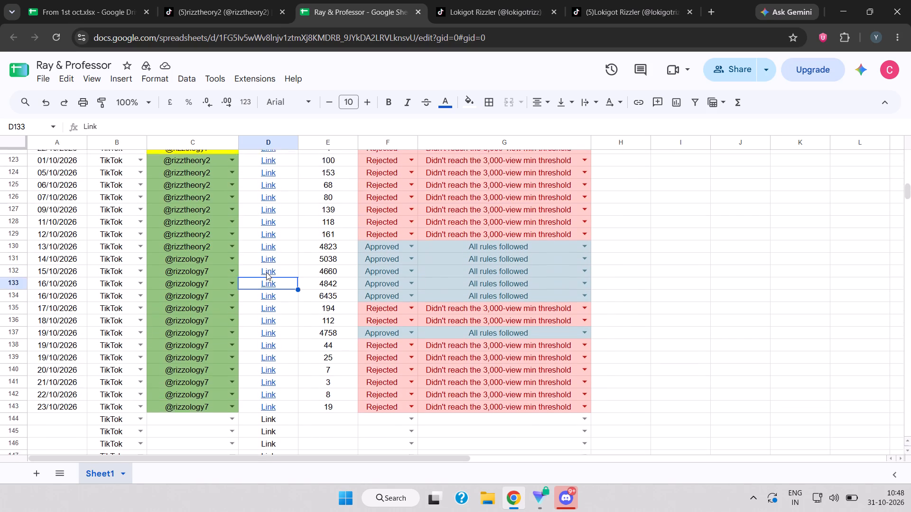
scroll(266, 272, down, 2)
click(198, 283)
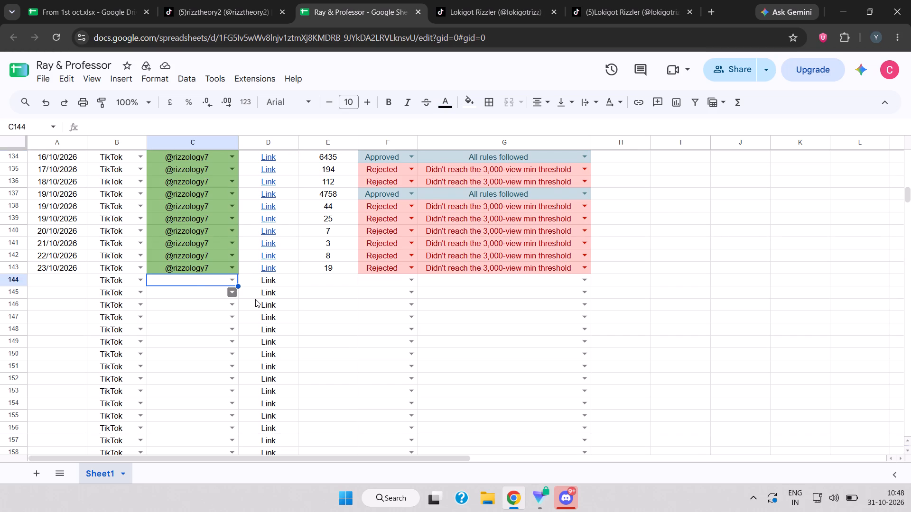
click(469, 0)
click(350, 0)
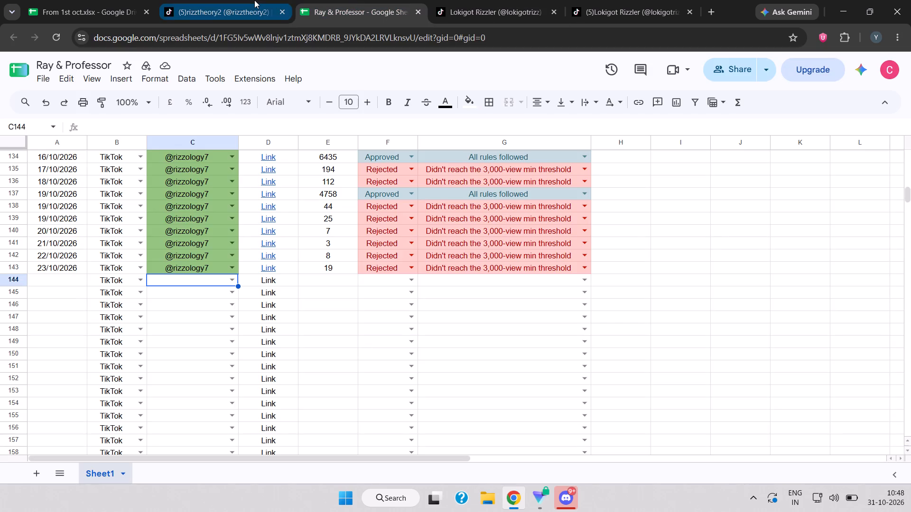
click(254, 0)
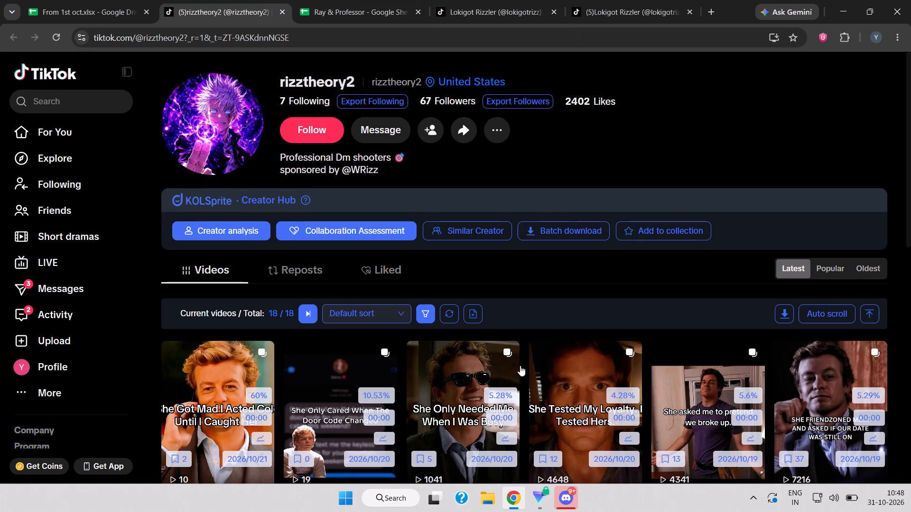
scroll(551, 364, down, 4)
scroll(551, 364, up, 2)
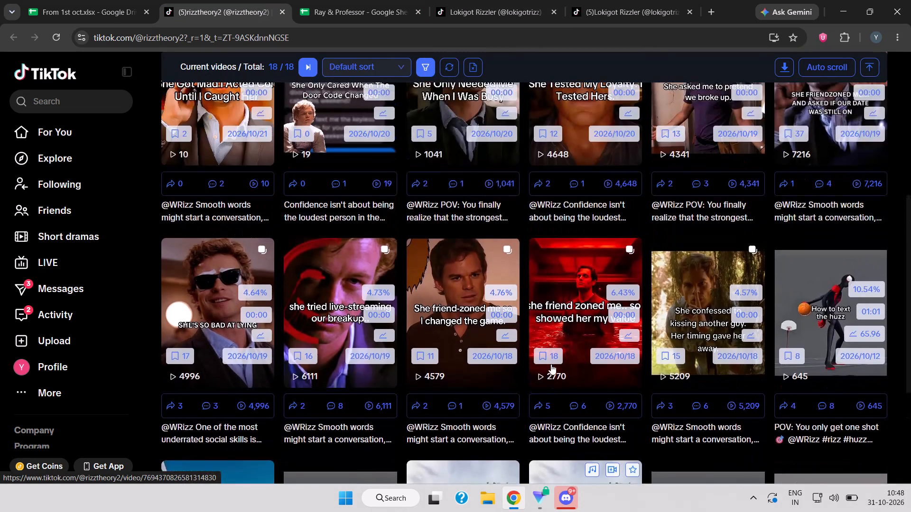
scroll(551, 364, down, 2)
scroll(551, 364, up, 5)
click(124, 0)
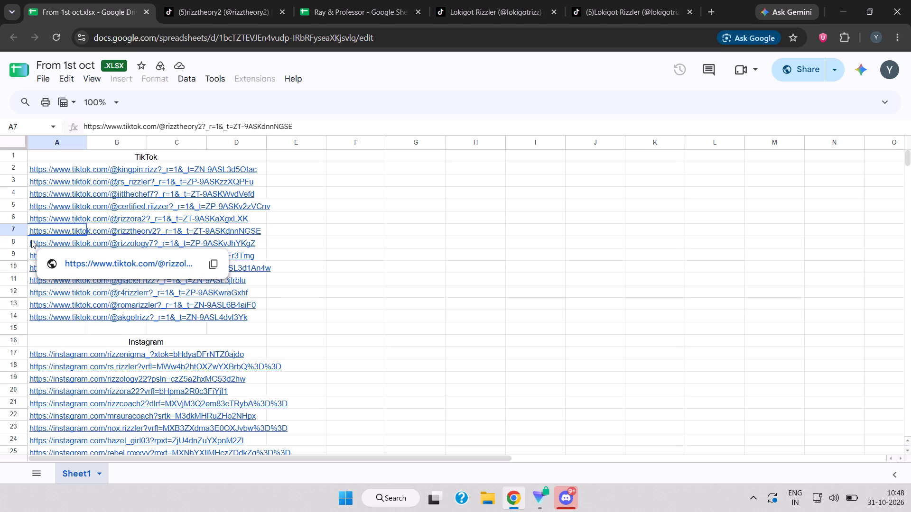
click(32, 256)
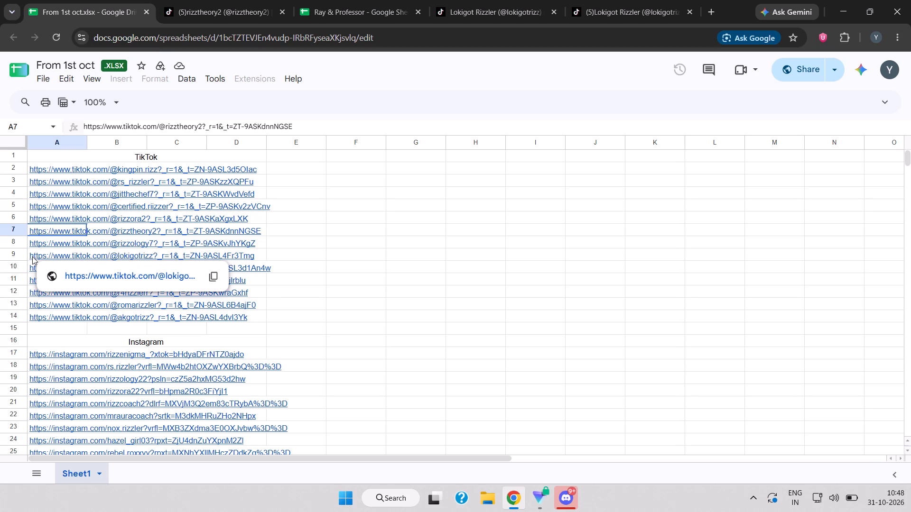
click(92, 272)
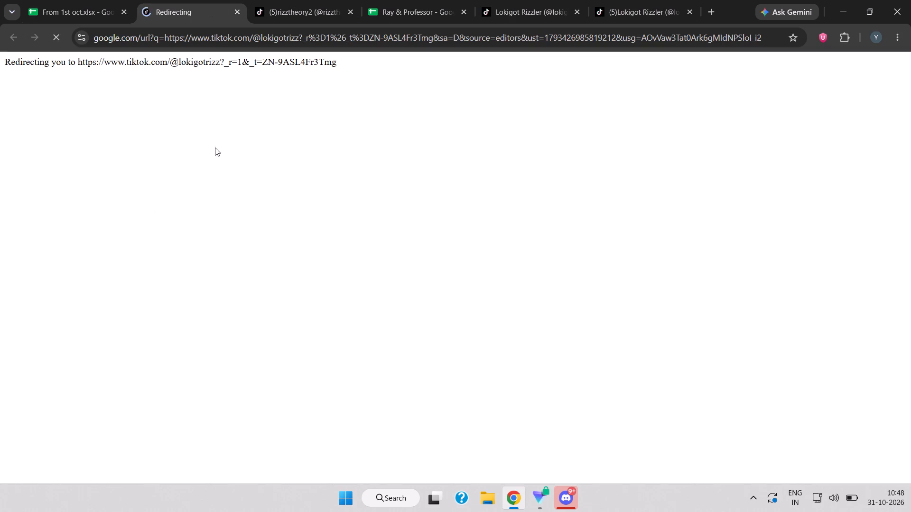
click(316, 0)
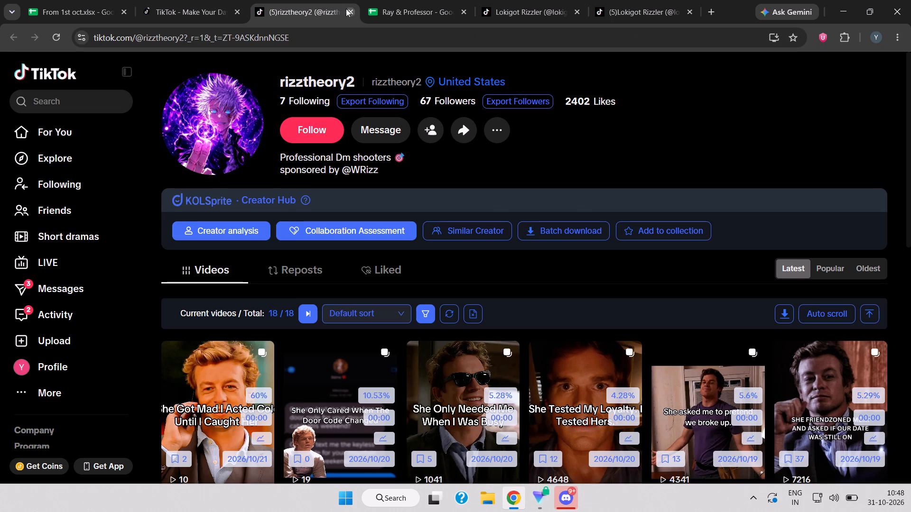
click(348, 10)
click(509, 7)
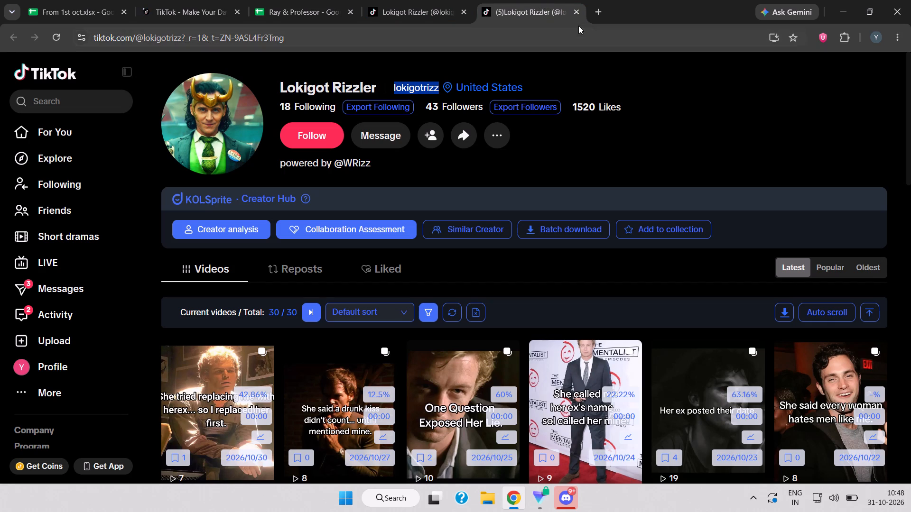
click(576, 9)
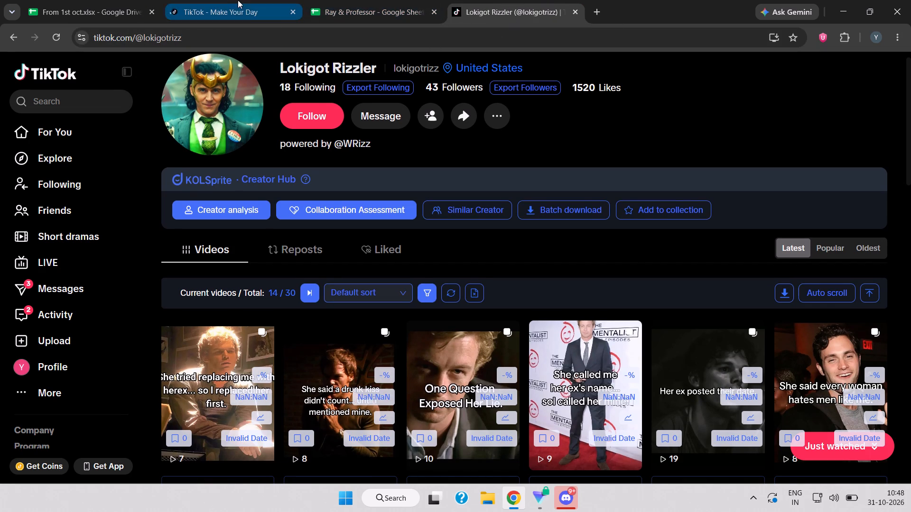
click(574, 9)
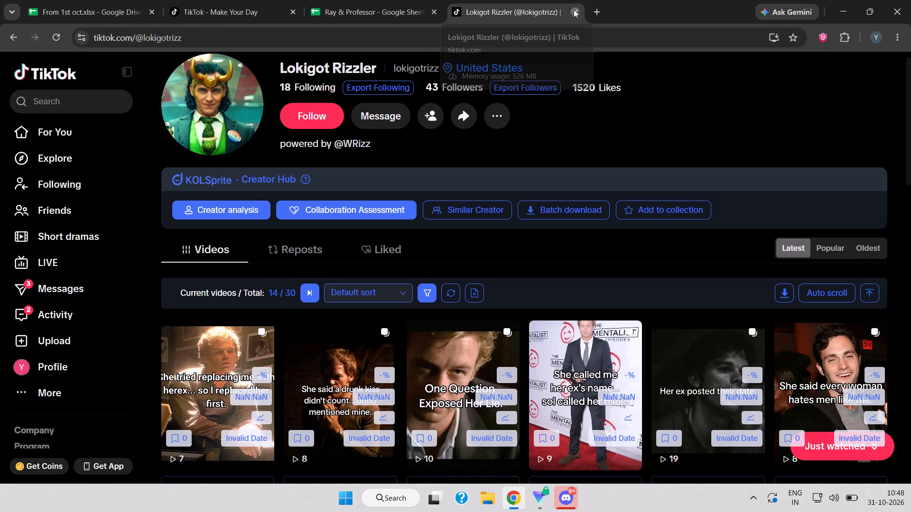
click(244, 0)
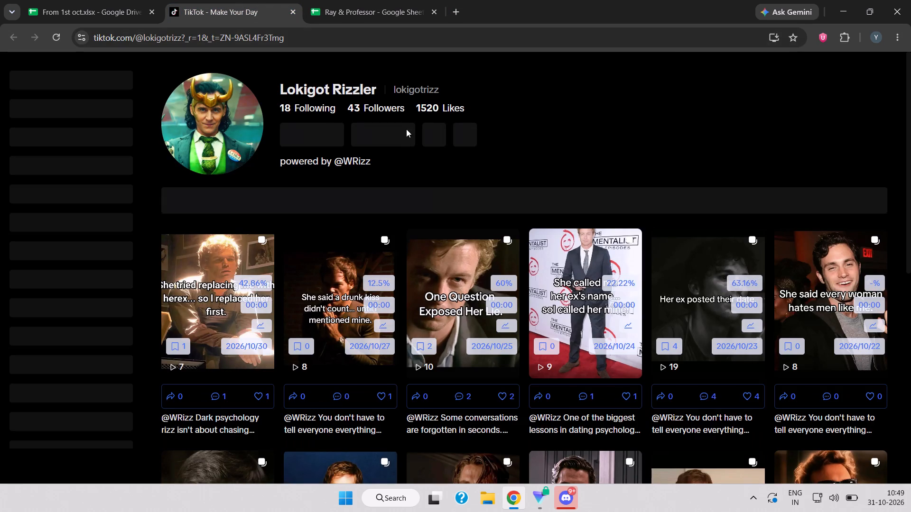
double_click(406, 92)
key(ctrl+c)
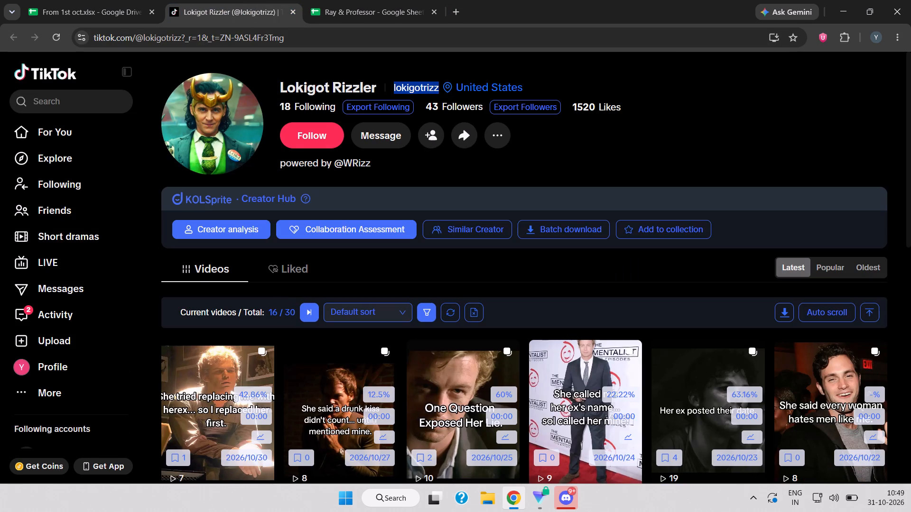
click(582, 86)
click(397, 0)
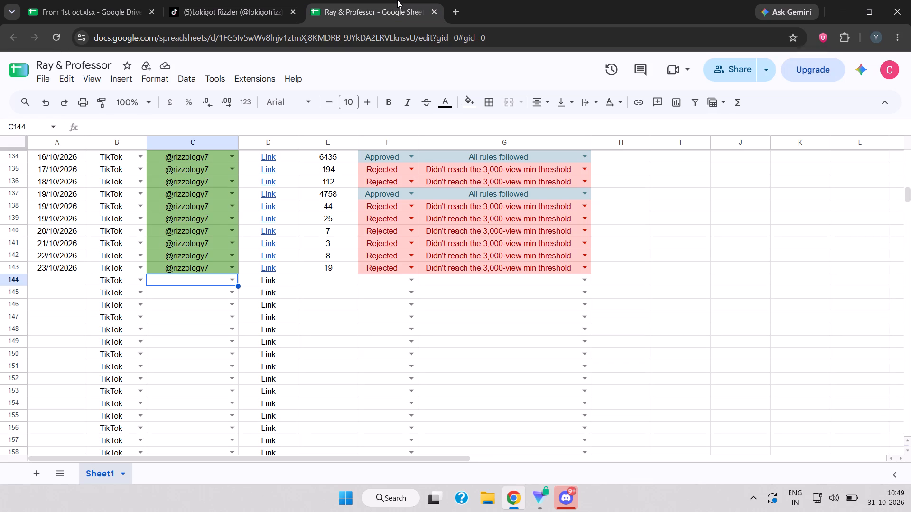
scroll(334, 184, up, 3)
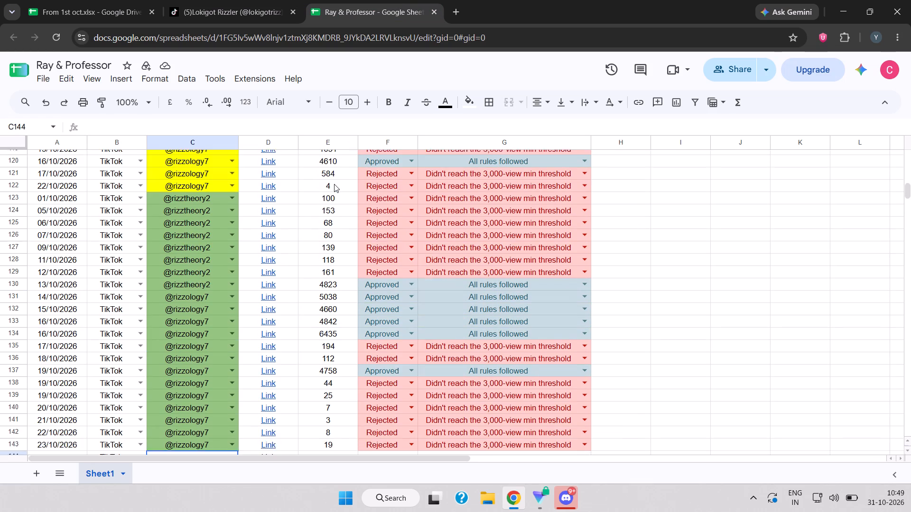
scroll(334, 184, up, 6)
scroll(334, 184, down, 2)
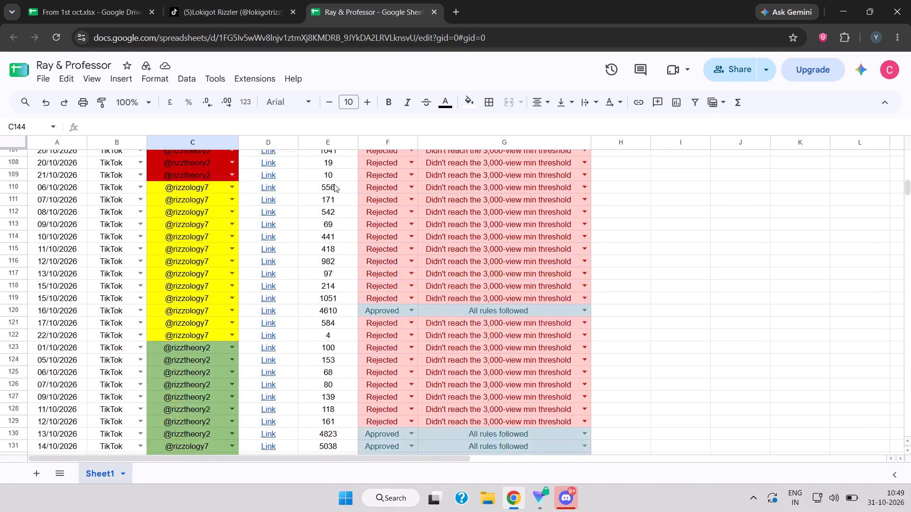
scroll(334, 184, down, 1)
scroll(334, 184, up, 2)
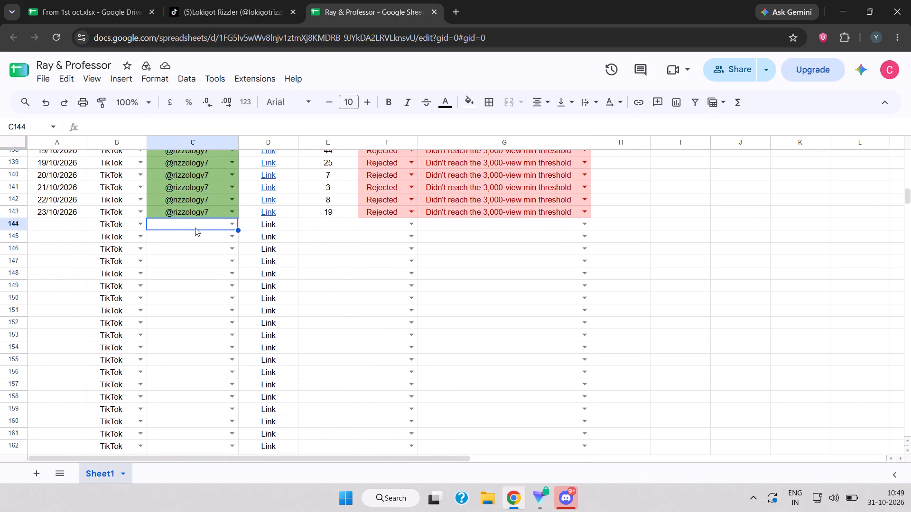
click(177, 223)
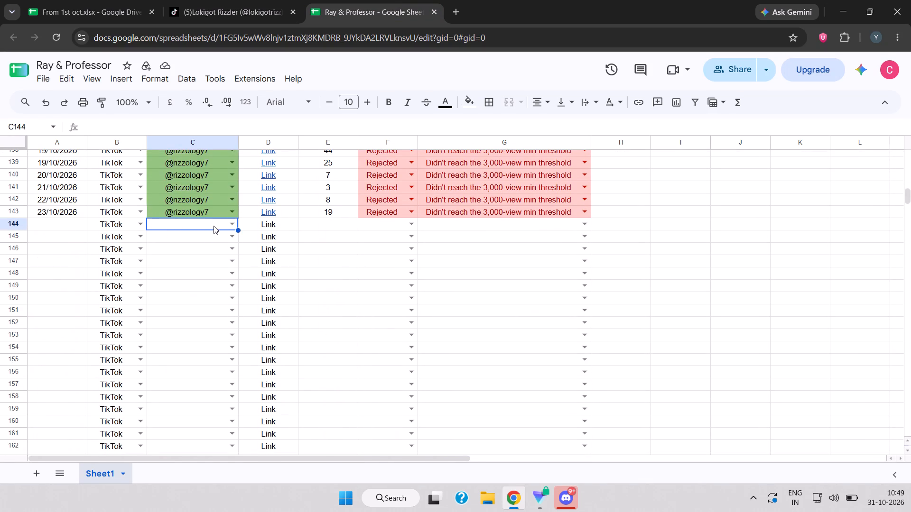
click(228, 225)
key(ctrl+v)
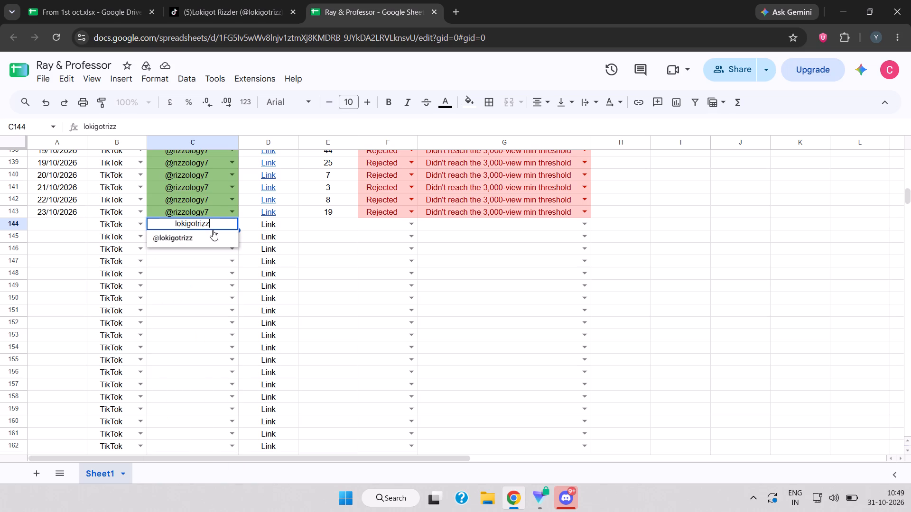
key(Return)
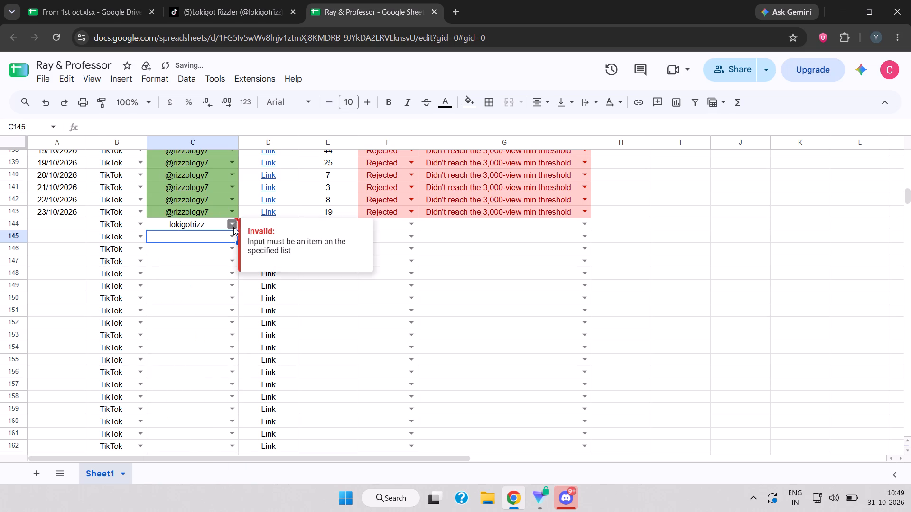
click(233, 227)
click(203, 237)
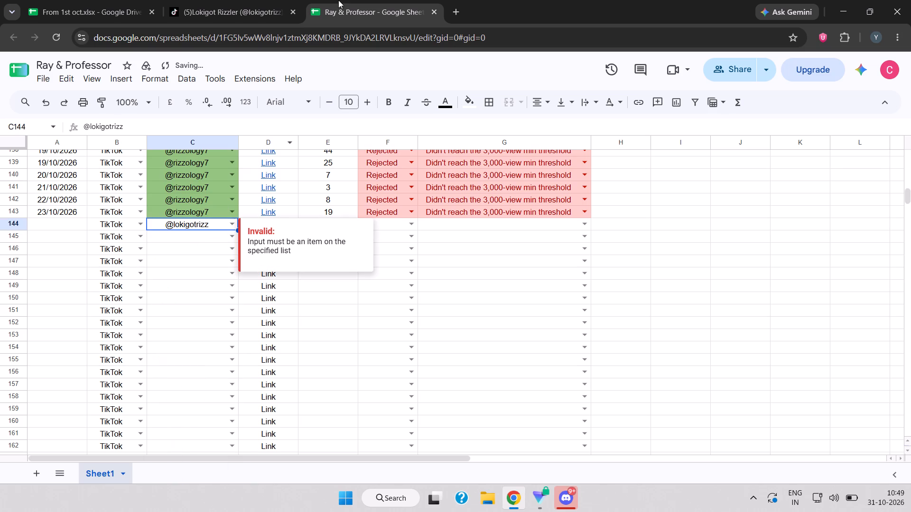
click(344, 0)
click(264, 0)
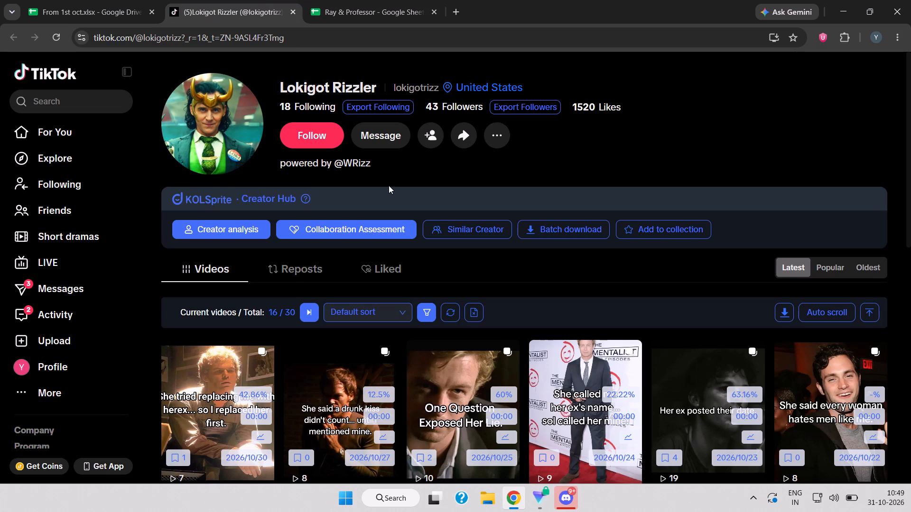
scroll(389, 185, down, 3)
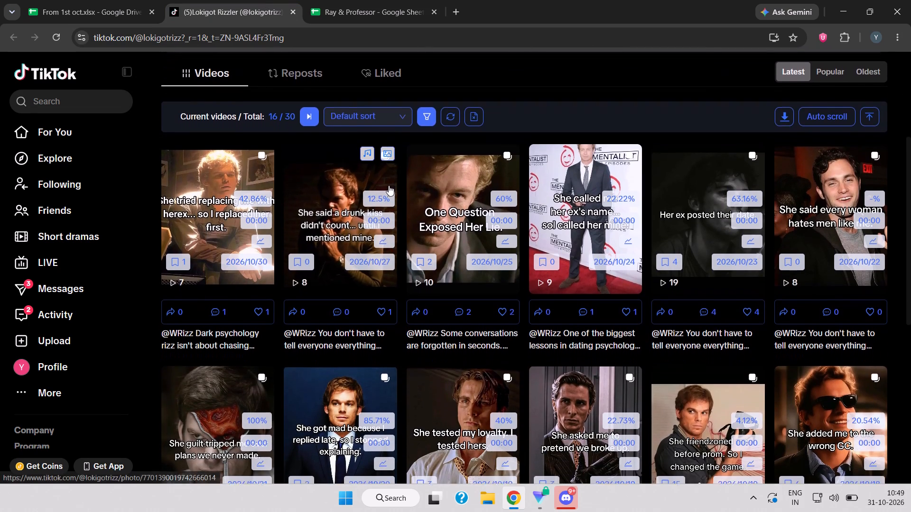
scroll(389, 185, down, 4)
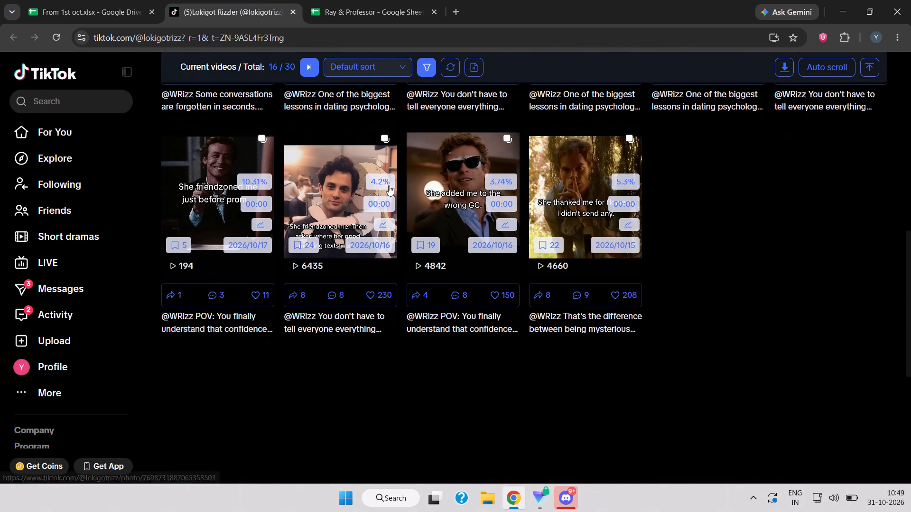
click(321, 0)
click(219, 0)
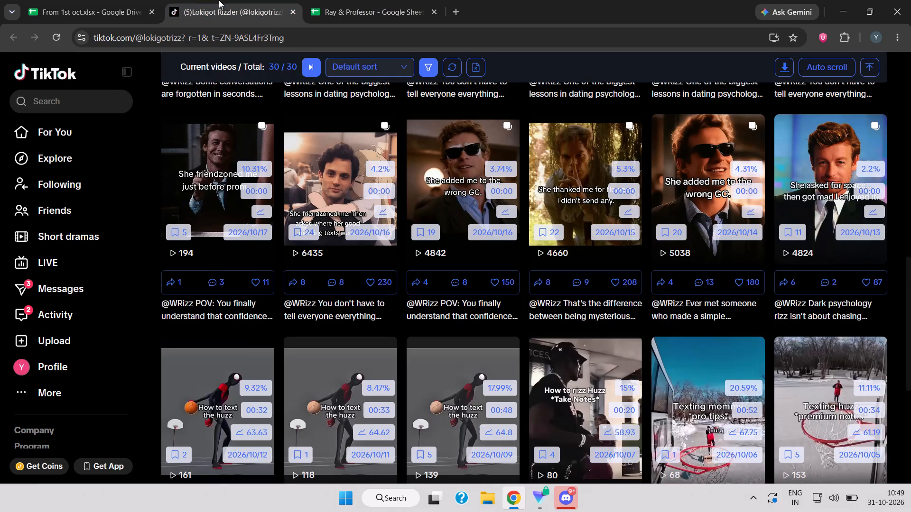
scroll(442, 254, down, 15)
scroll(442, 254, down, 11)
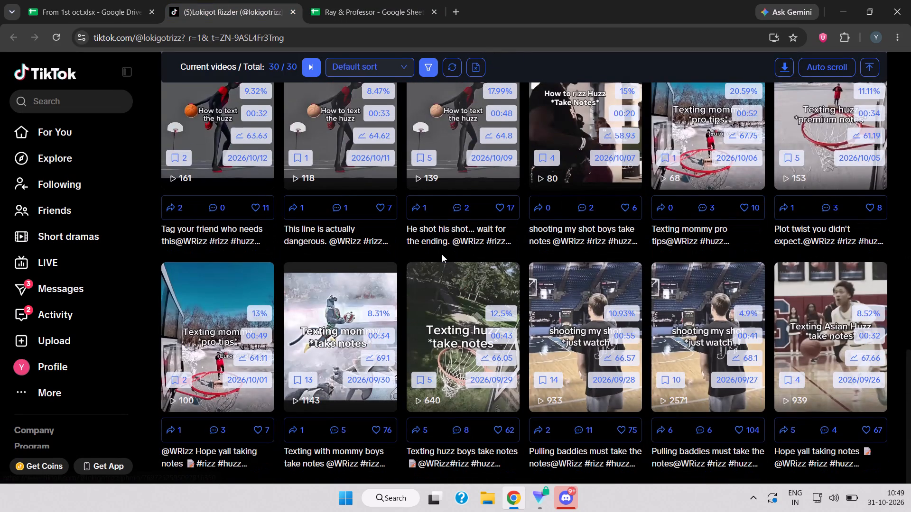
scroll(442, 254, up, 1)
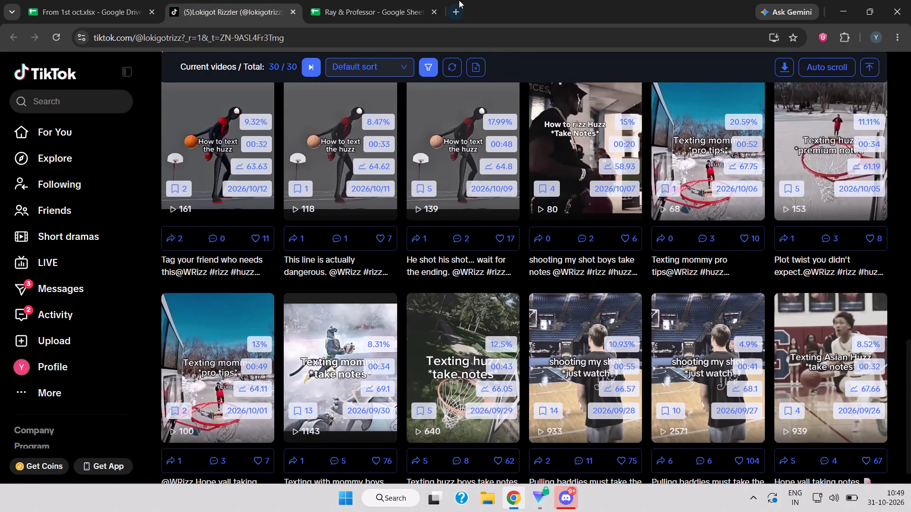
click(343, 0)
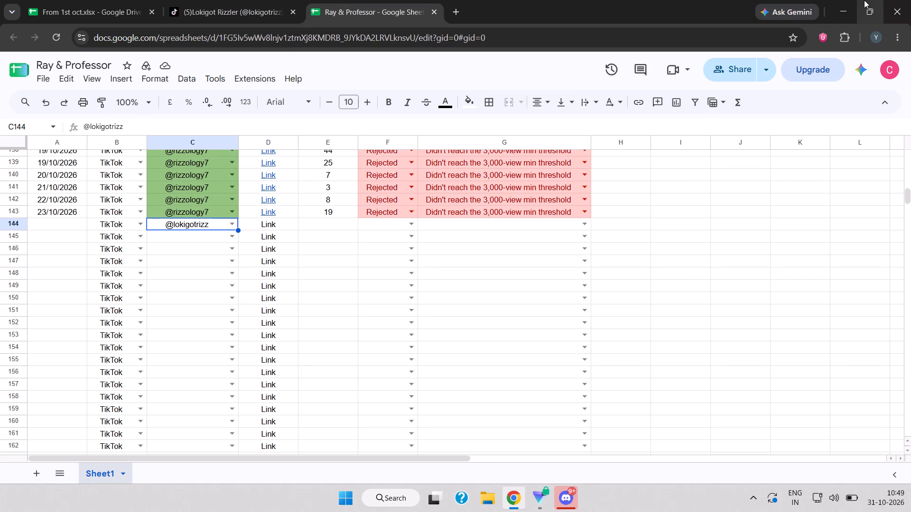
drag(223, 0, 651, 51)
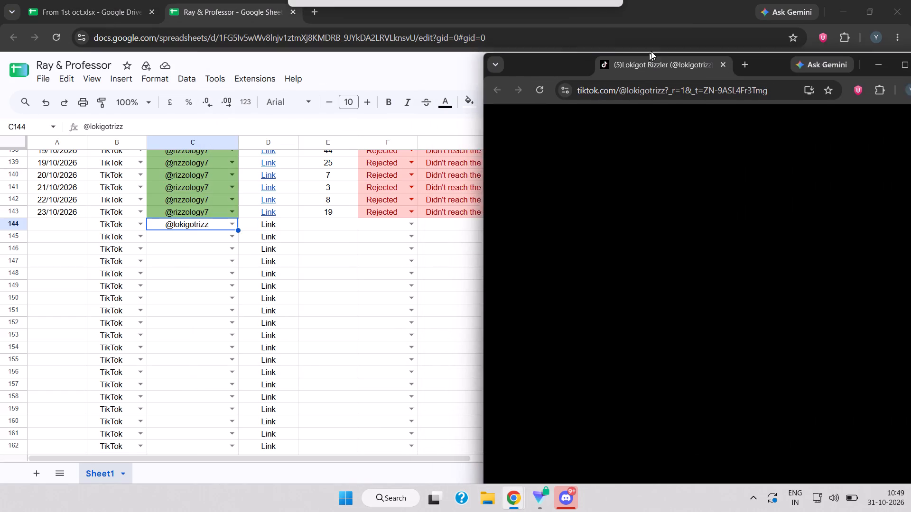
drag(651, 51, 655, 47)
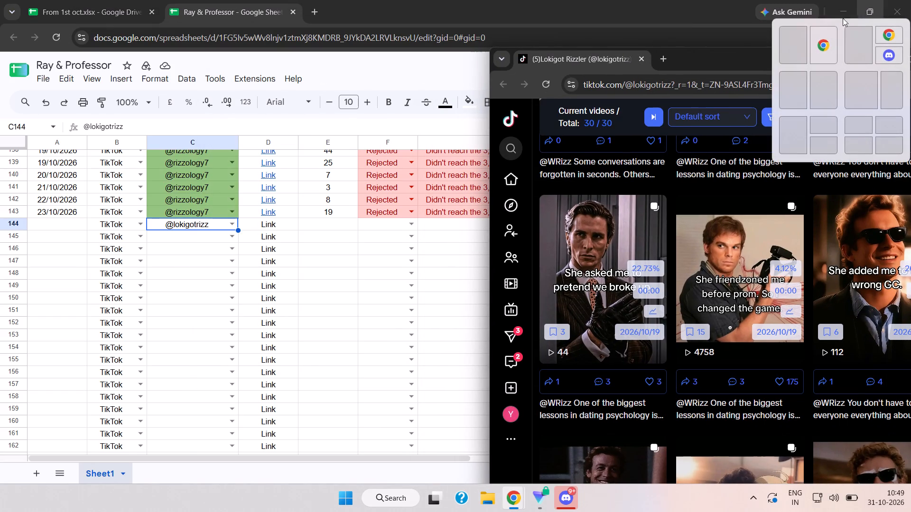
click(799, 32)
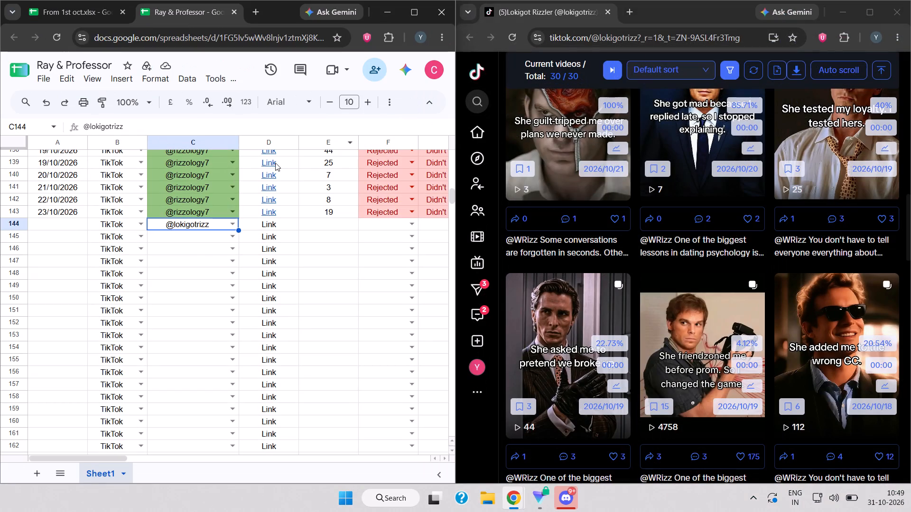
click(232, 238)
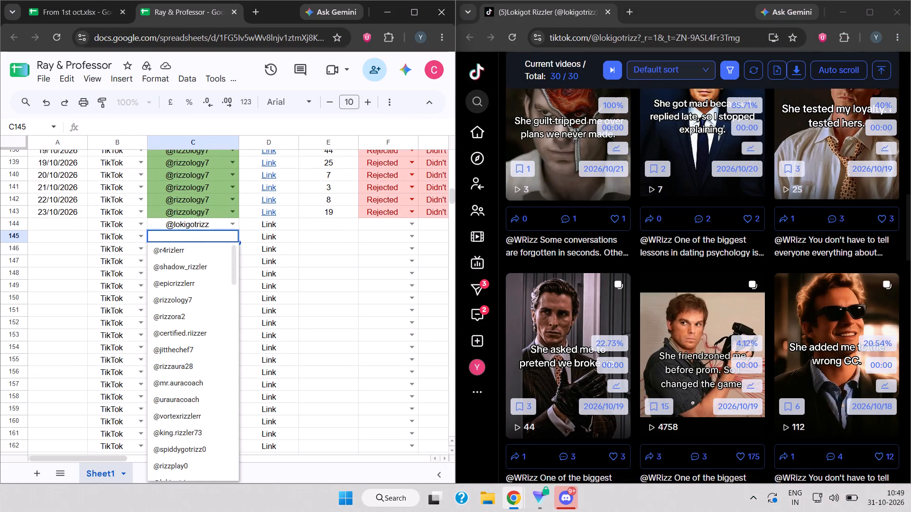
key(ctrl+v)
click(188, 247)
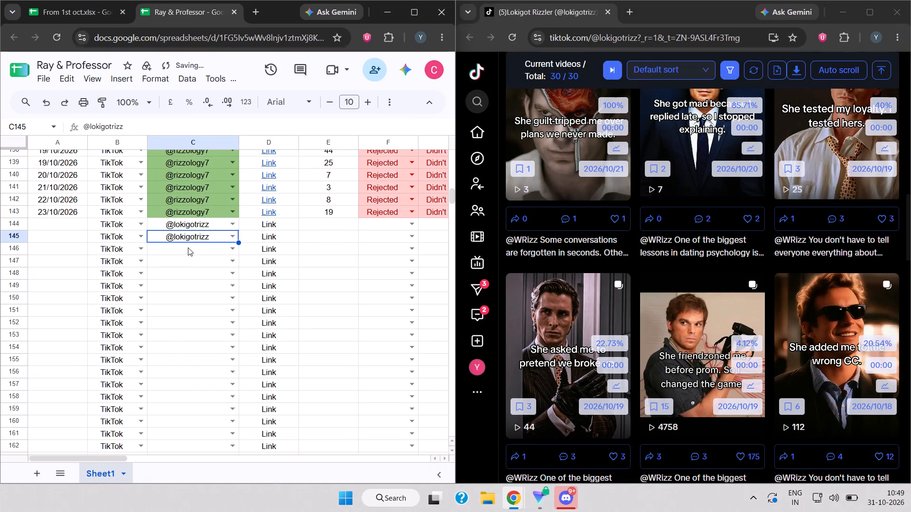
key(Down)
click(232, 249)
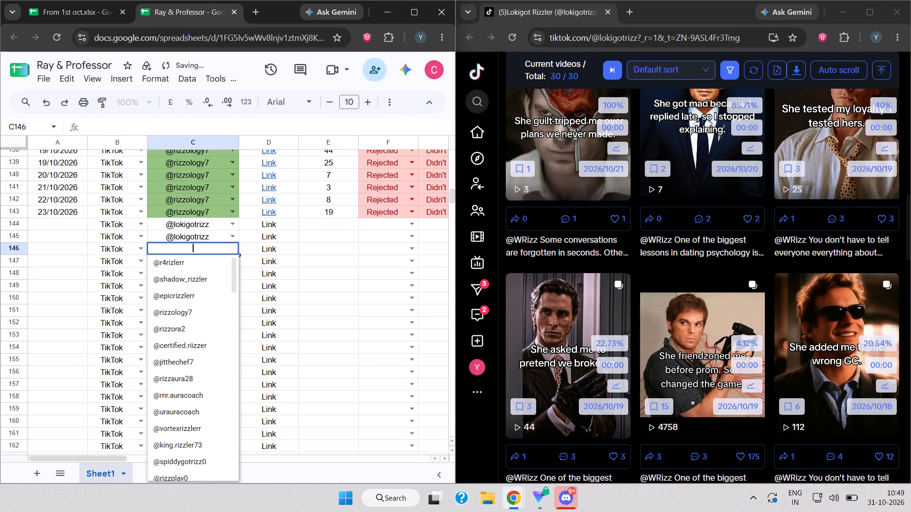
key(ctrl+v)
click(182, 264)
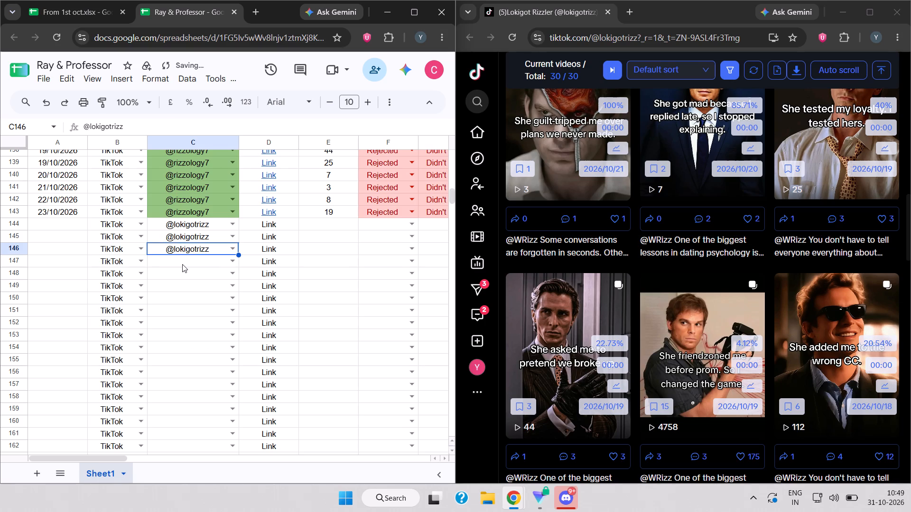
key(Down)
click(232, 261)
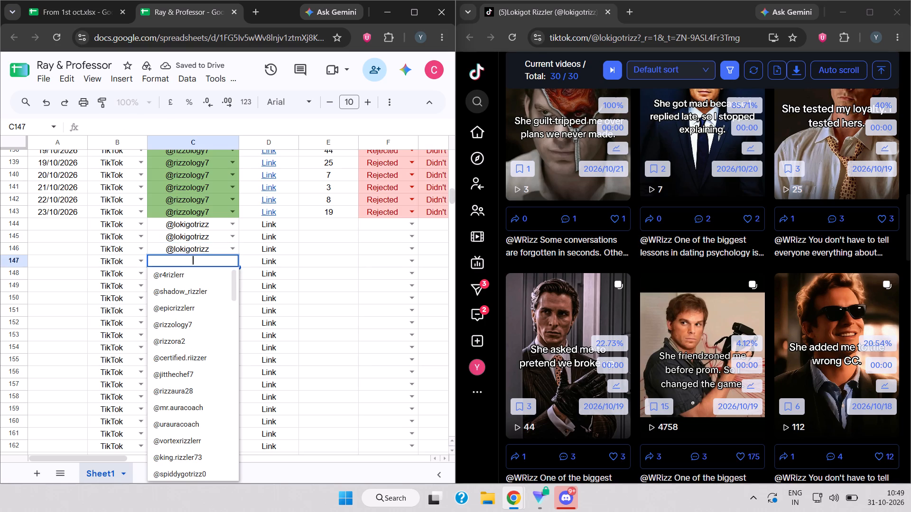
key(ctrl+v)
click(205, 269)
key(Down)
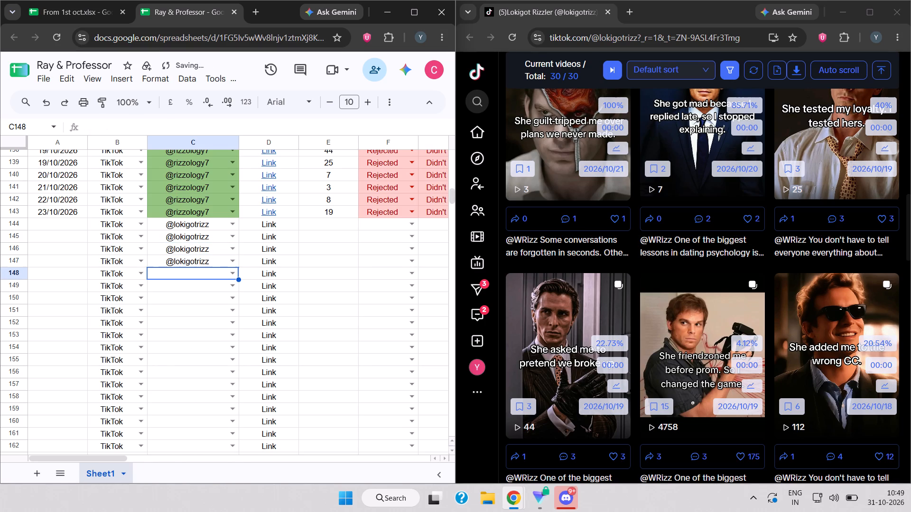
click(231, 277)
key(ctrl+v)
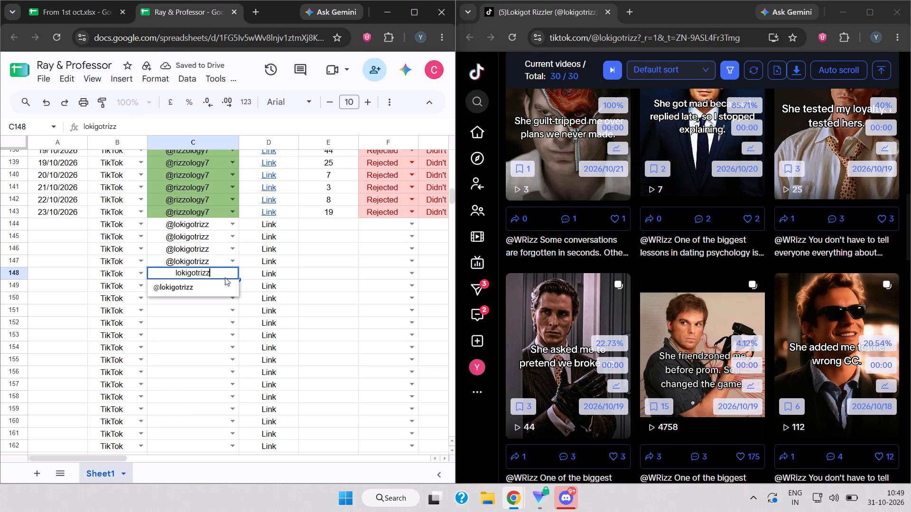
click(208, 284)
key(Down)
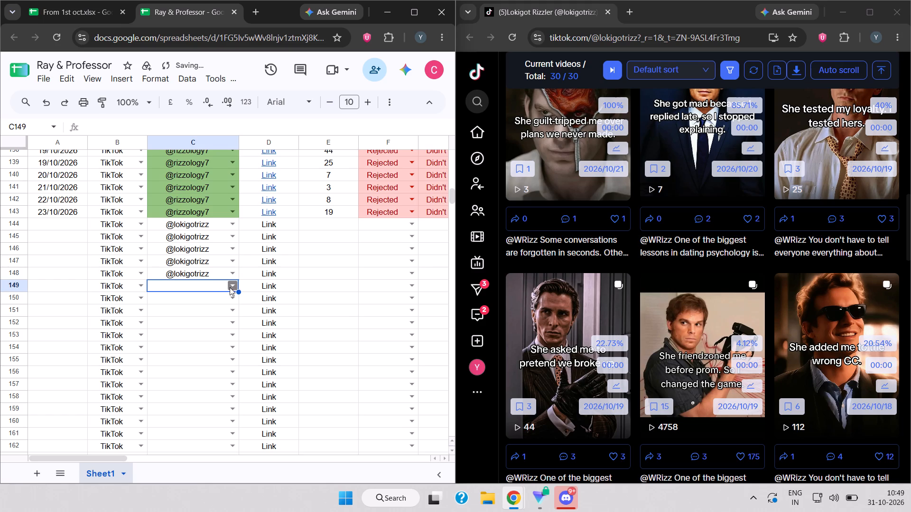
click(234, 286)
key(ctrl+v)
click(216, 300)
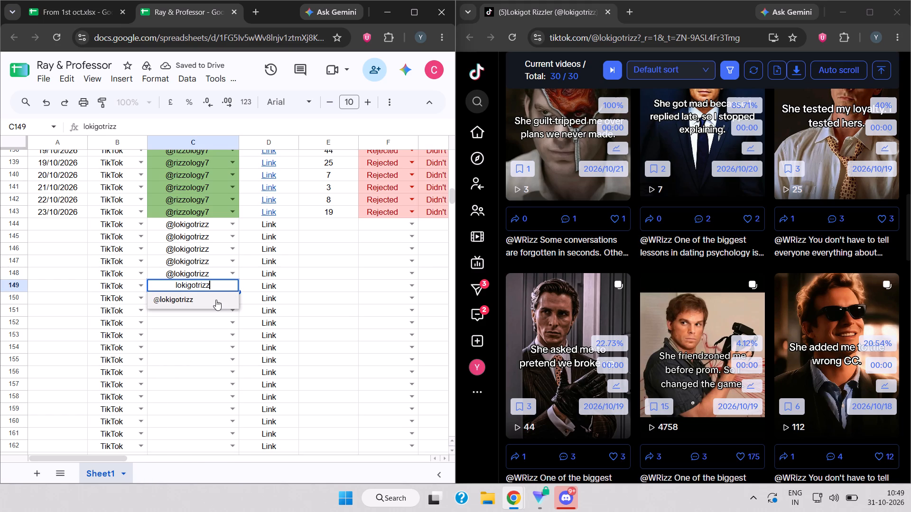
click(229, 295)
key(ctrl+v)
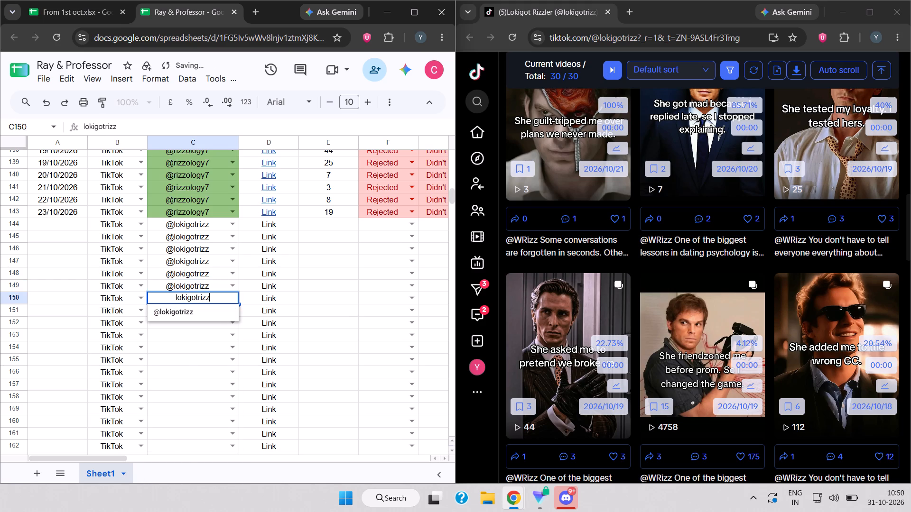
click(208, 317)
click(232, 308)
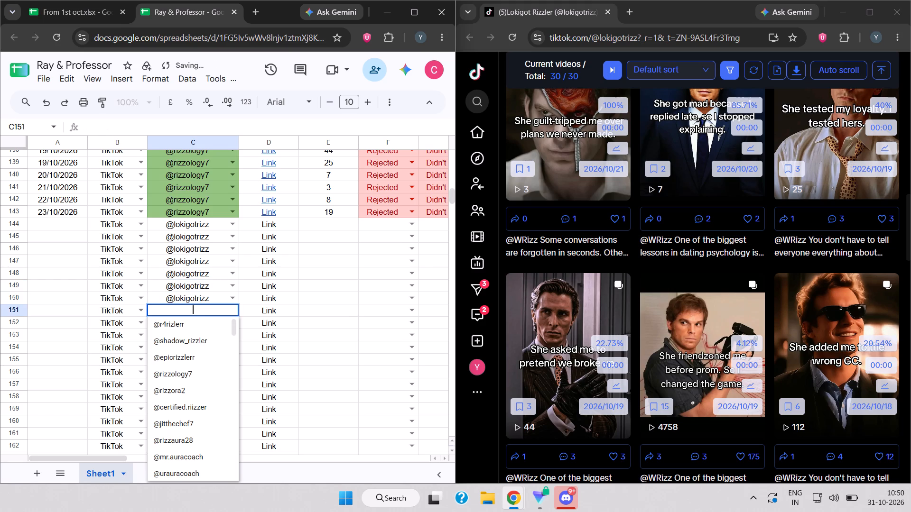
key(ctrl+v)
click(221, 323)
click(230, 323)
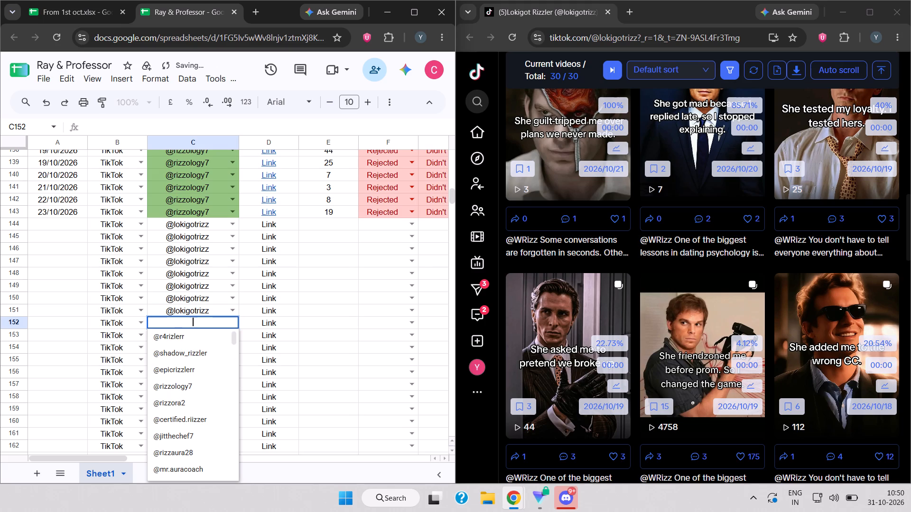
key(ctrl+v)
click(223, 336)
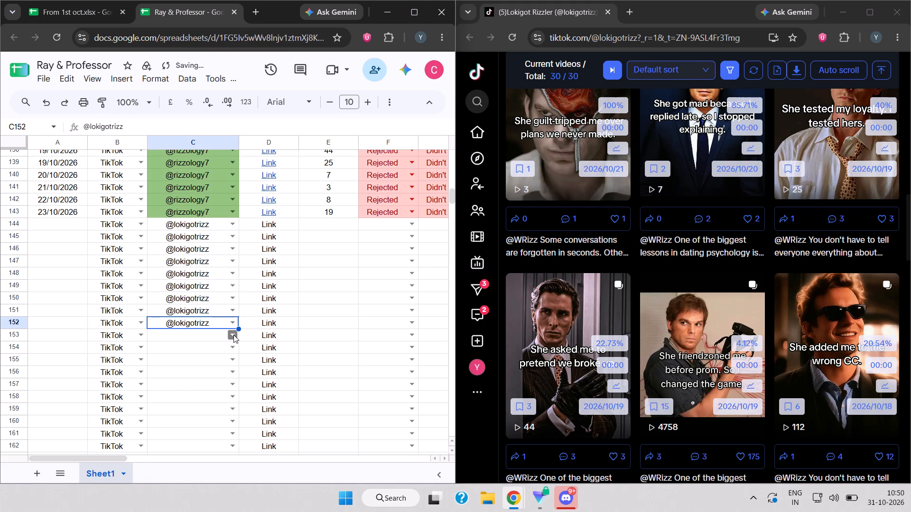
click(233, 335)
key(ctrl+v)
click(201, 346)
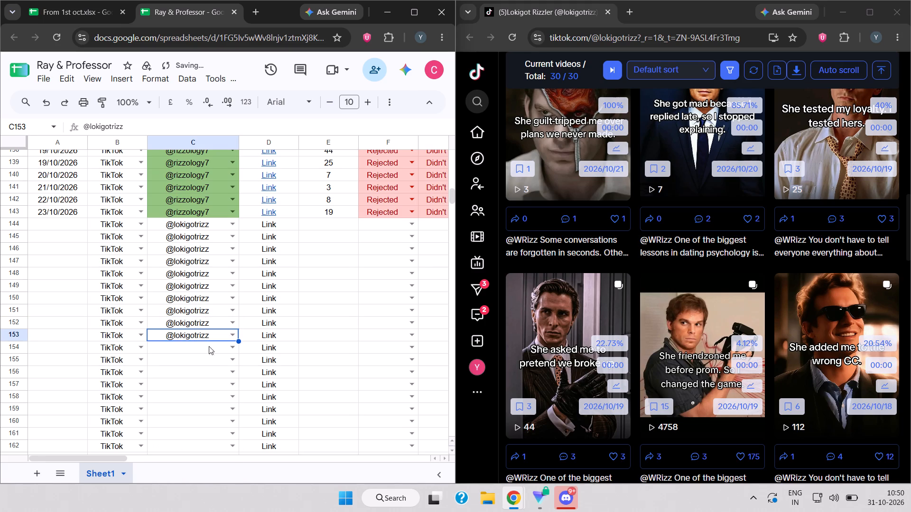
click(231, 347)
key(ctrl+v)
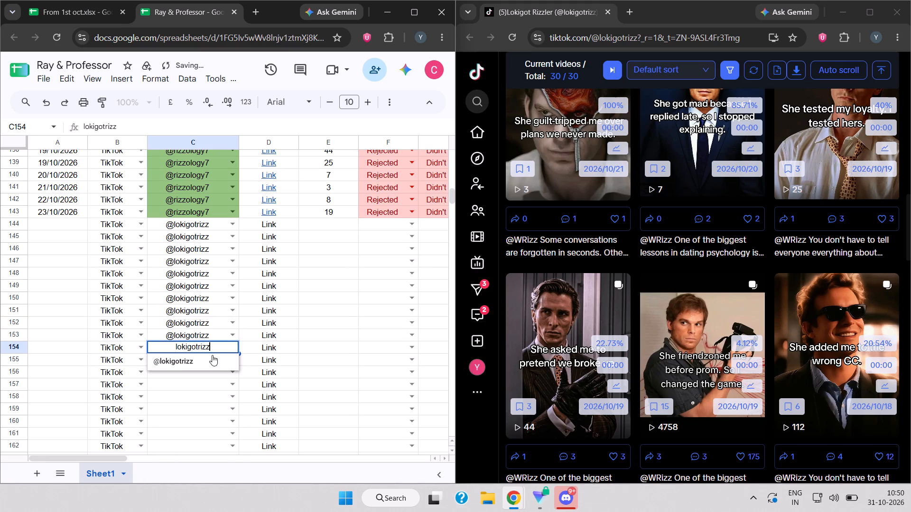
click(208, 357)
scroll(208, 357, down, 4)
scroll(208, 357, up, 1)
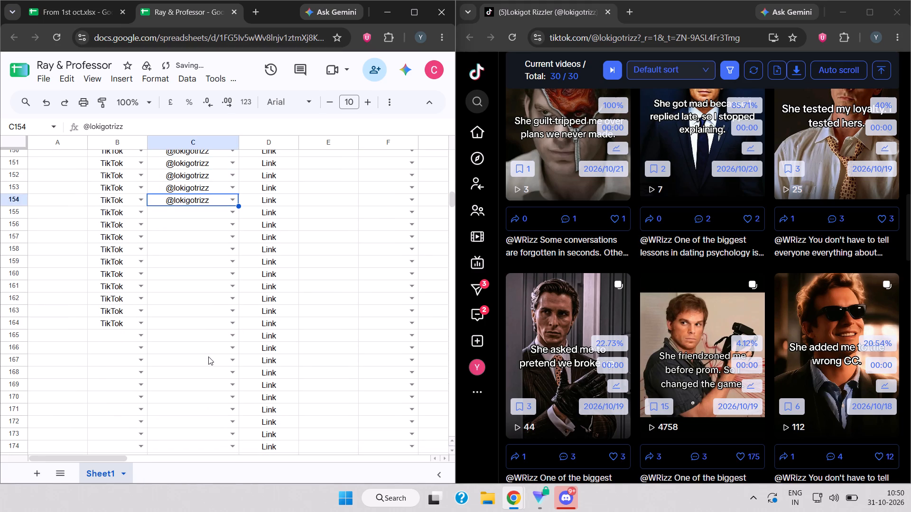
scroll(205, 337, up, 2)
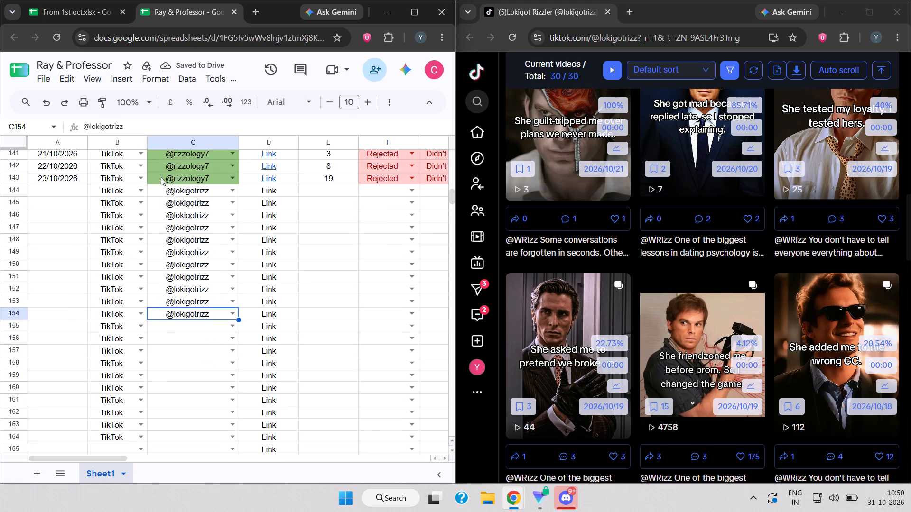
drag(157, 190, 203, 313)
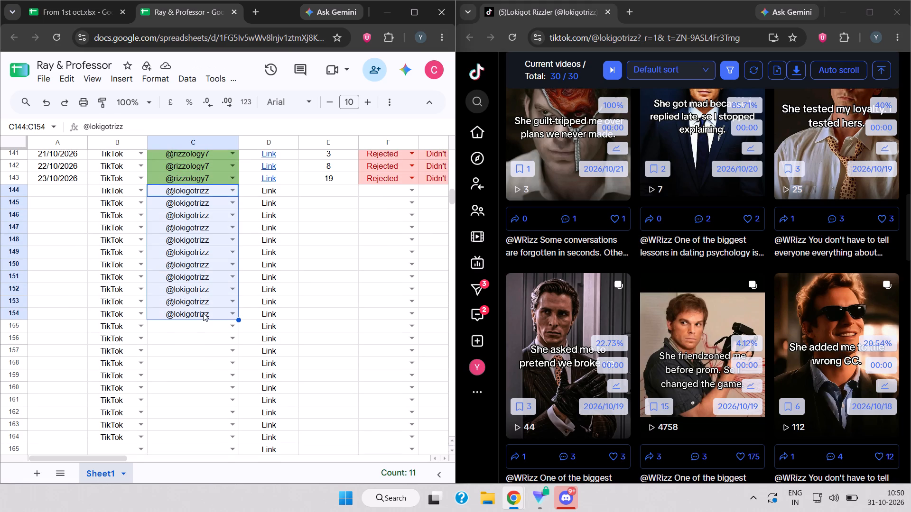
key(ctrl+c)
click(199, 326)
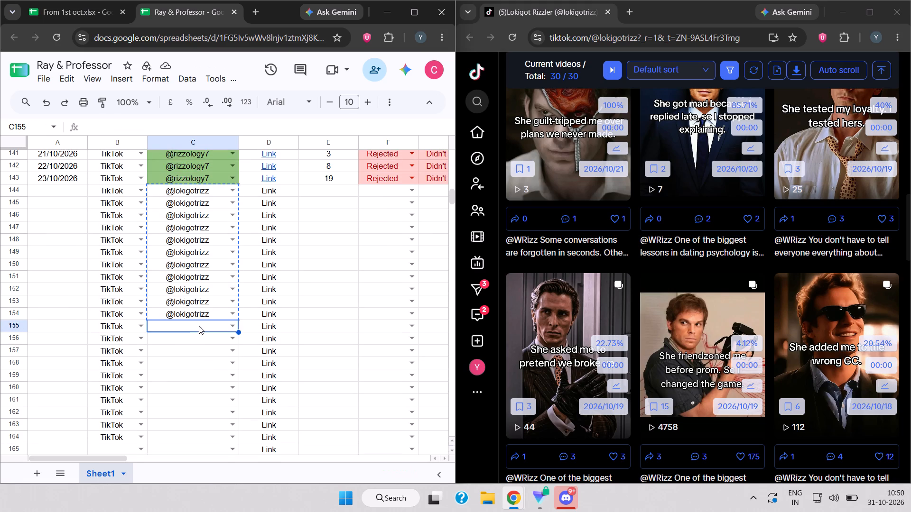
key(ctrl+v)
scroll(199, 326, down, 4)
scroll(199, 326, up, 1)
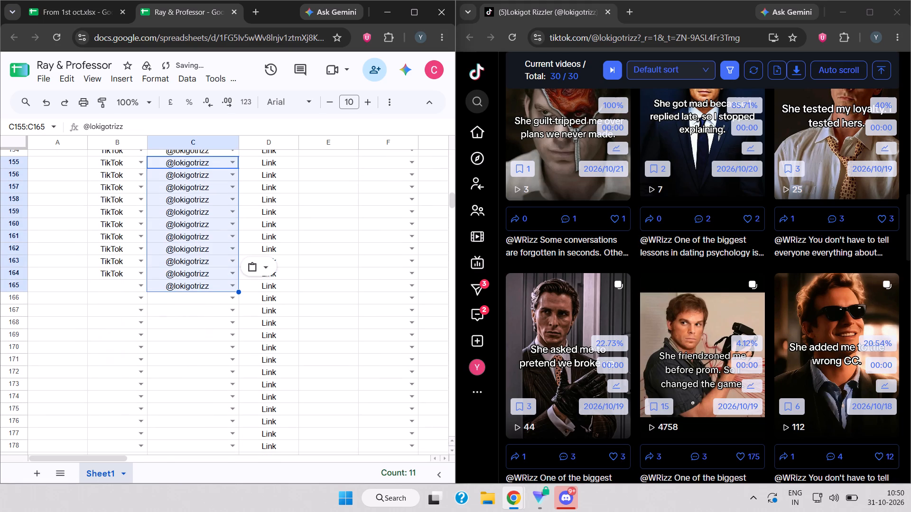
click(217, 284)
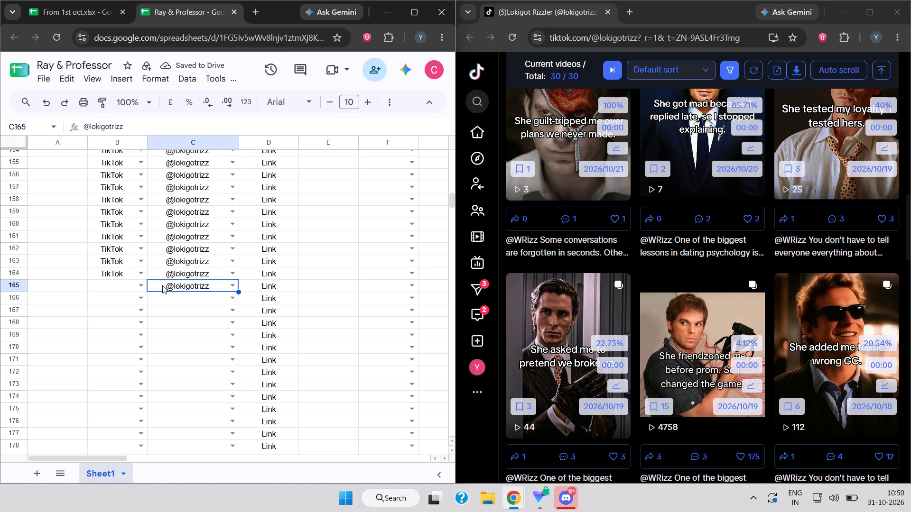
key(Delete)
scroll(325, 251, up, 3)
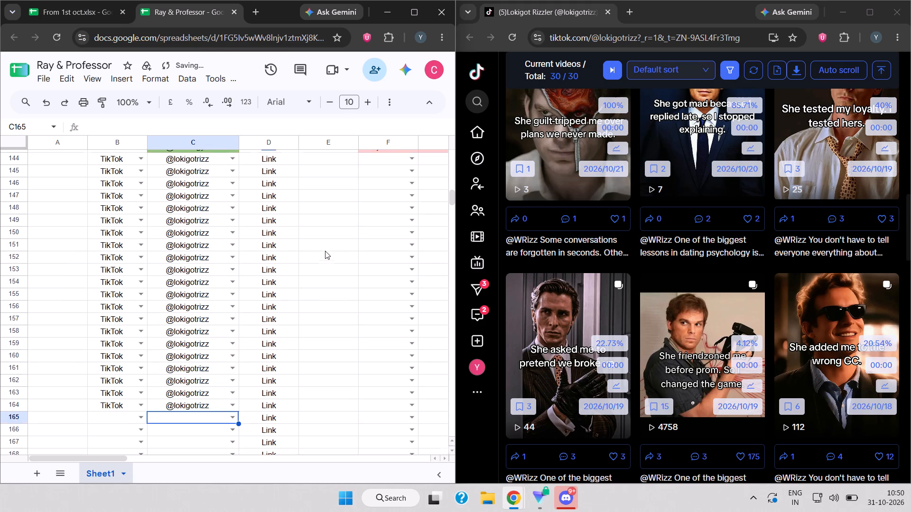
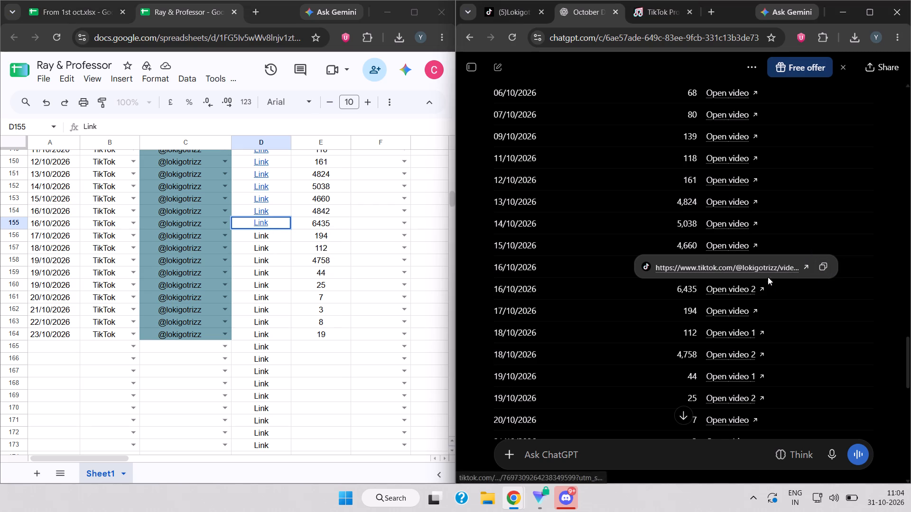
right_click(278, 225)
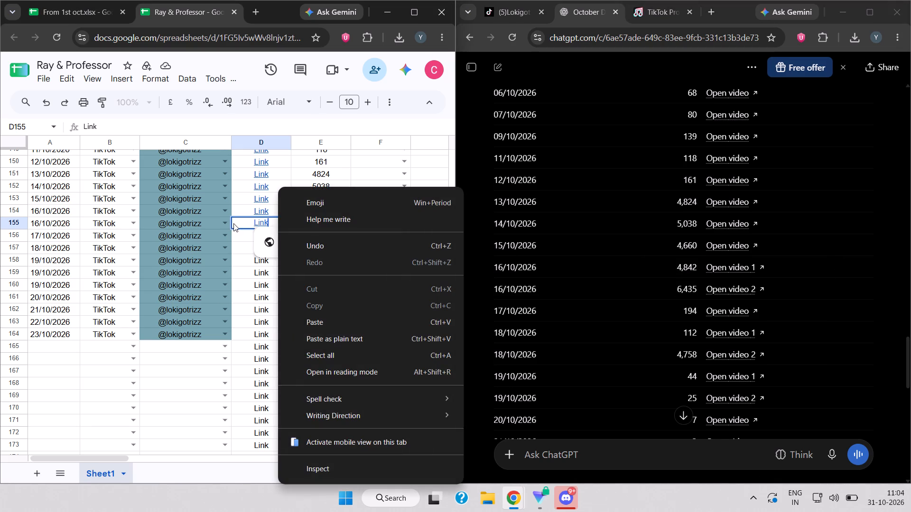
click(233, 223)
click(248, 238)
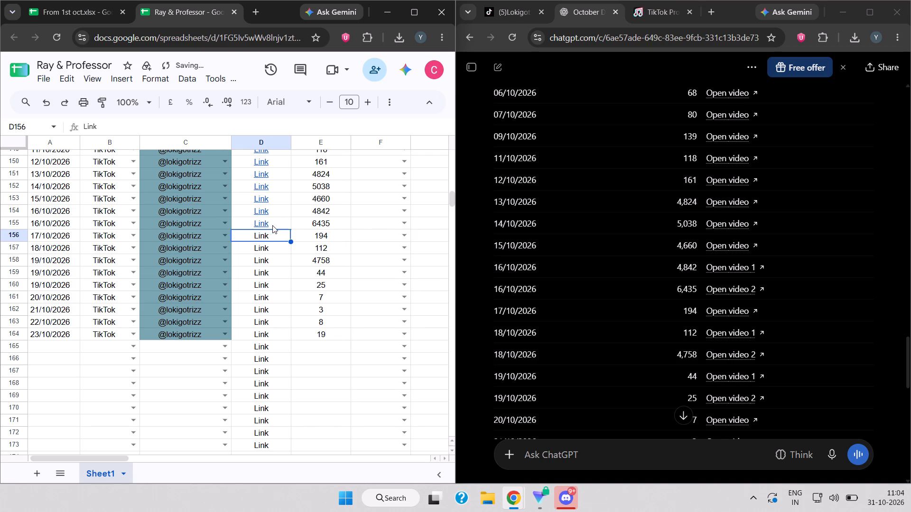
right_click(272, 225)
click(297, 463)
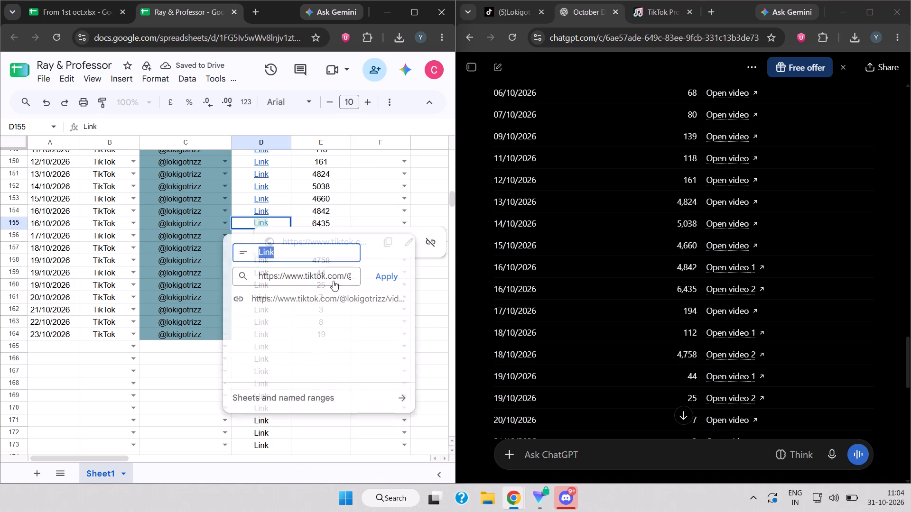
click(327, 279)
key(ctrl+a)
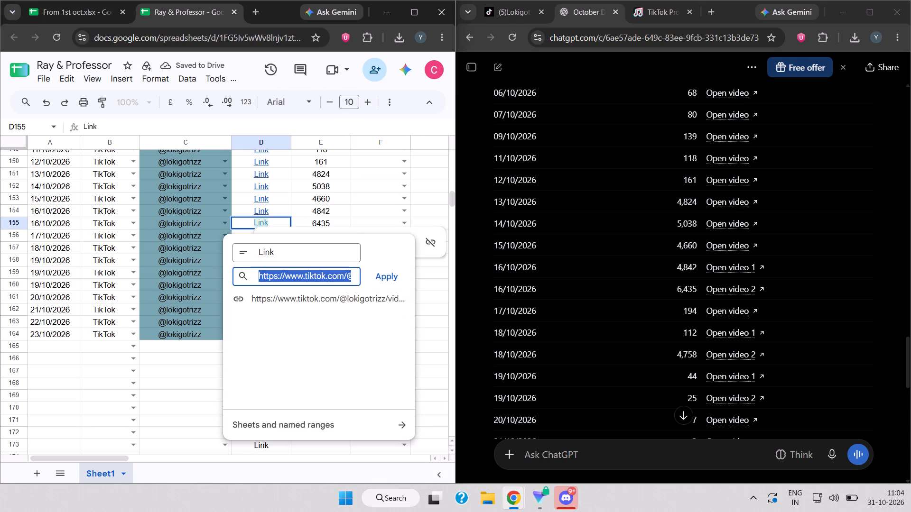
key(BackSpace)
key(ctrl+v)
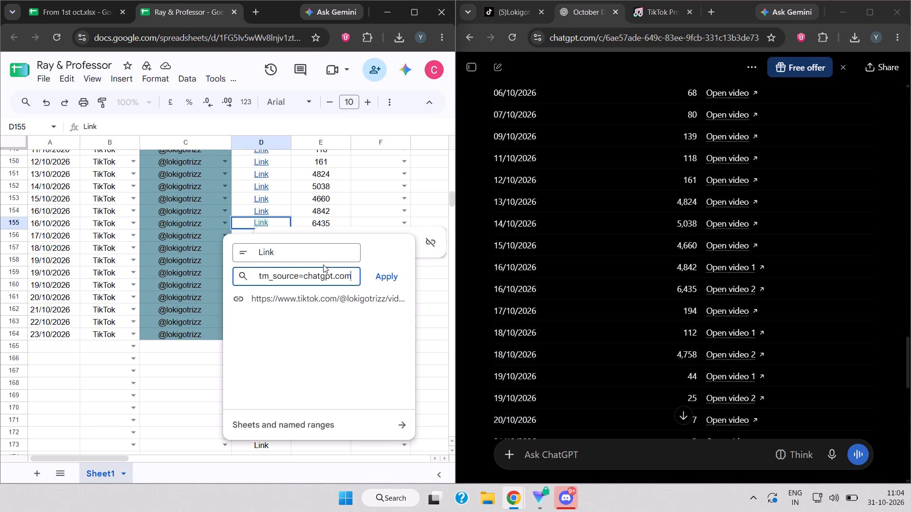
key(Left)
key(Left)
key(Left)
key(Left)
key(Left)
key(Left)
key(Left)
key(Left)
key(Left)
key(Left)
key(Left)
key(Left)
key(Left)
key(Left)
key(Left)
key(Left)
key(Left)
key(Left)
key(Left)
key(Left)
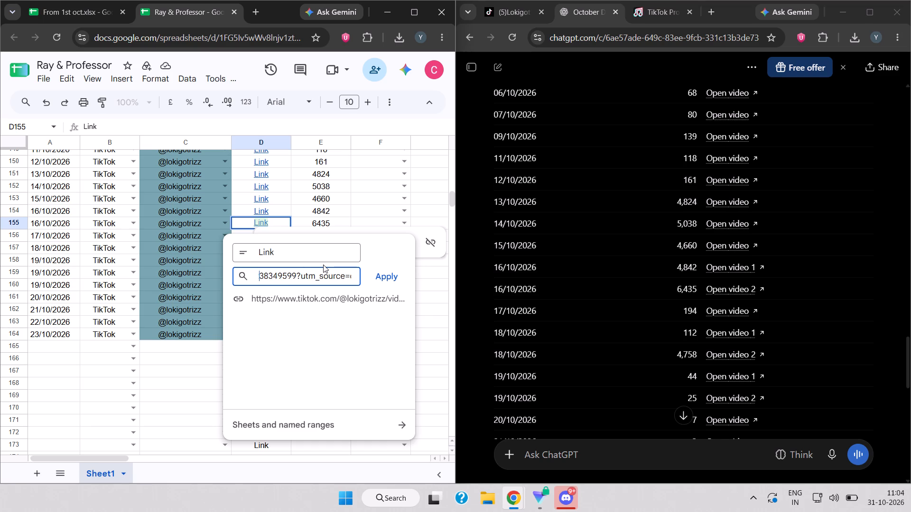
click(382, 275)
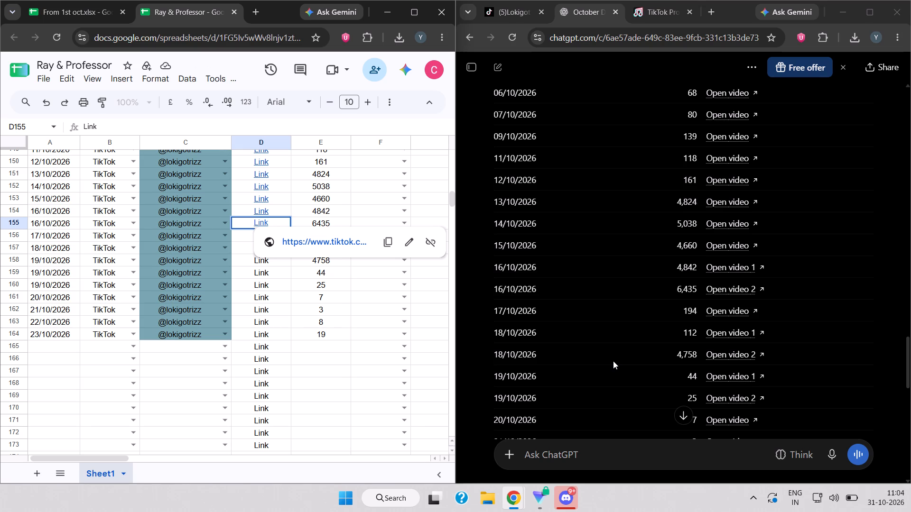
click(374, 290)
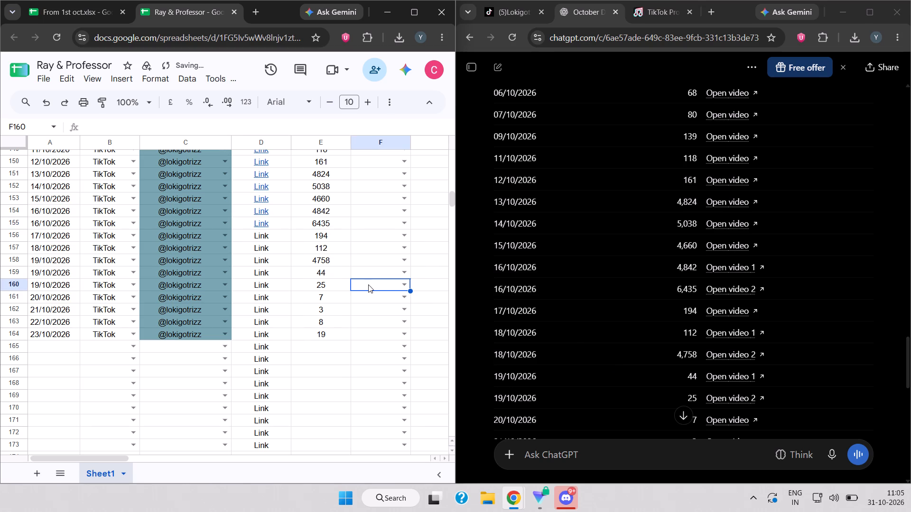
Copy the 17/10/2026 video's URL from ChatGPT's date-wise list and insert it as the hyperlink of the Link text in D156.
scroll(648, 347, down, 1)
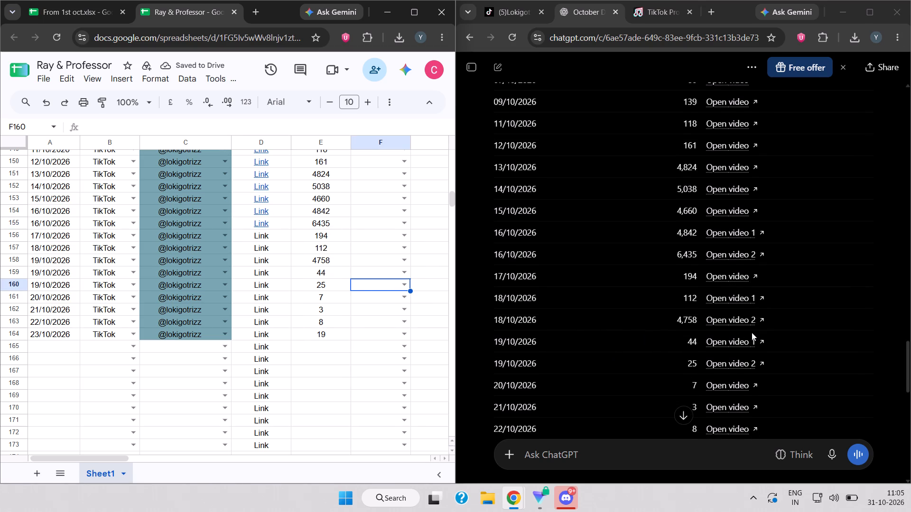
scroll(752, 332, up, 1)
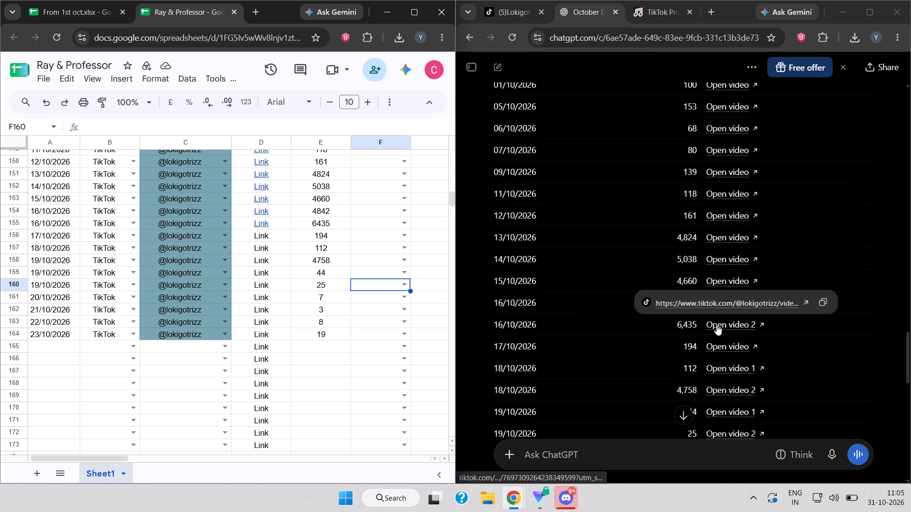
scroll(716, 325, down, 1)
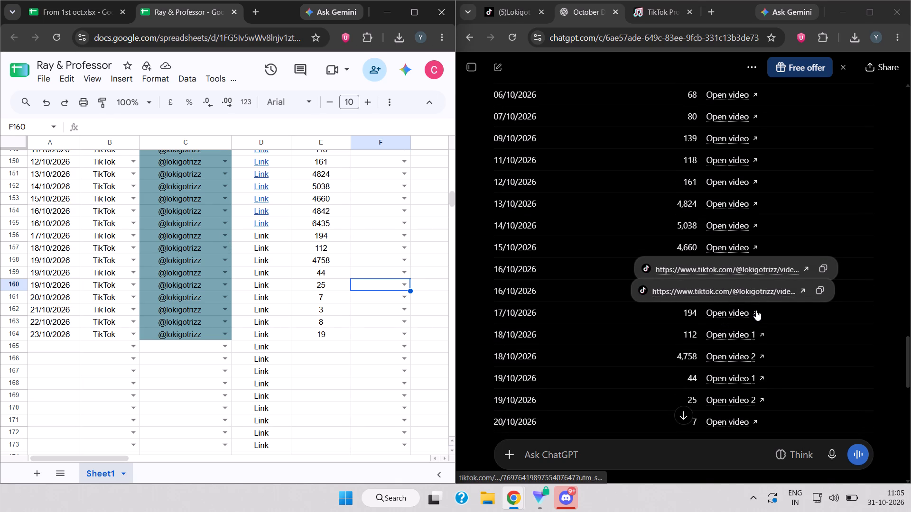
click(798, 318)
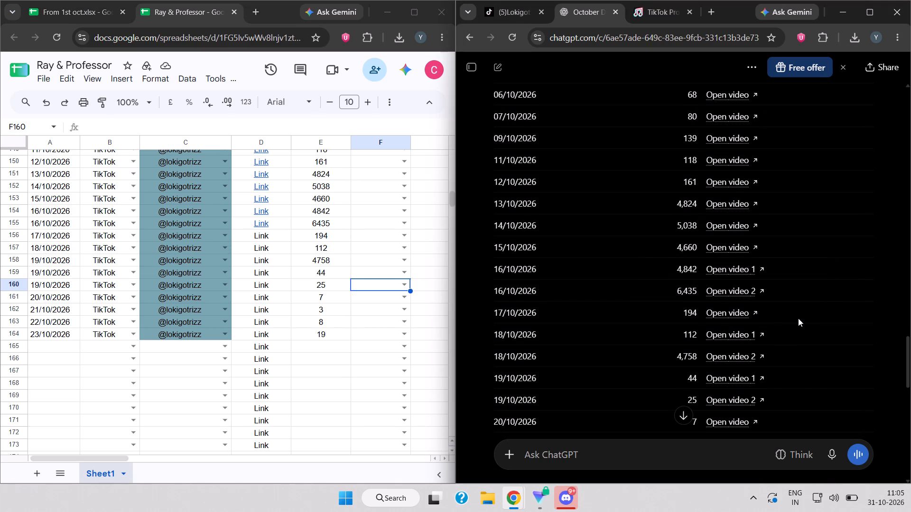
click(821, 288)
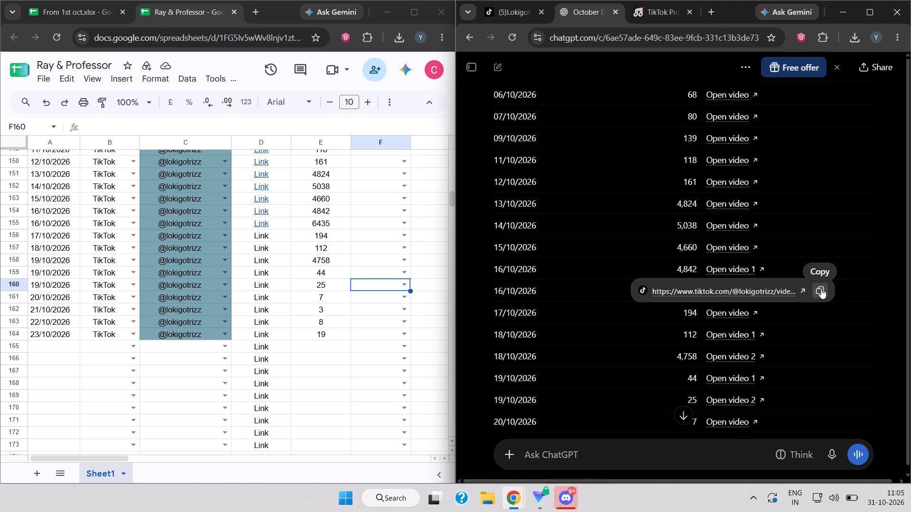
right_click(265, 233)
click(302, 450)
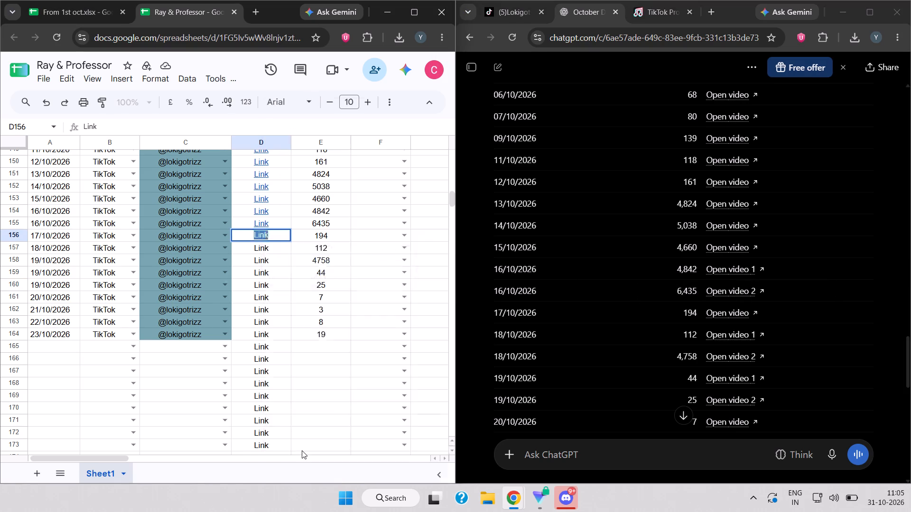
key(ctrl+v)
click(387, 268)
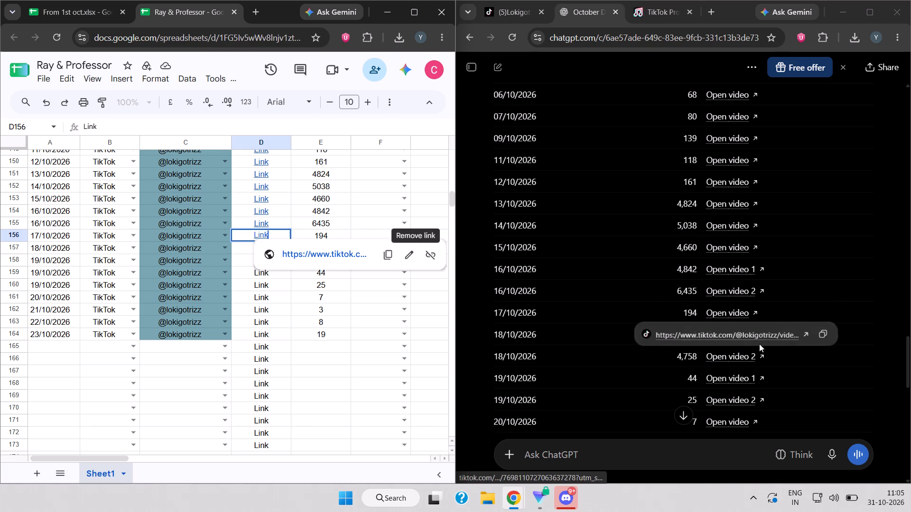
Copy the URL of the first 18/10/2026 video from ChatGPT's list and insert it as the hyperlink of the Link text in D157.
click(831, 361)
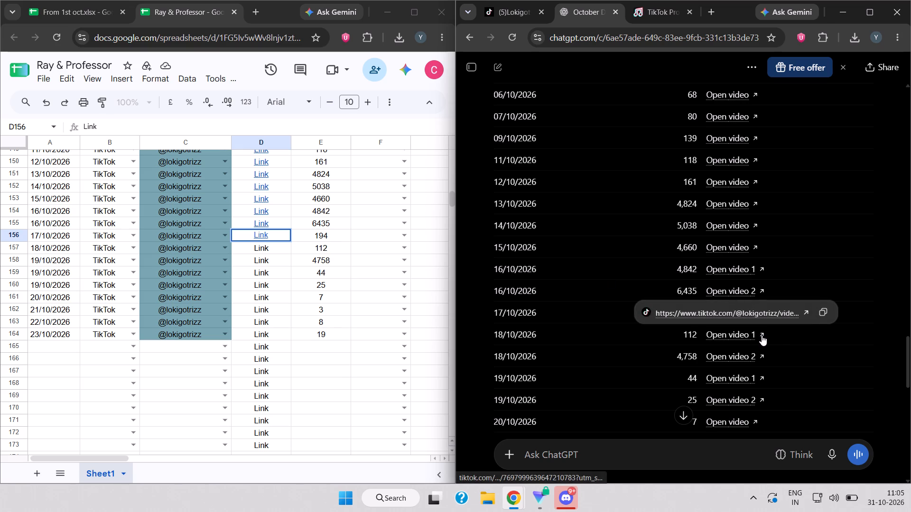
click(824, 309)
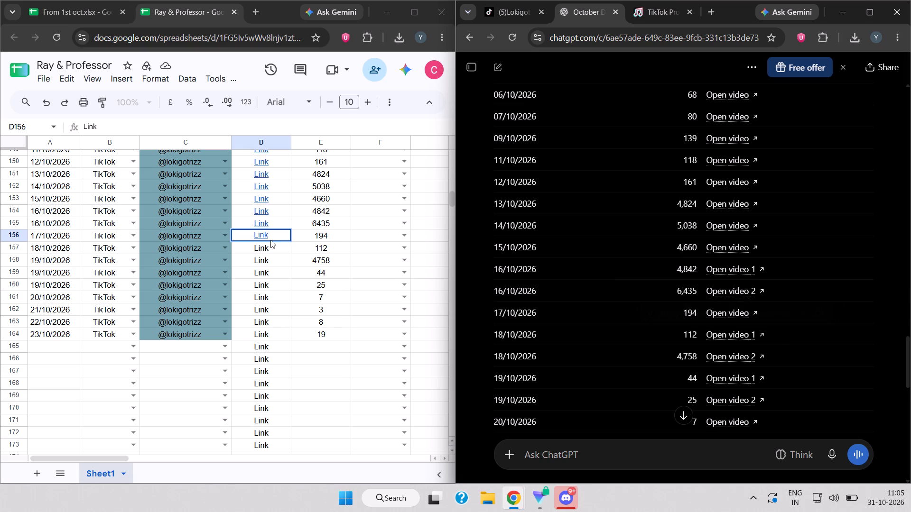
right_click(274, 247)
click(302, 463)
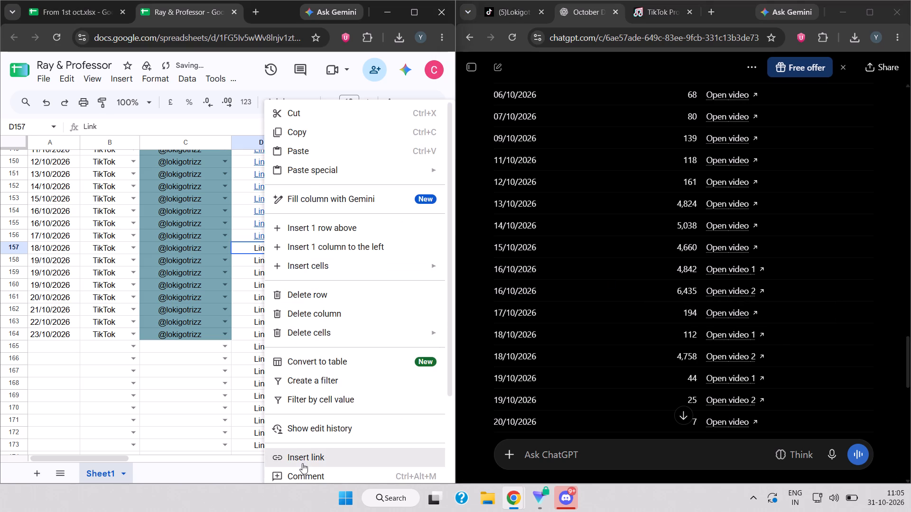
key(ctrl+v)
click(374, 275)
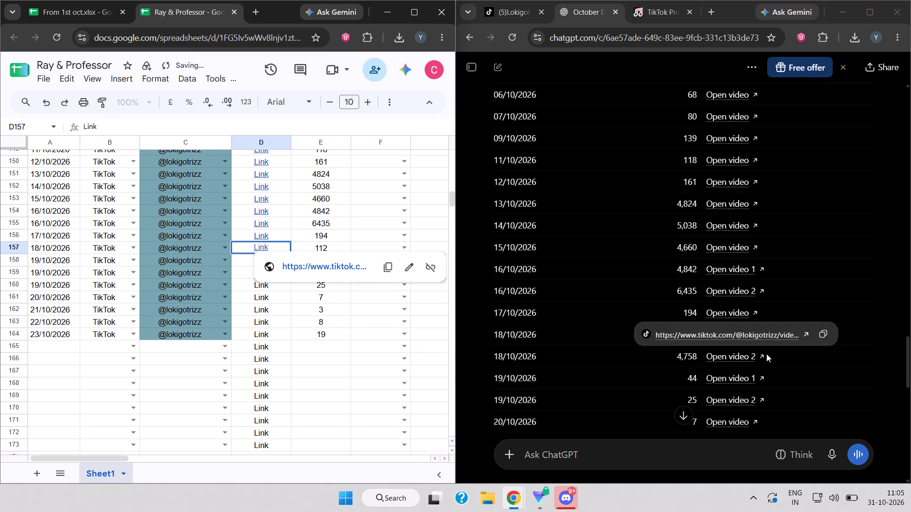
Copy the URL of the second 18/10/2026 video from ChatGPT's list and insert it as the hyperlink of the Link text in D158.
click(817, 332)
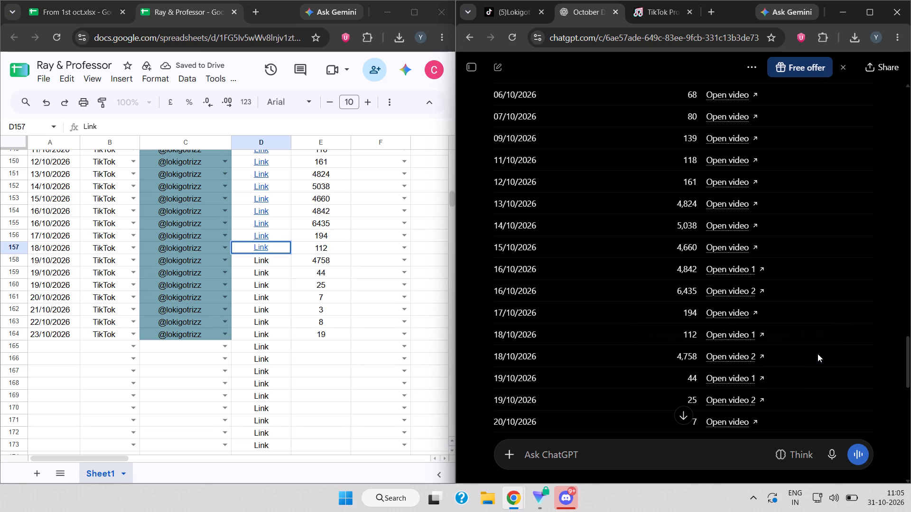
right_click(275, 256)
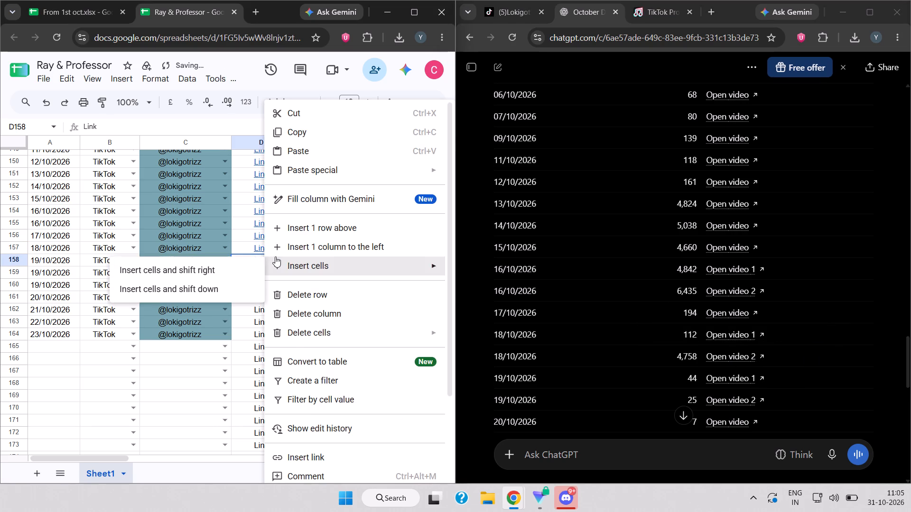
click(311, 461)
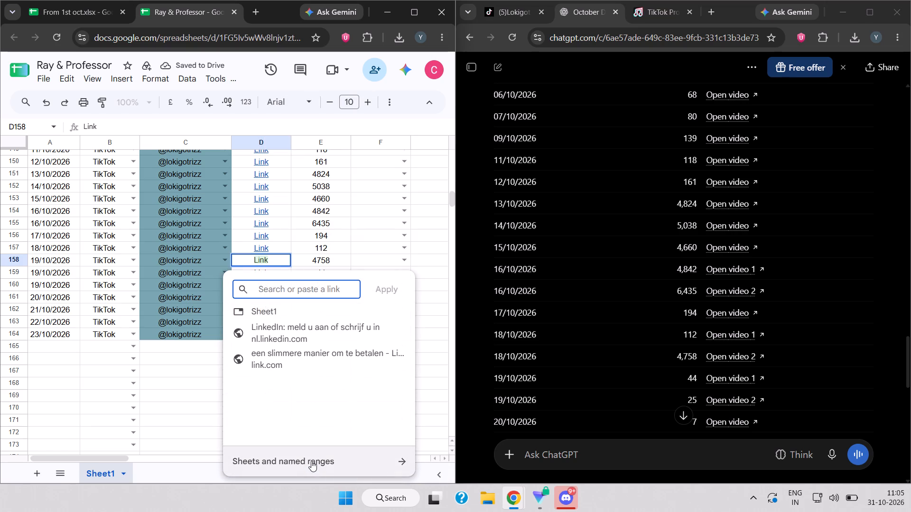
key(v)
key(BackSpace)
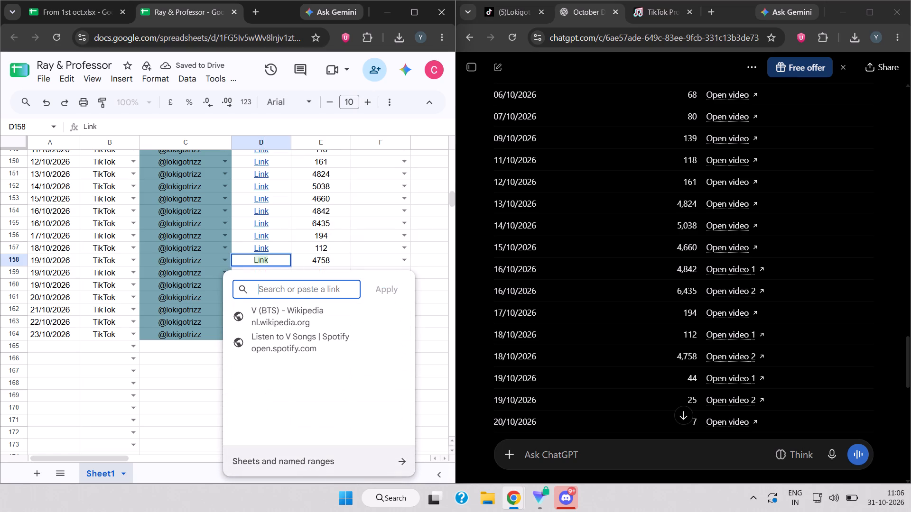
key(ctrl+v)
click(385, 287)
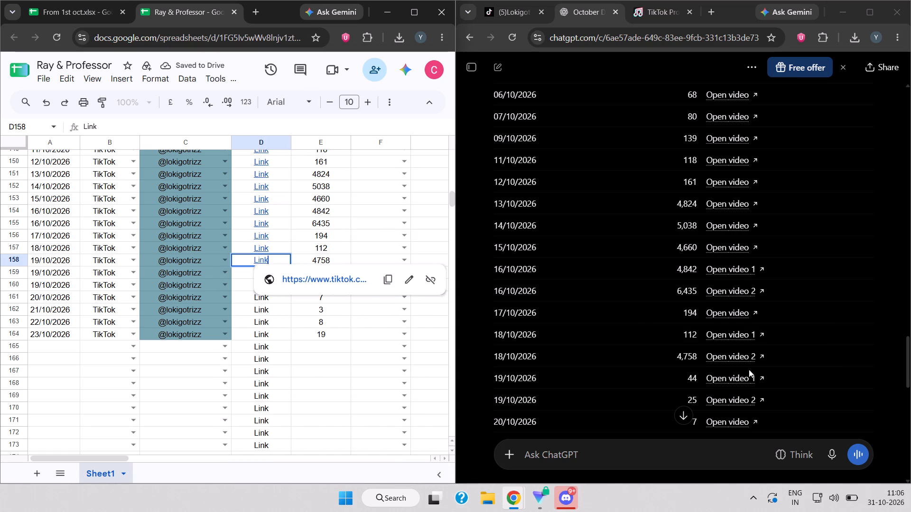
Copy the URL of the first 19/10/2026 video from ChatGPT's list and insert it as the hyperlink of the Link text in D159.
click(823, 352)
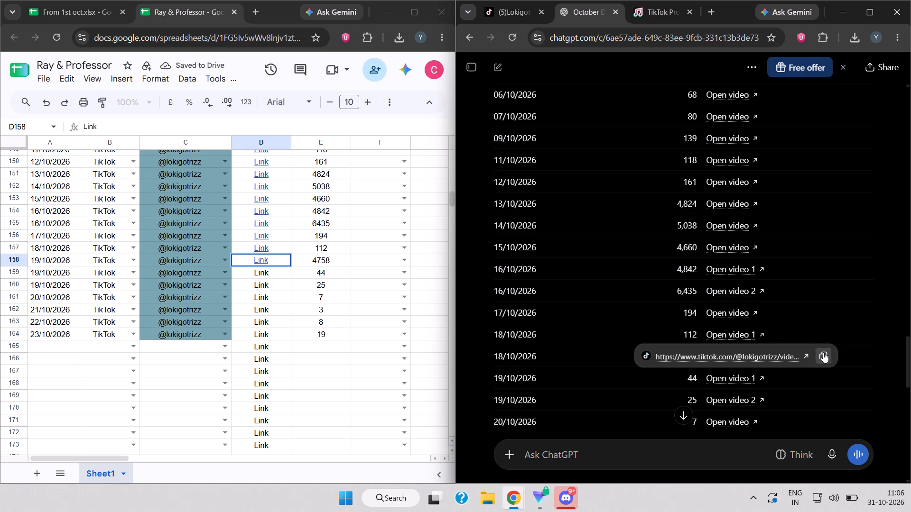
right_click(272, 274)
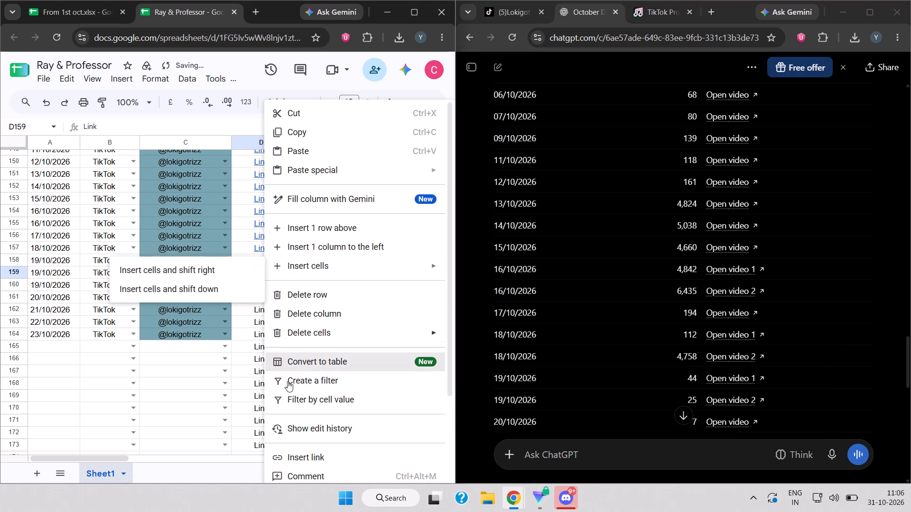
click(291, 454)
key(ctrl+v)
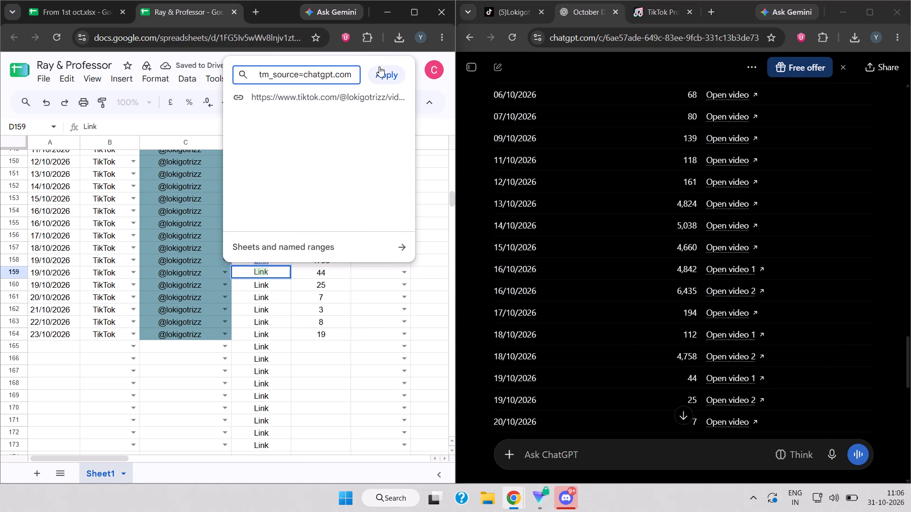
click(379, 66)
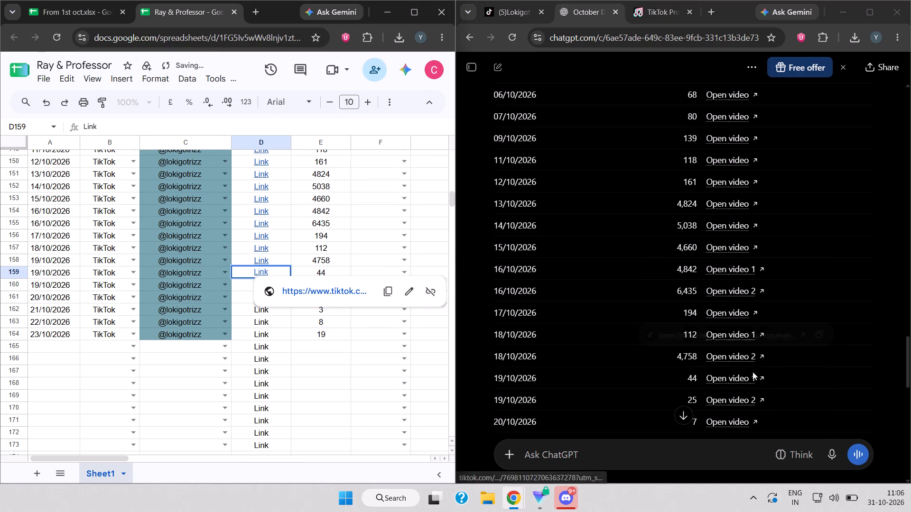
Copy the URL of the second 19/10/2026 video from ChatGPT's list and insert it as the hyperlink of the Link text in D160.
click(822, 375)
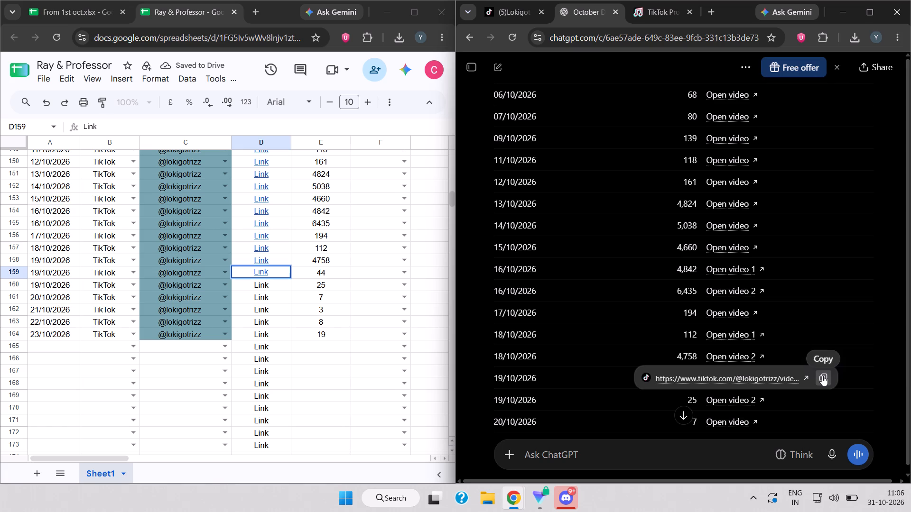
click(822, 375)
right_click(274, 284)
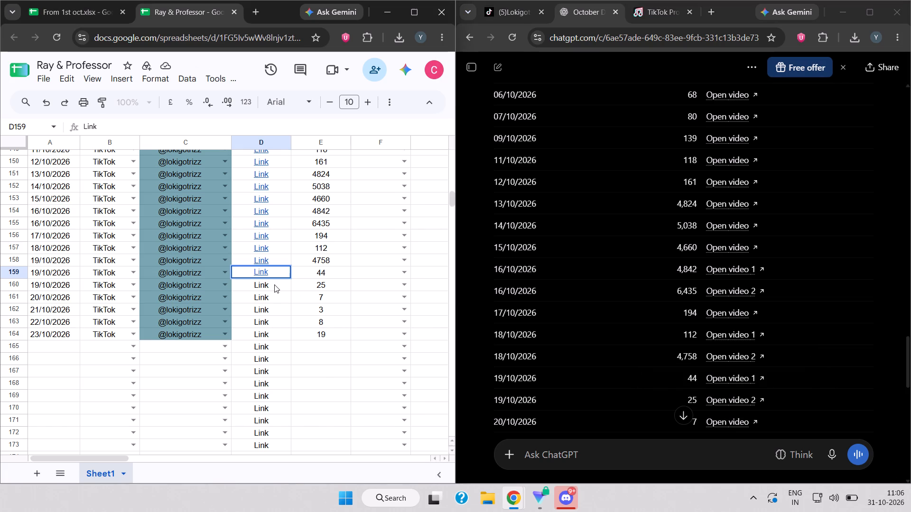
click(312, 449)
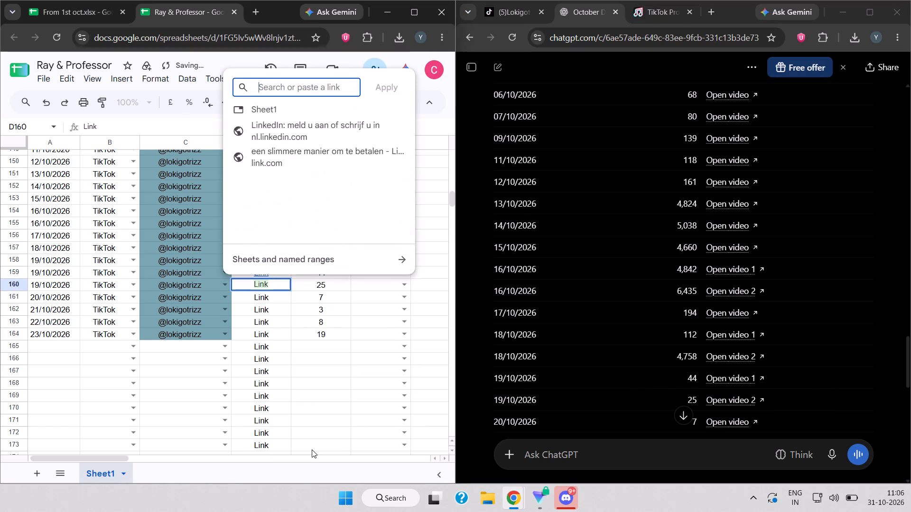
key(ctrl+v)
click(378, 81)
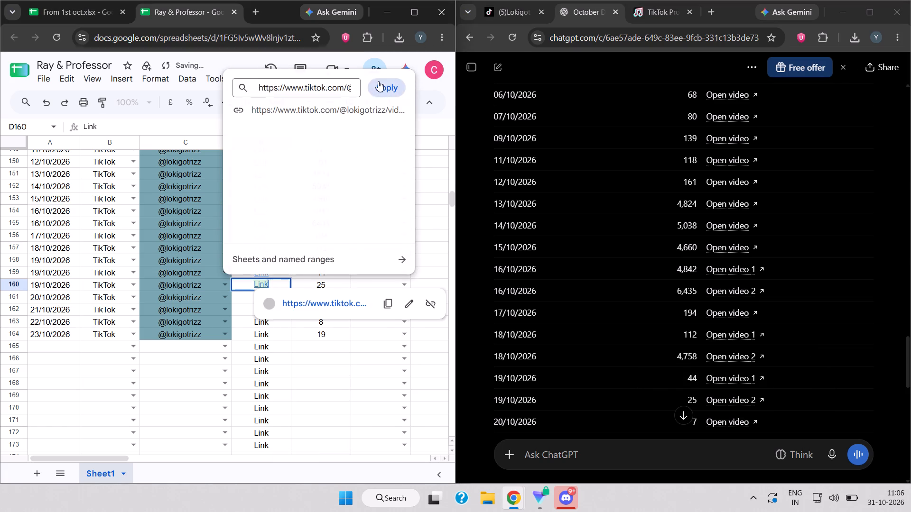
click(810, 360)
scroll(810, 360, down, 2)
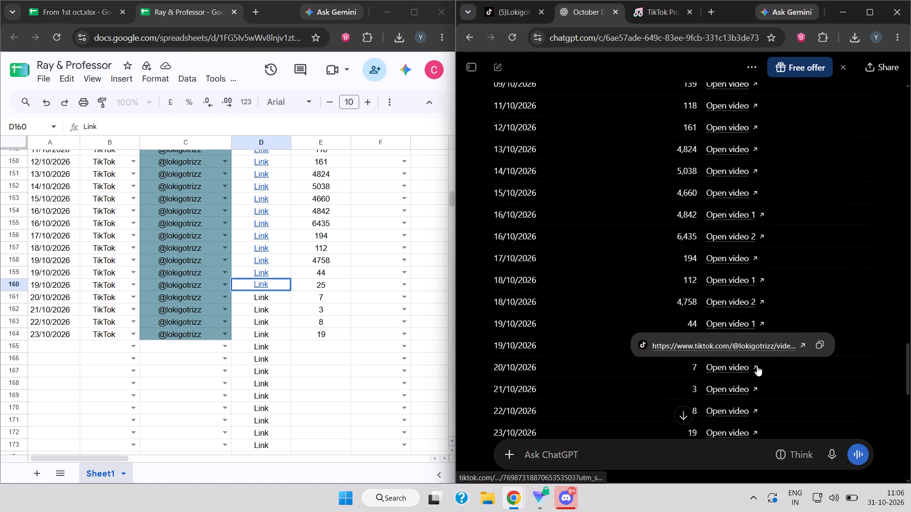
click(821, 340)
click(813, 341)
click(813, 341)
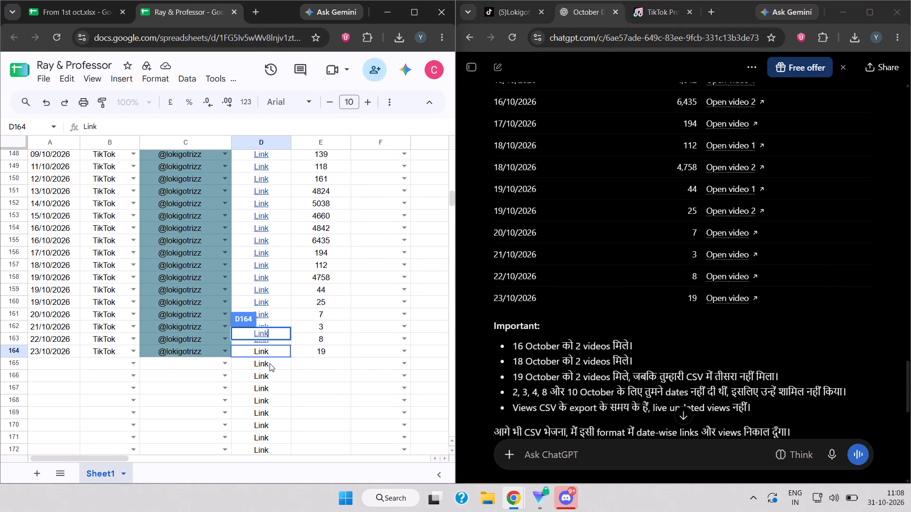
click(270, 350)
scroll(366, 314, up, 3)
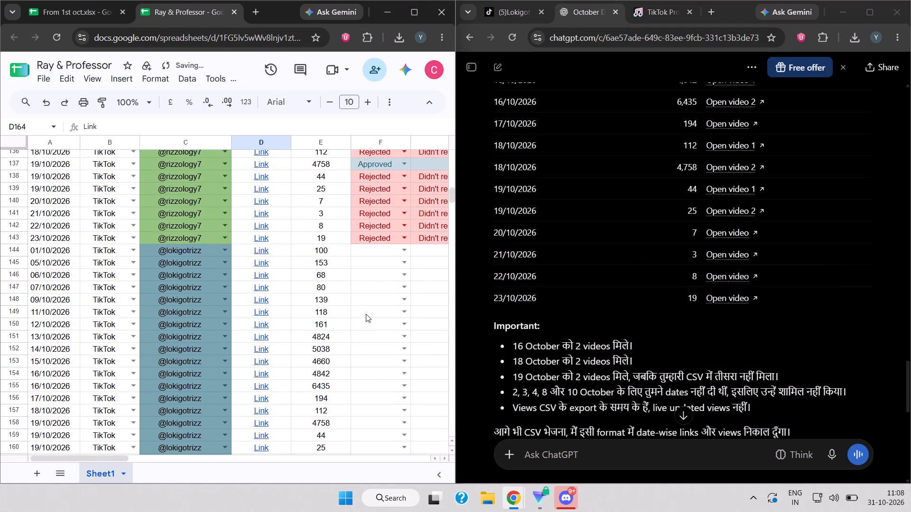
scroll(366, 314, up, 1)
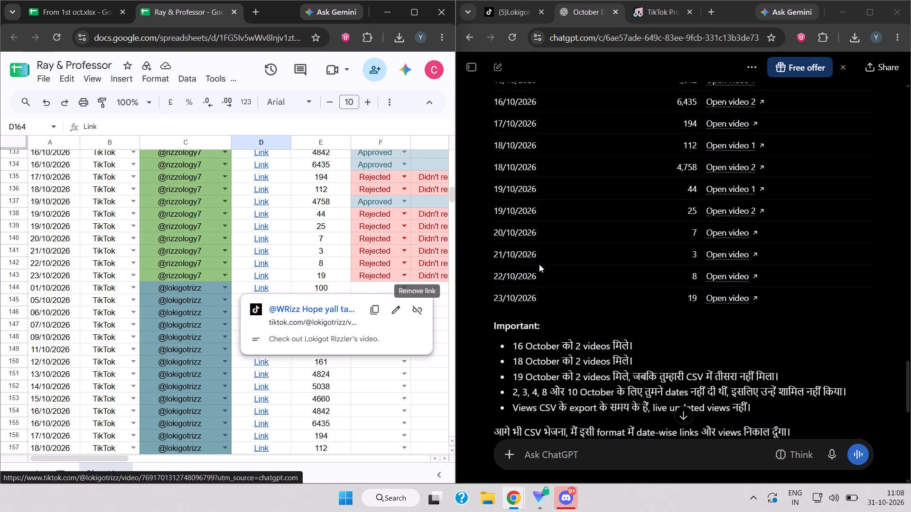
click(510, 14)
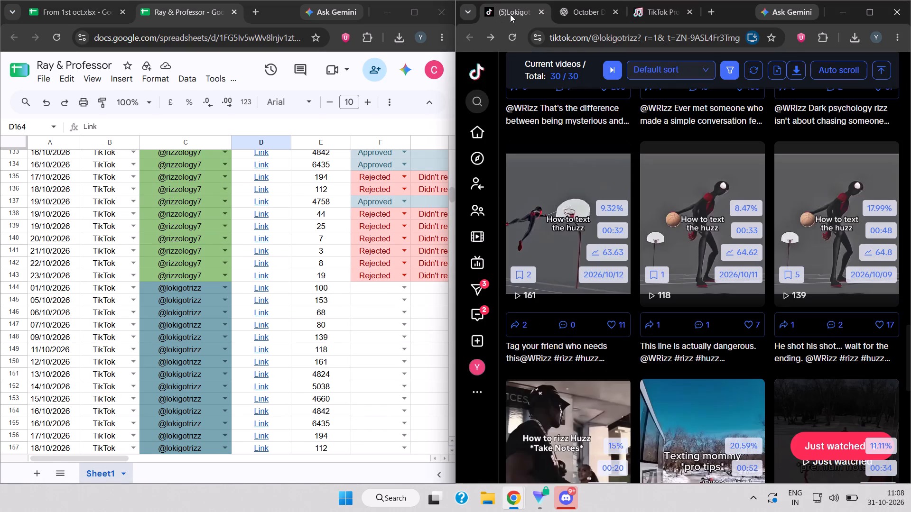
scroll(624, 288, down, 6)
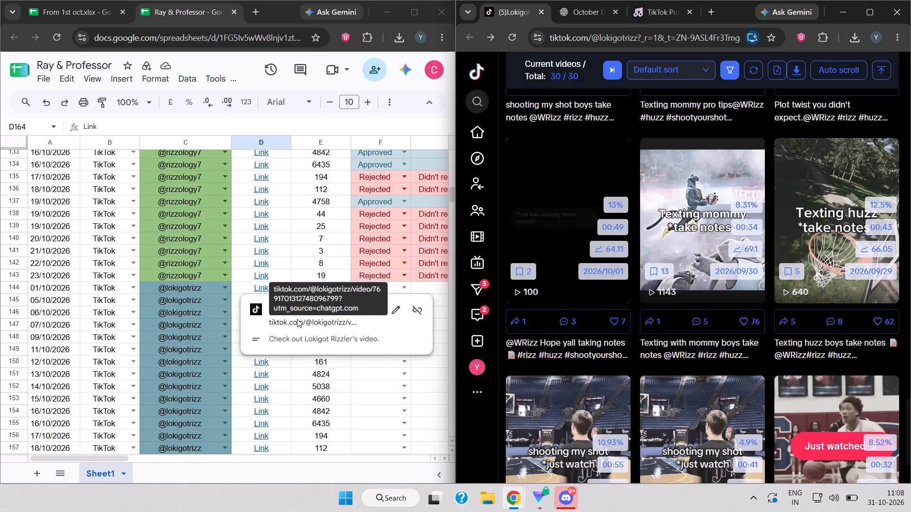
scroll(280, 283, down, 1)
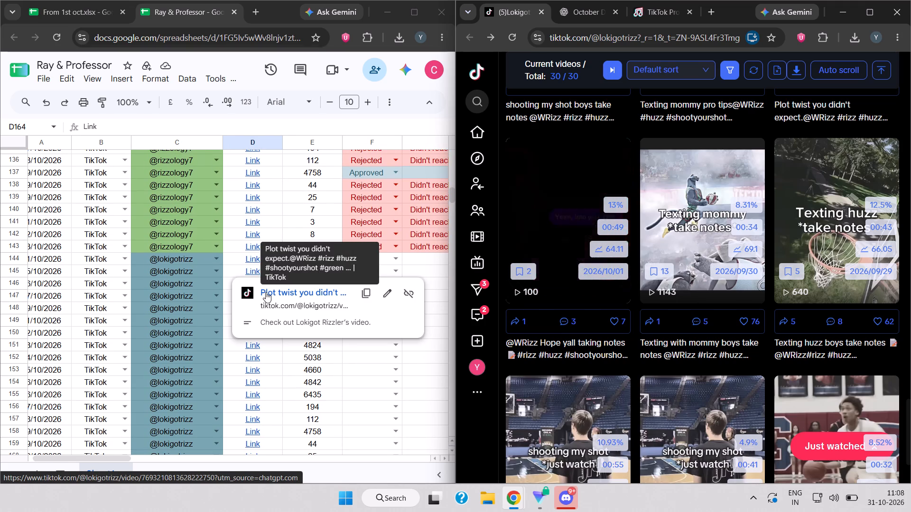
scroll(641, 305, up, 5)
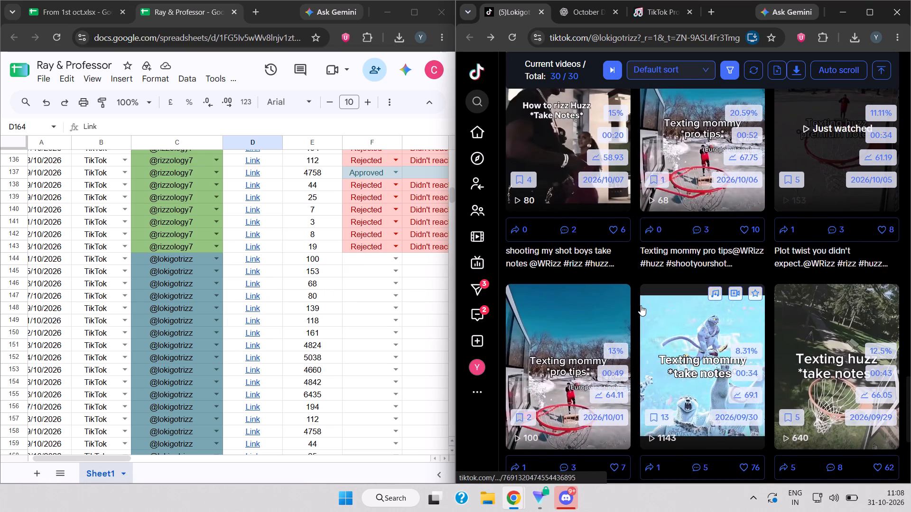
scroll(641, 305, up, 1)
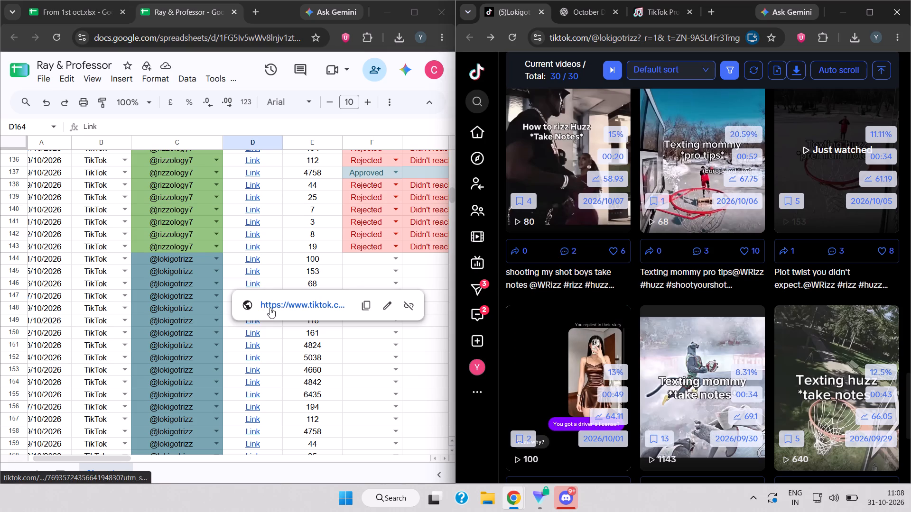
Open the hyperlink in D146, check it against the profile's 2026/10/06 video, and close the linked post.
click(271, 283)
click(374, 128)
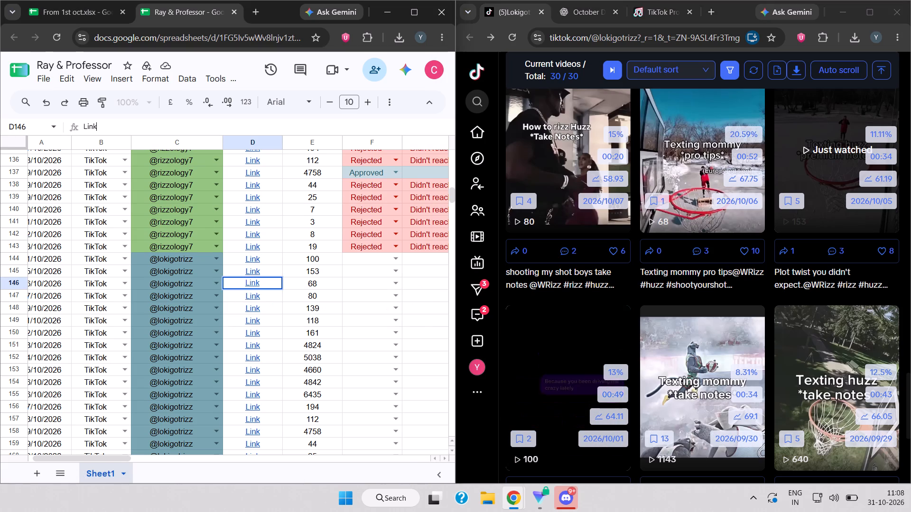
click(344, 281)
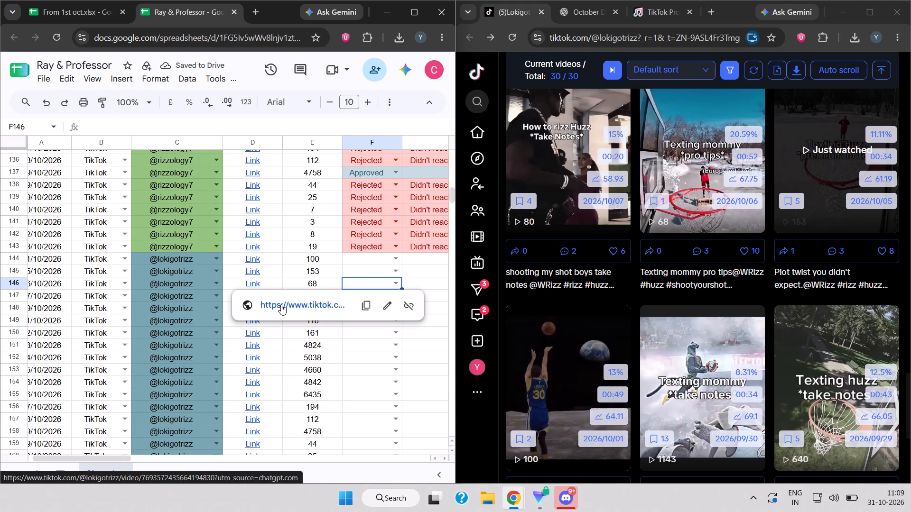
click(281, 304)
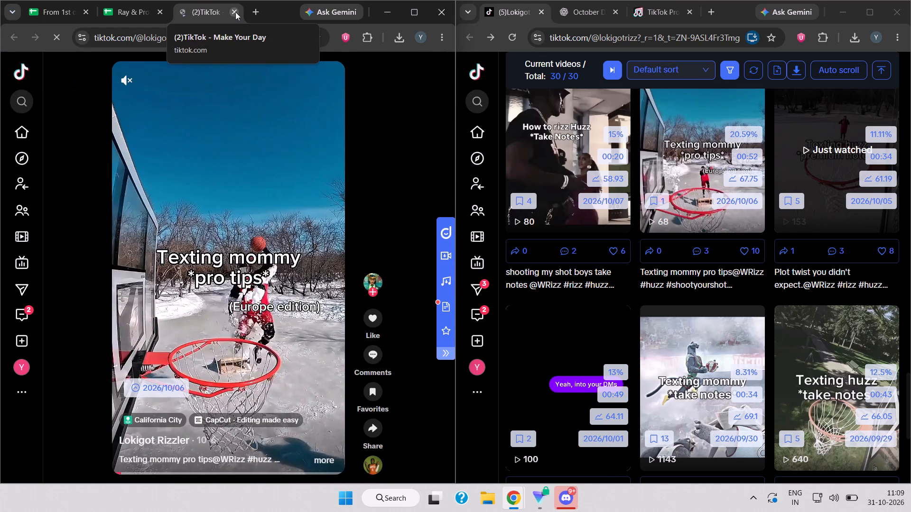
click(235, 12)
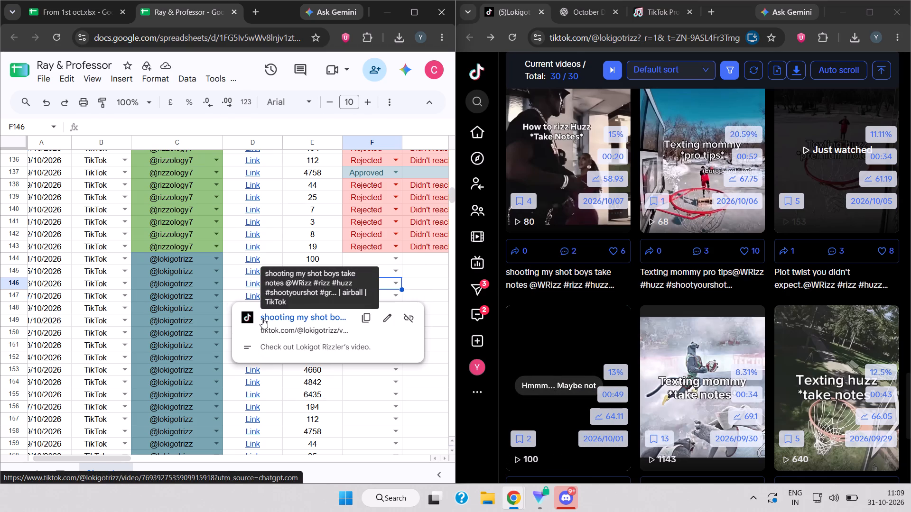
Check the link previews in D147 to D150 against the profile's videos dated 2026/10/07 to 2026/10/12.
scroll(534, 271, up, 6)
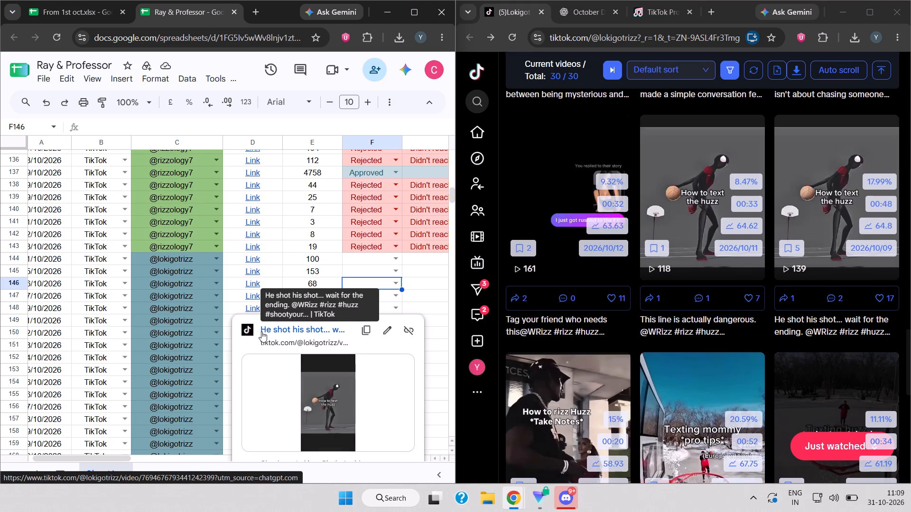
scroll(240, 331, down, 2)
scroll(273, 270, down, 1)
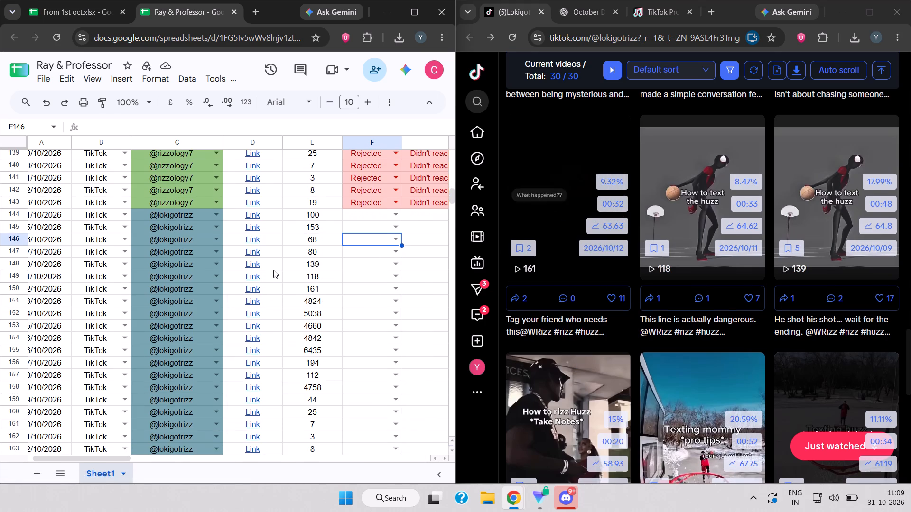
scroll(273, 270, down, 1)
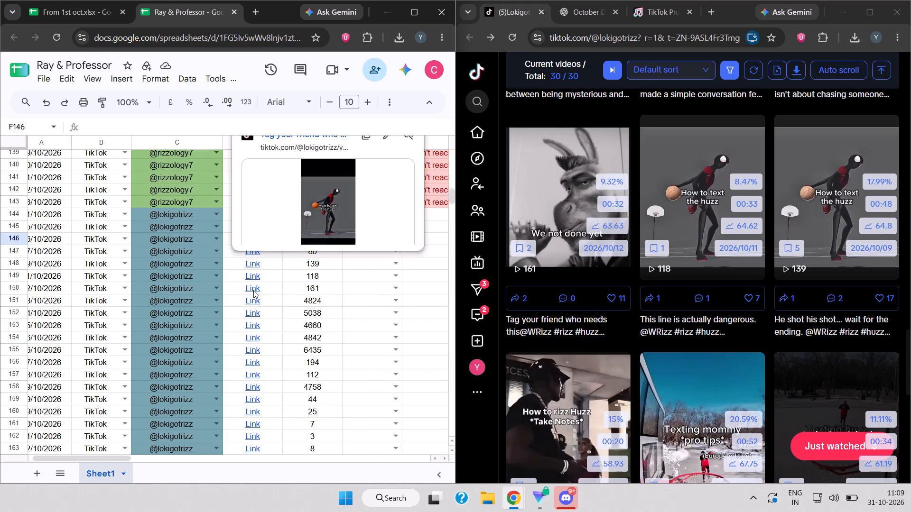
scroll(253, 290, up, 1)
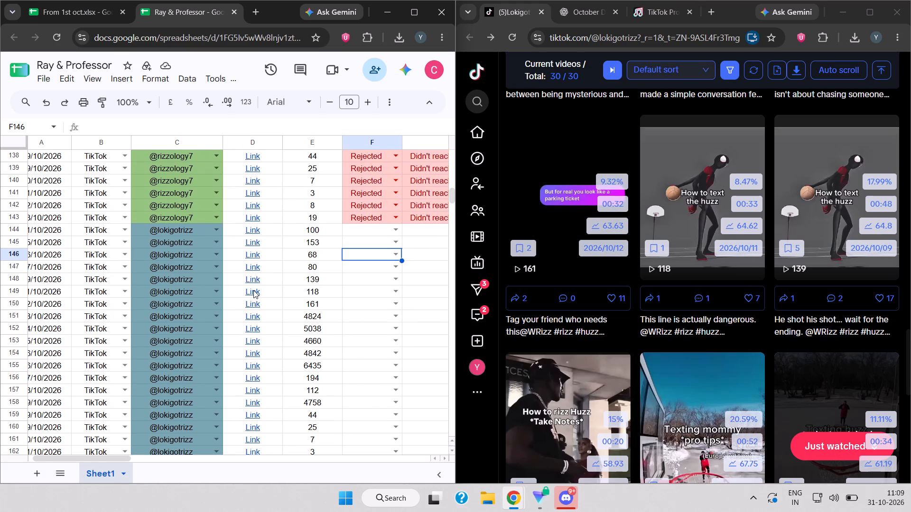
scroll(253, 290, up, 2)
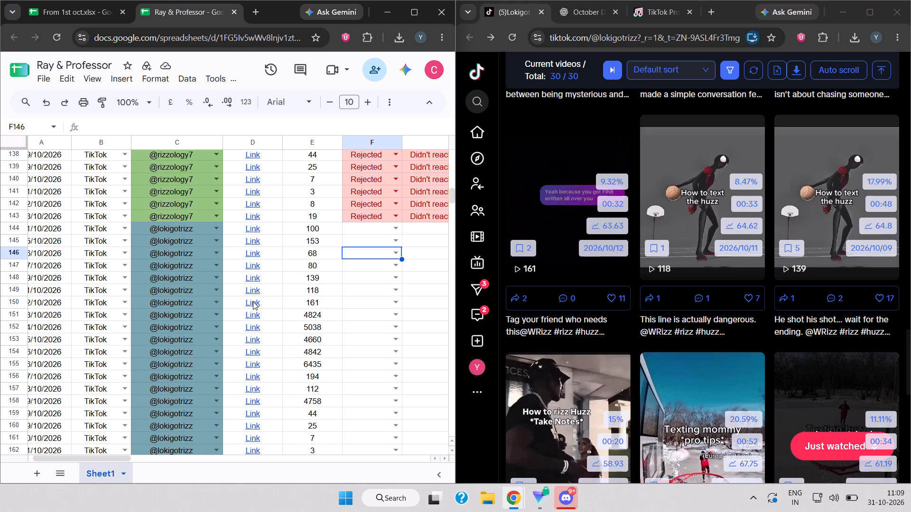
click(249, 303)
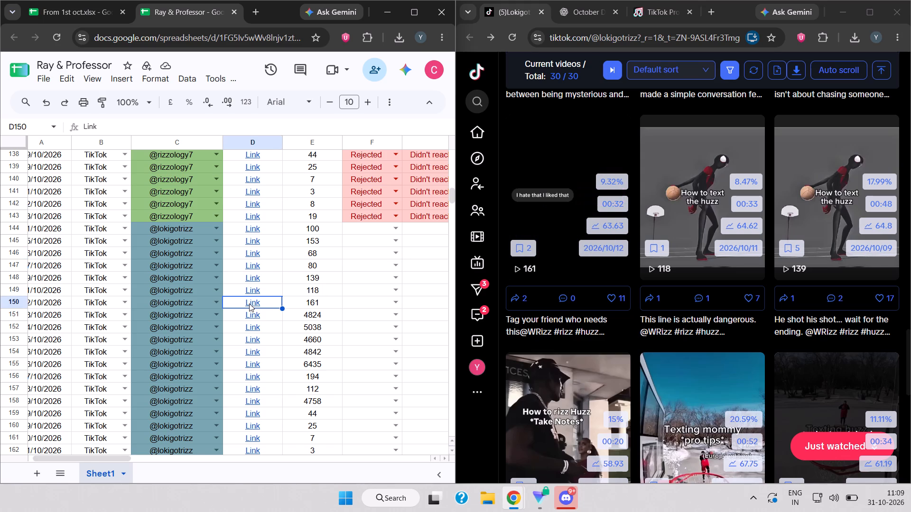
click(354, 300)
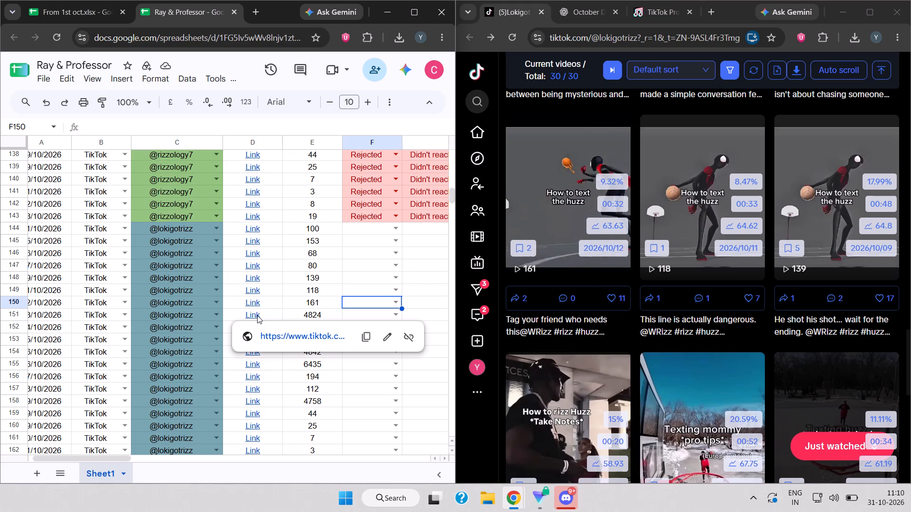
Open the hyperlink in D151, compare the post with the profile's 2026/10/13 video, and close it.
click(257, 314)
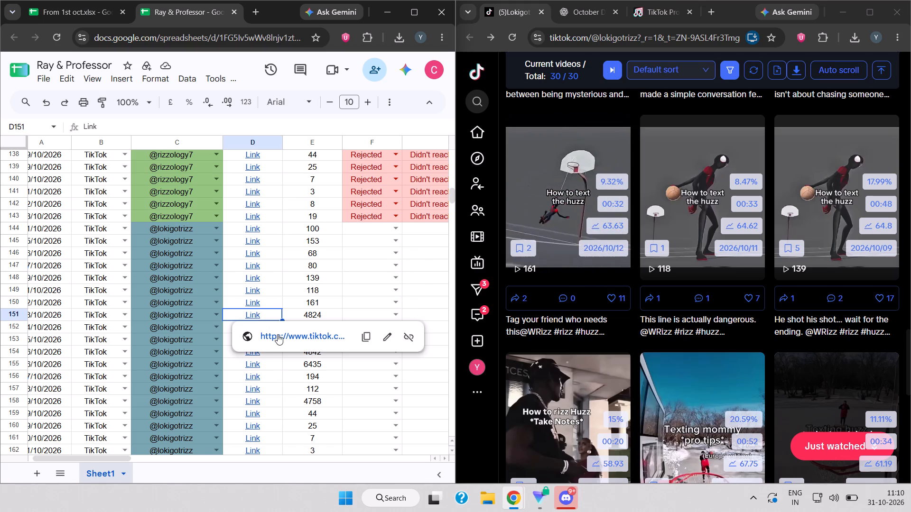
click(278, 334)
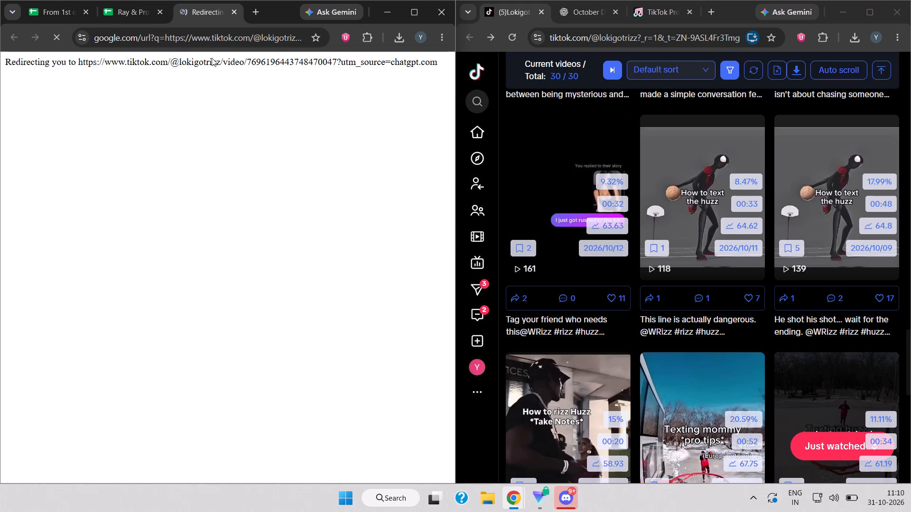
scroll(609, 216, up, 1)
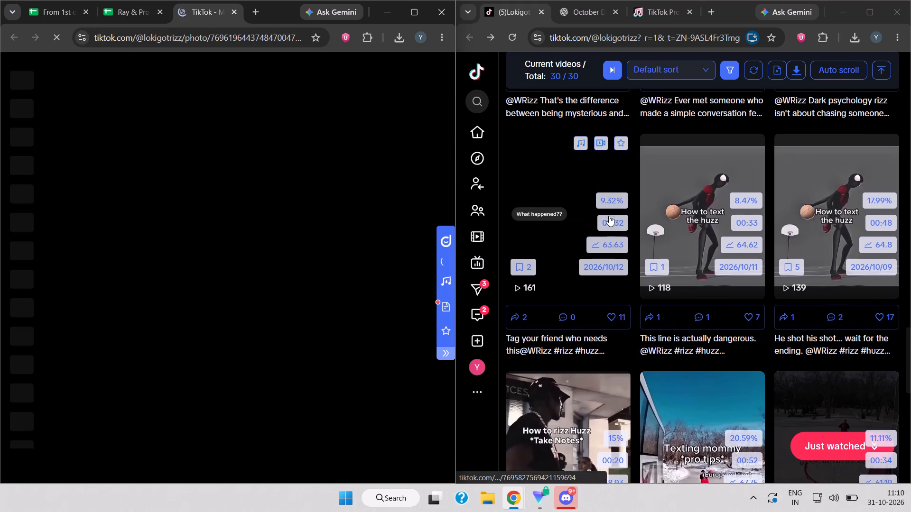
scroll(609, 216, up, 4)
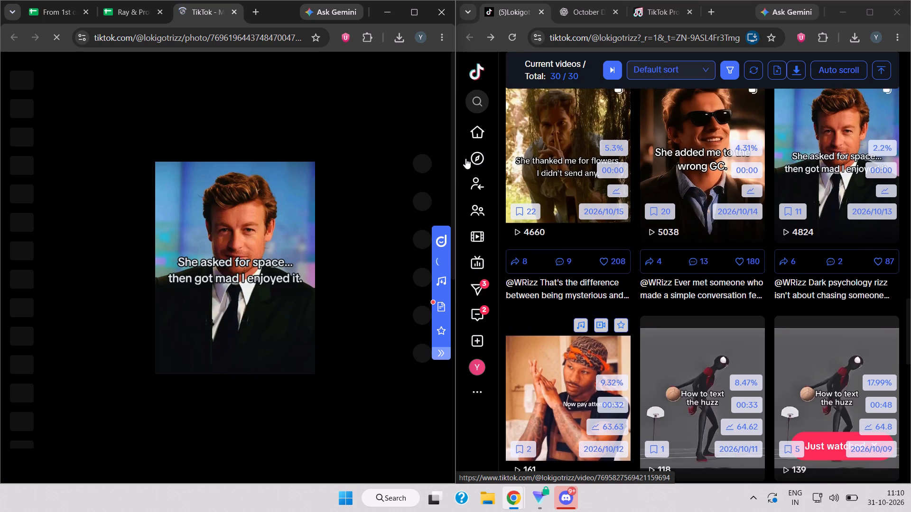
click(233, 13)
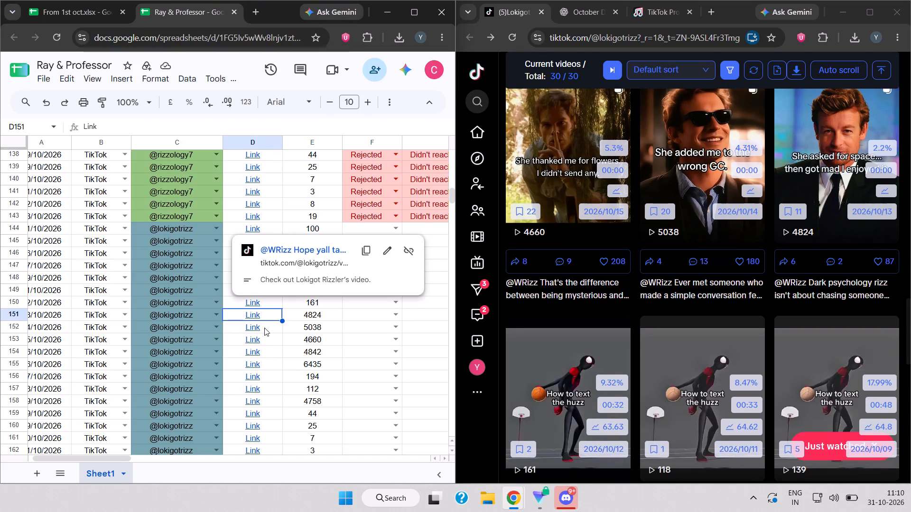
Open the hyperlink in D152, compare the post with the profile's 2026/10/14 video, and close it.
click(259, 328)
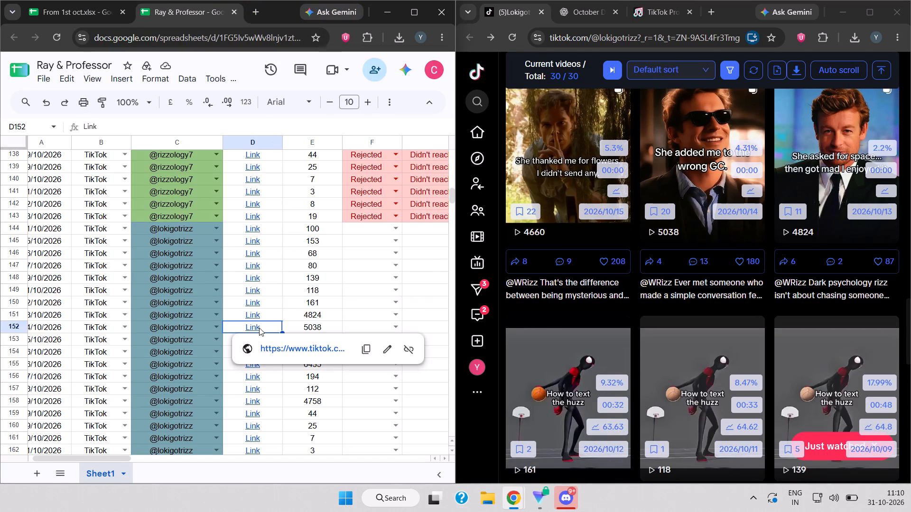
click(267, 352)
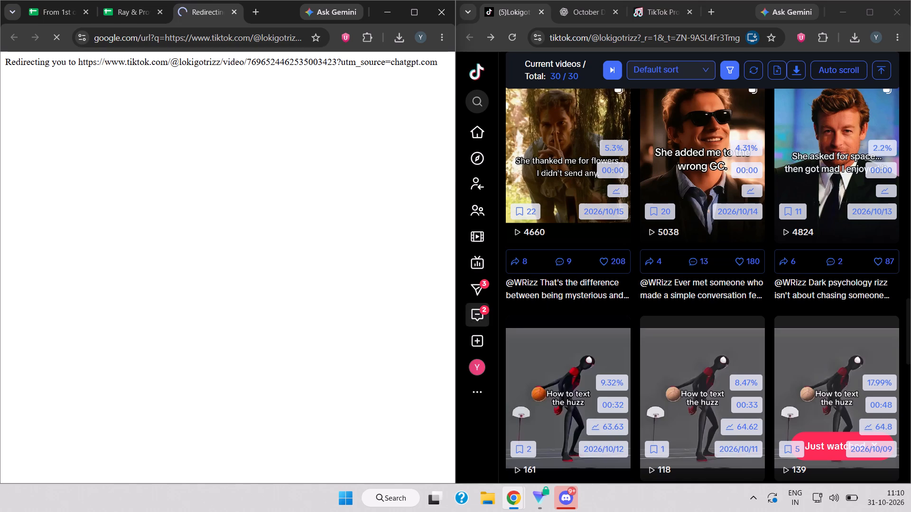
scroll(596, 293, up, 3)
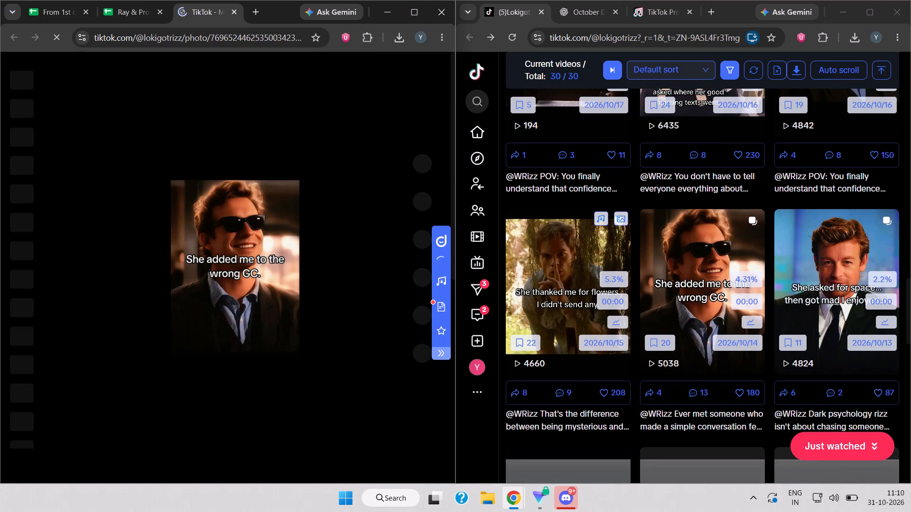
click(235, 12)
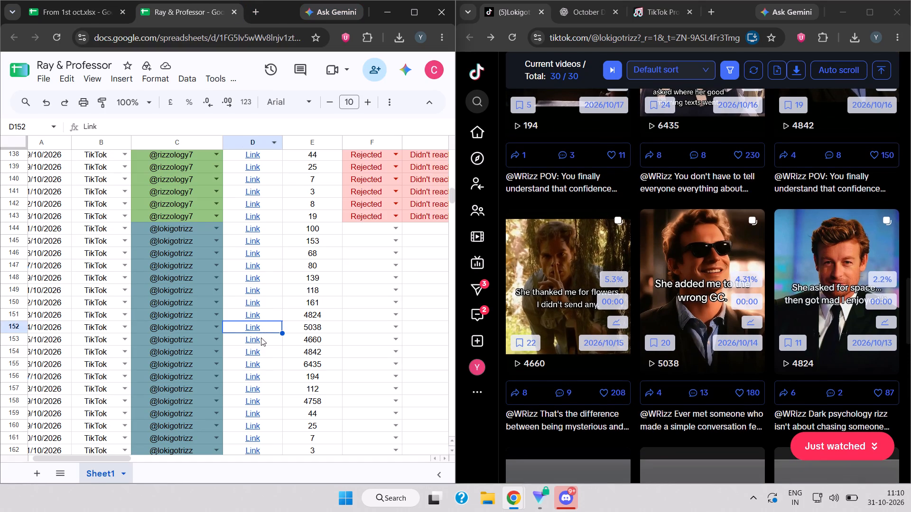
Open the hyperlink in D153, compare the post with the profile's 2026/10/15 video, and close it.
click(259, 338)
click(284, 352)
drag(284, 354, 283, 360)
click(283, 360)
scroll(497, 293, up, 1)
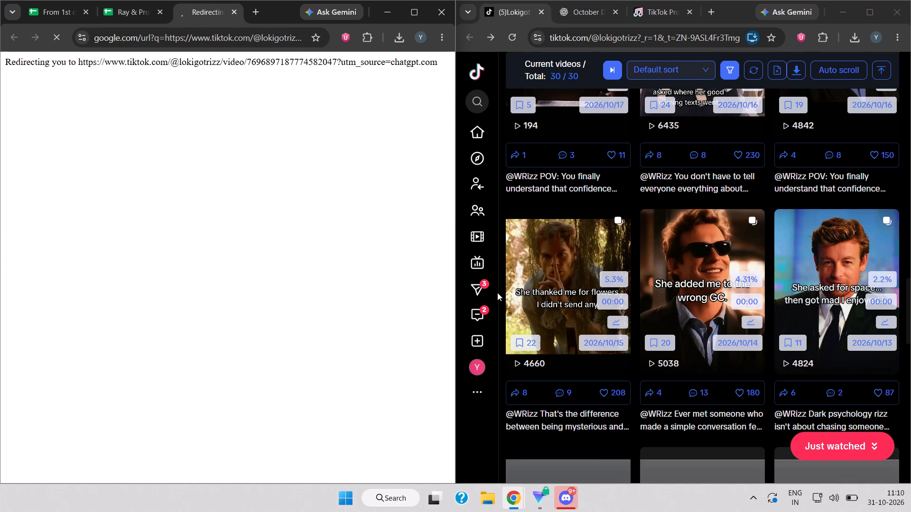
scroll(497, 293, up, 1)
scroll(634, 202, up, 3)
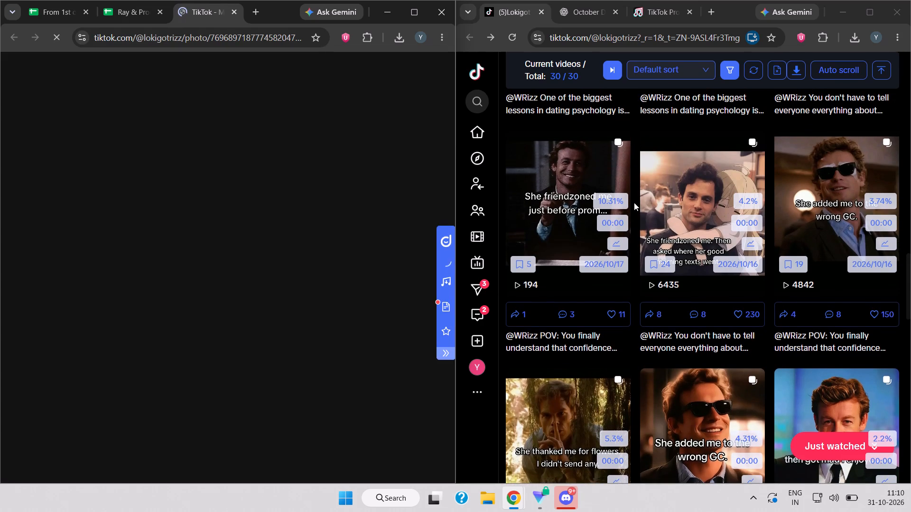
scroll(634, 202, up, 1)
click(232, 12)
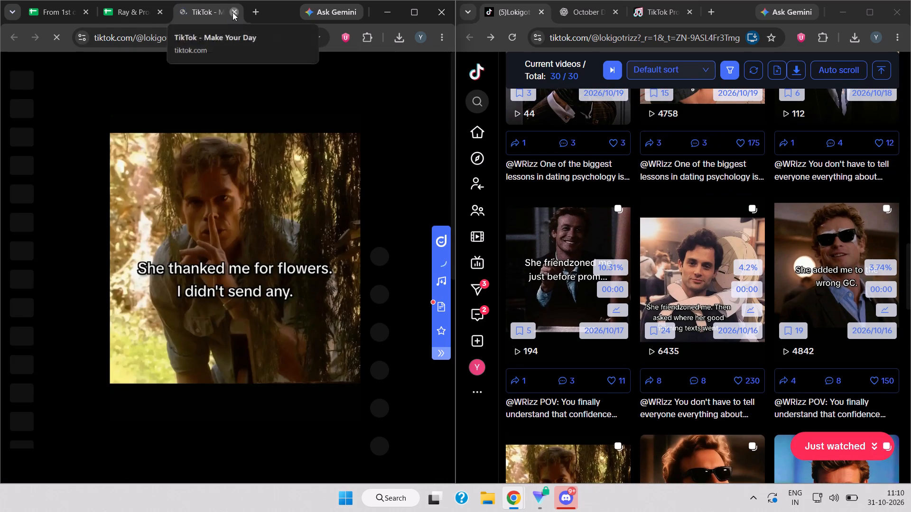
Open the hyperlink in D154 to check it against the profile's 2026/10/16 video with 4842 views, and close it.
scroll(254, 343, down, 1)
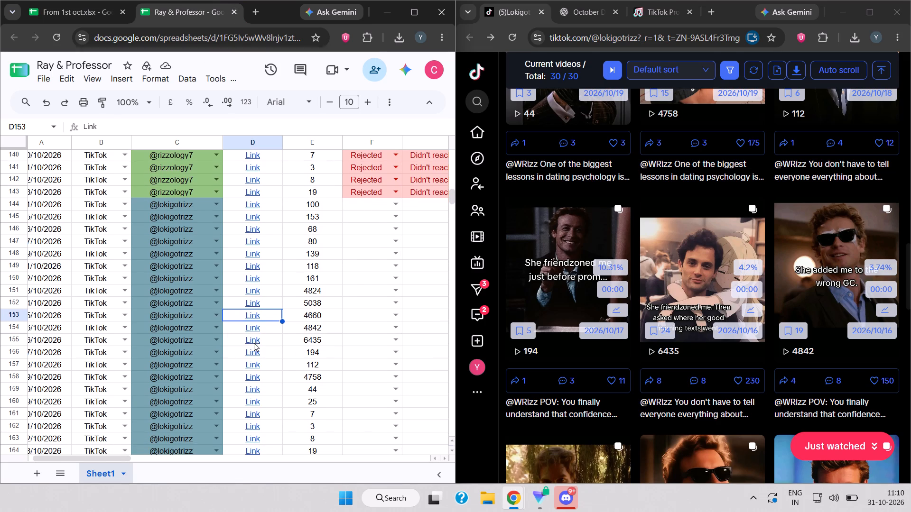
click(259, 325)
click(264, 351)
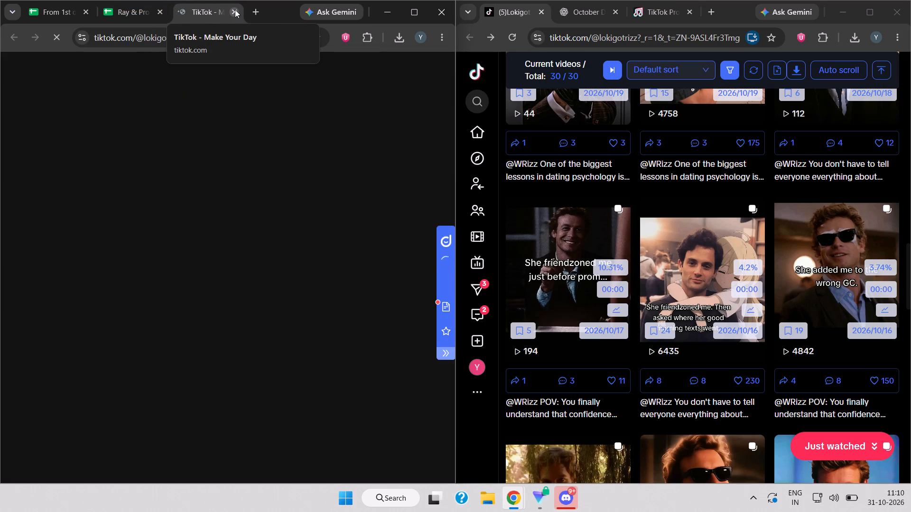
click(235, 9)
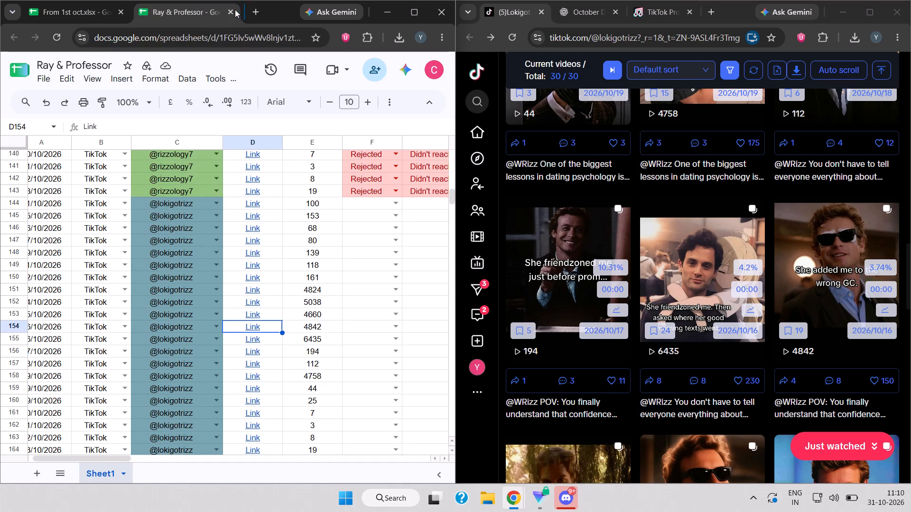
Open the hyperlink in D155 to check it against the profile's 2026/10/16 video with 6435 views, and close it.
click(251, 339)
click(271, 358)
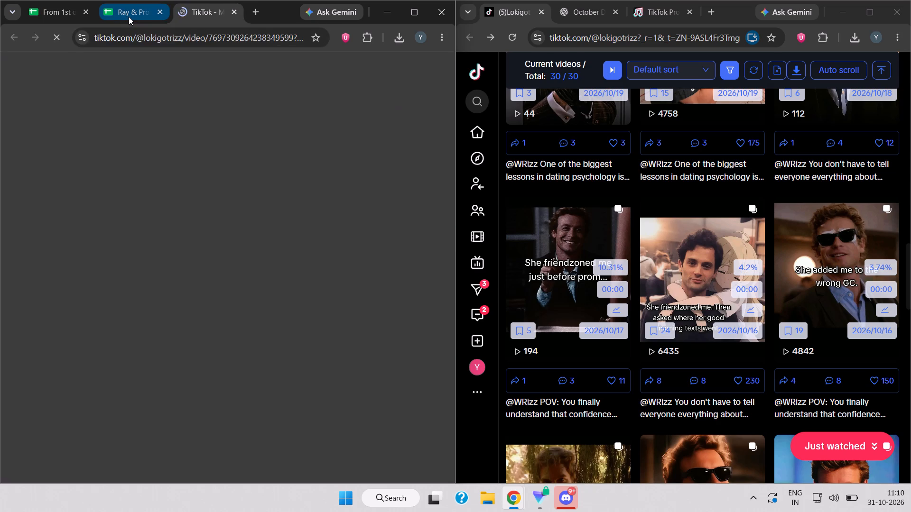
click(233, 11)
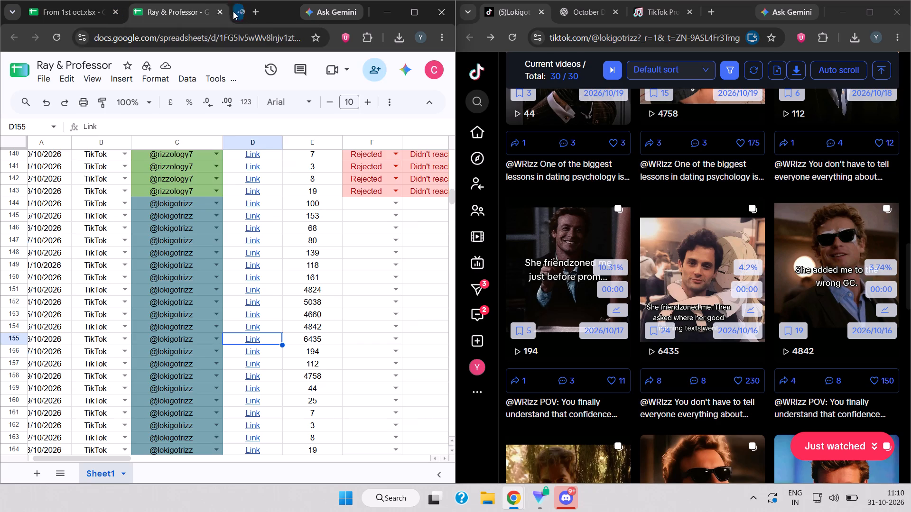
Open the hyperlink in D156 to check it against the profile's 2026/10/17 video, and close it.
click(260, 350)
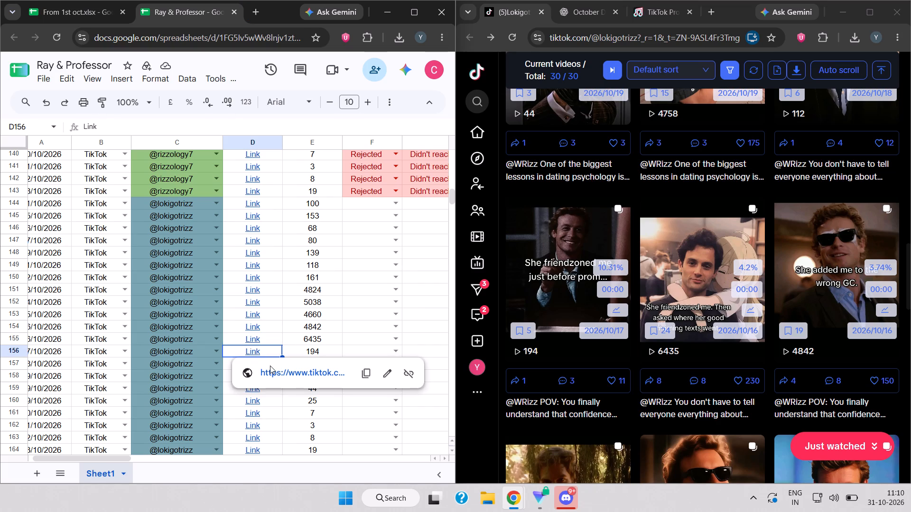
click(270, 366)
click(274, 376)
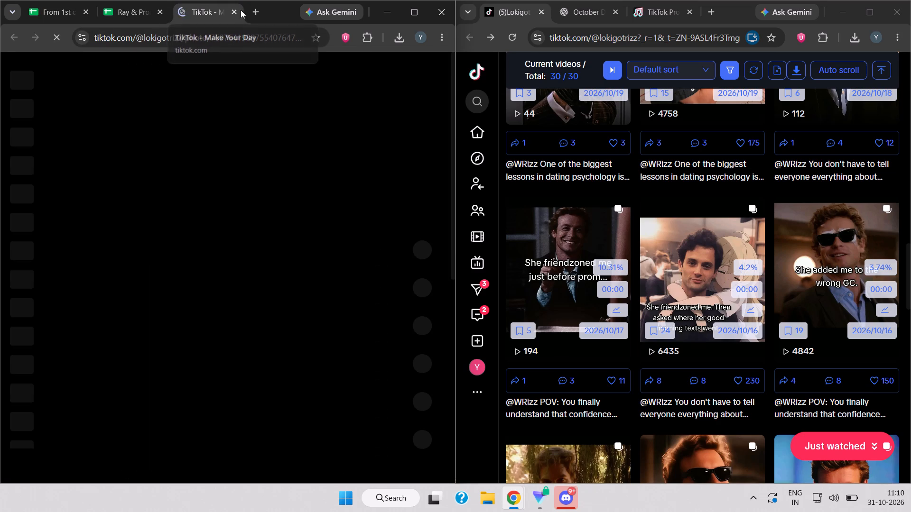
click(236, 11)
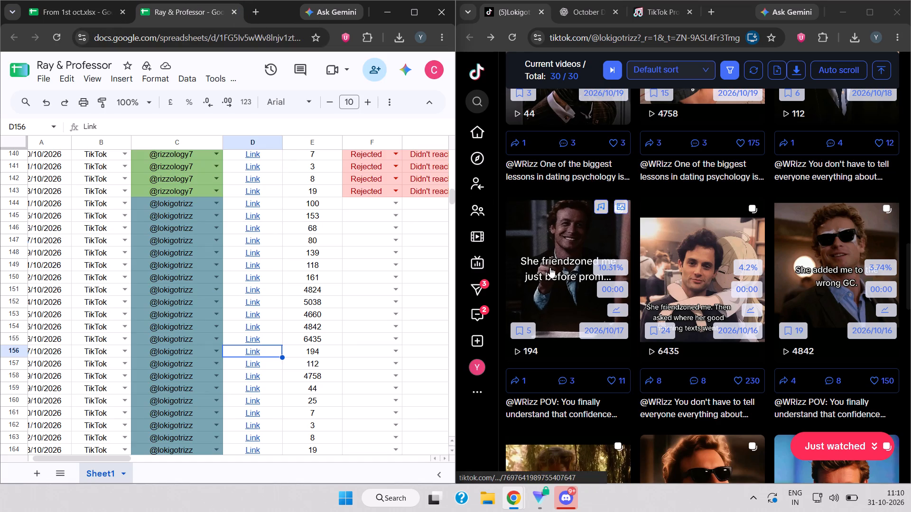
Open the hyperlink in D157, reopening it once, compare the post with the profile's 2026/10/18 video, and close it.
scroll(685, 287, up, 4)
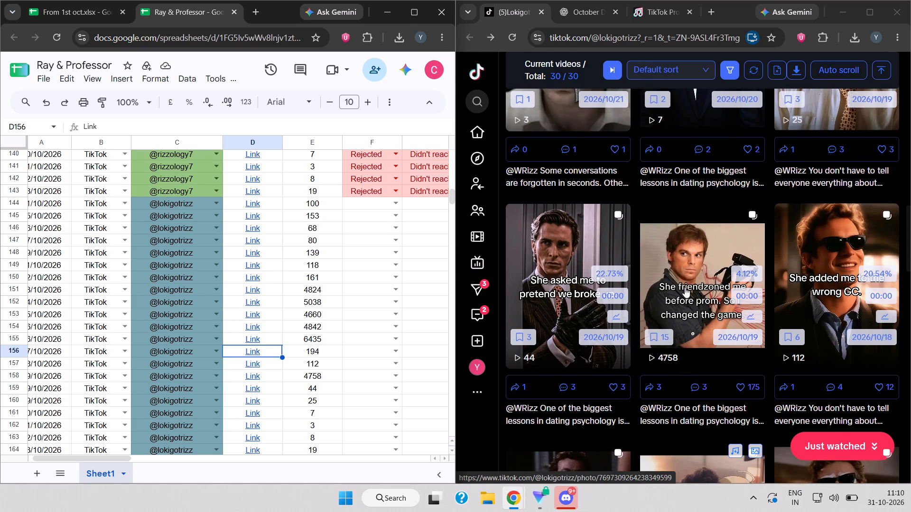
scroll(685, 287, up, 2)
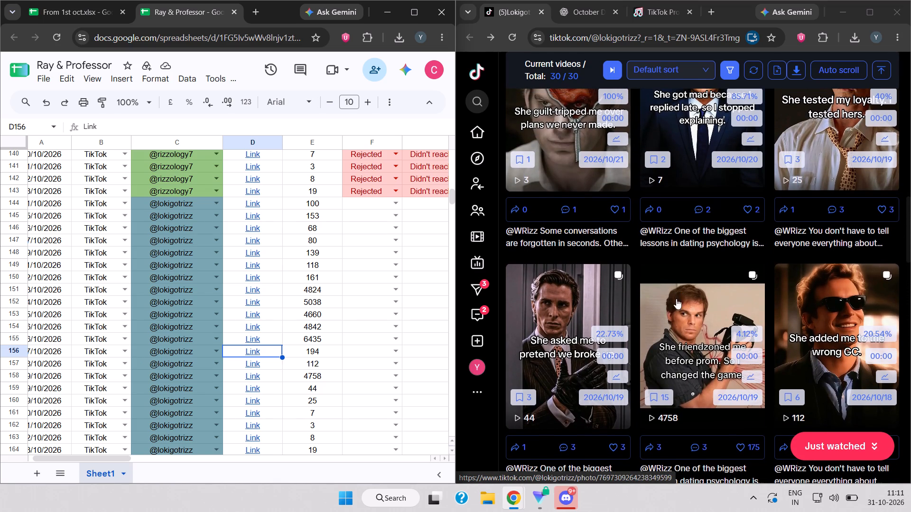
scroll(641, 316, down, 1)
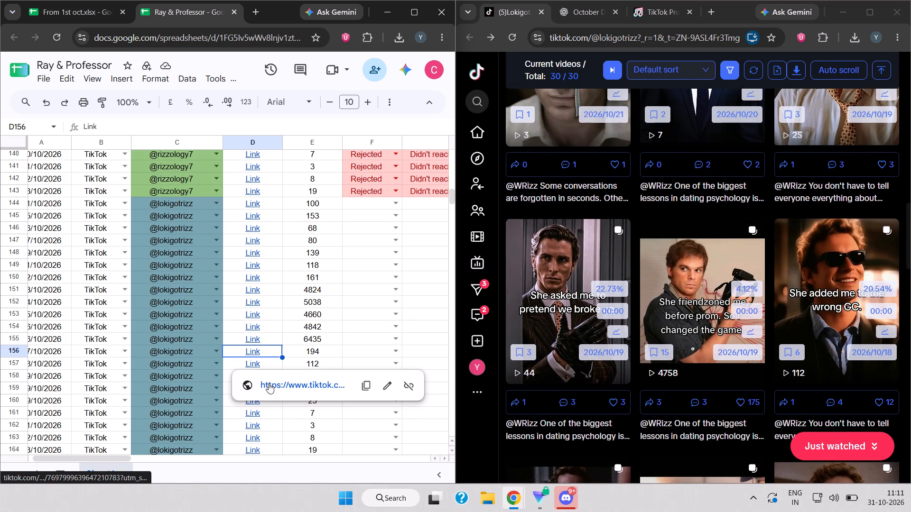
click(269, 383)
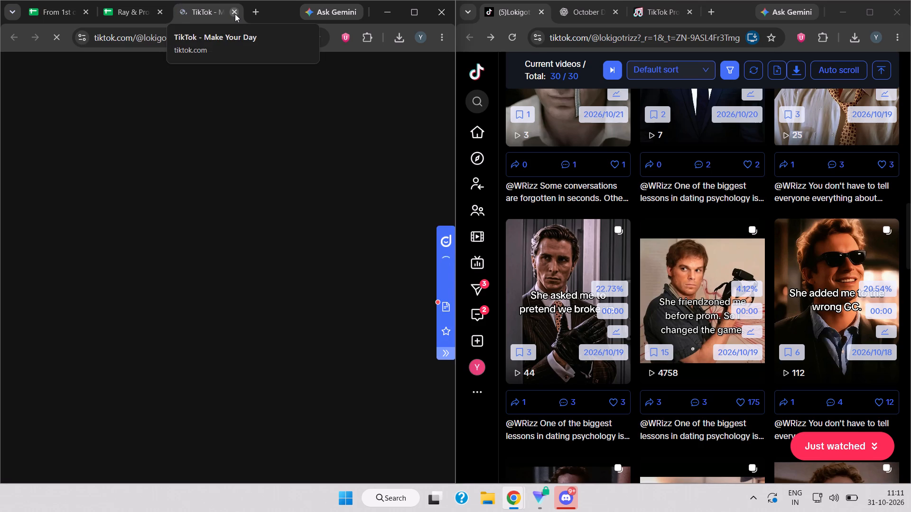
click(235, 14)
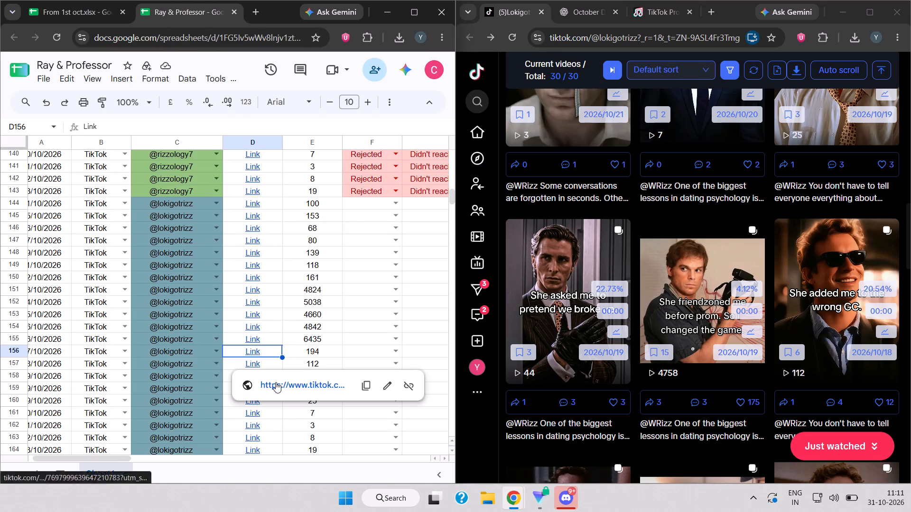
click(276, 382)
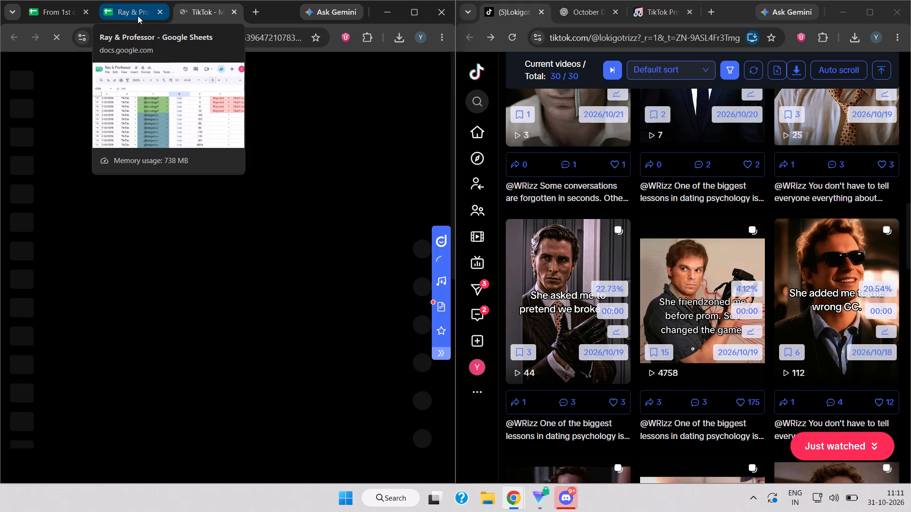
click(138, 16)
click(191, 14)
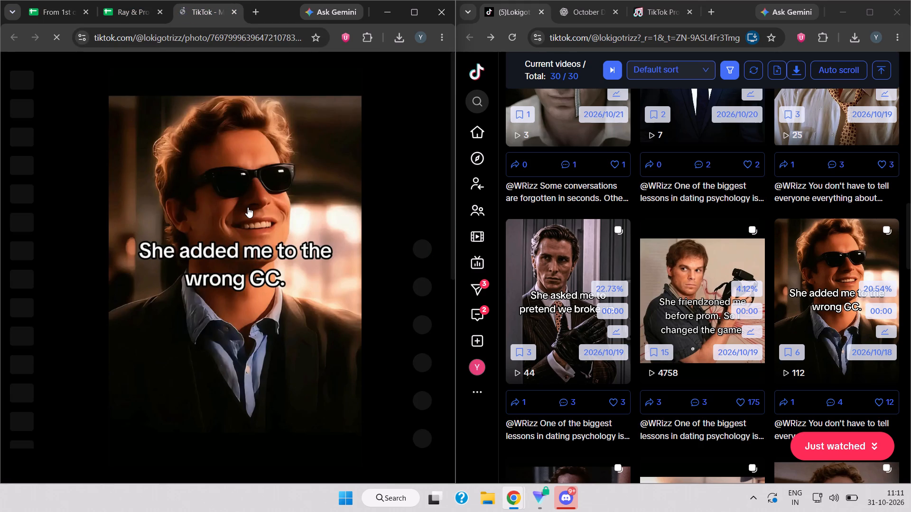
click(235, 12)
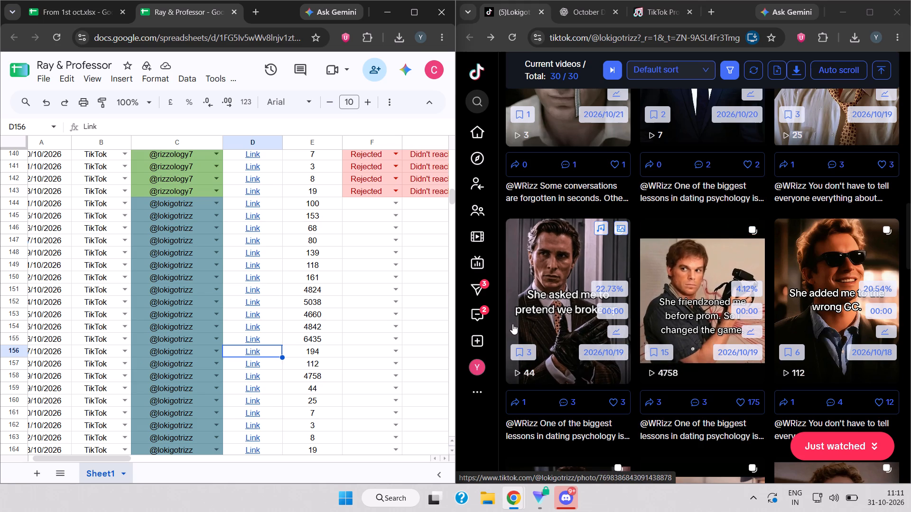
Review the profile's videos dated 2026/10/09 to 2026/10/21 against the logged rows, returning to the 2026/10/17 video.
scroll(642, 300, down, 1)
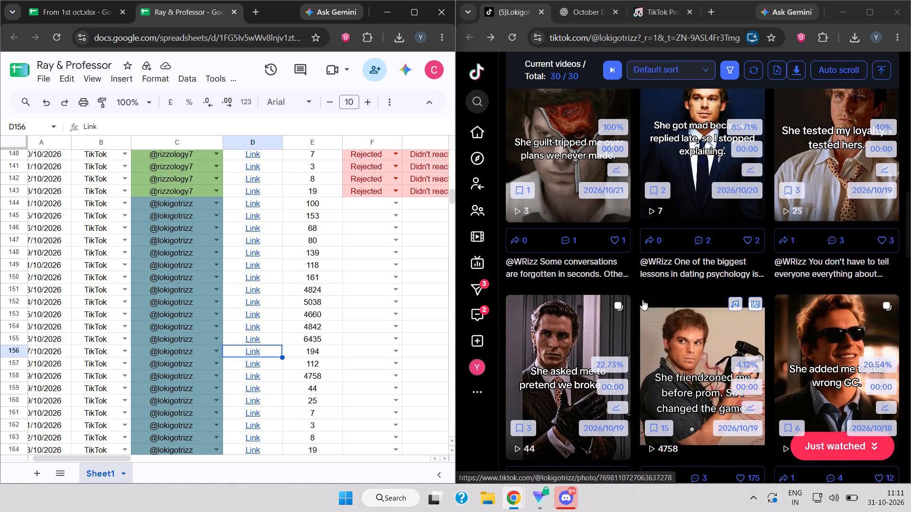
scroll(642, 300, down, 4)
scroll(642, 300, up, 1)
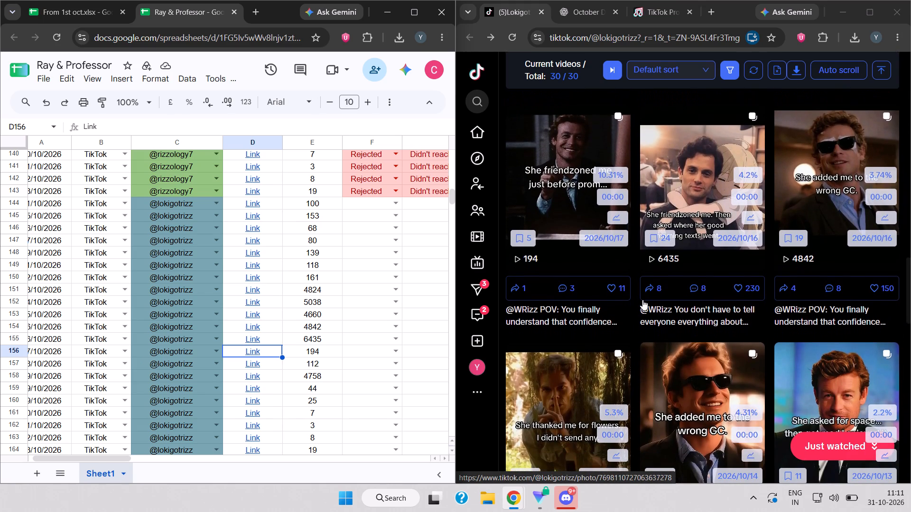
scroll(642, 300, up, 3)
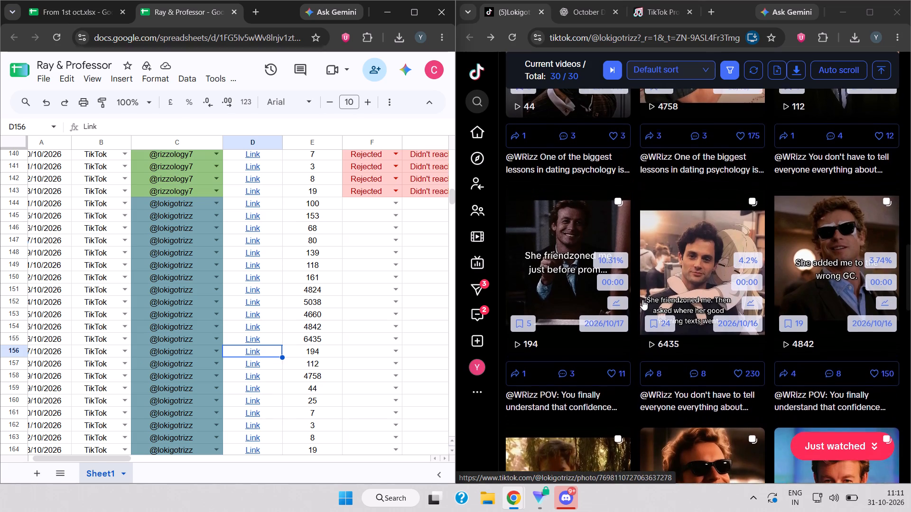
scroll(642, 300, up, 1)
scroll(642, 300, down, 3)
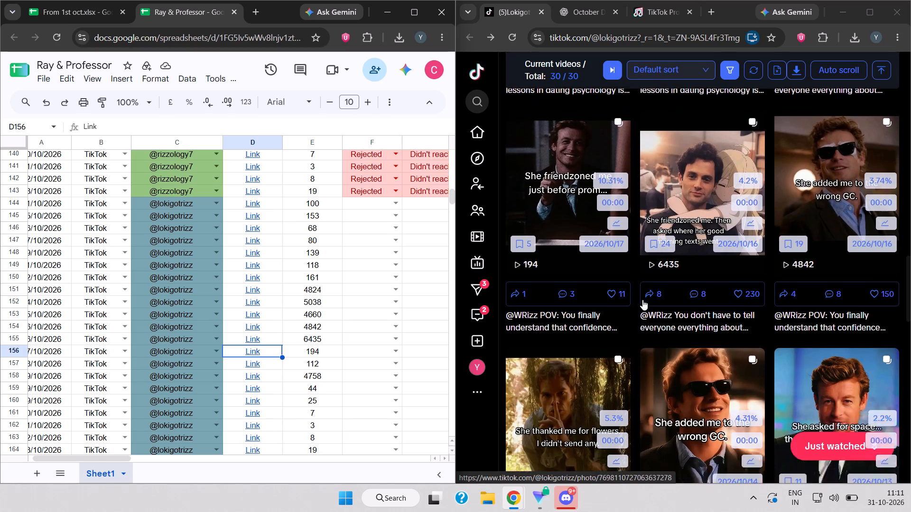
scroll(642, 300, down, 4)
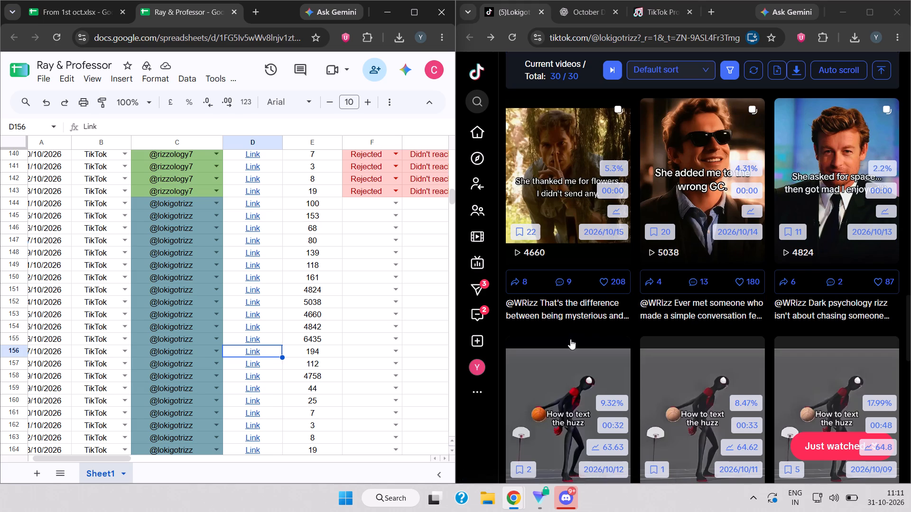
scroll(671, 339, up, 2)
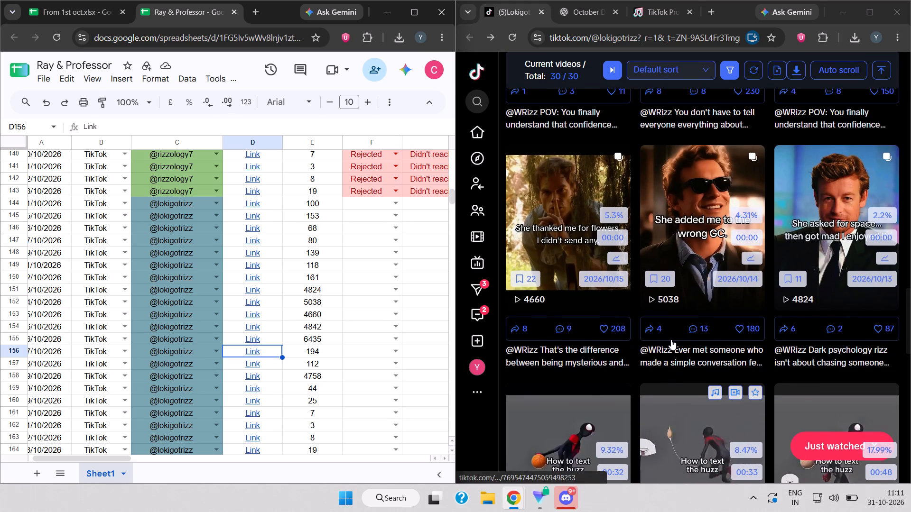
scroll(671, 352, up, 4)
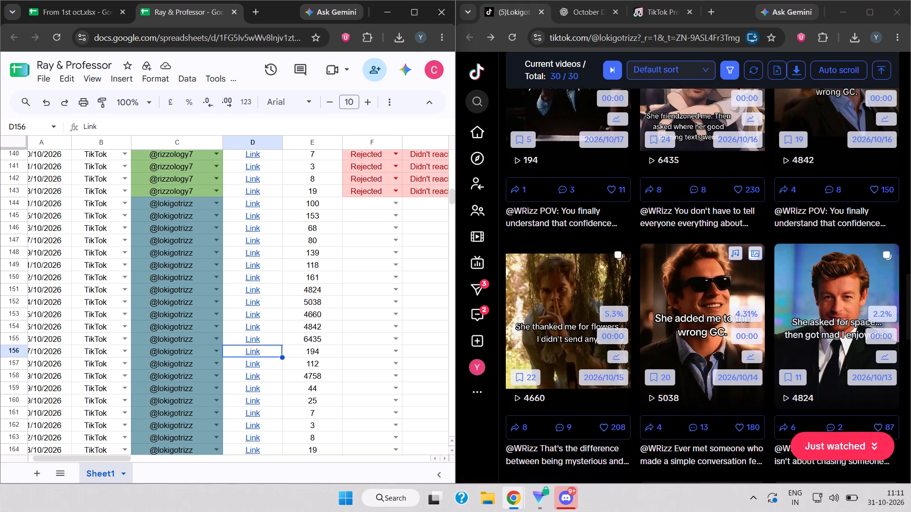
scroll(671, 352, up, 1)
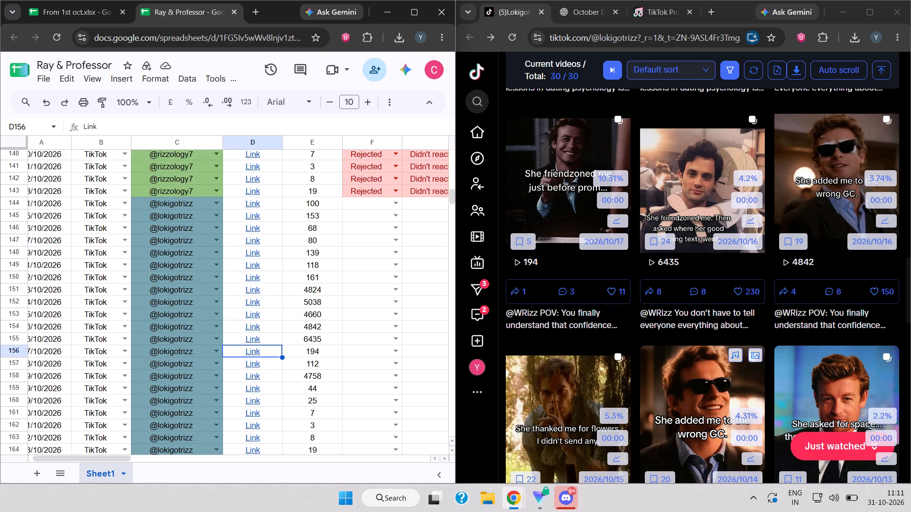
scroll(671, 352, up, 1)
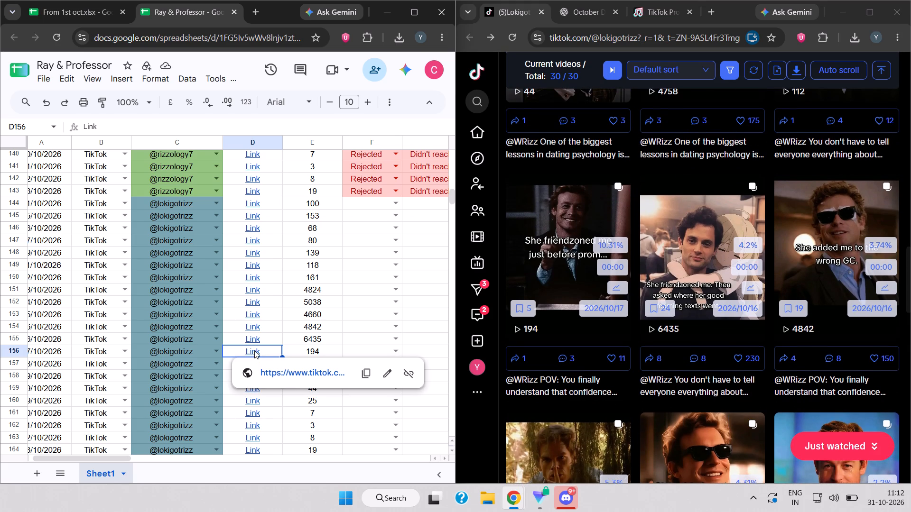
Reopen the hyperlink in D156, compare the loaded post with the profile's 2026/10/17 video, and close it.
click(283, 374)
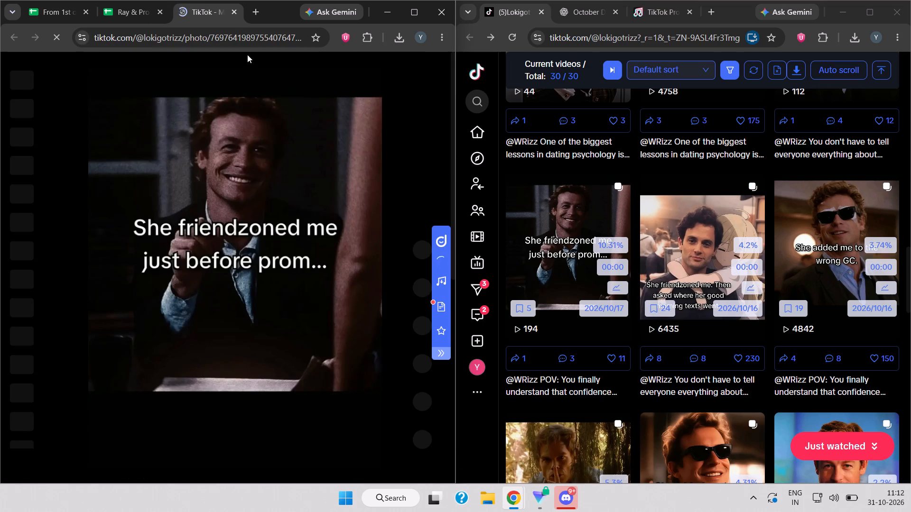
click(233, 17)
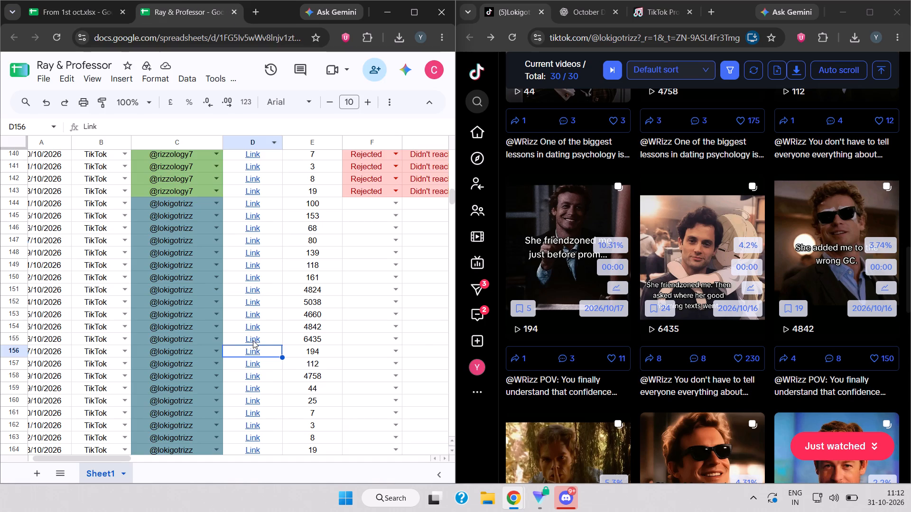
Open the hyperlink in D158, compare the post with the profile's 2026/10/19 "She friendzoned me before prom" video, and close it.
scroll(263, 346, down, 1)
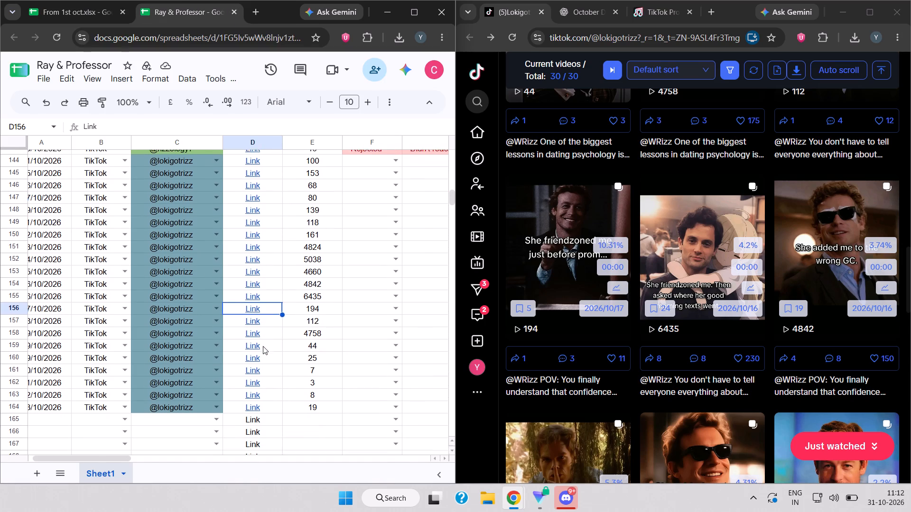
scroll(263, 346, down, 1)
scroll(515, 359, up, 5)
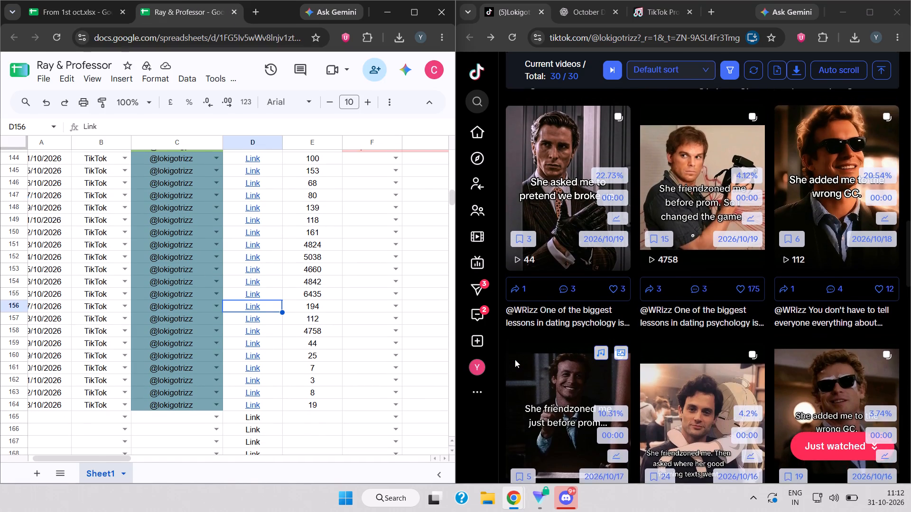
scroll(515, 359, up, 1)
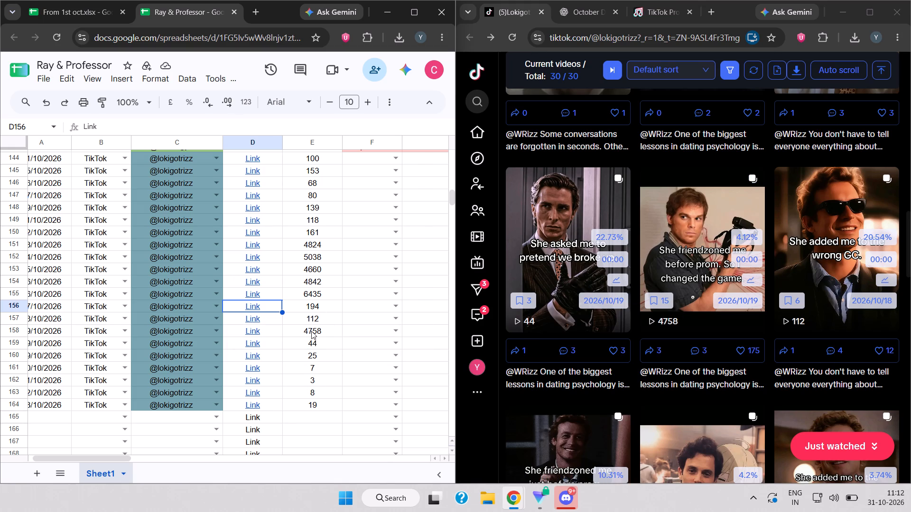
click(257, 329)
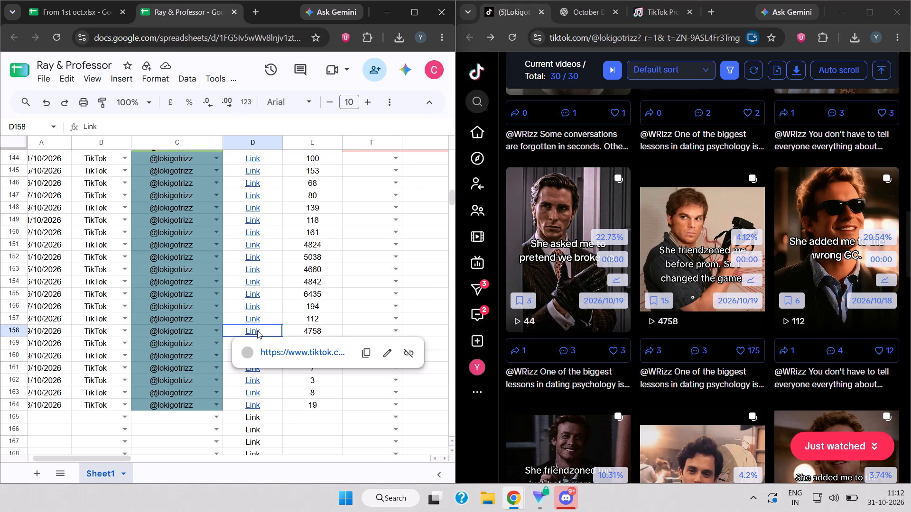
click(273, 351)
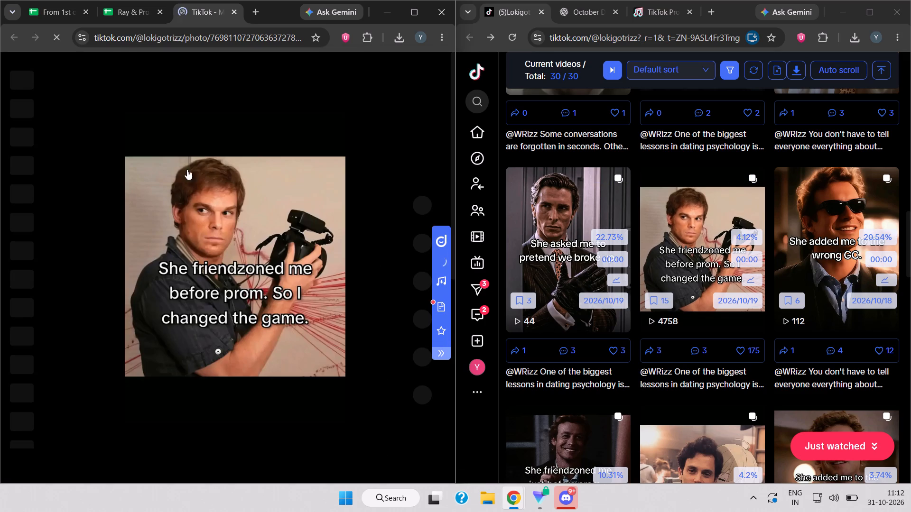
click(234, 12)
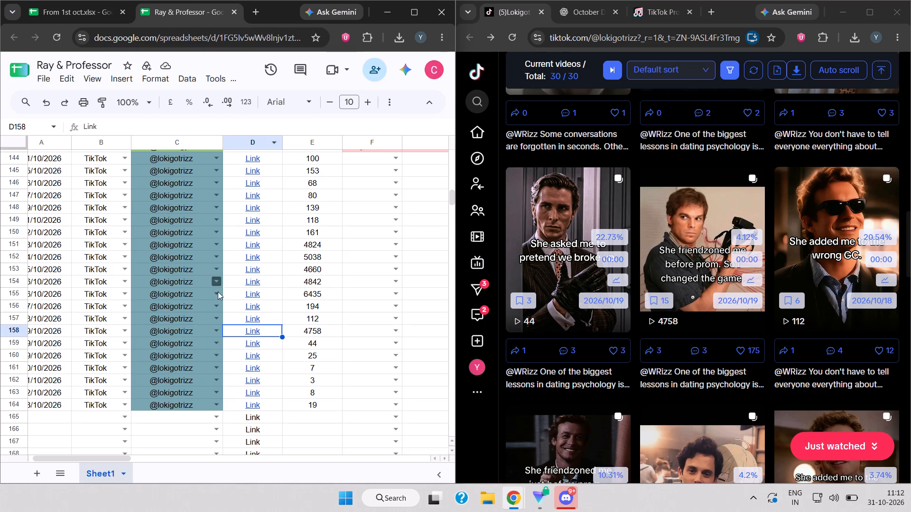
Open the hyperlink in D159, compare the post with the profile's 2026/10/19 "She asked me to pretend we broke up" video, and close it.
click(256, 344)
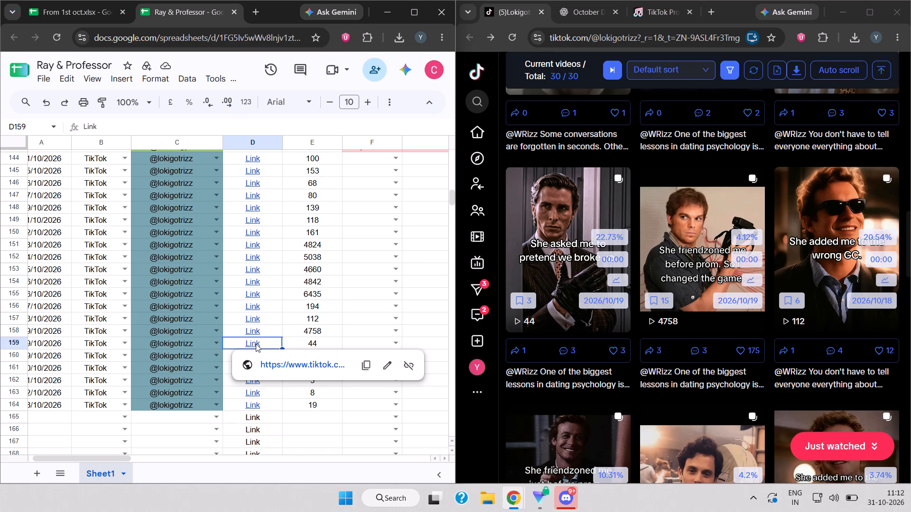
click(268, 362)
scroll(608, 294, up, 5)
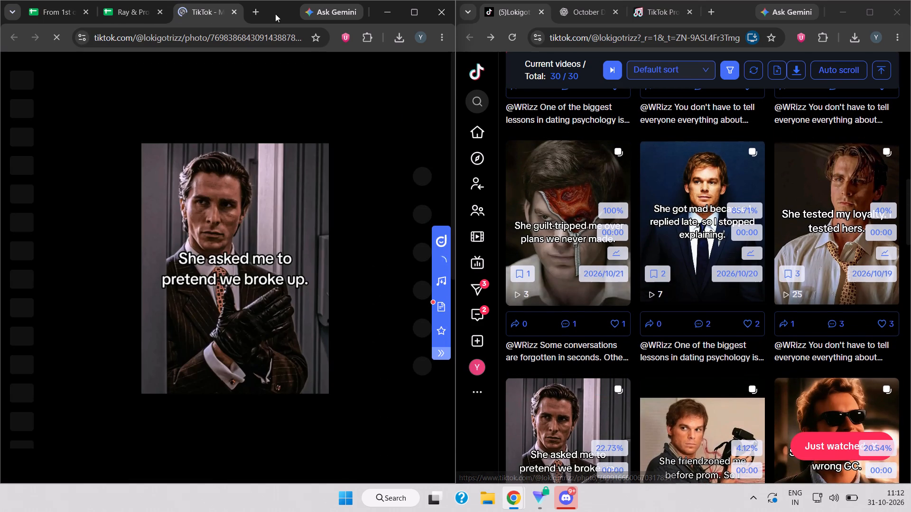
click(234, 9)
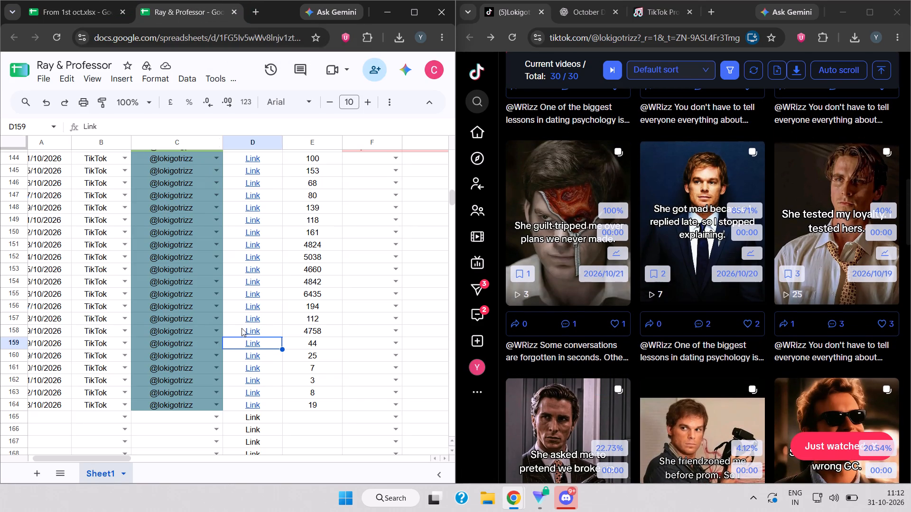
Open the hyperlink in D160, compare the post with the profile's 2026/10/19 "She tested my loyalty" video, and close it.
click(252, 356)
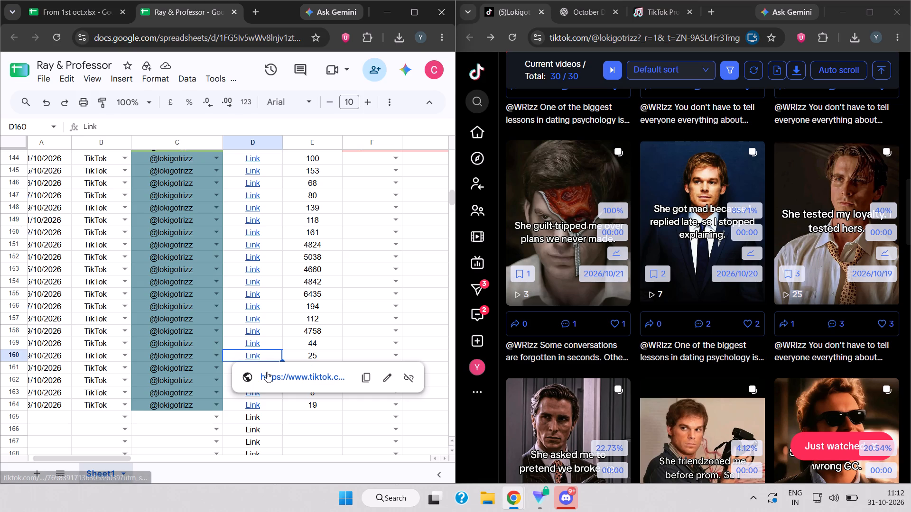
click(267, 372)
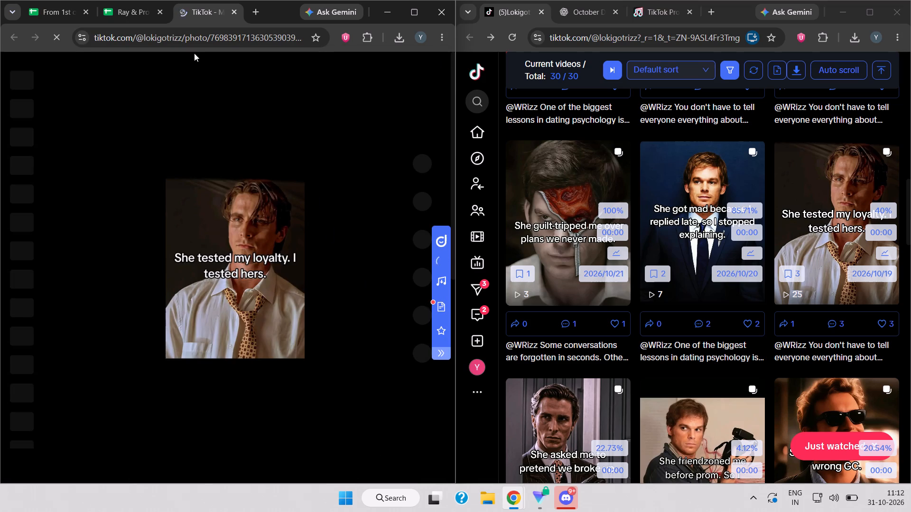
click(235, 9)
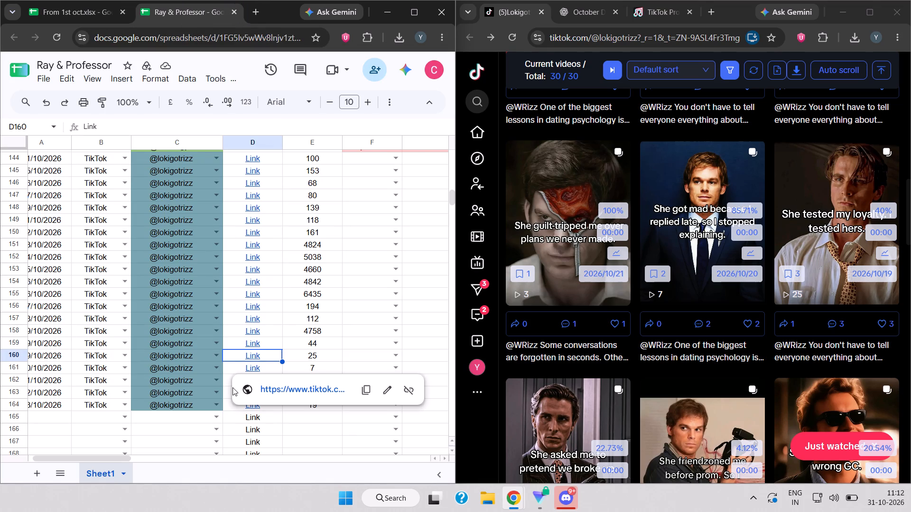
Open the hyperlink in D161 to check it against the profile's 2026/10/20 video, and close it.
click(252, 372)
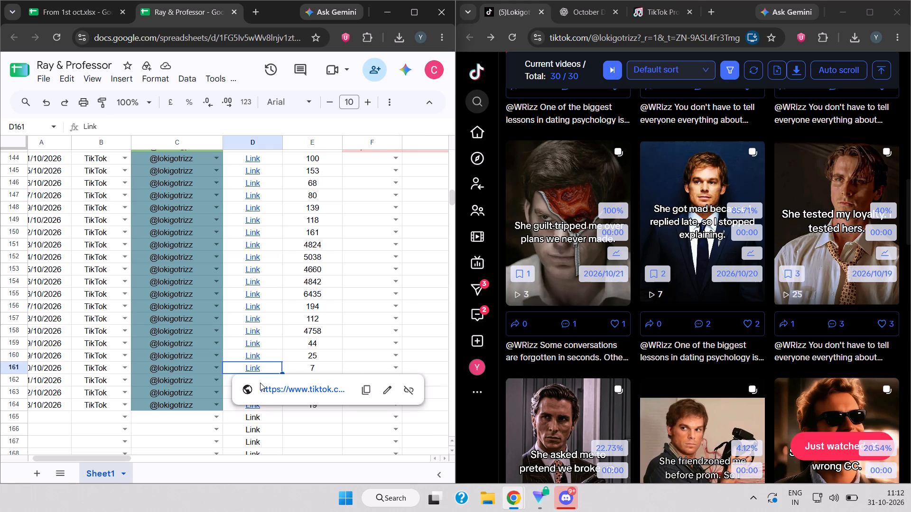
click(260, 383)
click(264, 387)
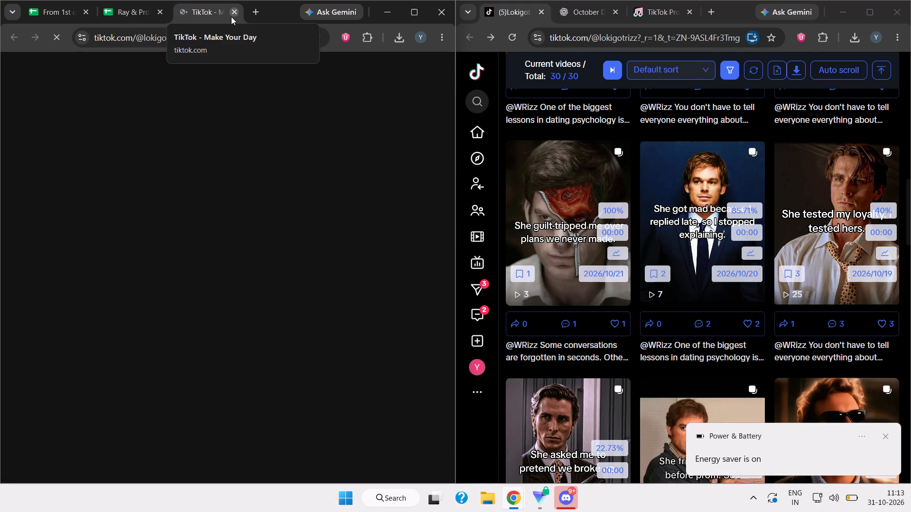
click(231, 17)
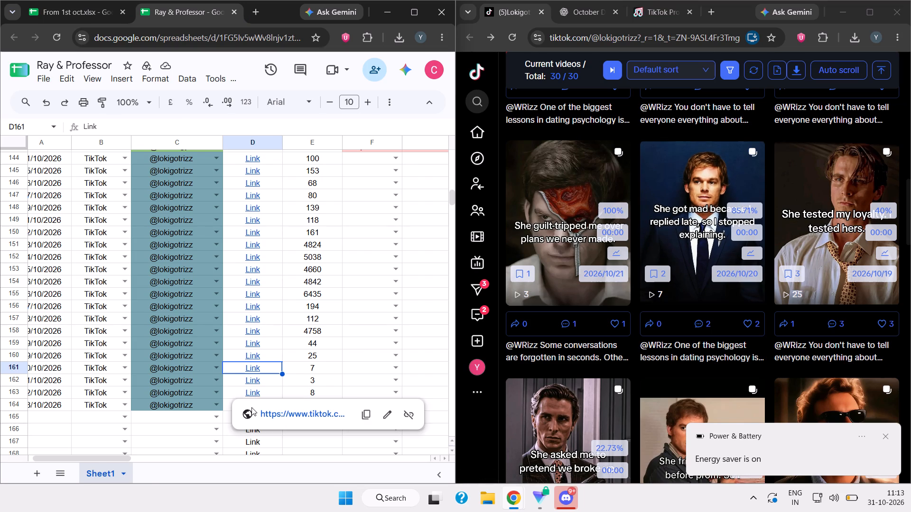
Open the hyperlink in D164, compare the post with the profile's 2026/10/23 "Her ex posted their date" video, and close it.
scroll(306, 350, down, 2)
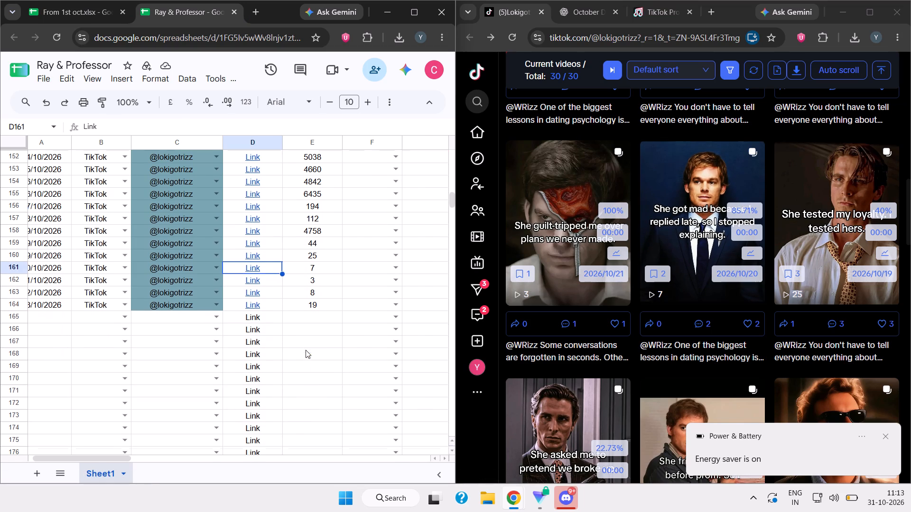
click(261, 303)
click(276, 317)
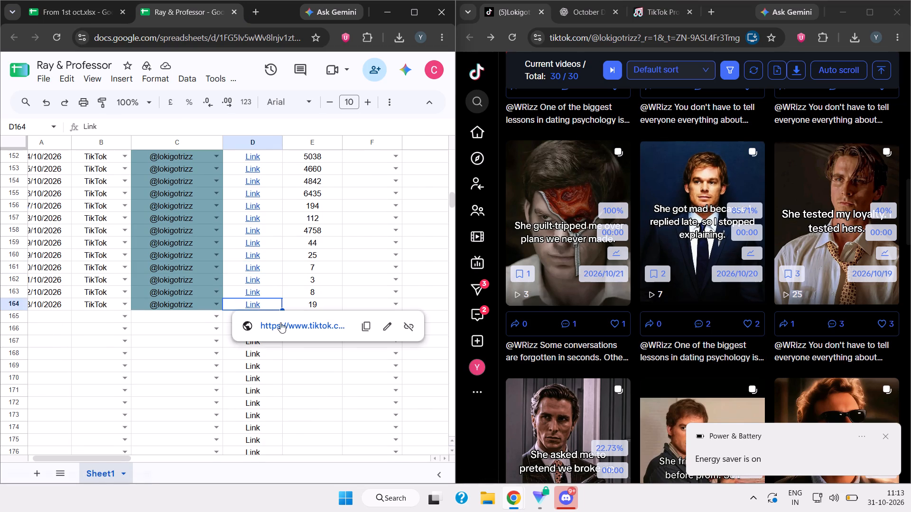
click(280, 322)
scroll(554, 255, up, 7)
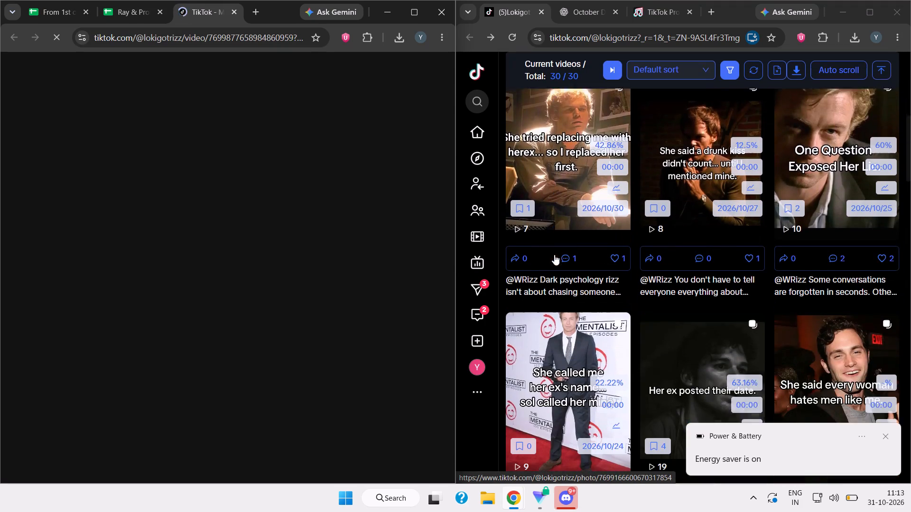
scroll(554, 255, down, 2)
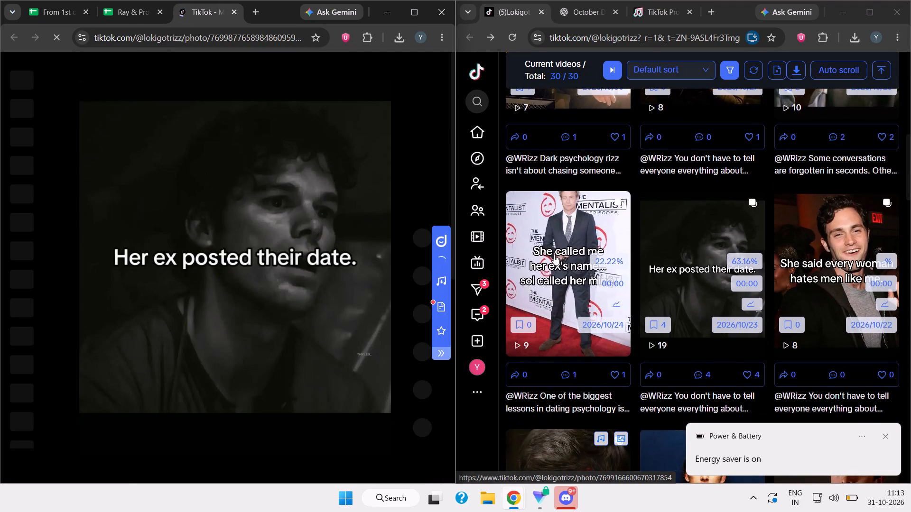
click(236, 12)
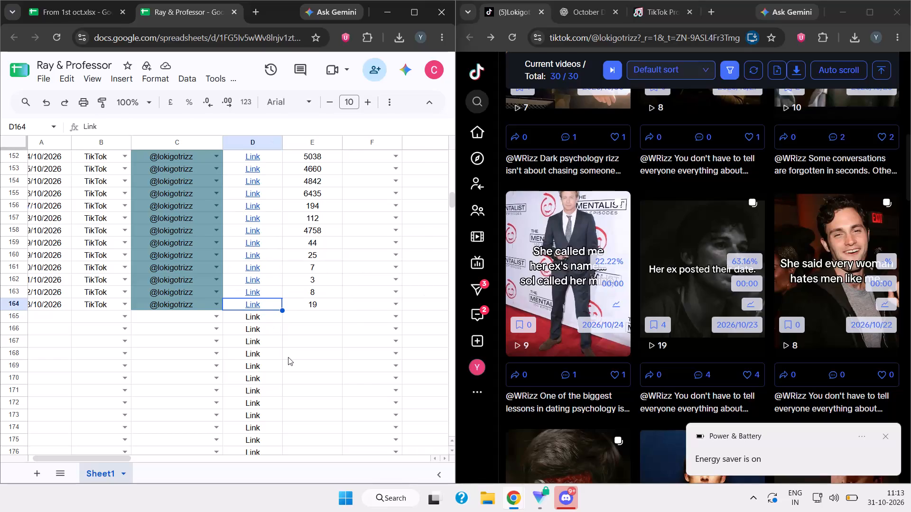
scroll(288, 357, right, 3)
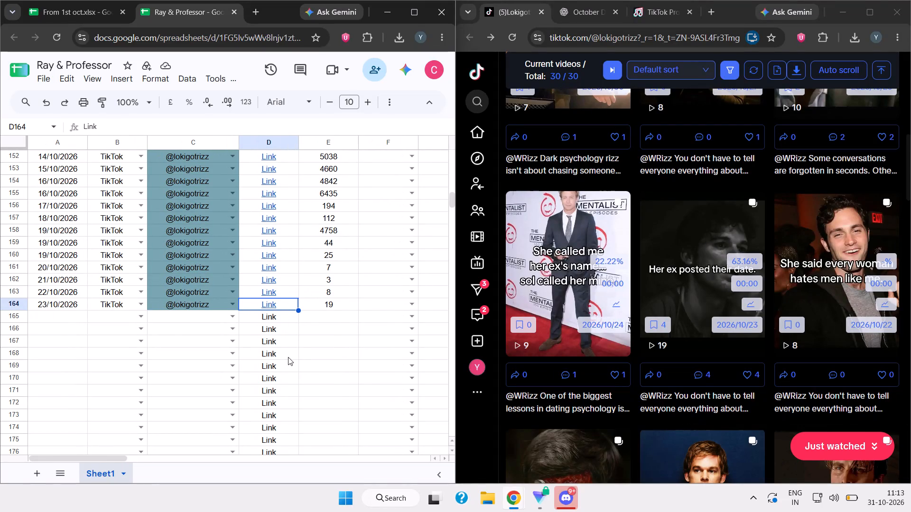
click(539, 12)
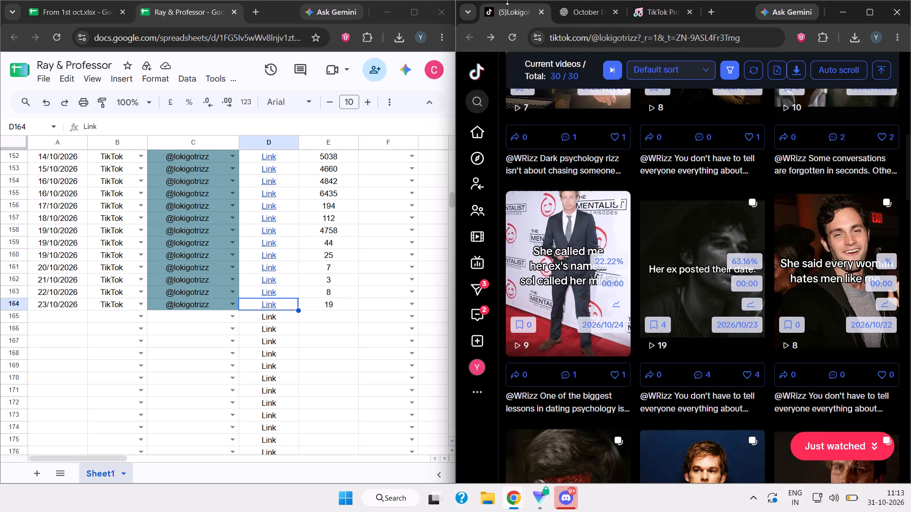
Set the screen brightness to roughly half in the system quick settings.
click(832, 509)
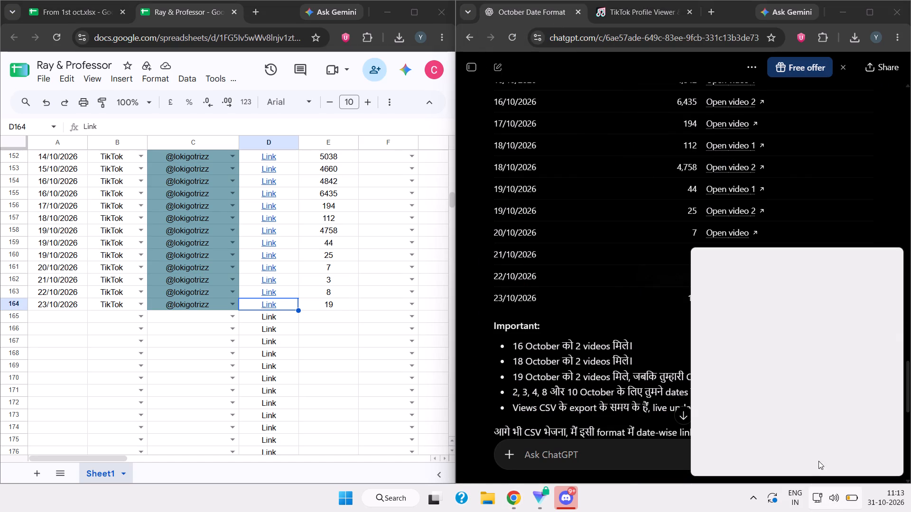
click(791, 403)
click(711, 497)
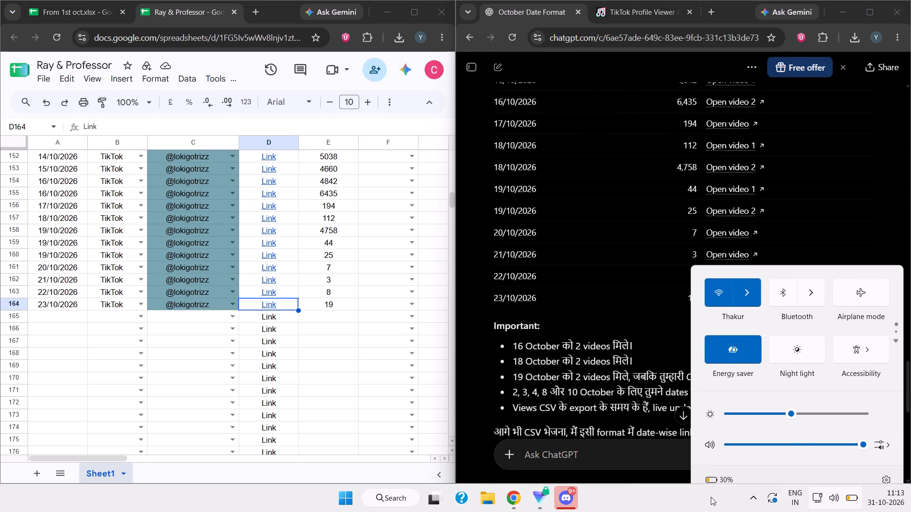
click(89, 13)
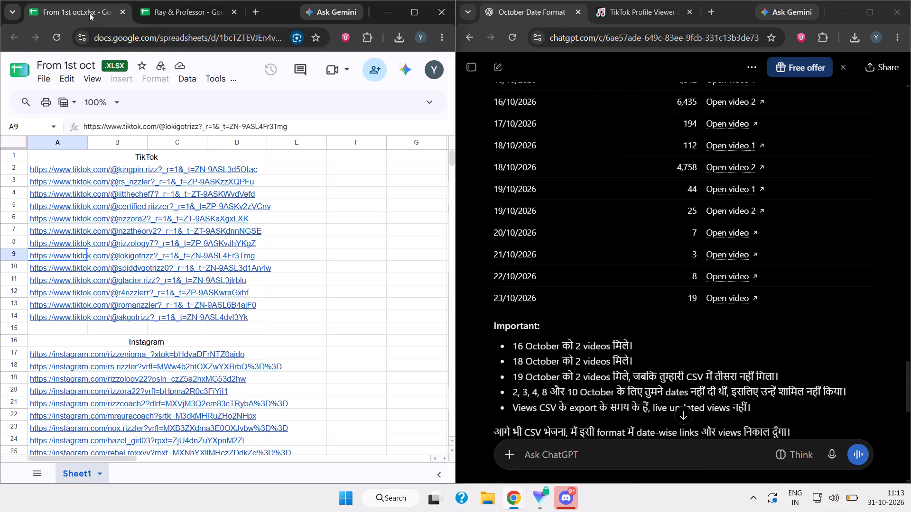
click(55, 268)
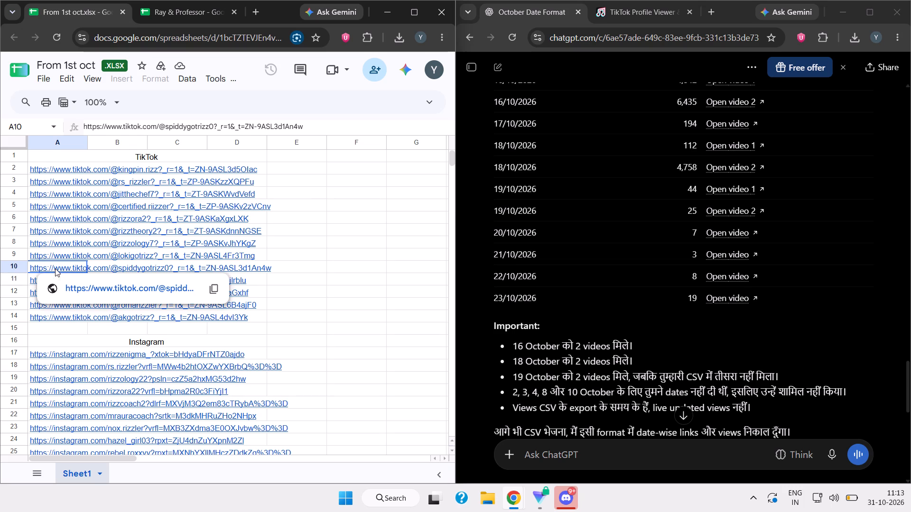
click(73, 287)
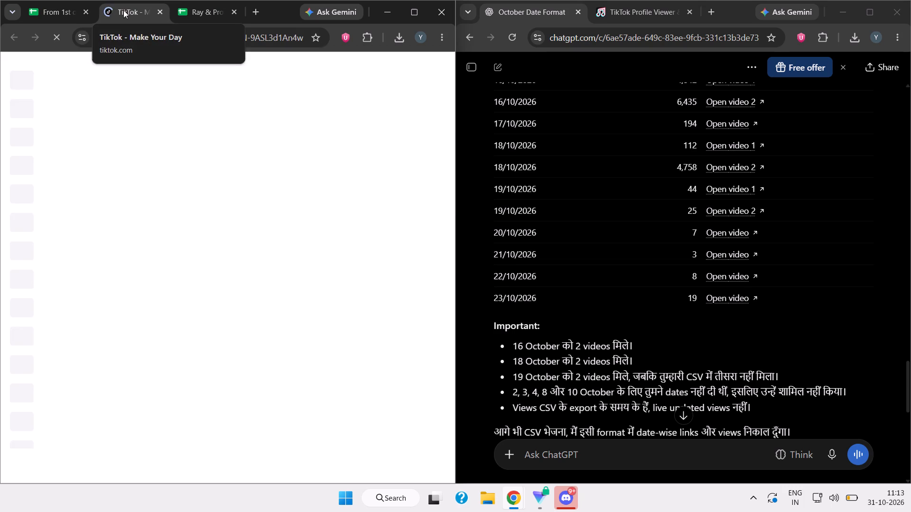
drag(123, 10, 549, 17)
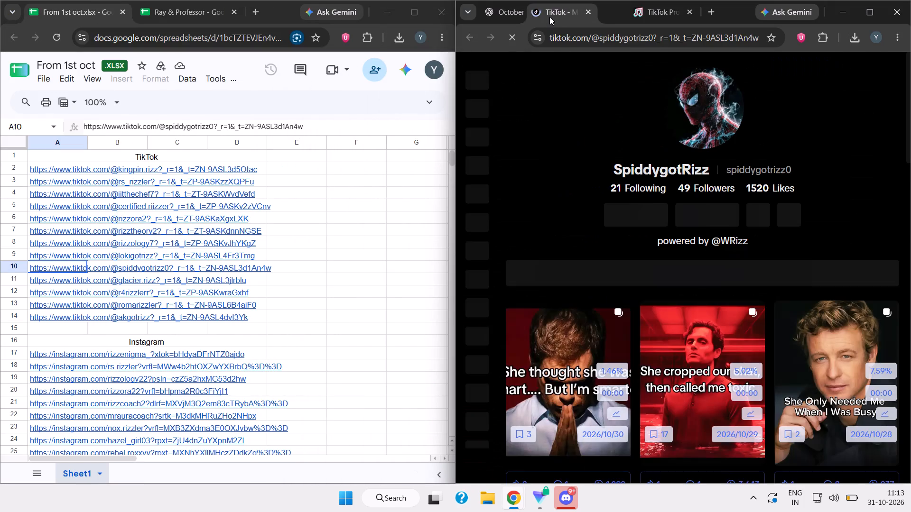
drag(549, 17, 526, 17)
scroll(568, 213, down, 9)
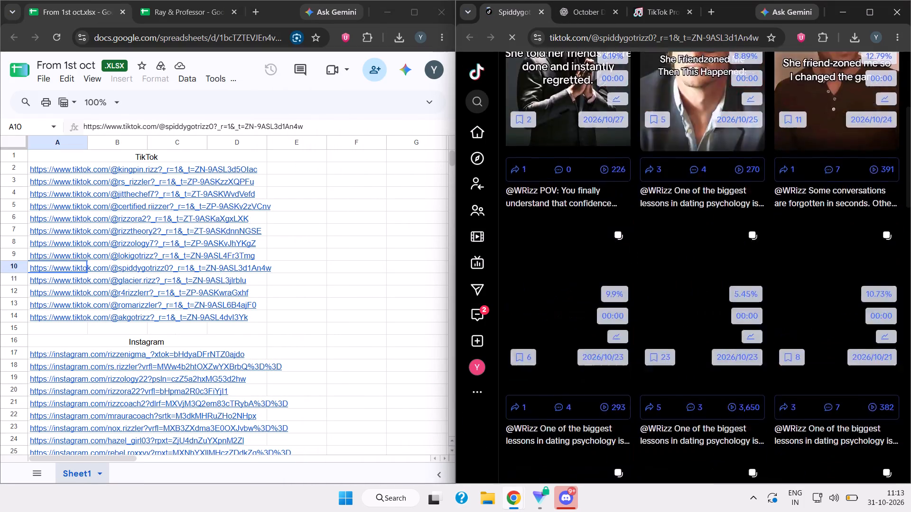
scroll(568, 213, down, 18)
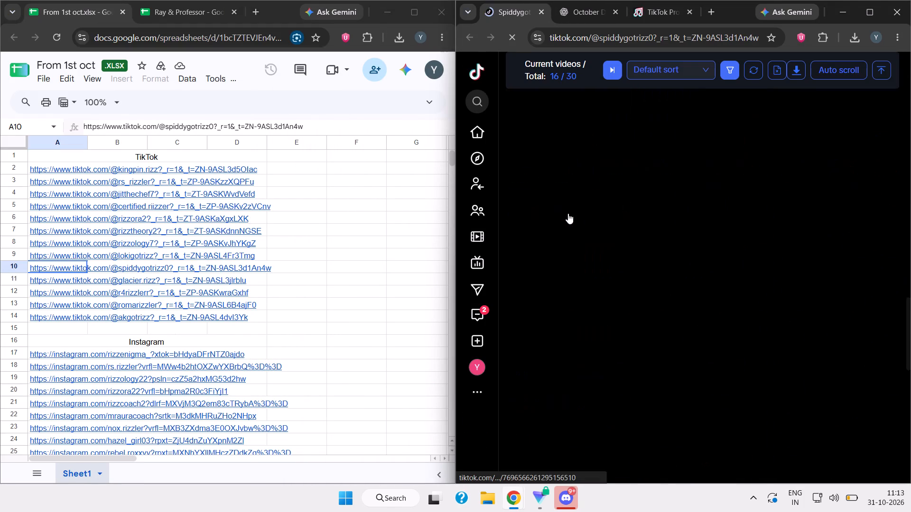
scroll(568, 213, down, 13)
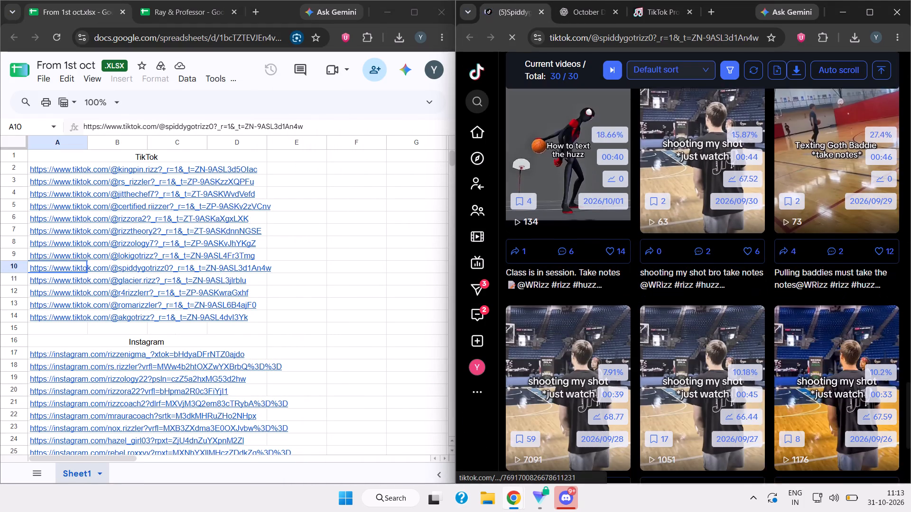
scroll(568, 213, down, 3)
scroll(568, 213, up, 6)
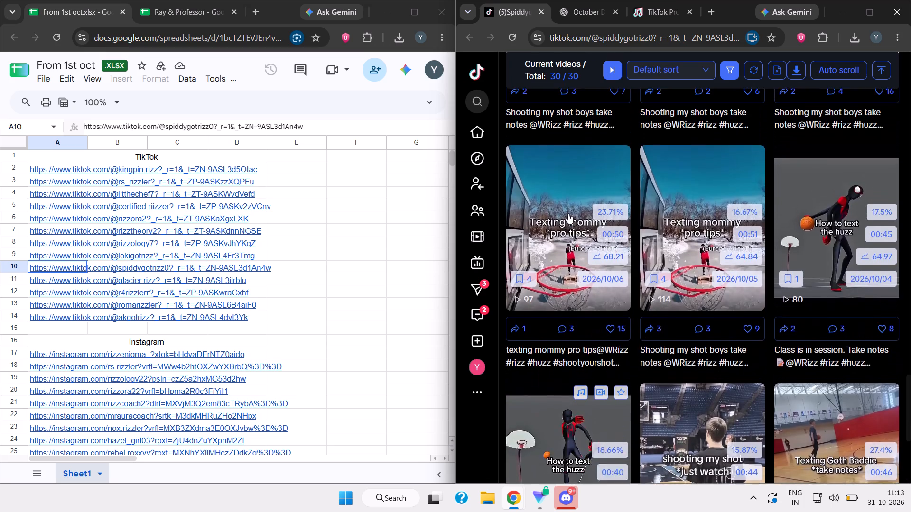
scroll(568, 213, up, 1)
scroll(568, 213, down, 2)
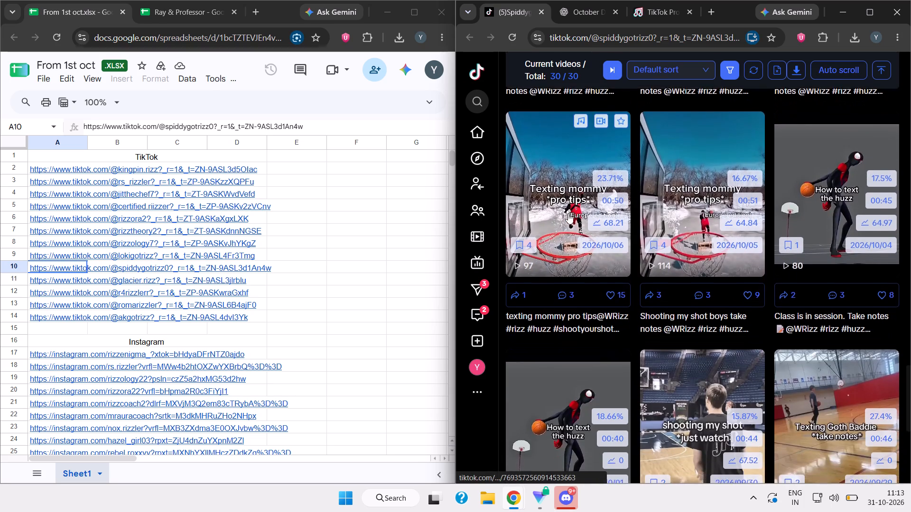
scroll(568, 213, down, 2)
scroll(568, 213, up, 5)
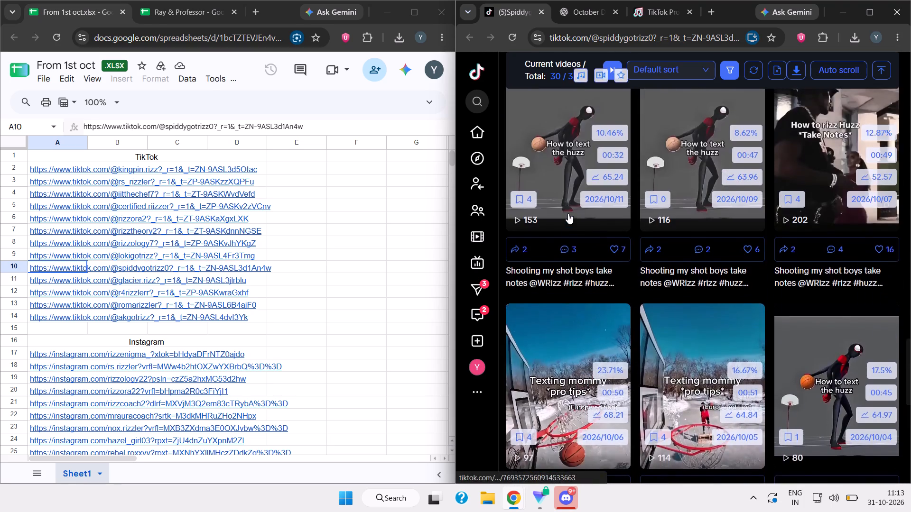
scroll(568, 213, up, 4)
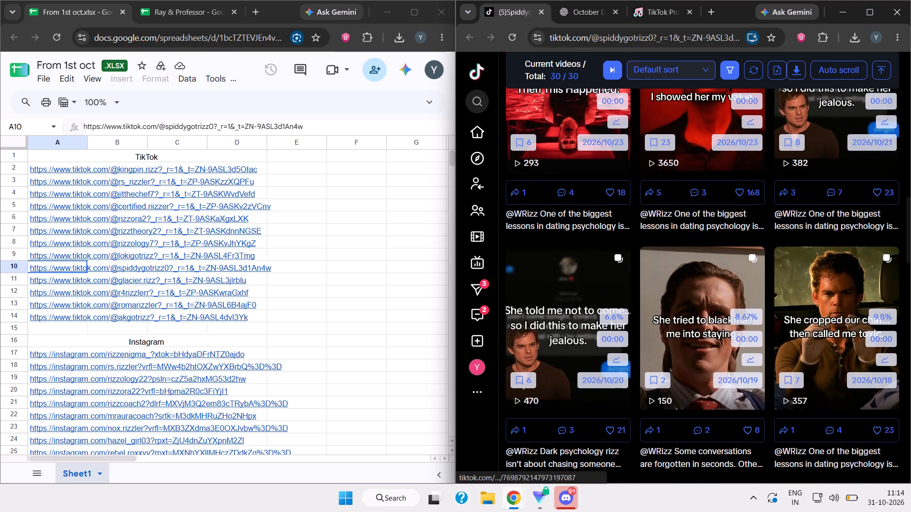
scroll(569, 265, up, 3)
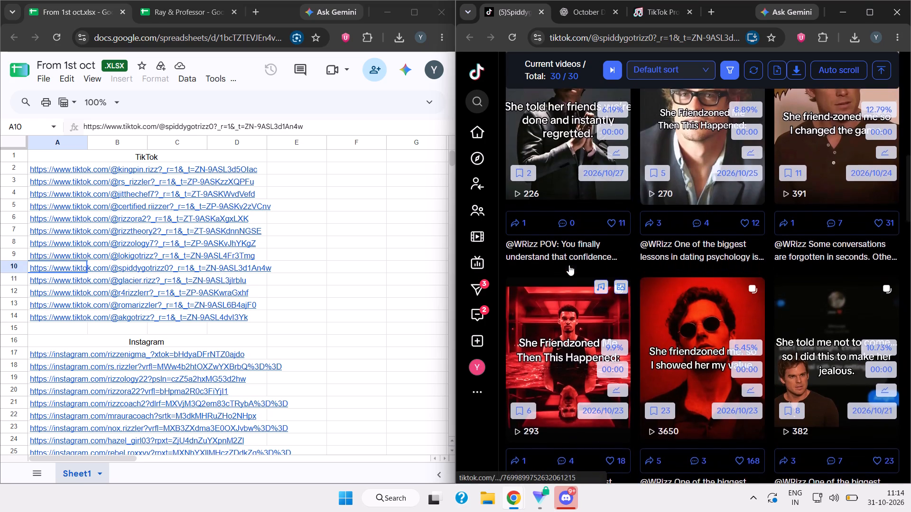
scroll(569, 265, up, 3)
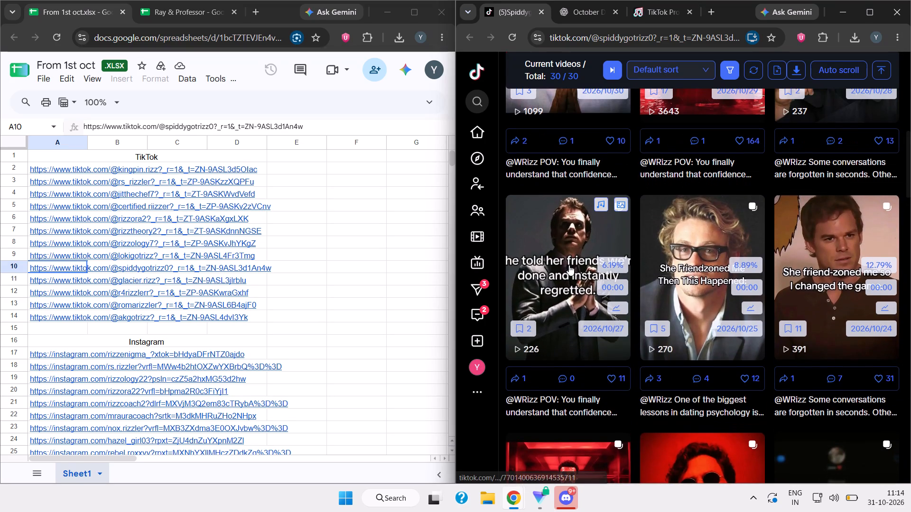
scroll(569, 265, down, 15)
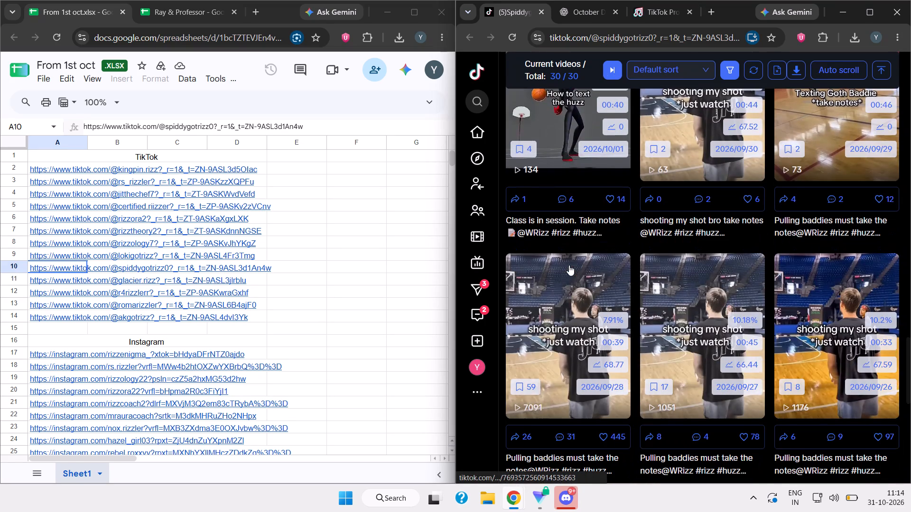
scroll(569, 265, up, 3)
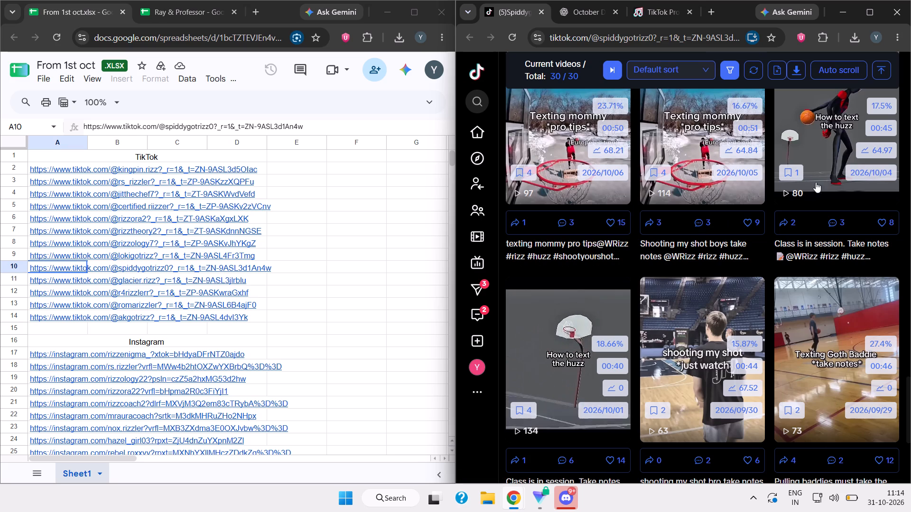
scroll(842, 176, up, 1)
scroll(704, 221, up, 3)
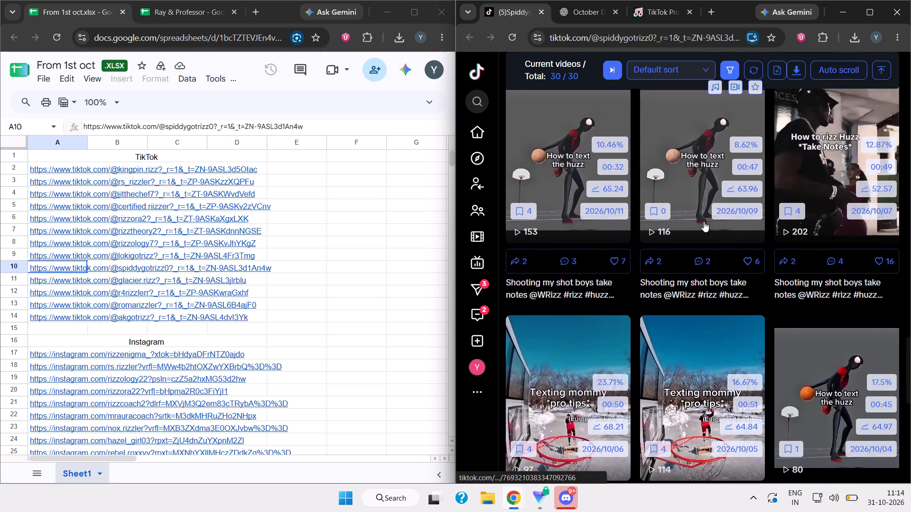
scroll(704, 221, up, 7)
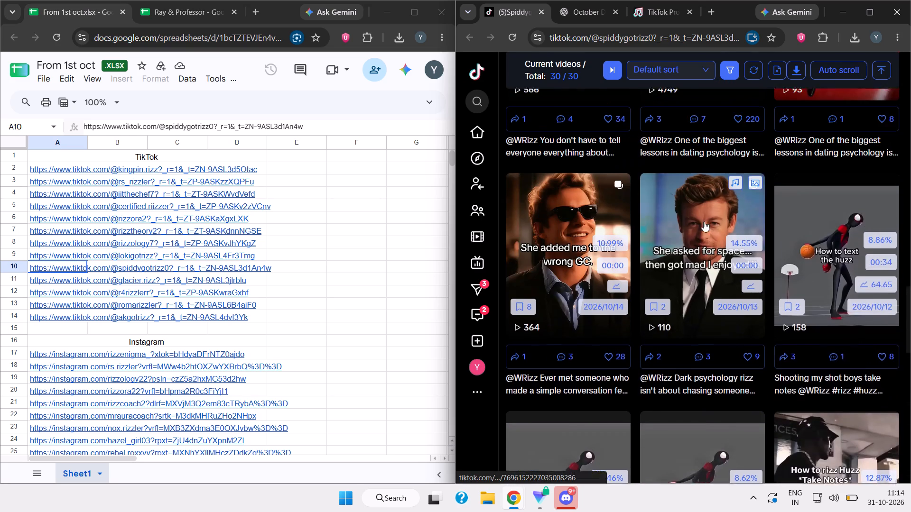
scroll(704, 221, up, 5)
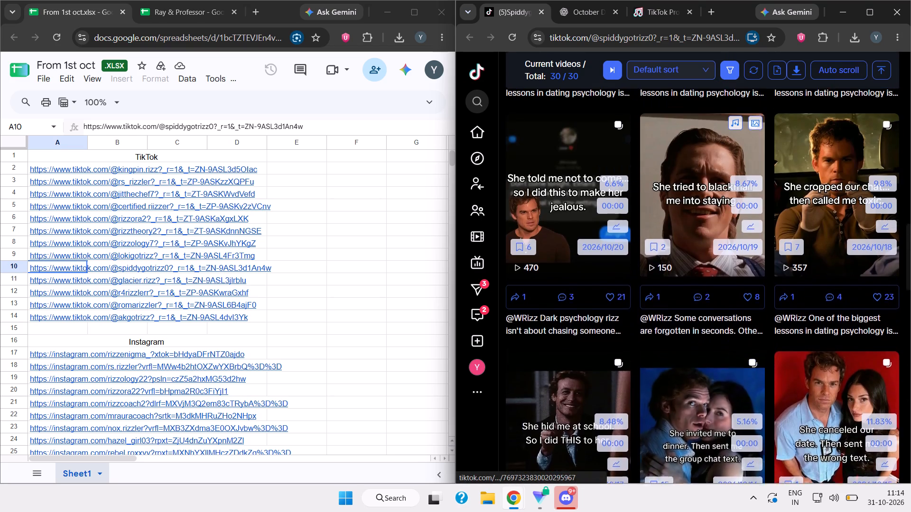
scroll(704, 221, up, 2)
scroll(704, 221, down, 1)
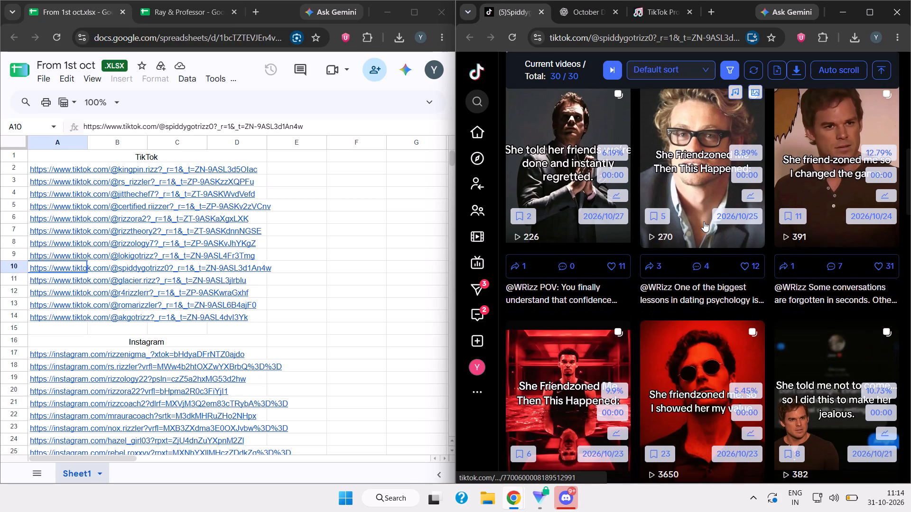
scroll(704, 221, down, 3)
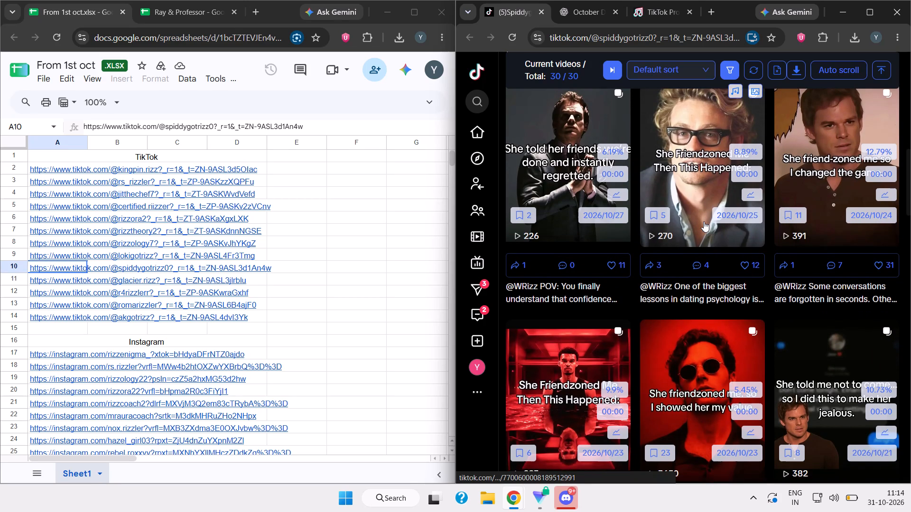
scroll(704, 221, down, 1)
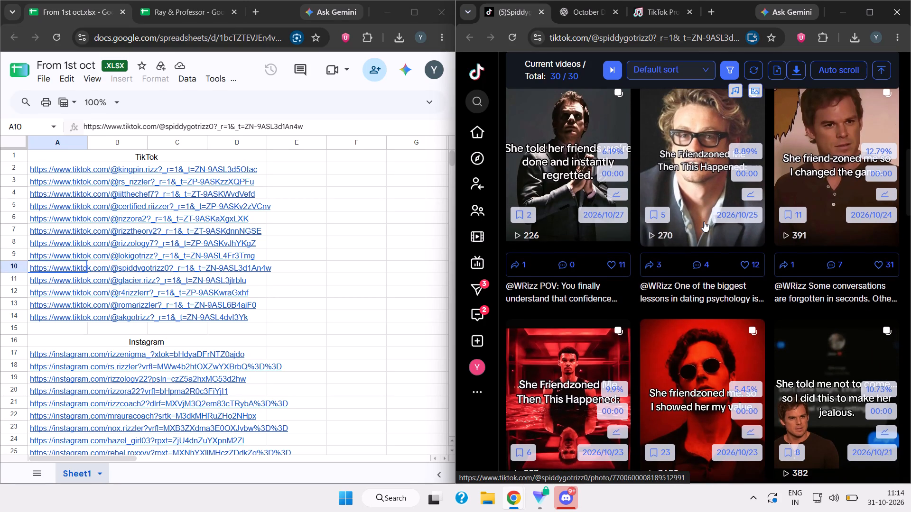
scroll(704, 221, down, 2)
scroll(357, 277, down, 1)
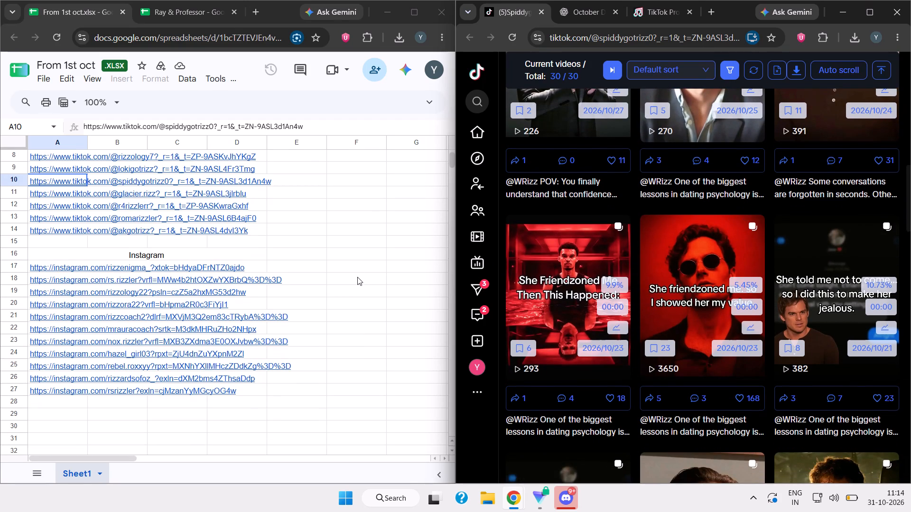
Return to the Ray & Professor sheet at the empty rows below row 164.
click(203, 7)
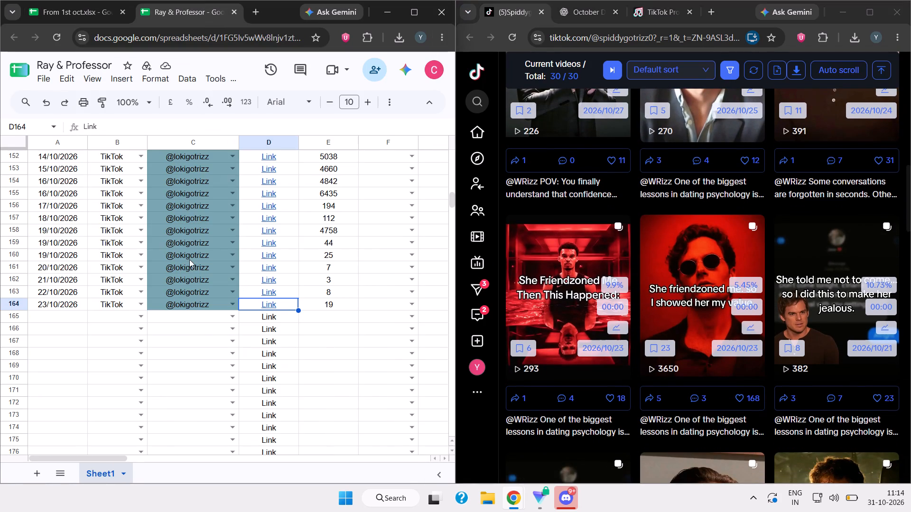
scroll(563, 260, down, 2)
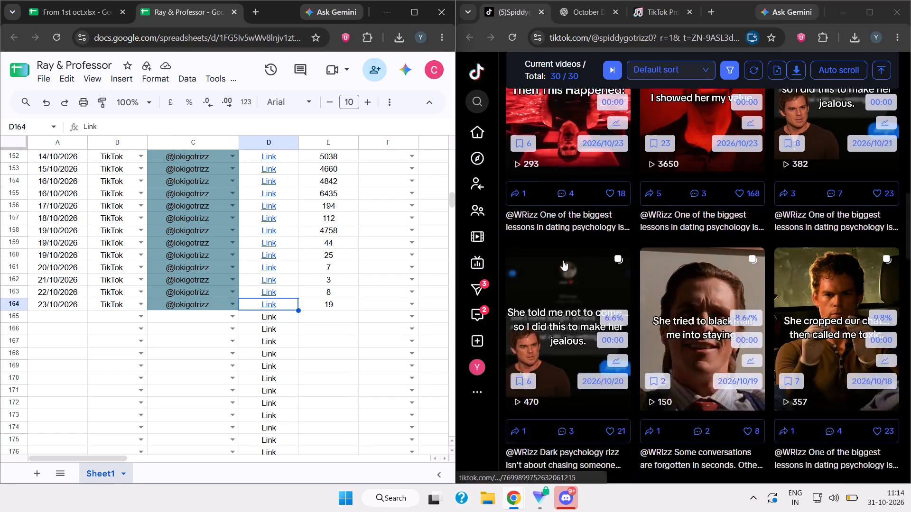
scroll(563, 260, down, 10)
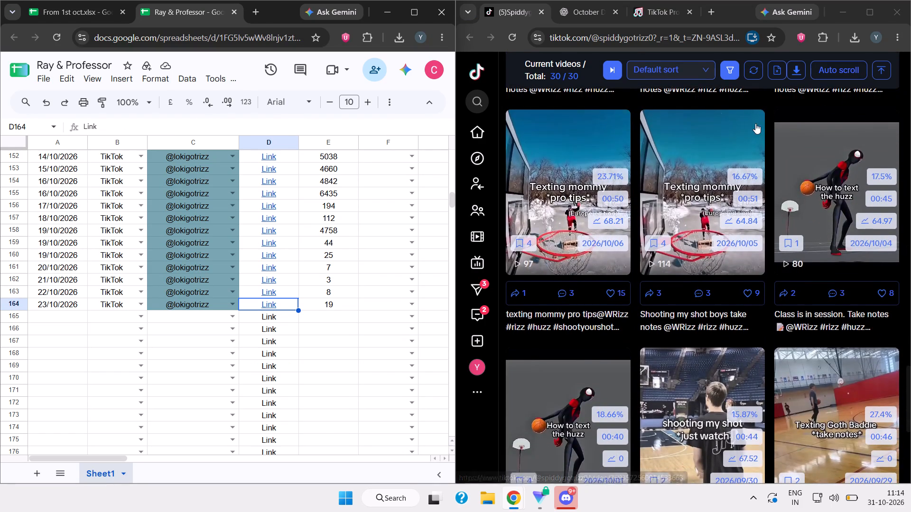
scroll(755, 123, up, 15)
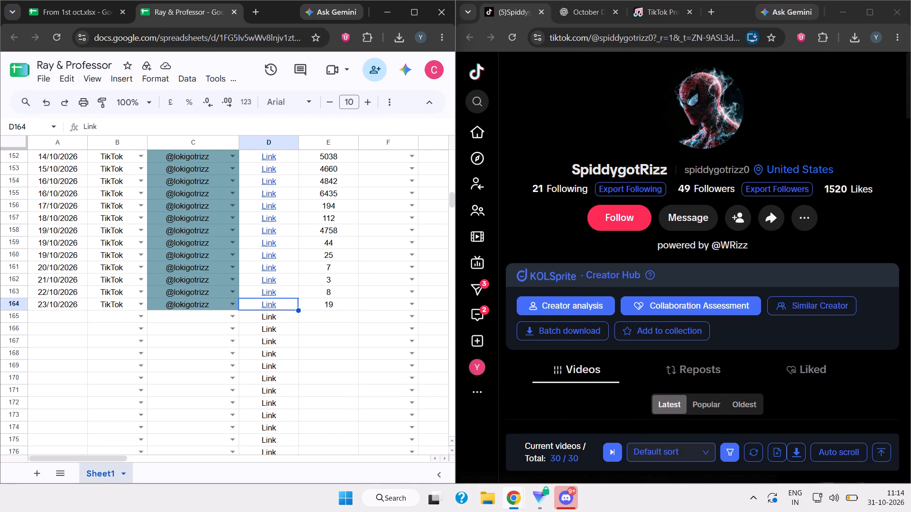
double_click(714, 173)
double_click(714, 173)
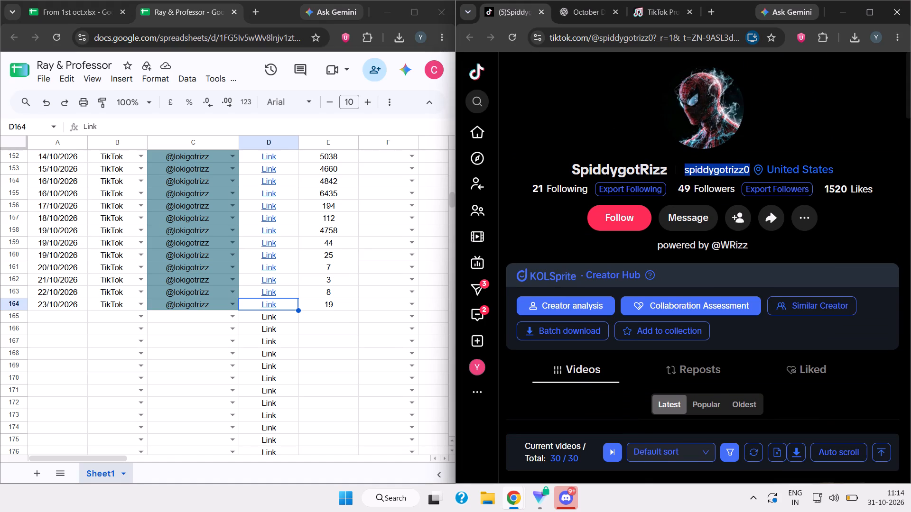
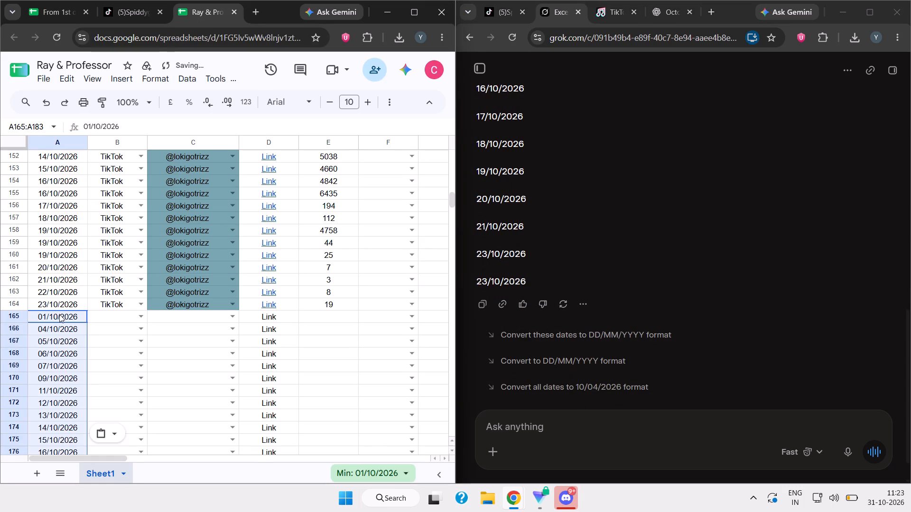
scroll(59, 314, down, 1)
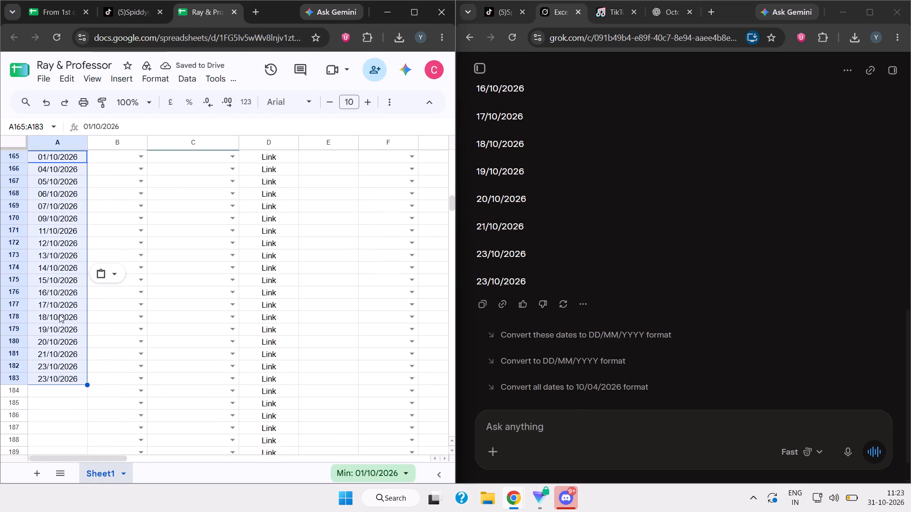
scroll(59, 314, down, 1)
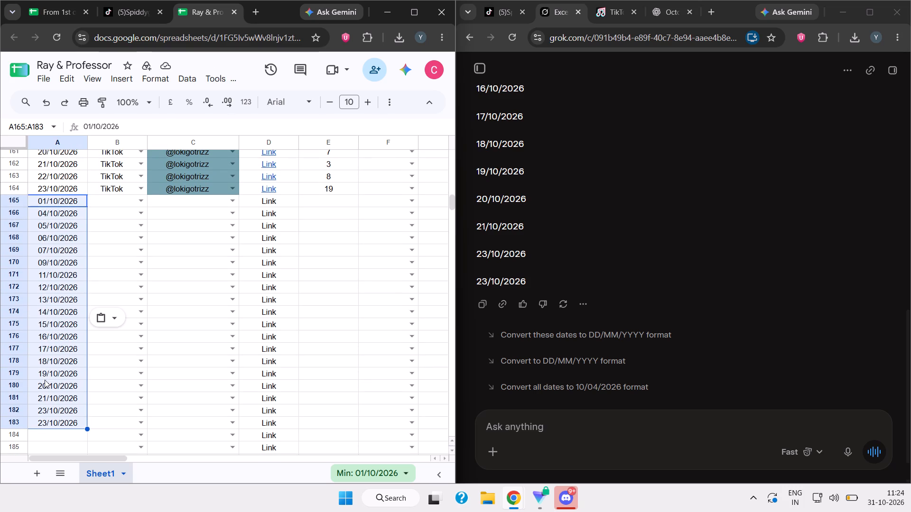
click(46, 394)
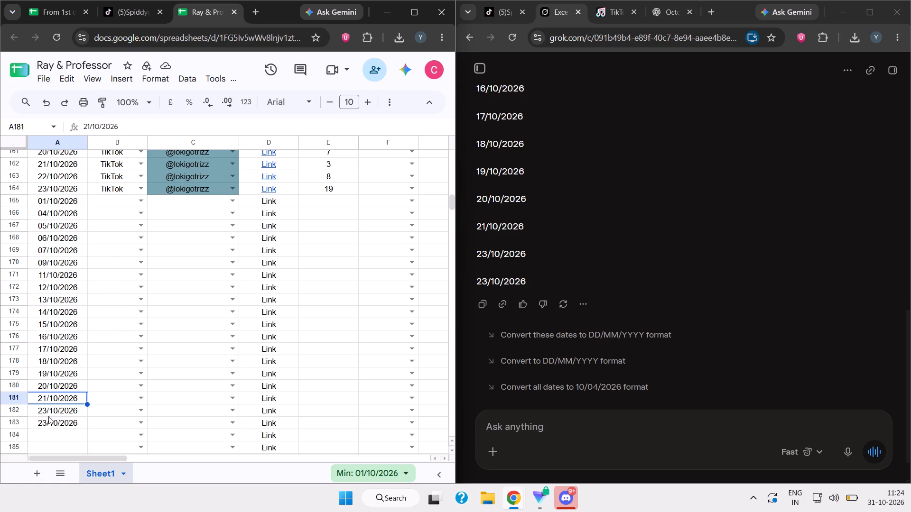
click(113, 201)
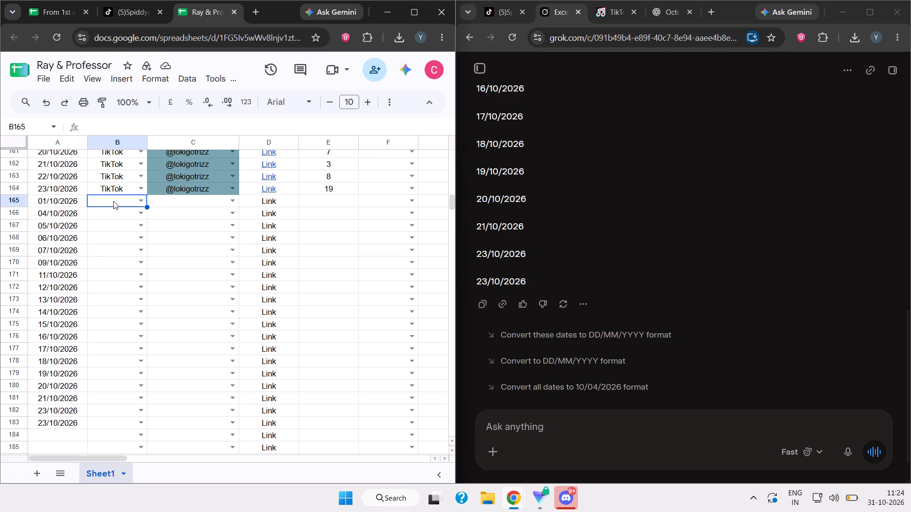
scroll(113, 201, up, 5)
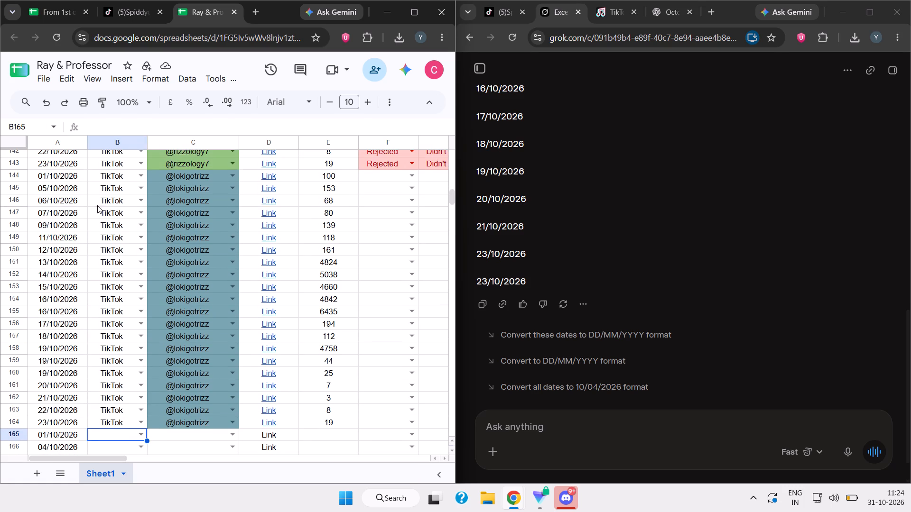
drag(93, 203, 128, 421)
key(ctrl+c)
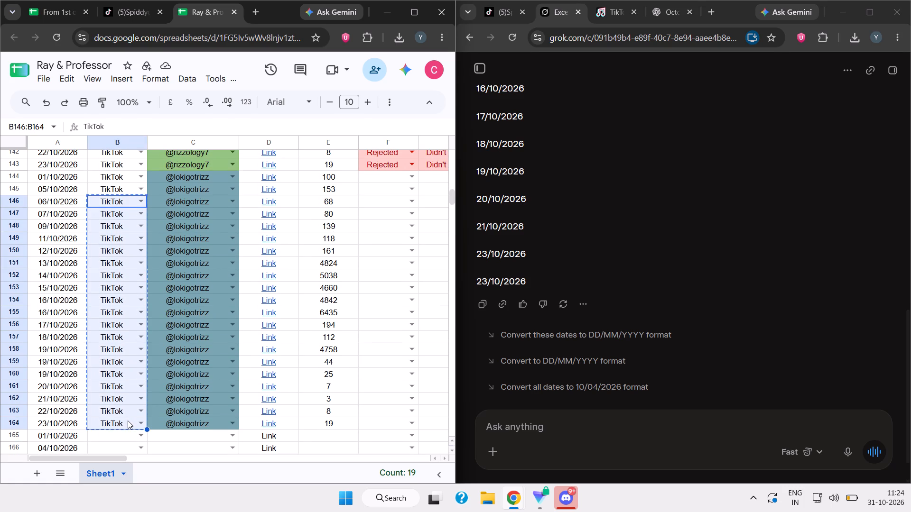
scroll(128, 421, down, 2)
click(104, 335)
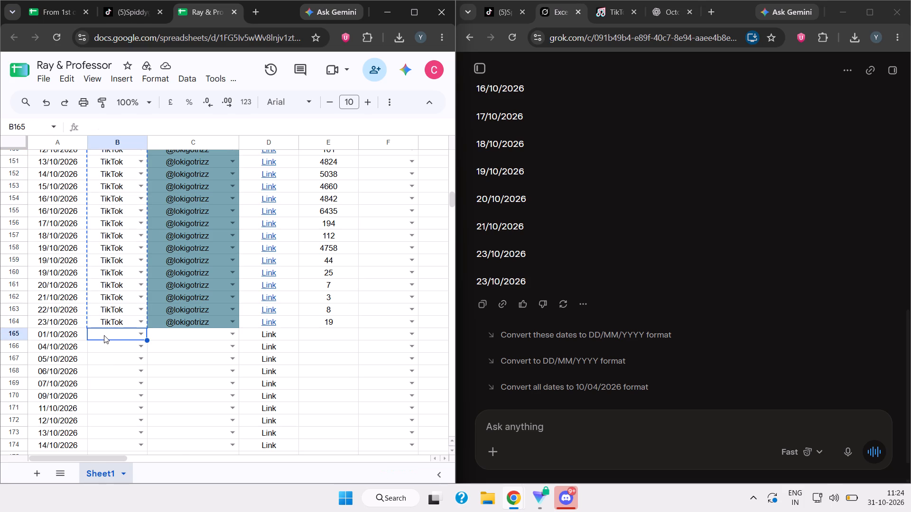
key(ctrl+v)
scroll(104, 335, down, 7)
scroll(104, 335, up, 3)
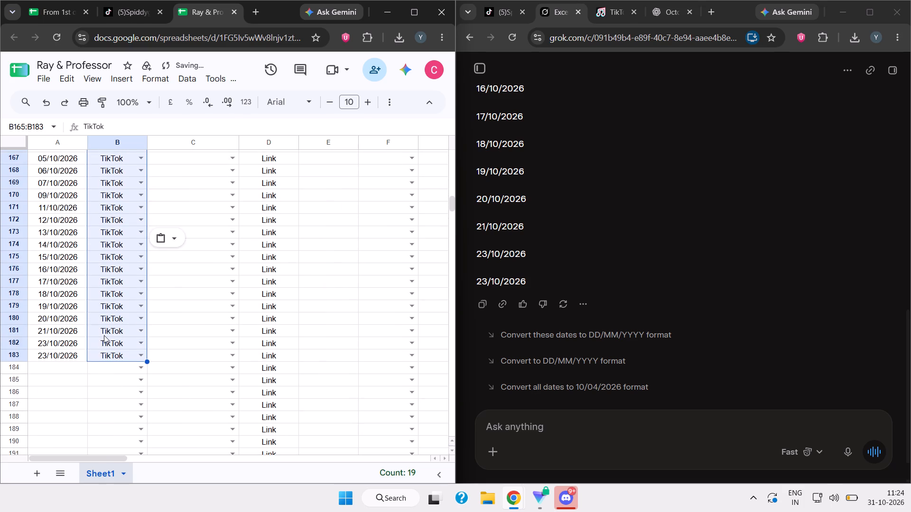
scroll(104, 335, right, 1)
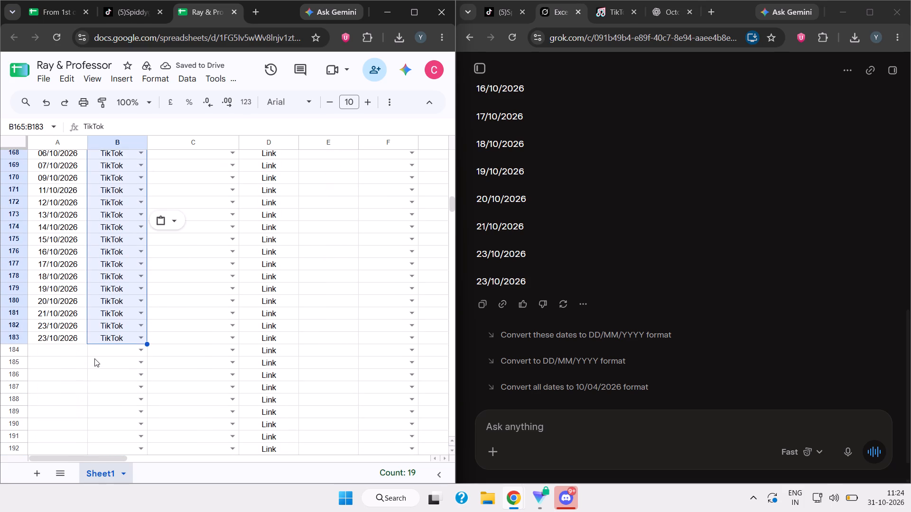
click(93, 361)
scroll(93, 361, up, 3)
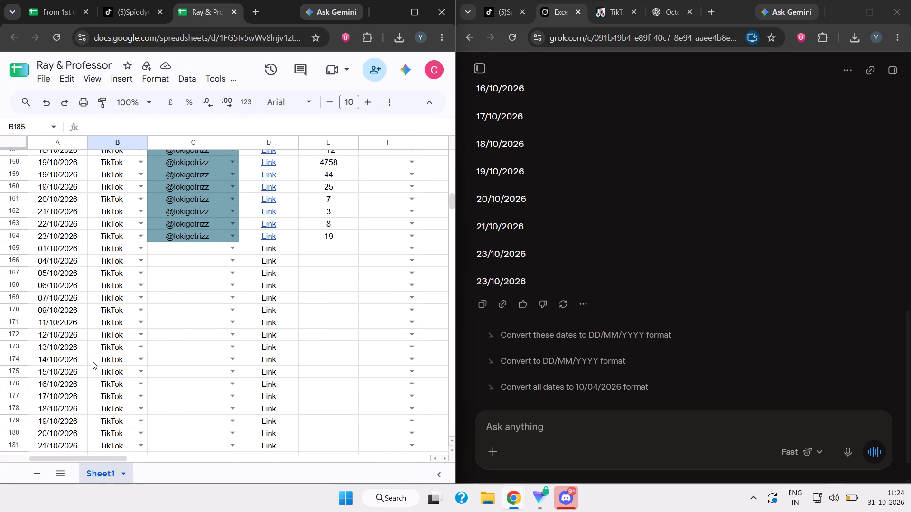
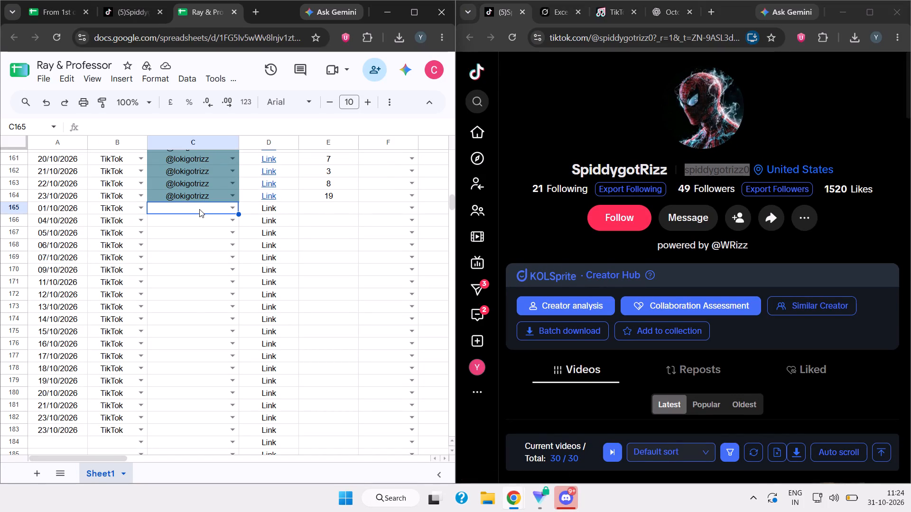
click(232, 211)
key(ctrl+v)
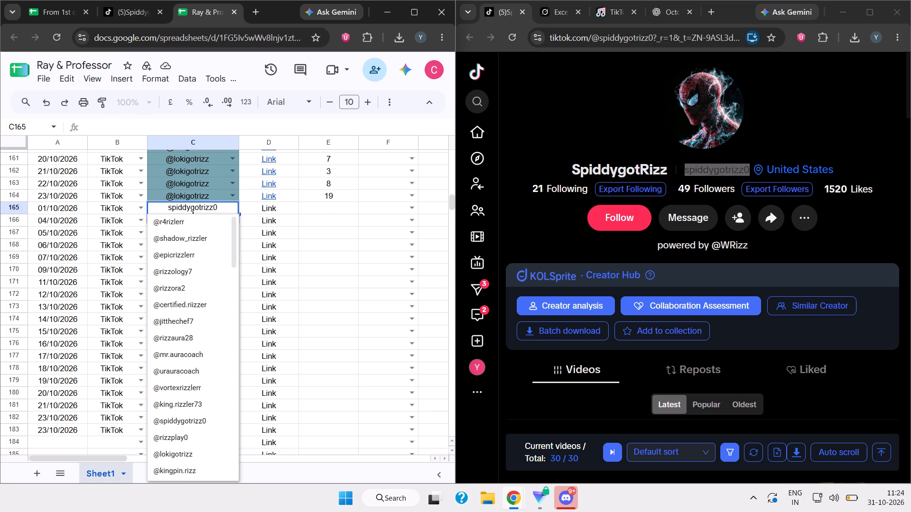
click(184, 234)
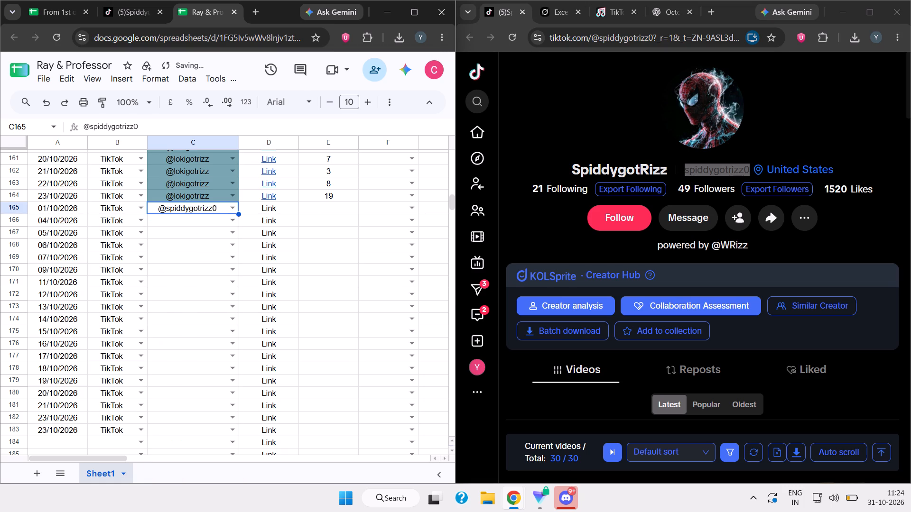
click(232, 222)
key(ctrl+v)
click(207, 237)
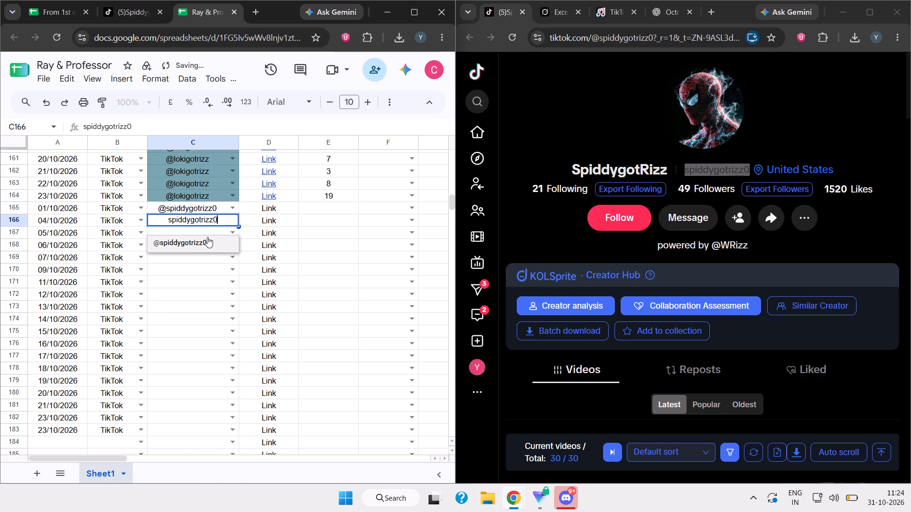
click(228, 230)
key(ctrl+v)
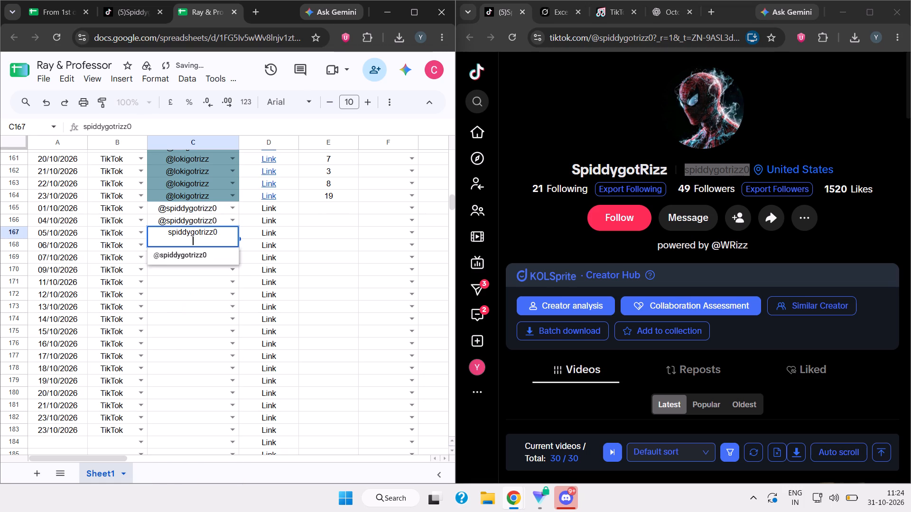
click(216, 258)
click(233, 244)
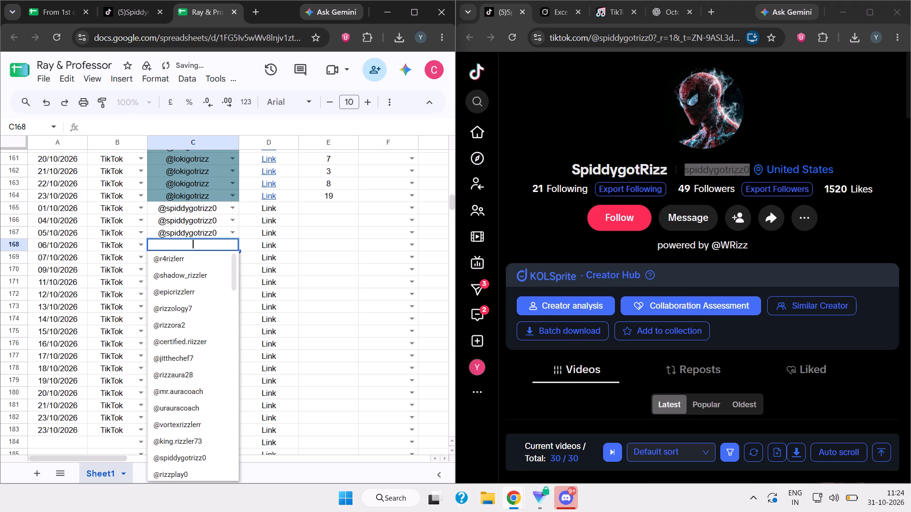
key(ctrl+v)
click(201, 265)
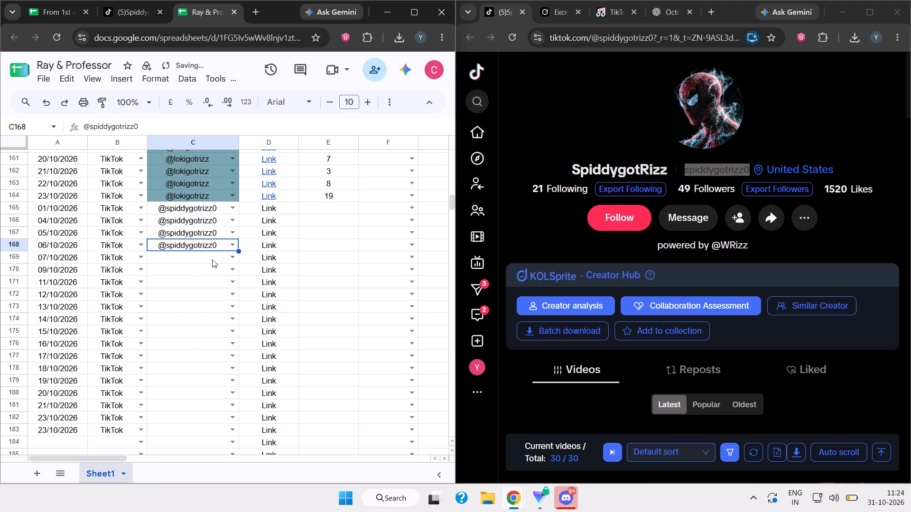
click(232, 255)
key(ctrl+v)
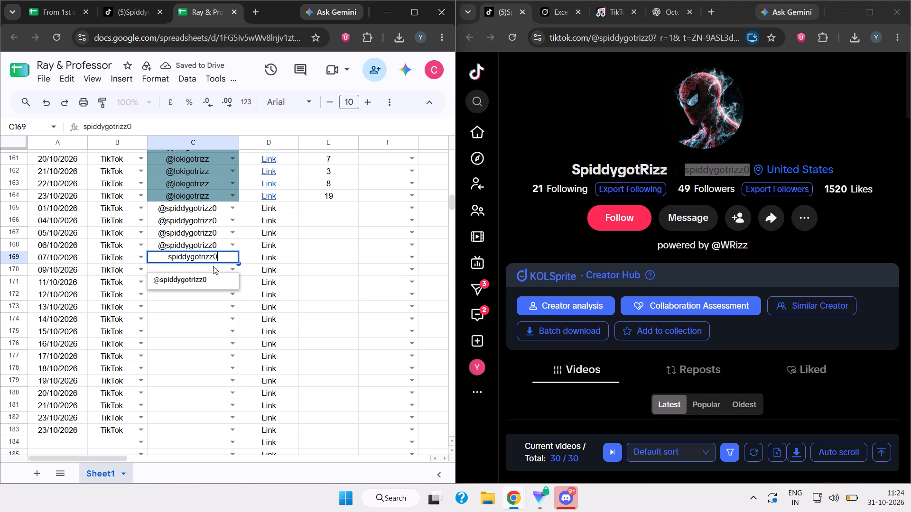
click(204, 286)
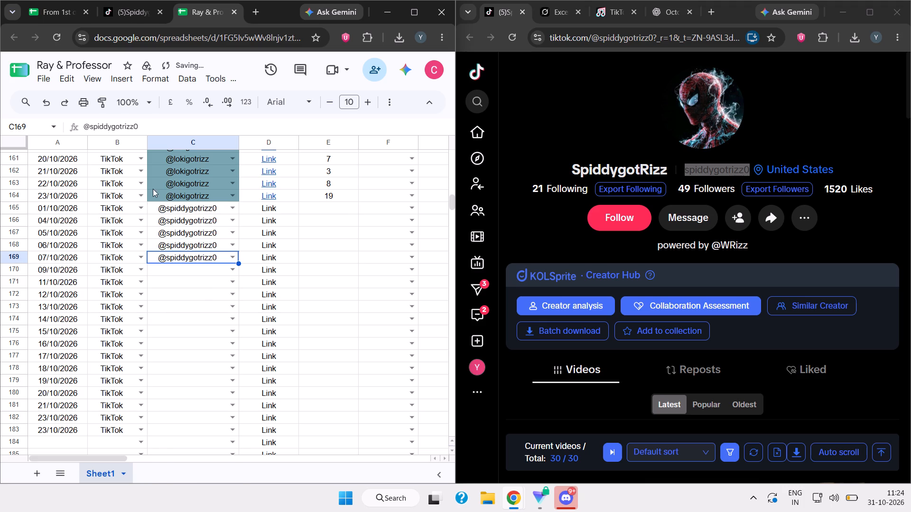
drag(153, 207, 208, 260)
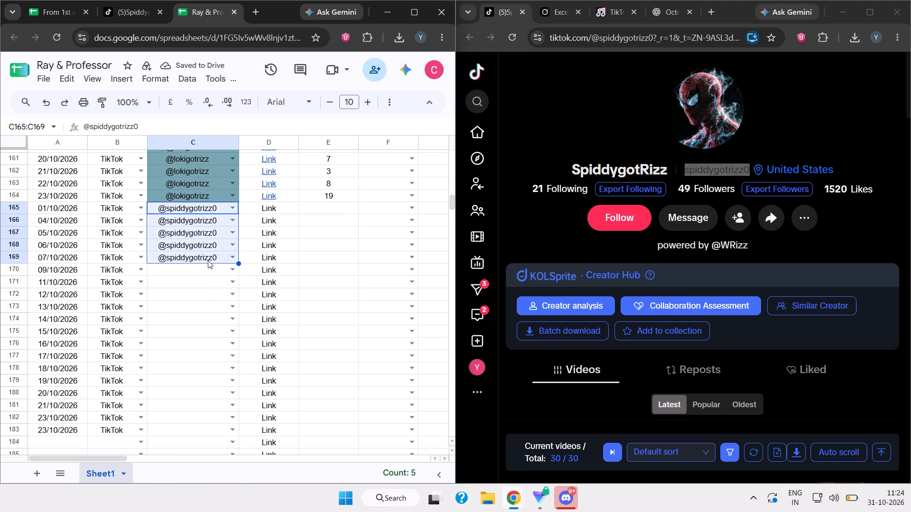
key(ctrl+c)
click(198, 268)
key(ctrl+v)
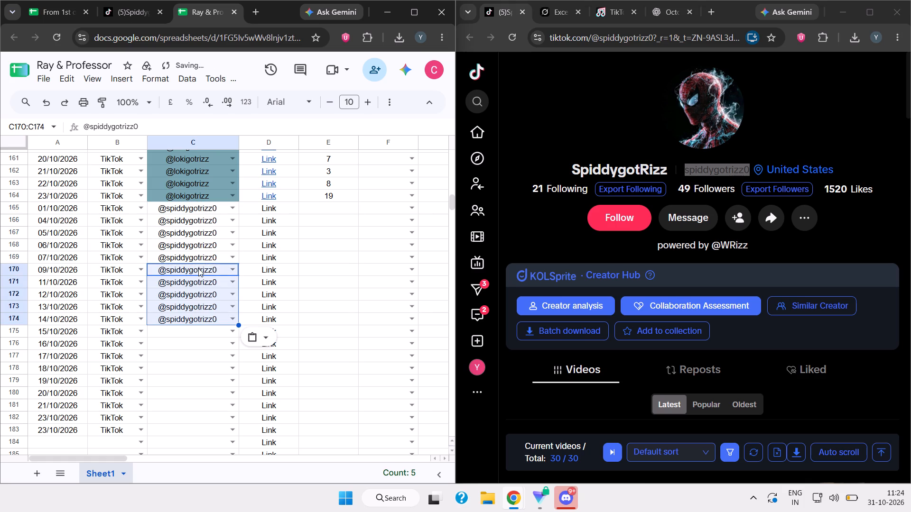
click(193, 332)
key(ctrl+v)
scroll(193, 332, down, 2)
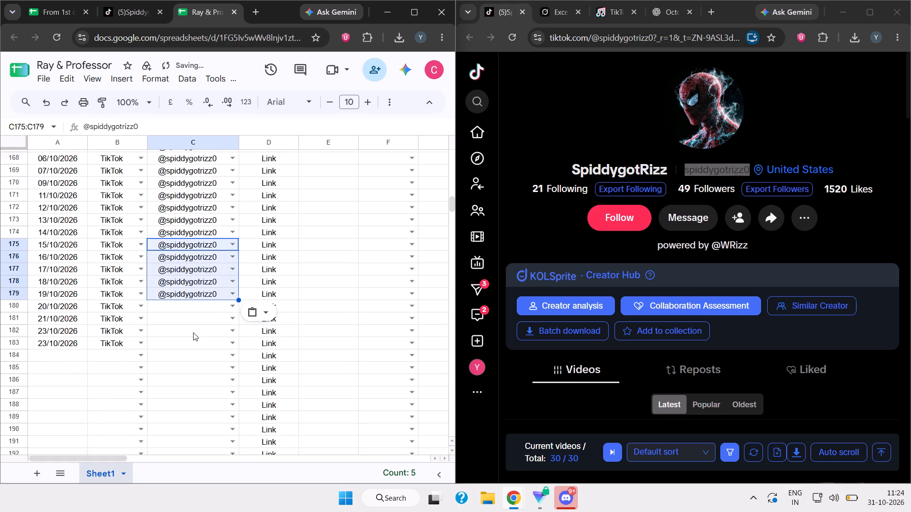
click(194, 287)
key(ctrl+v)
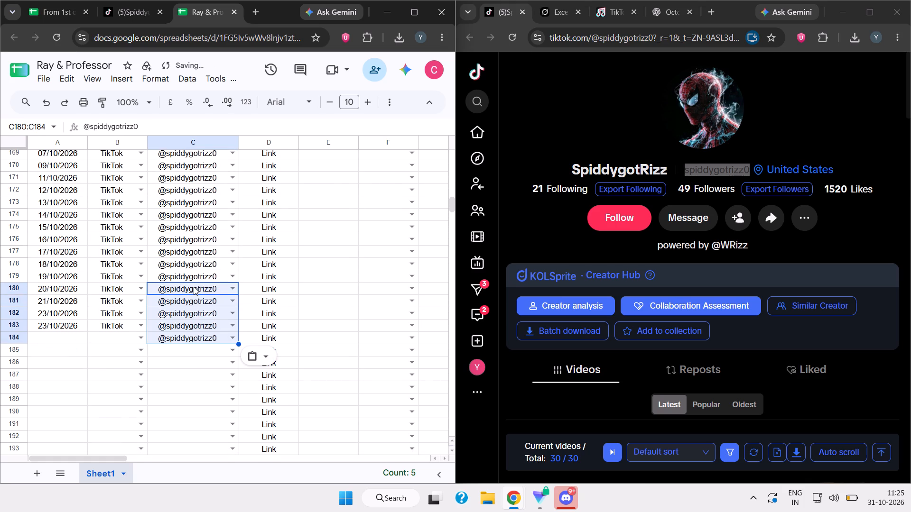
click(188, 340)
key(Delete)
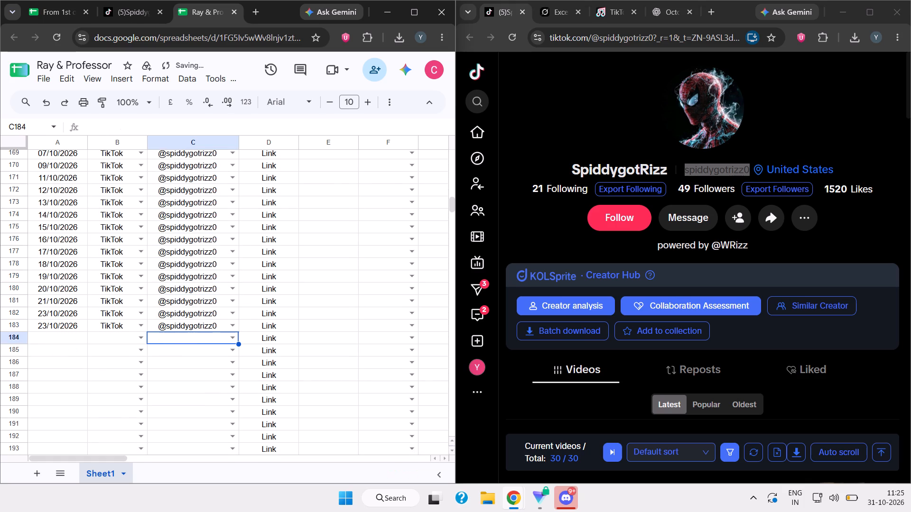
scroll(305, 307, up, 3)
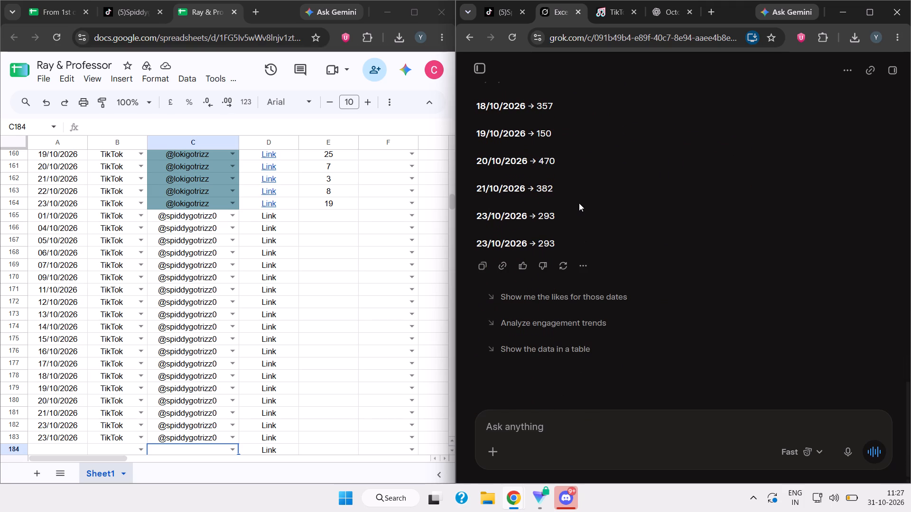
click(503, 19)
scroll(605, 247, down, 6)
scroll(605, 247, up, 1)
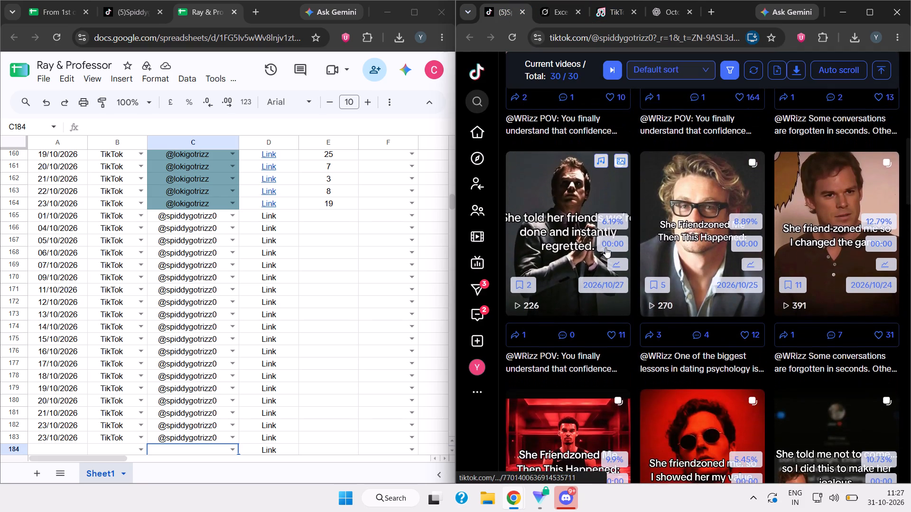
scroll(605, 247, down, 3)
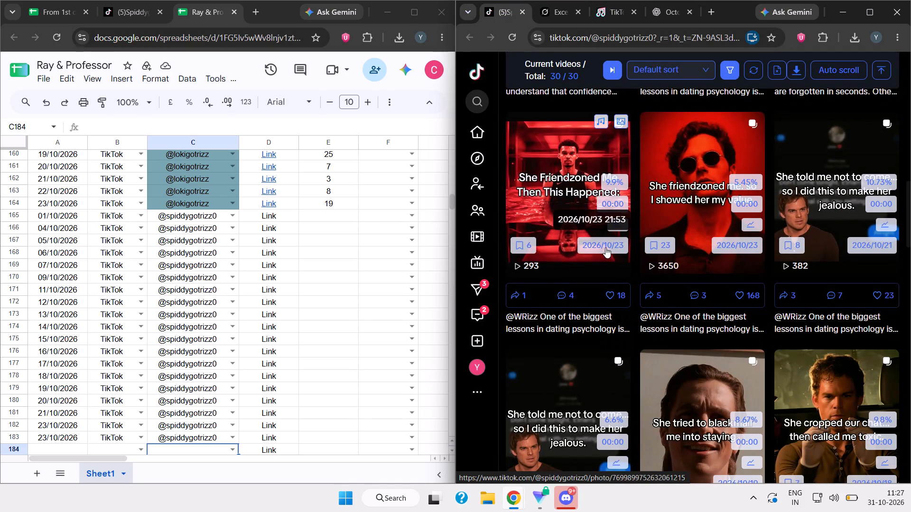
scroll(605, 247, down, 2)
scroll(605, 247, up, 1)
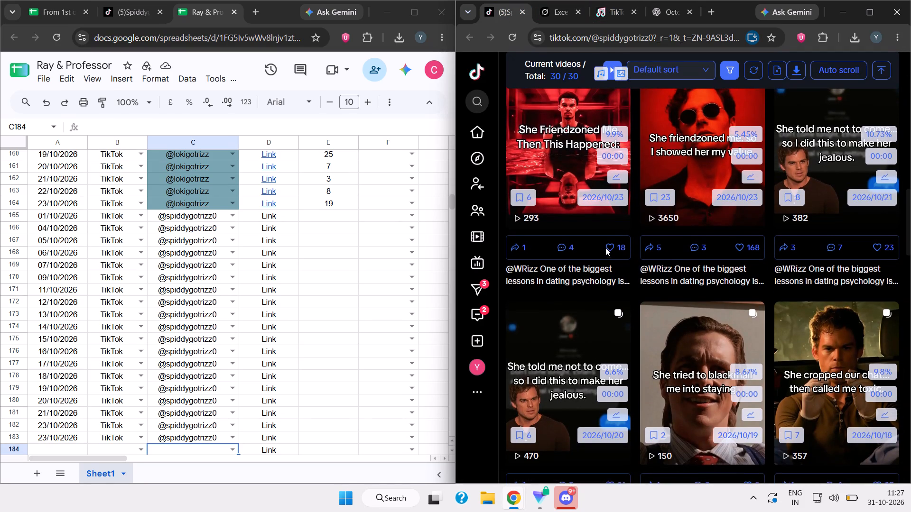
scroll(605, 247, up, 1)
scroll(605, 247, down, 8)
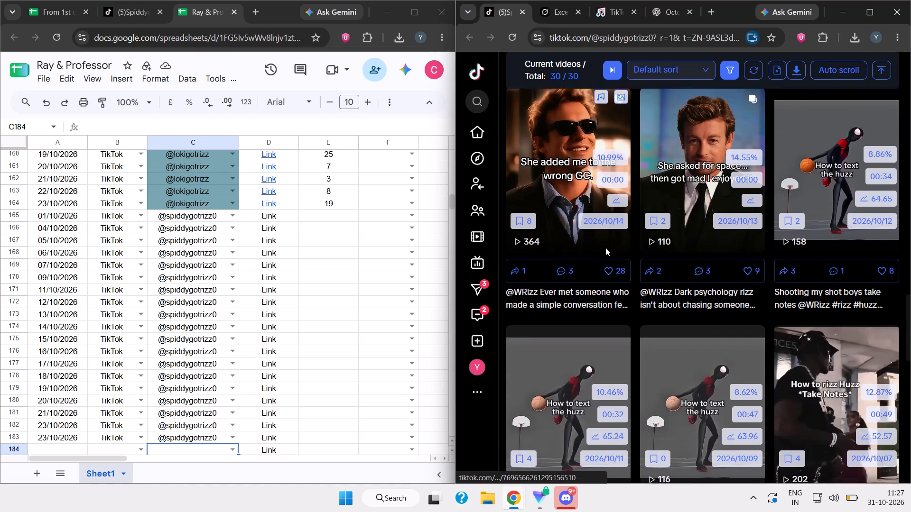
scroll(605, 247, up, 2)
scroll(605, 247, down, 3)
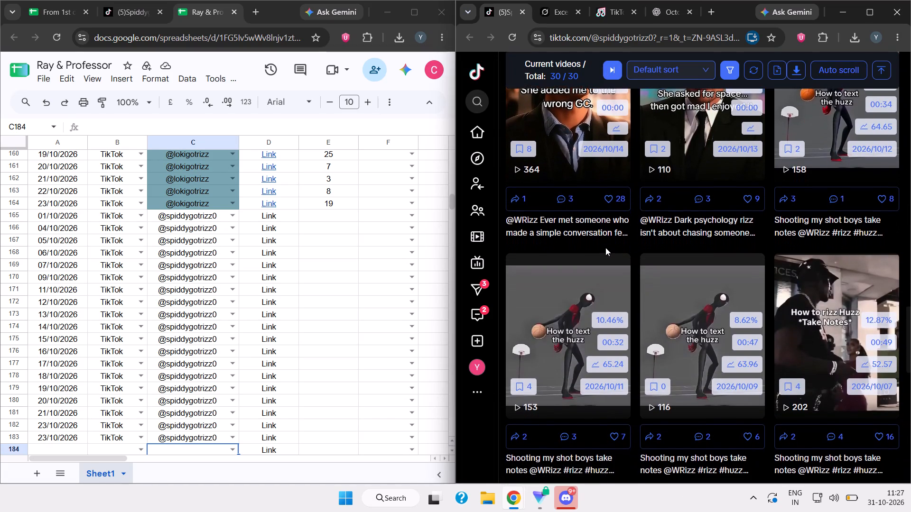
scroll(605, 247, down, 2)
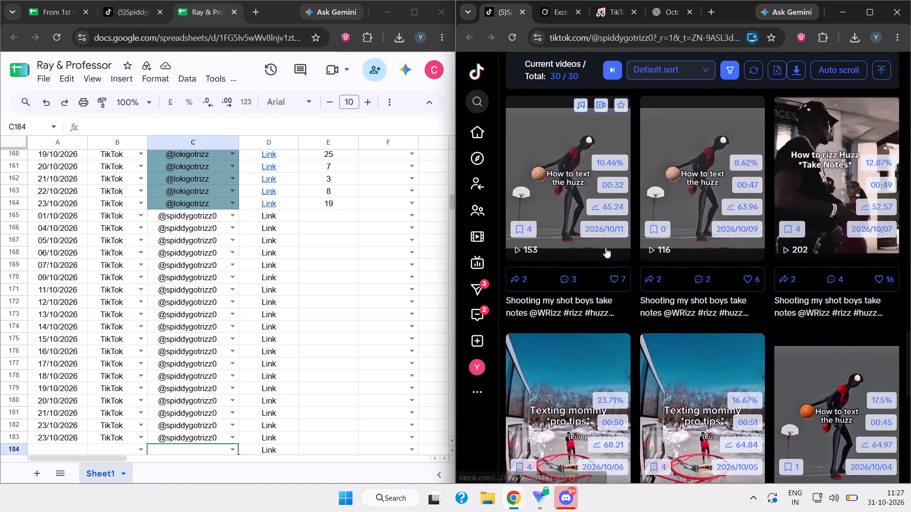
scroll(605, 247, down, 1)
click(341, 215)
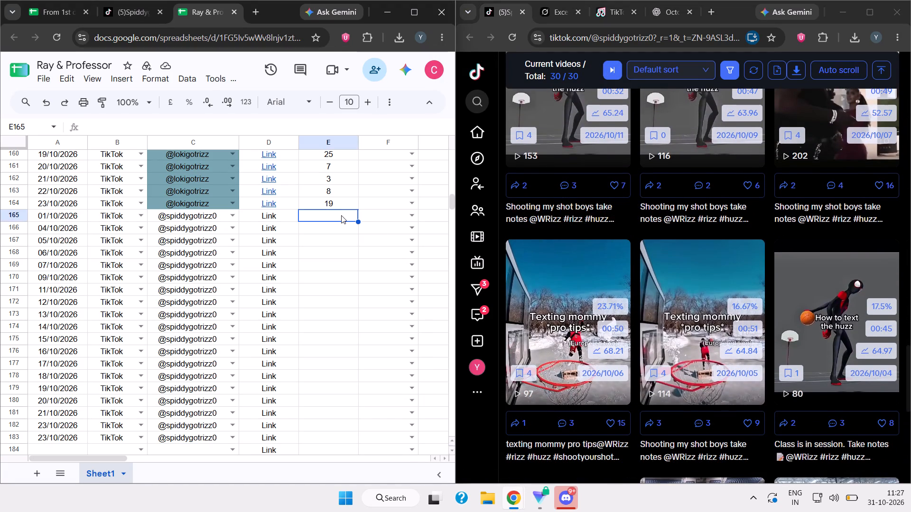
scroll(551, 369, down, 4)
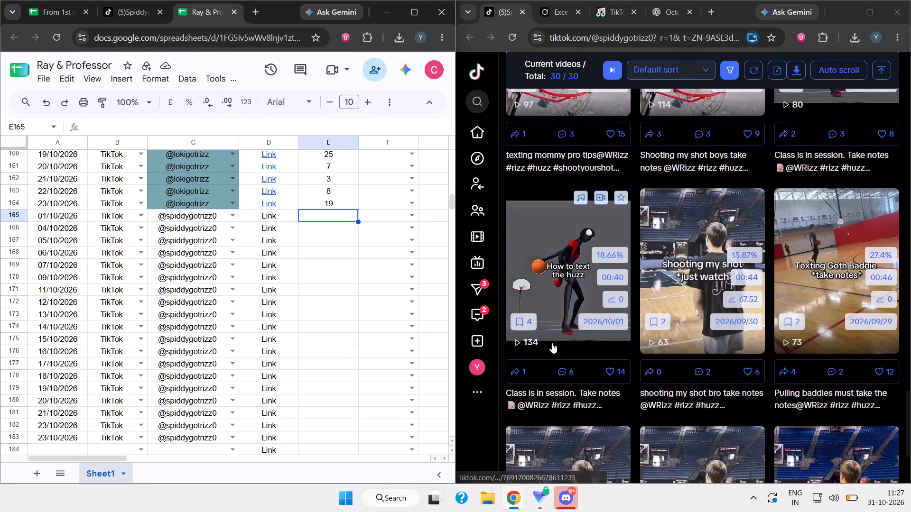
text(134)
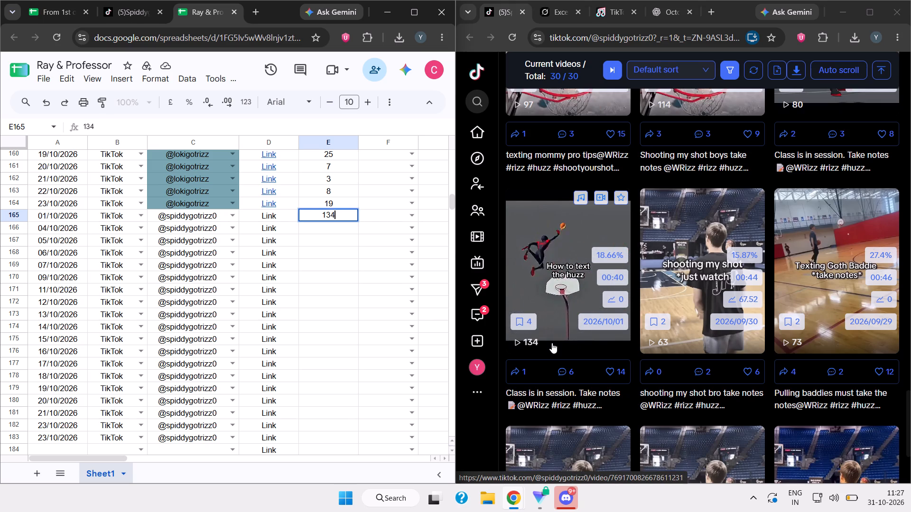
key(Down)
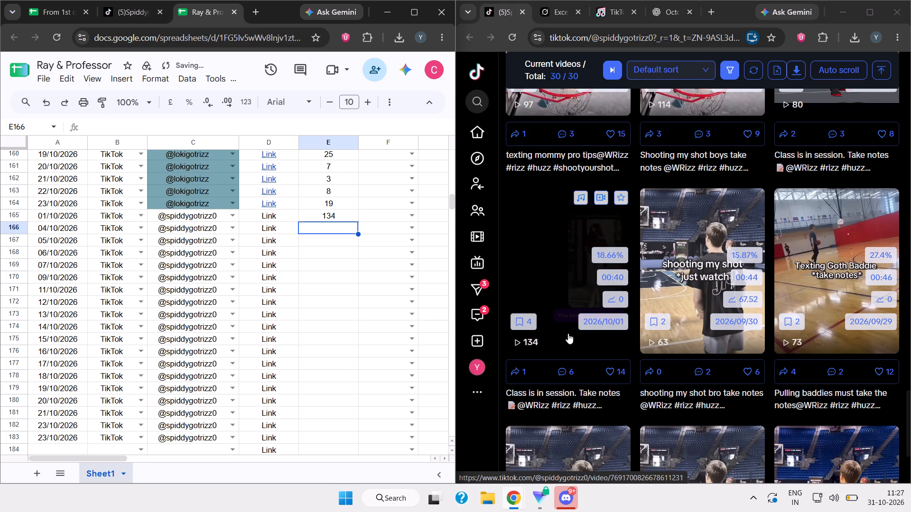
scroll(682, 287, up, 4)
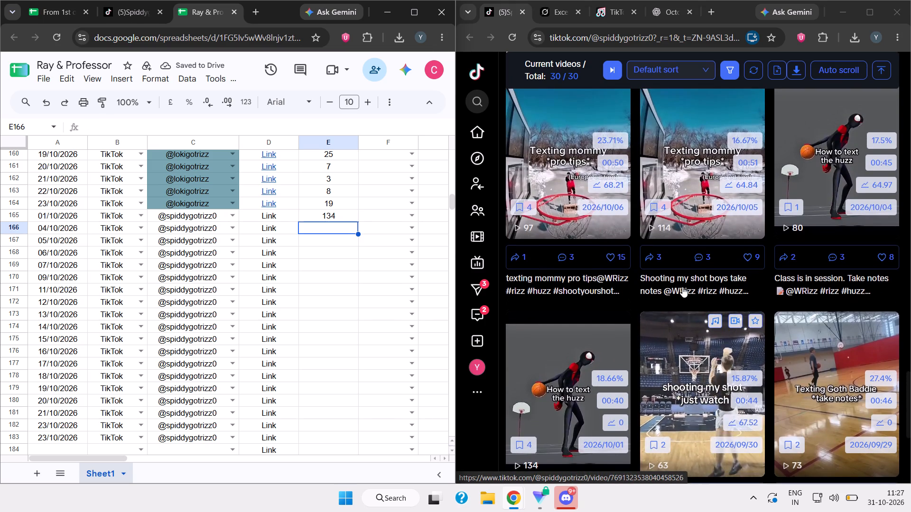
text(80)
key(Down)
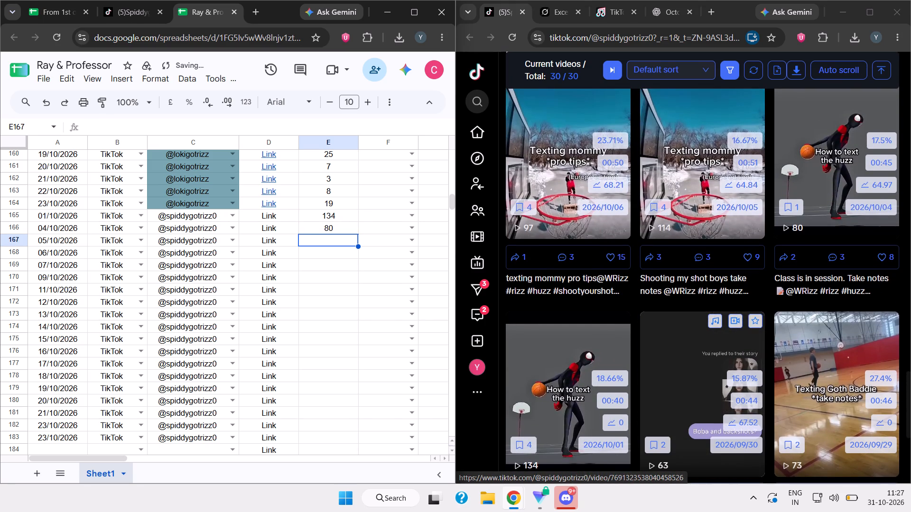
text(114)
key(Down)
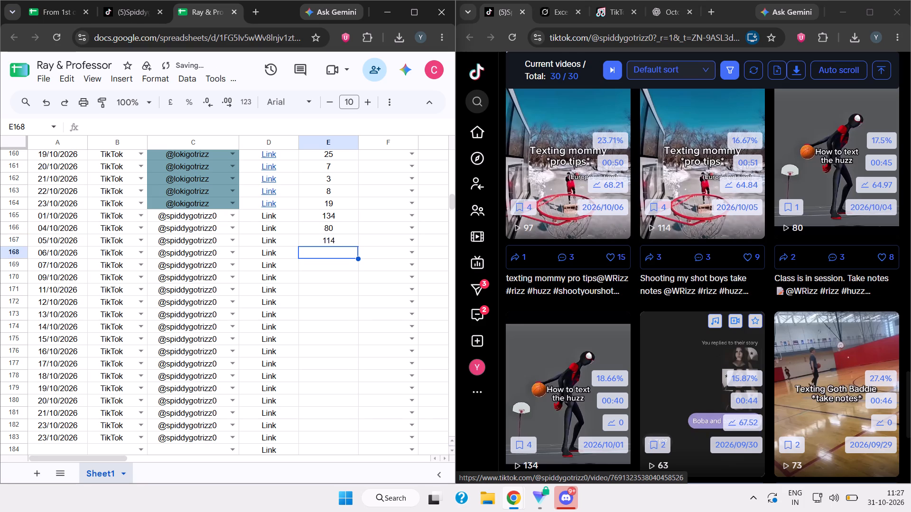
text(97)
key(Down)
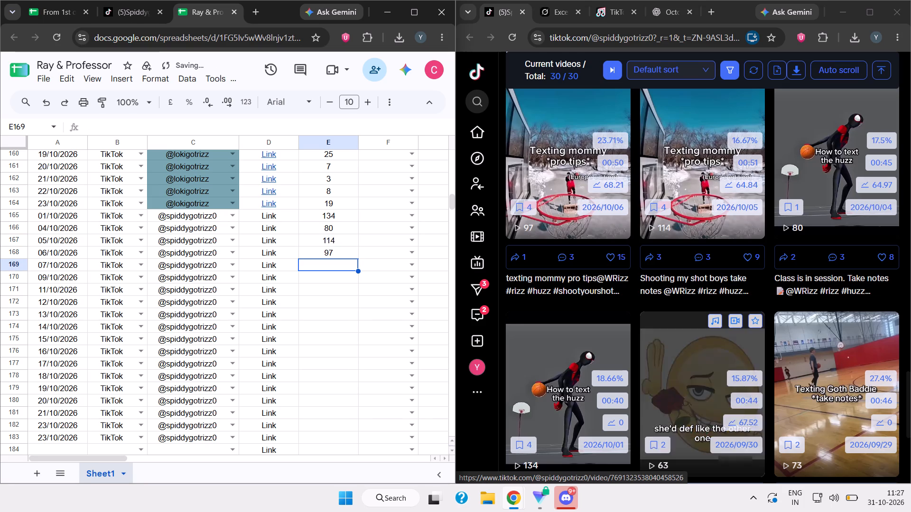
Enter the views for 7, 9 and 11 October in E169:E171 as 202, 116 and 153.
scroll(719, 191, up, 6)
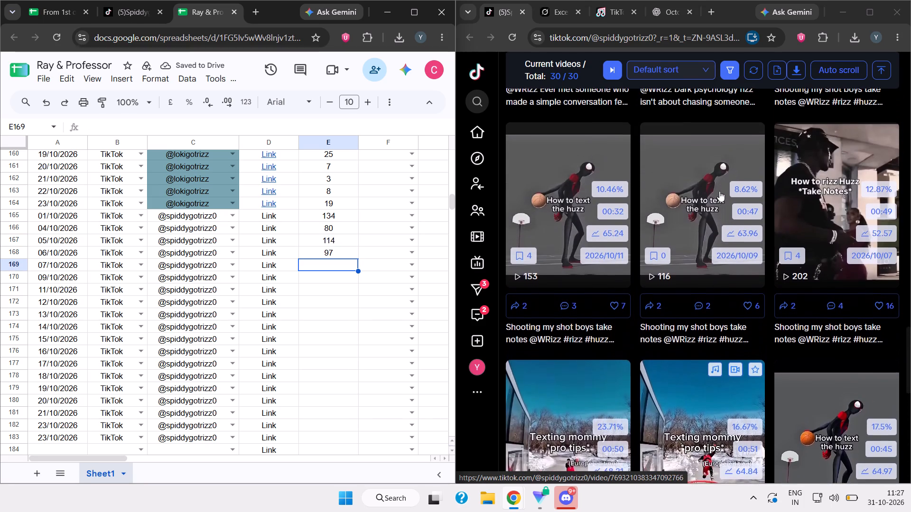
scroll(719, 191, up, 1)
text(202)
key(Down)
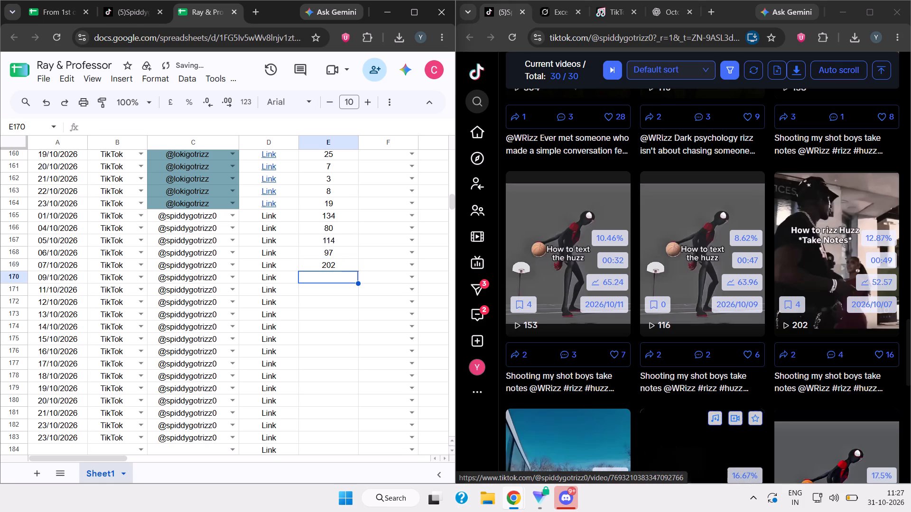
text(11)
key(6)
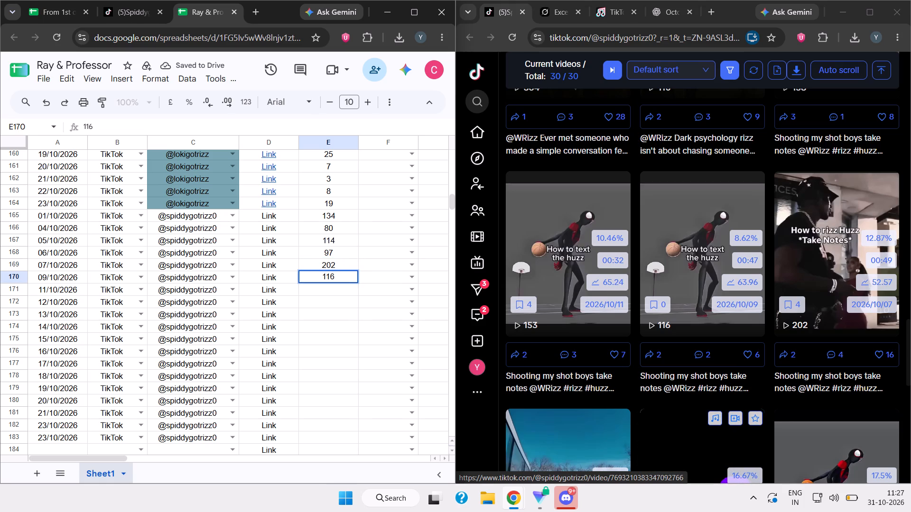
key(Down)
text(153)
key(Down)
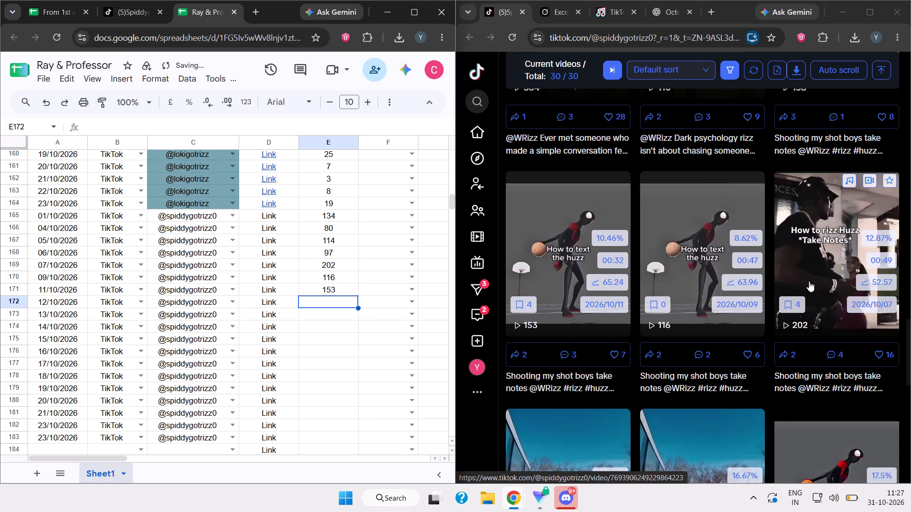
Enter the views for 12, 13 and 14 October in E172:E174 as 158, 110 and 364.
scroll(809, 281, up, 3)
text(15)
key(8)
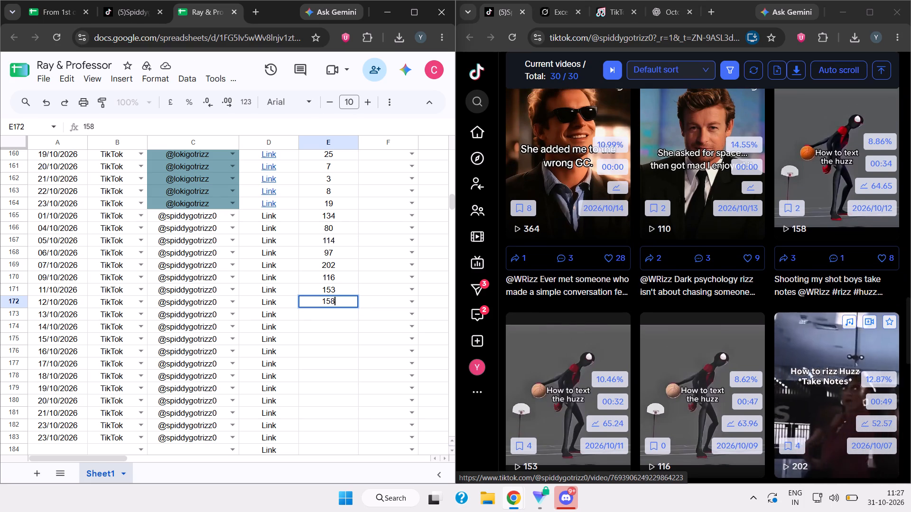
key(Down)
scroll(789, 222, up, 1)
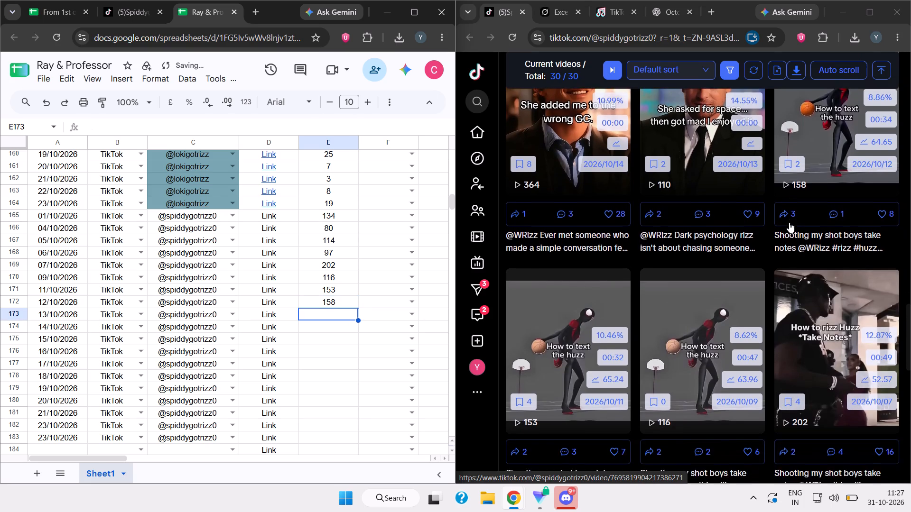
scroll(789, 222, up, 2)
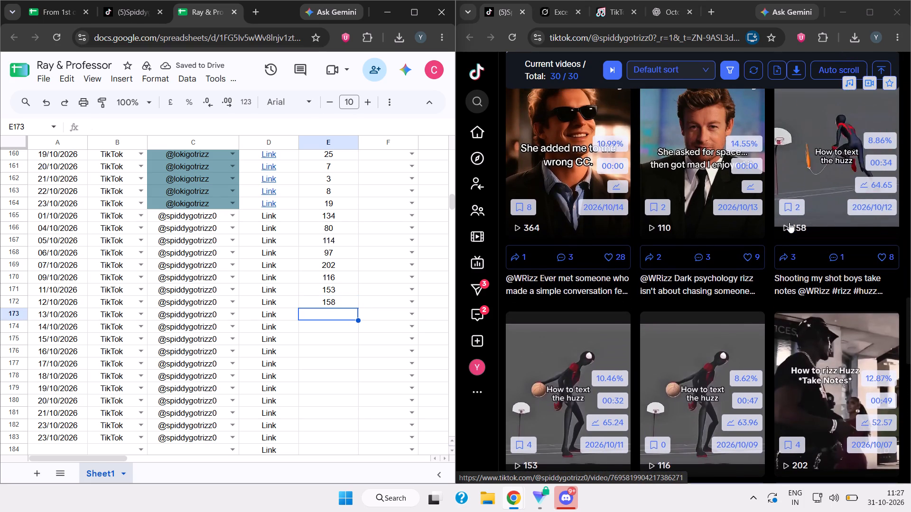
text(110)
key(Down)
text(364)
scroll(703, 202, up, 2)
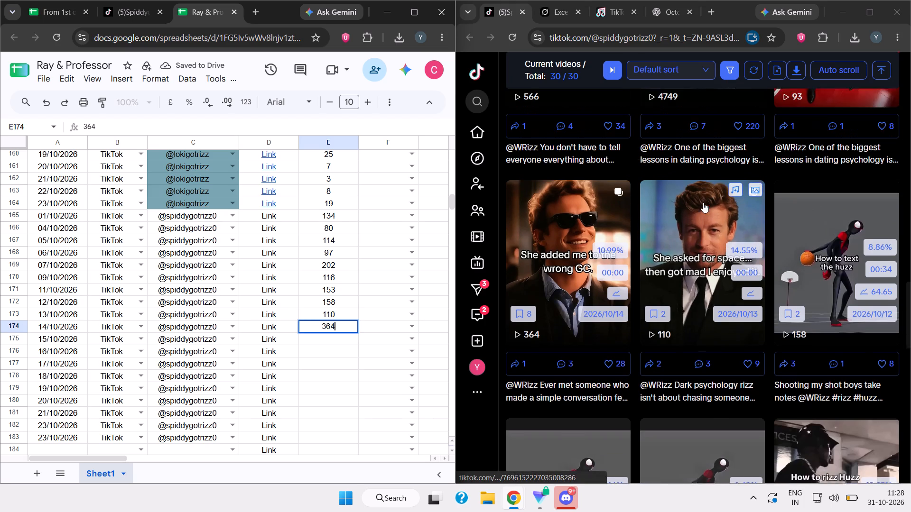
scroll(703, 202, up, 4)
key(Down)
Enter the views for 15, 16 and 17 October in E175:E177 as 93, 4749 and 566.
text(93)
key(Down)
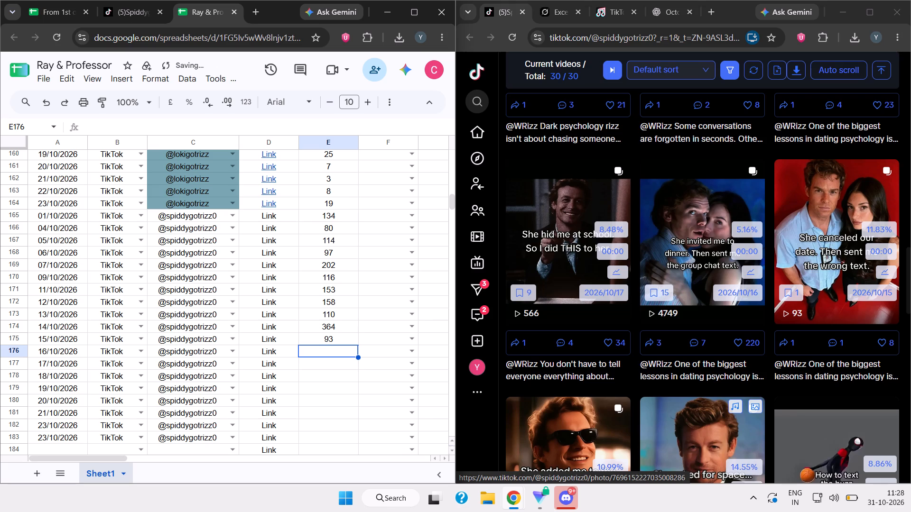
text(47)
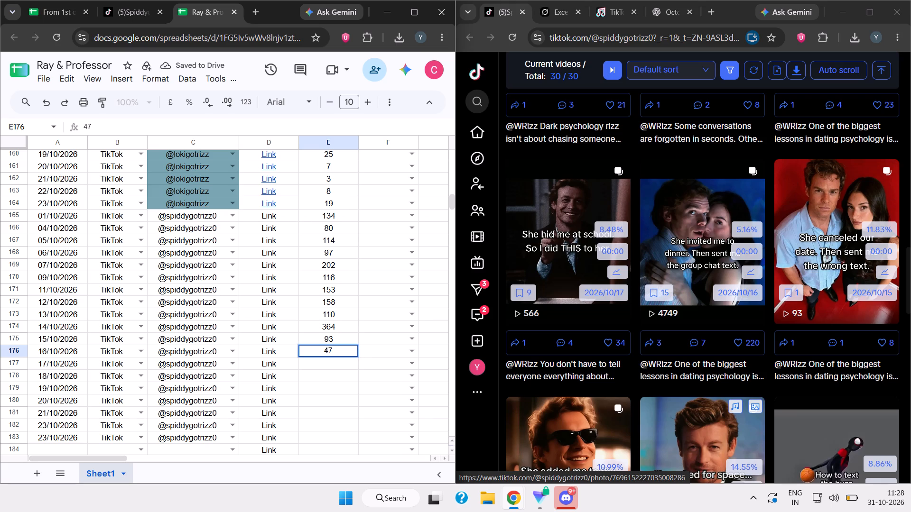
text(49)
key(Down)
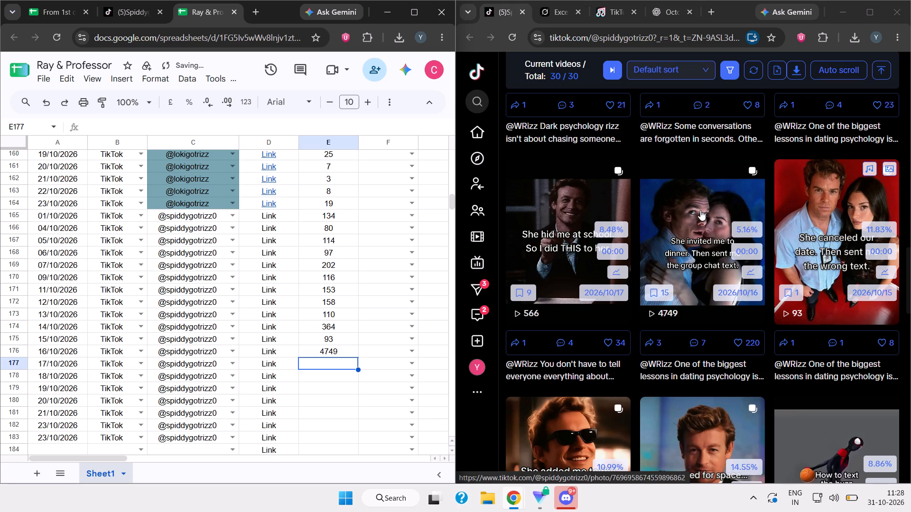
text(556)
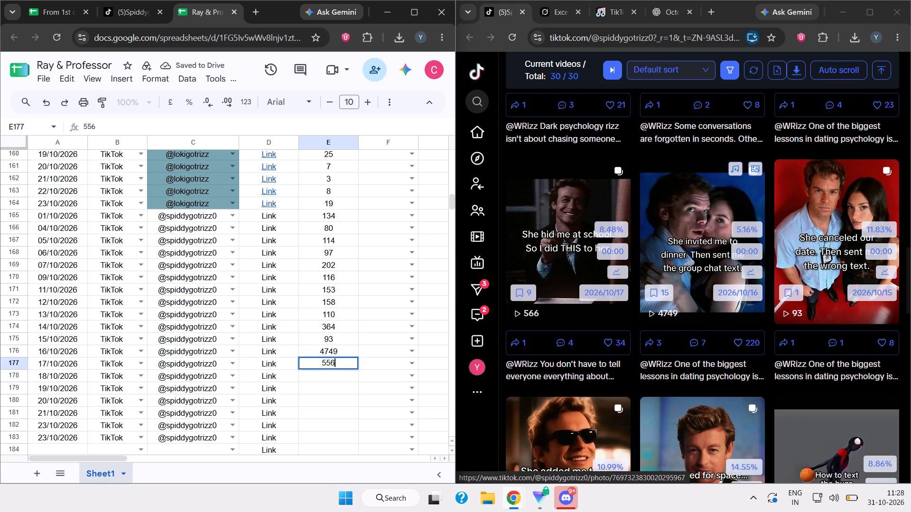
key(BackSpace)
key(BackSpace)
text(66)
scroll(779, 265, up, 3)
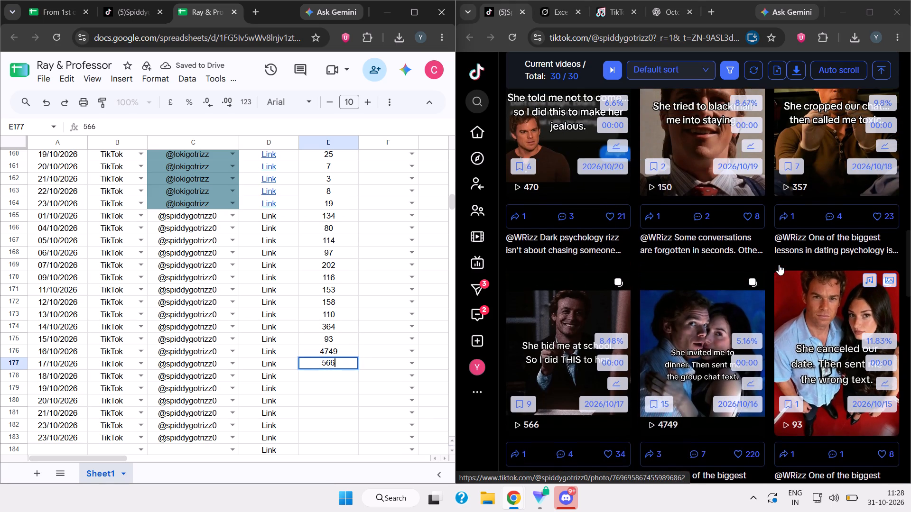
scroll(779, 265, up, 1)
key(Down)
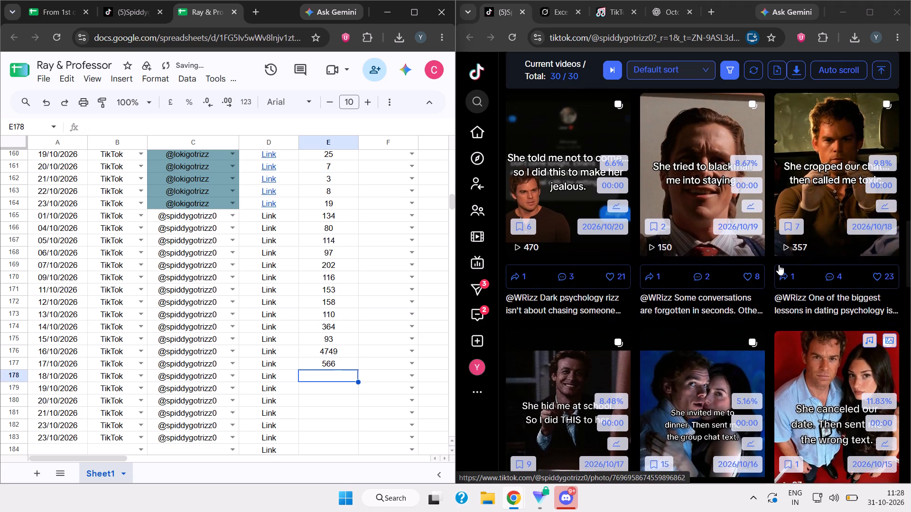
Enter the views for 18, 19 and 20 October in E178:E180 as 357, 150 and 470.
text(357)
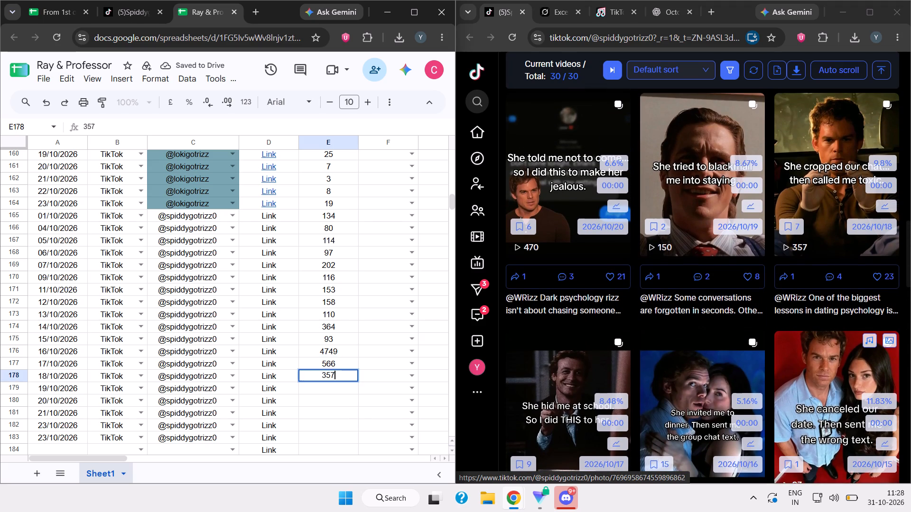
key(Down)
text(150)
key(Down)
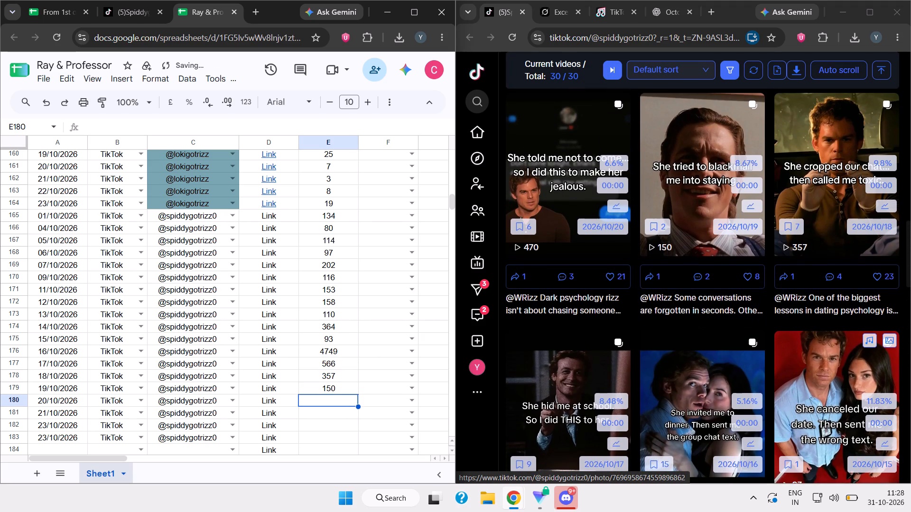
text(470)
key(Down)
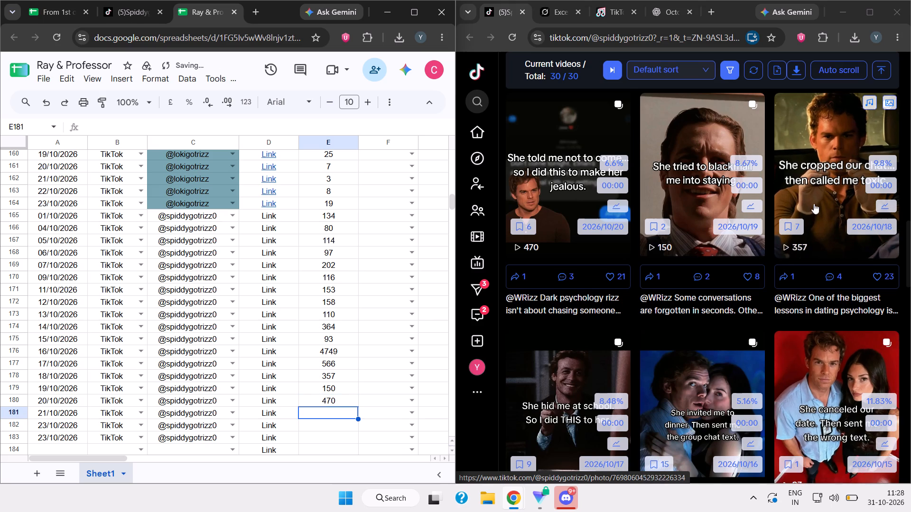
Enter the views for the 21 October video and the two 23 October videos in E181:E183 as 382, 3650 and 293.
scroll(814, 203, up, 4)
key(3)
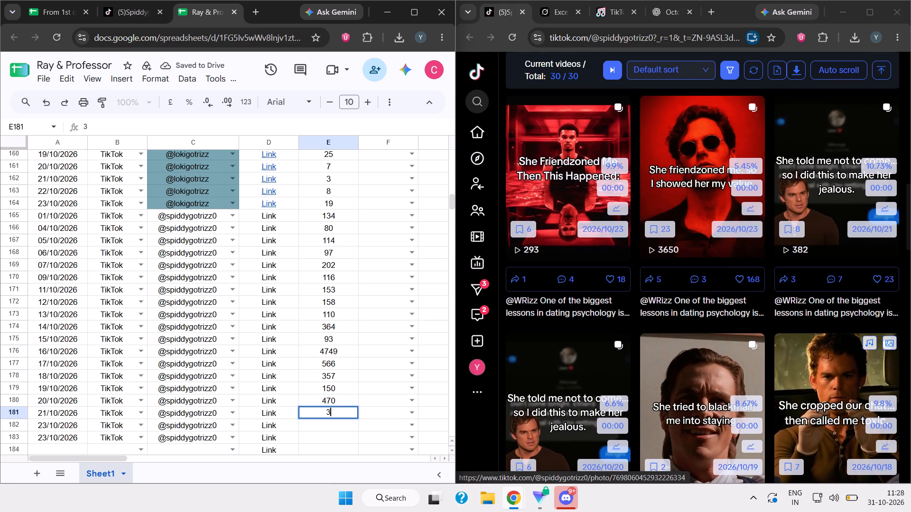
text(83)
key(BackSpace)
key(2)
key(Down)
key(3)
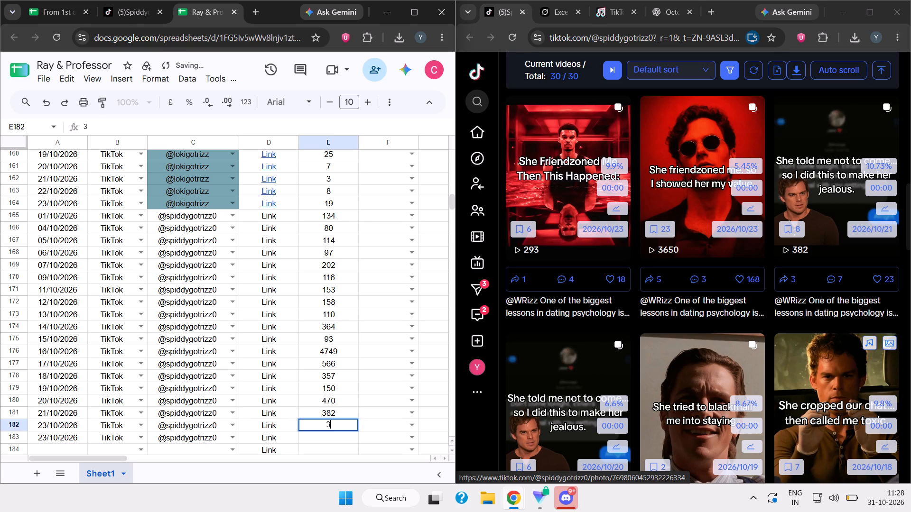
text(650)
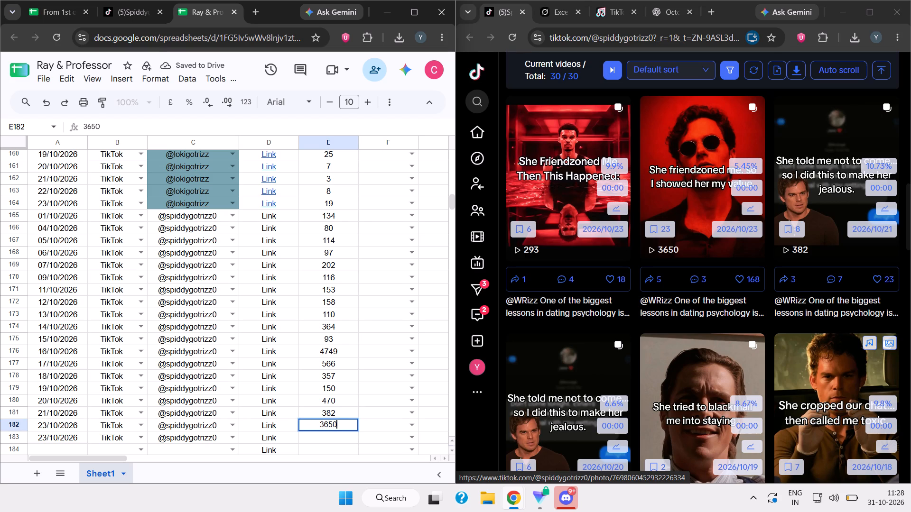
key(Down)
text(29)
key(3)
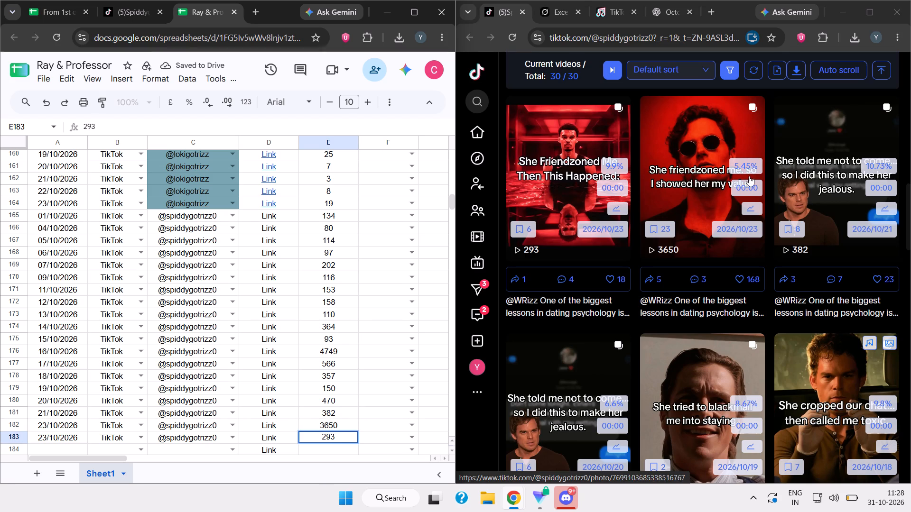
scroll(452, 287, down, 2)
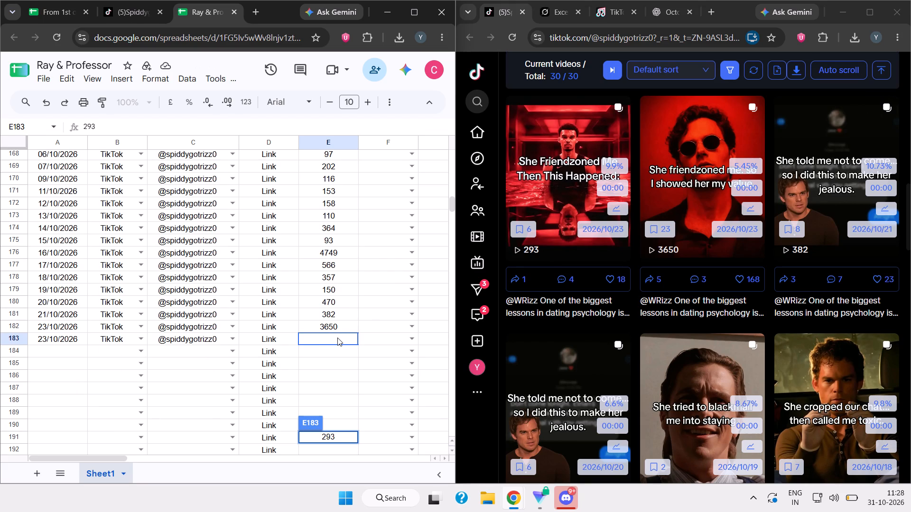
click(337, 338)
scroll(664, 294, up, 1)
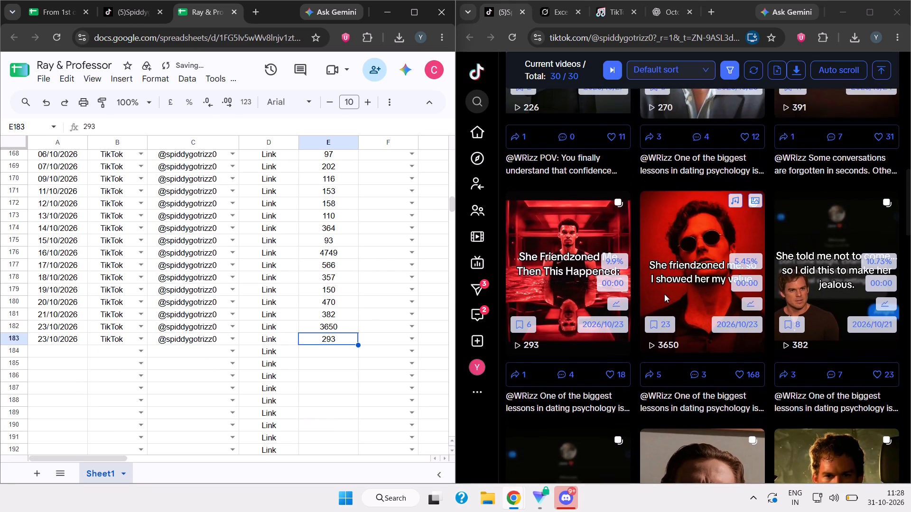
scroll(664, 294, up, 1)
scroll(664, 294, down, 1)
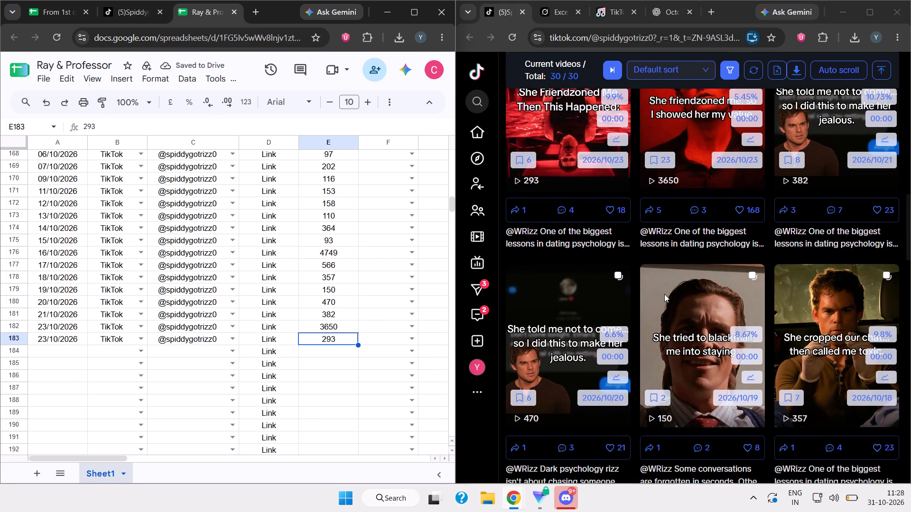
scroll(664, 294, down, 1)
scroll(382, 267, up, 1)
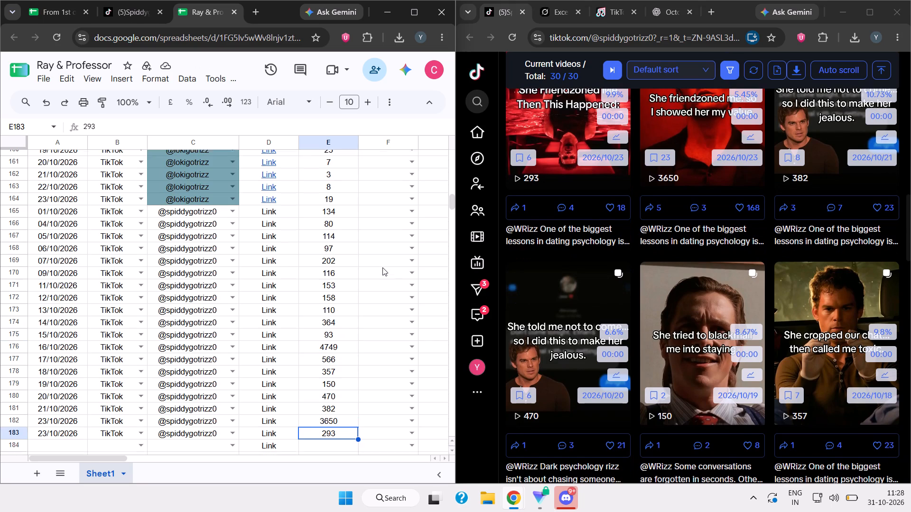
scroll(382, 267, up, 2)
scroll(185, 233, down, 1)
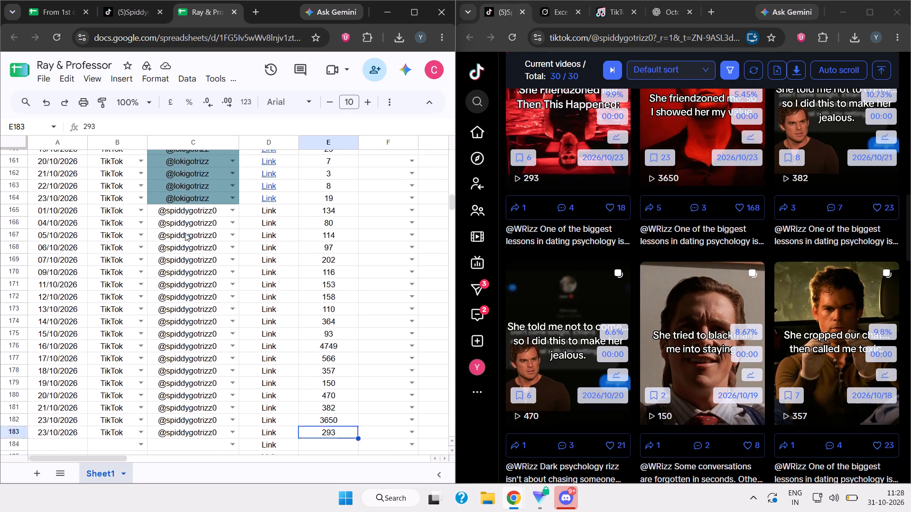
scroll(185, 233, down, 1)
drag(154, 173, 207, 381)
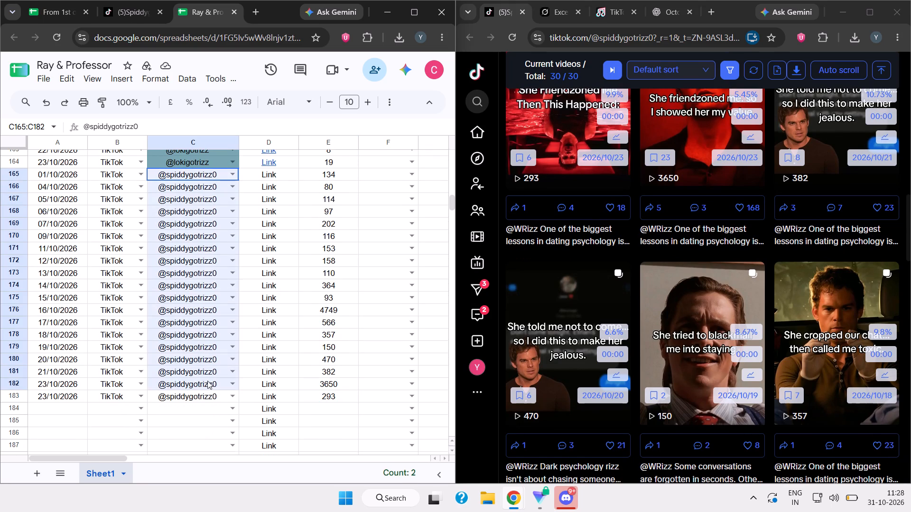
drag(207, 381, 208, 396)
click(388, 105)
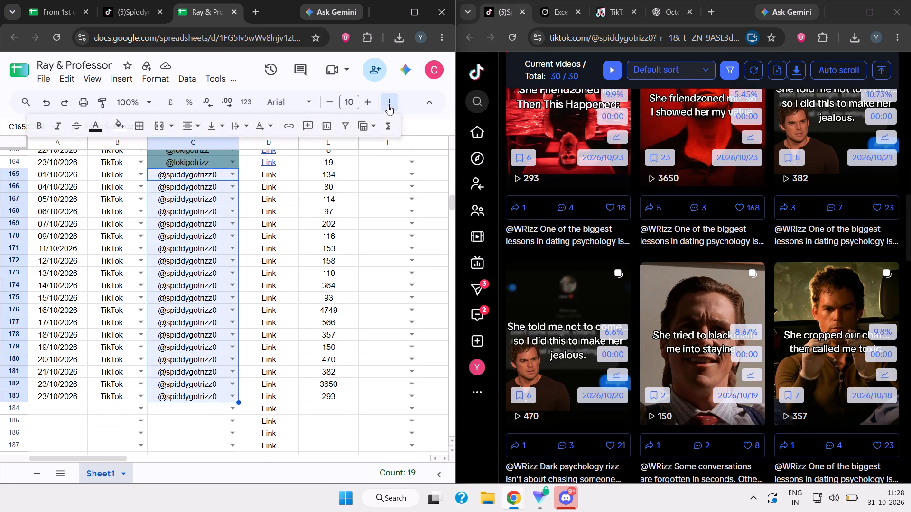
click(119, 122)
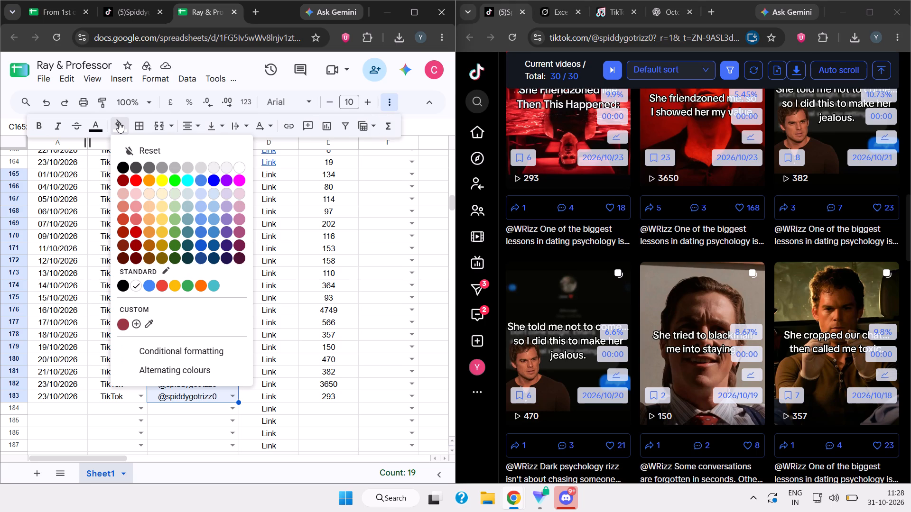
click(137, 183)
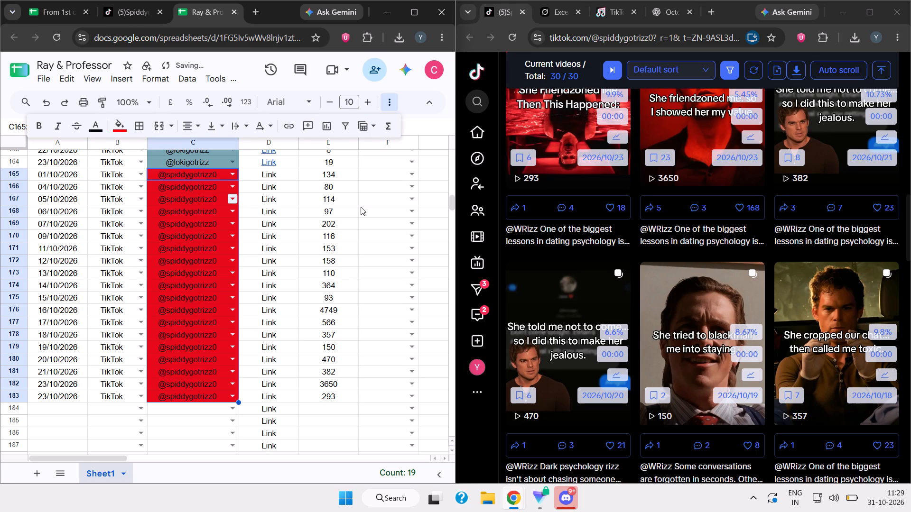
click(368, 180)
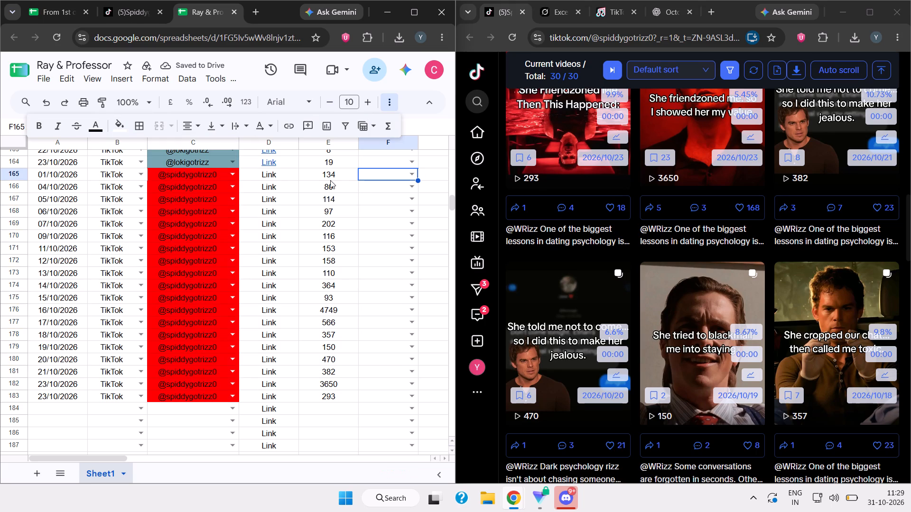
click(284, 174)
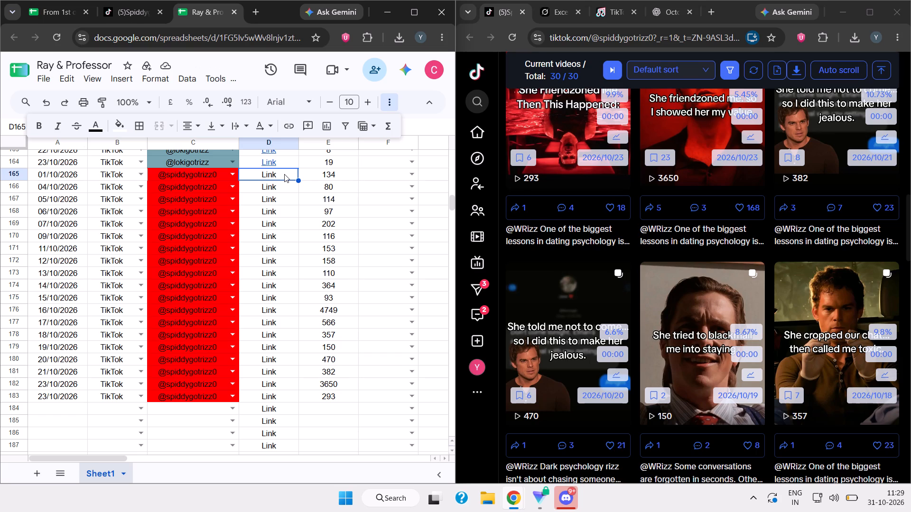
scroll(284, 174, down, 4)
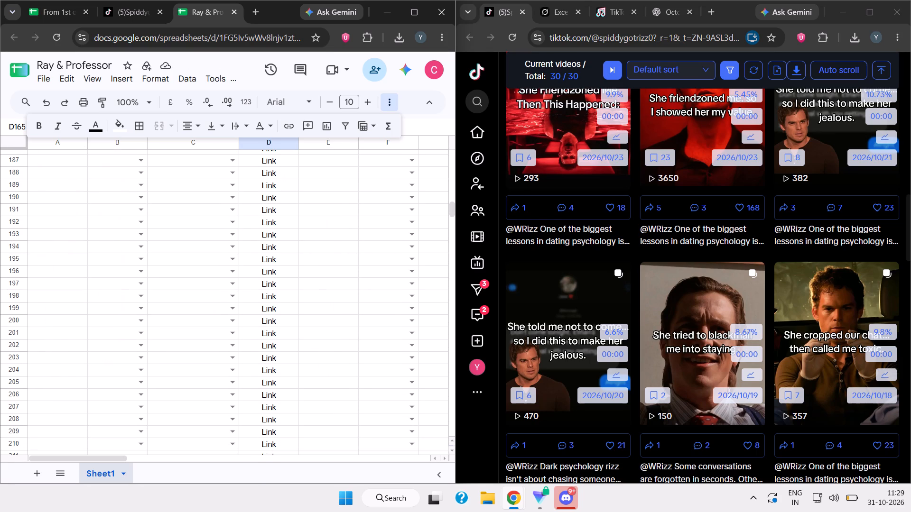
scroll(607, 229, down, 9)
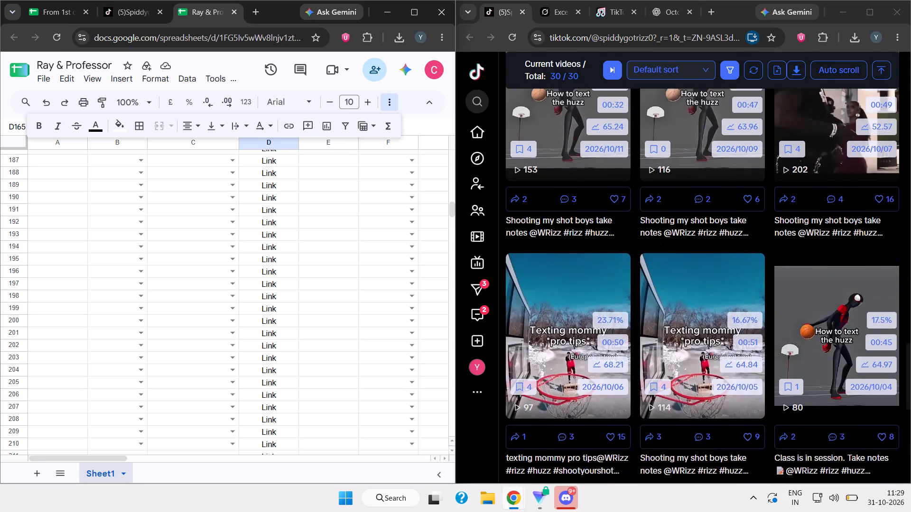
scroll(607, 229, down, 1)
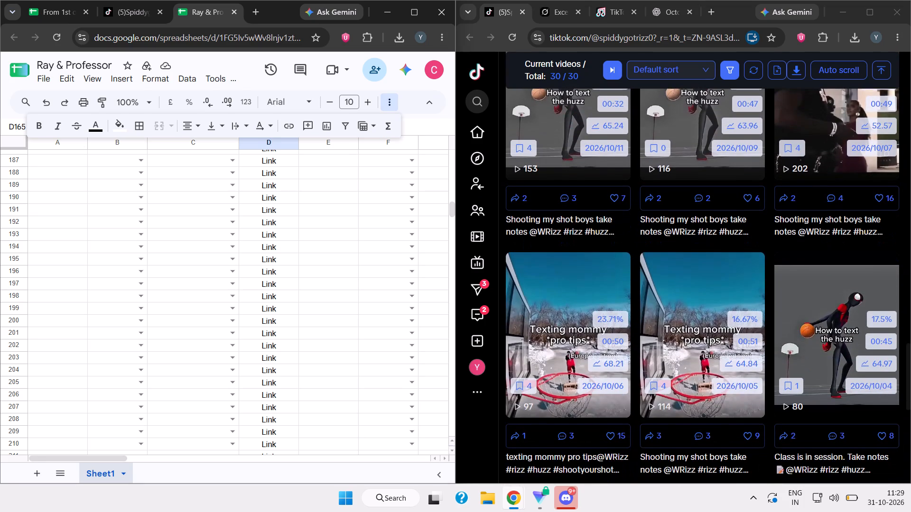
scroll(688, 251, down, 3)
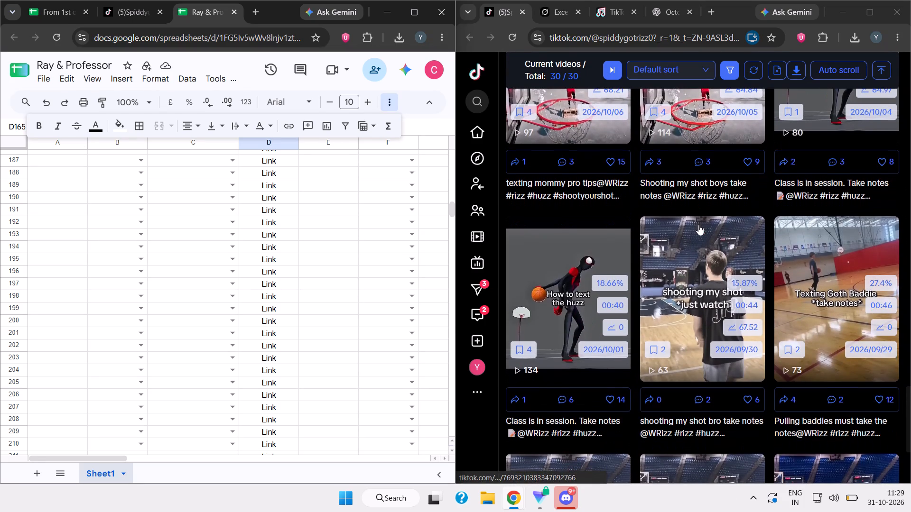
scroll(327, 271, up, 4)
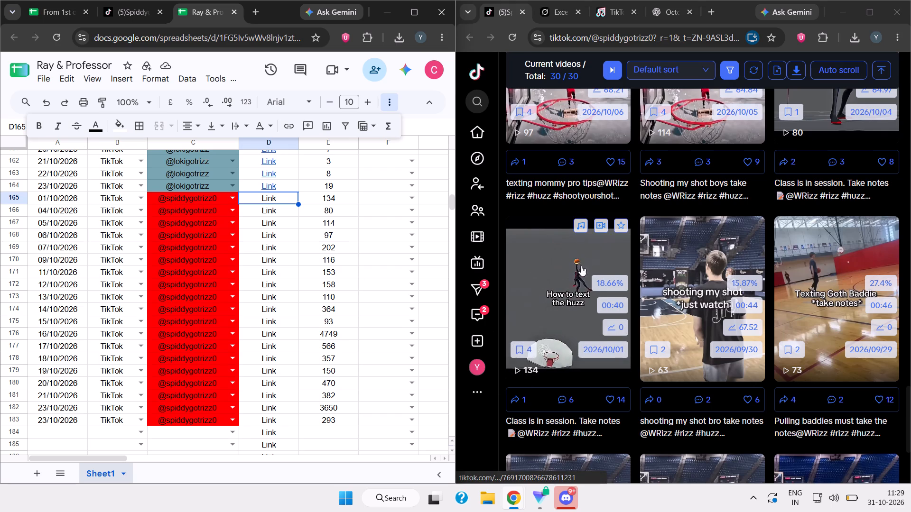
click(563, 276)
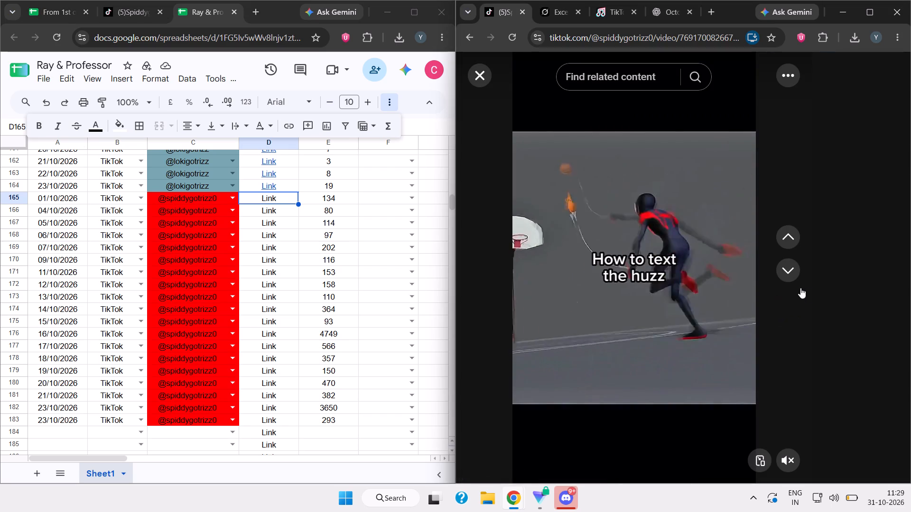
click(866, 15)
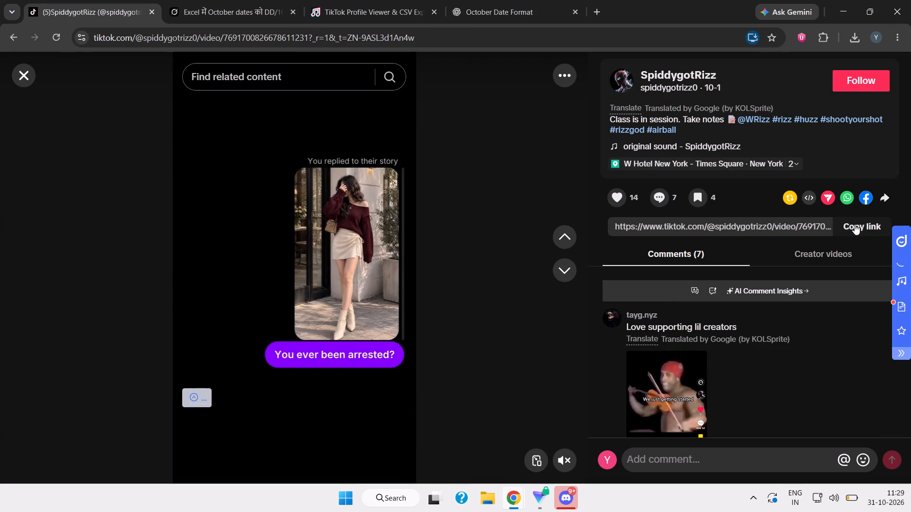
Copy the 1 October video's link and attach it to the Link text in D165.
click(861, 216)
click(859, 224)
click(859, 224)
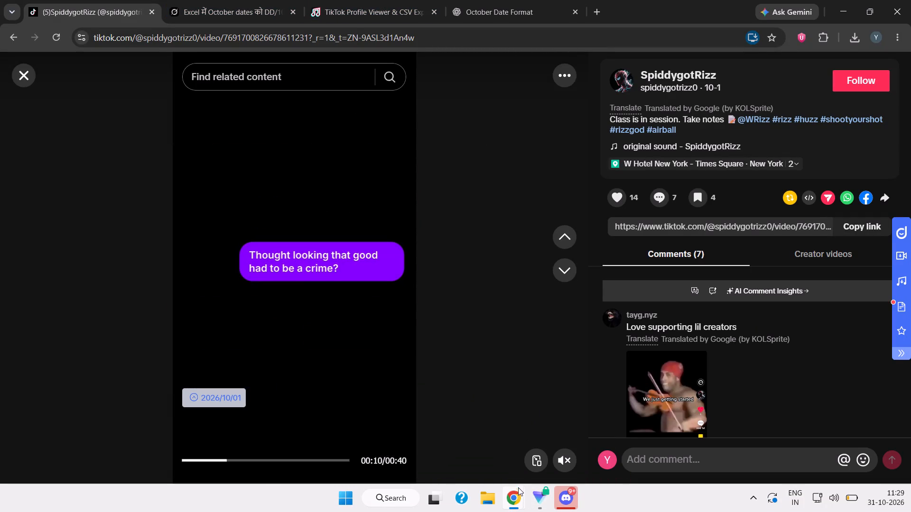
click(455, 427)
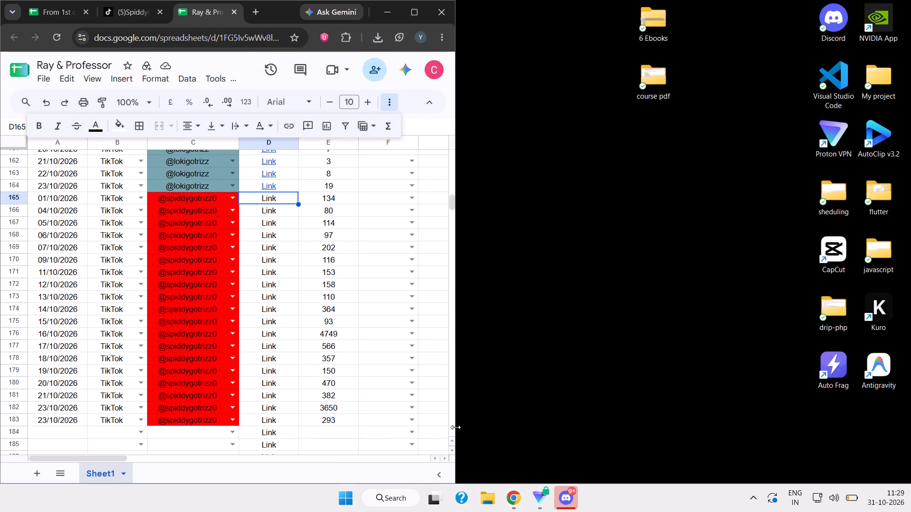
right_click(280, 200)
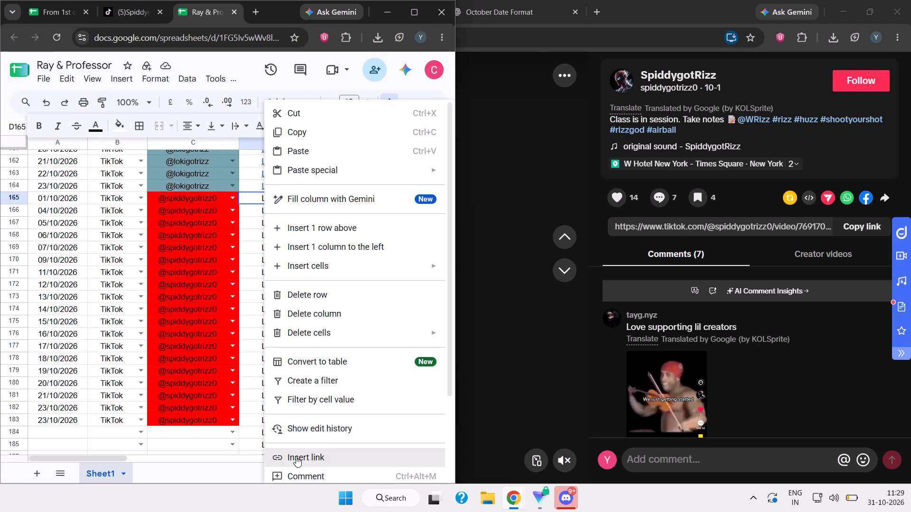
click(296, 461)
key(ctrl+v)
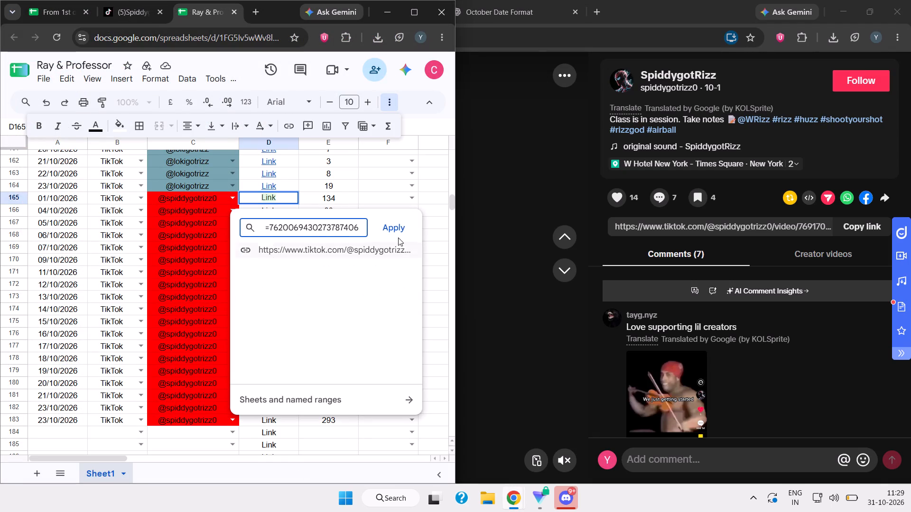
click(398, 236)
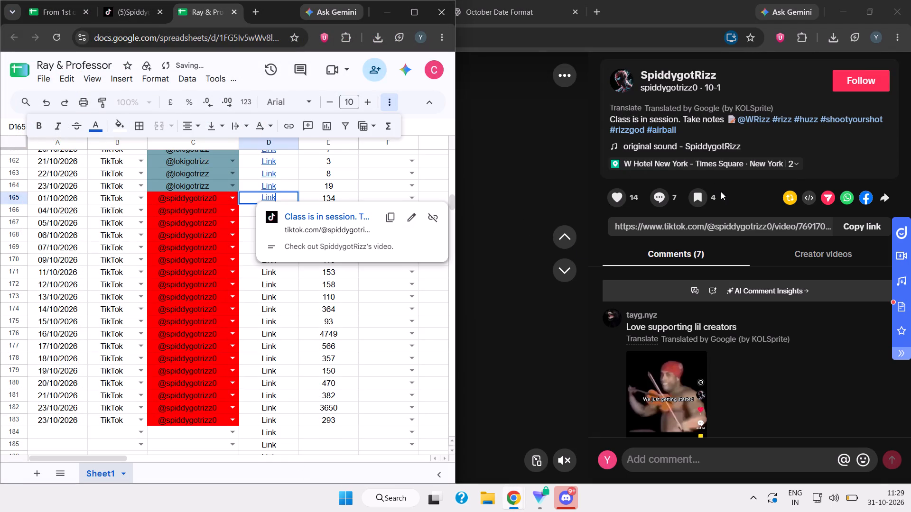
Go to the 4 October video, copy its link and attach it to the Link text in D166.
click(814, 162)
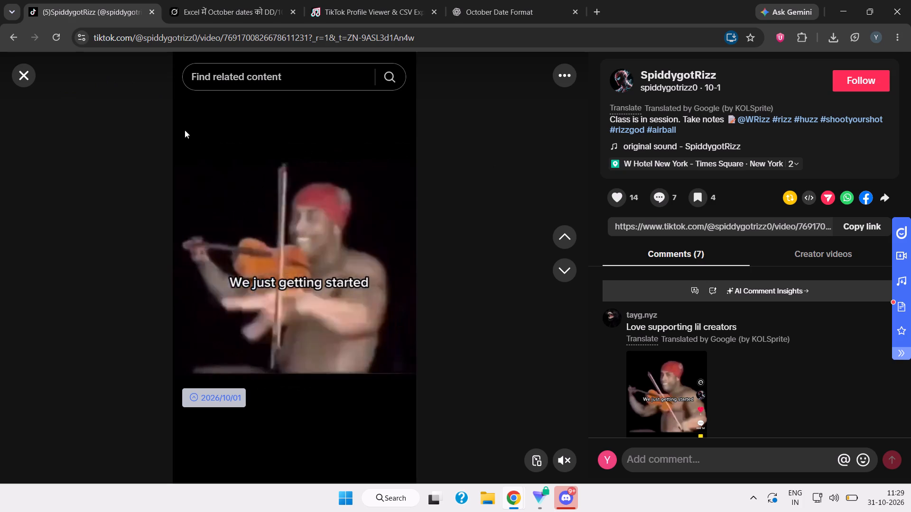
click(562, 240)
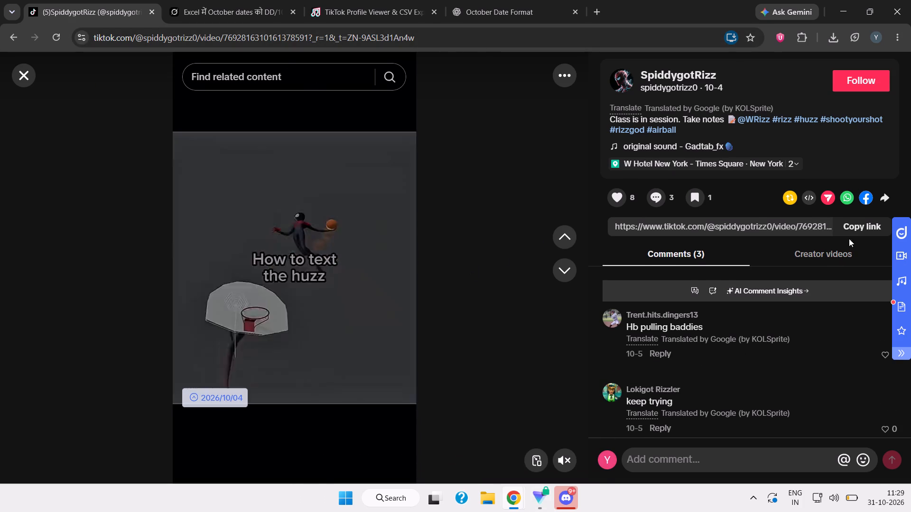
click(854, 230)
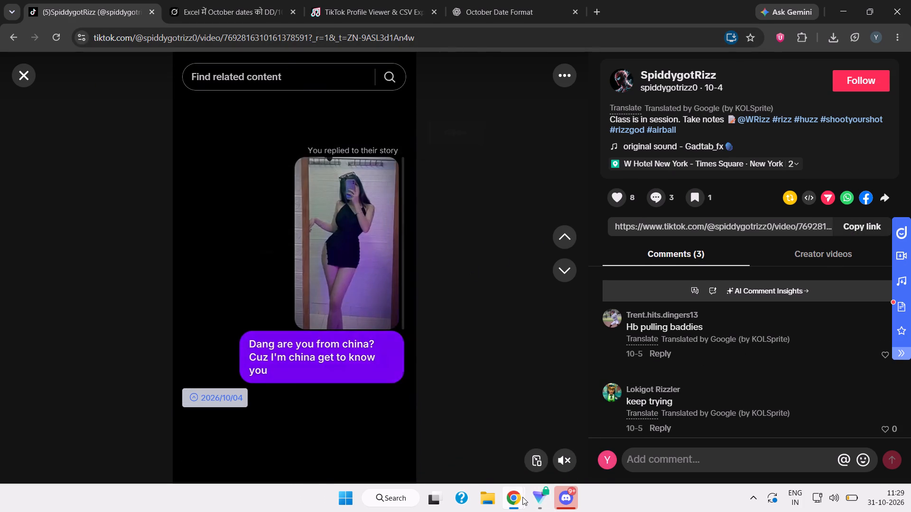
click(476, 450)
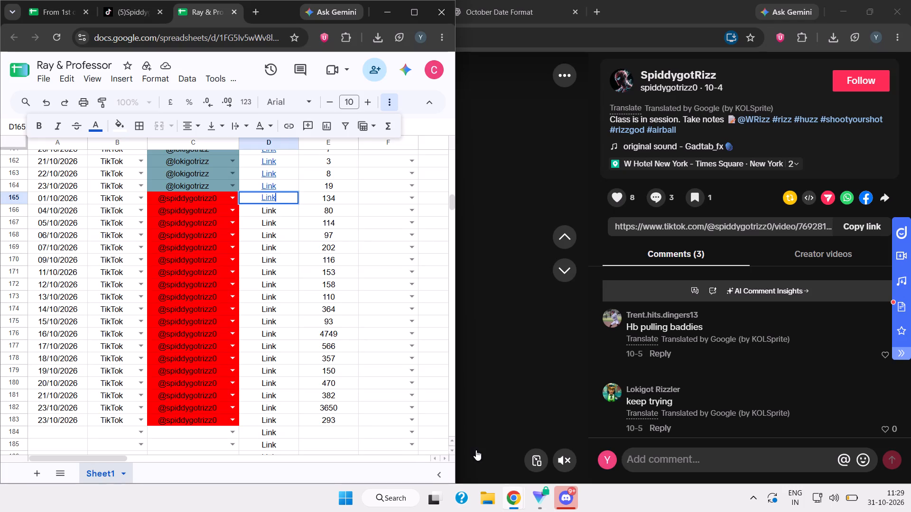
right_click(283, 213)
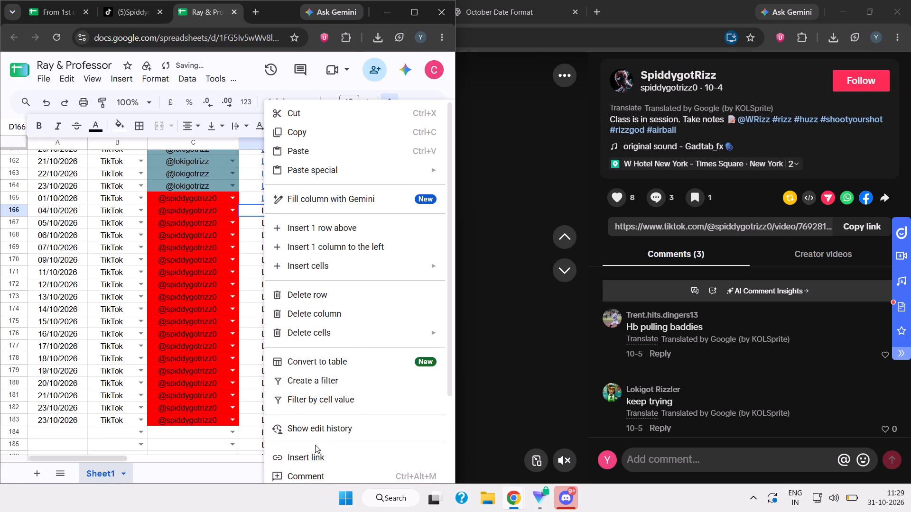
click(312, 452)
key(ctrl+v)
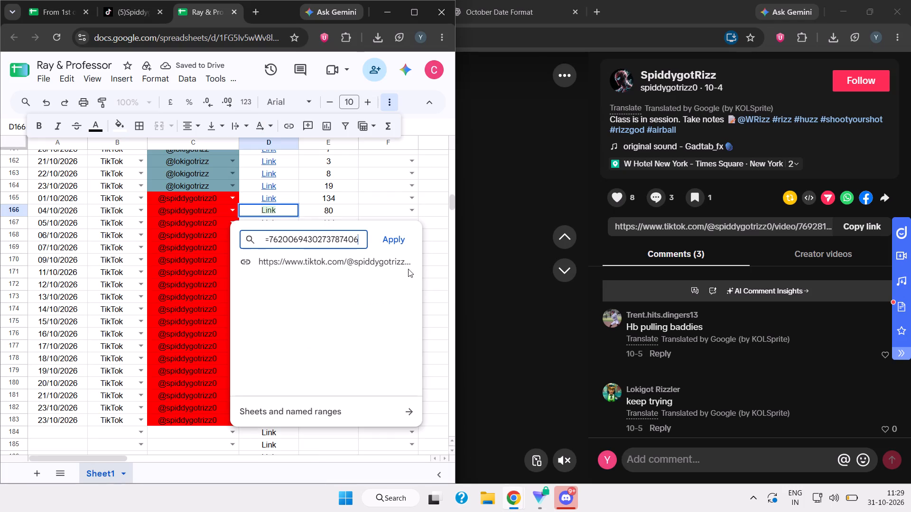
click(397, 241)
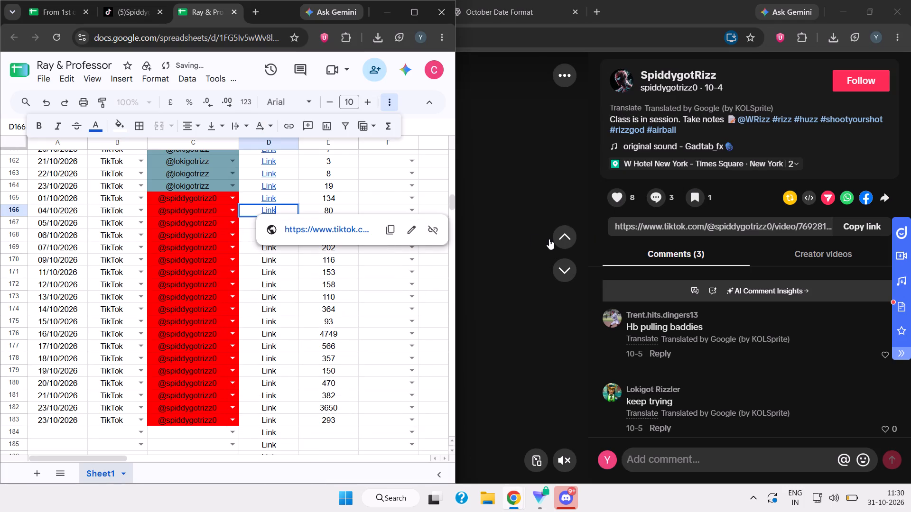
Go to the 5 October video, copy its link and attach it to the Link text in D167.
click(563, 238)
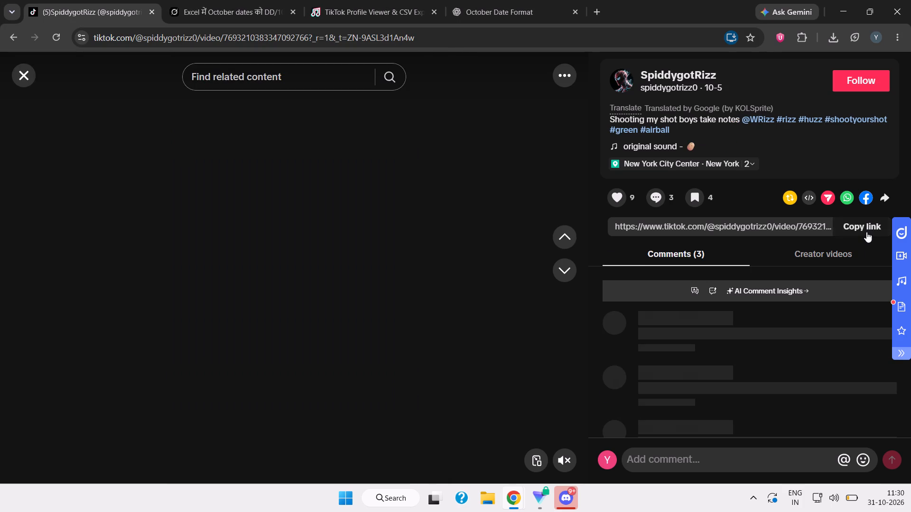
click(866, 232)
click(866, 232)
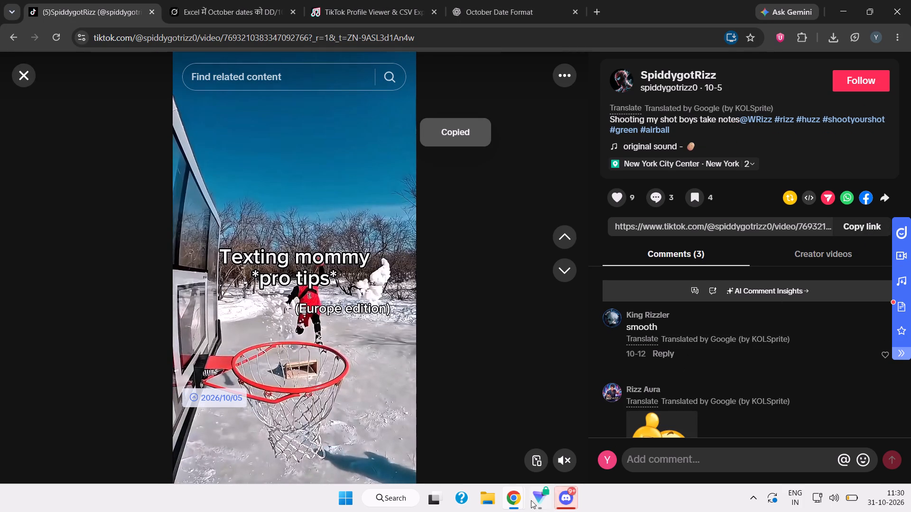
click(562, 454)
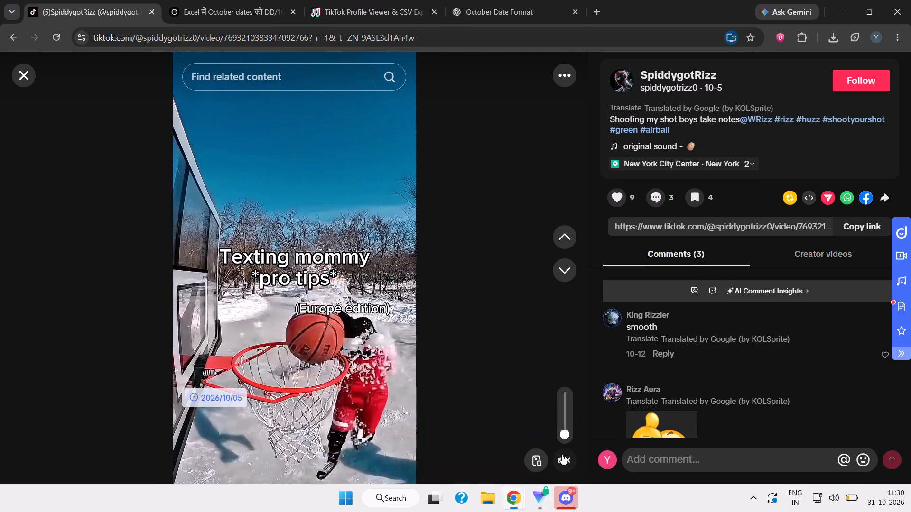
click(484, 442)
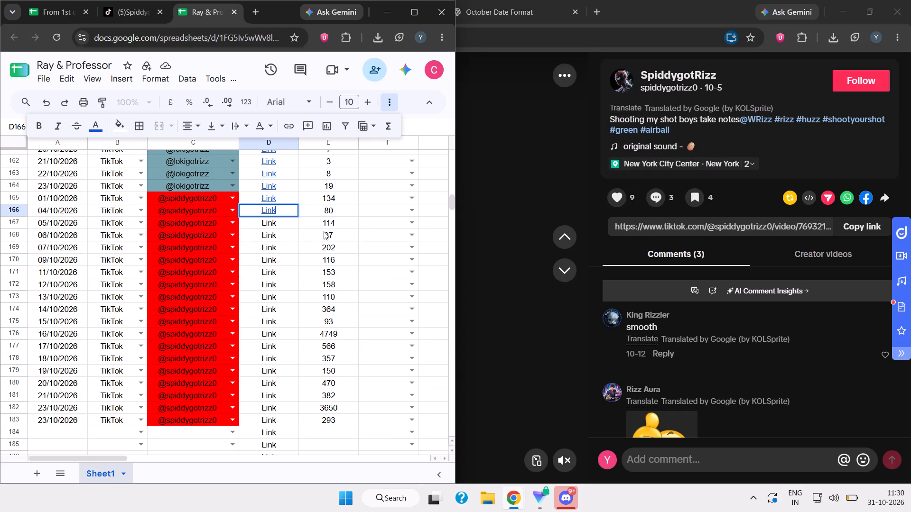
right_click(284, 220)
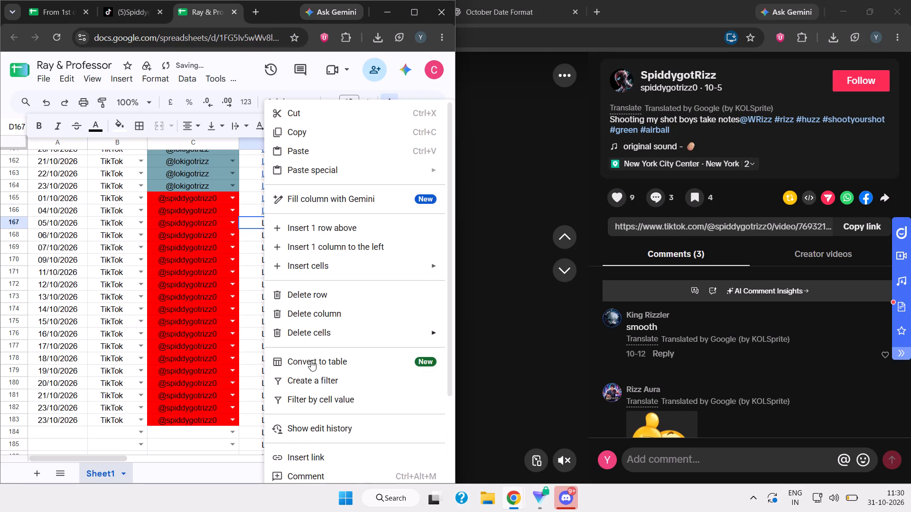
drag(316, 443, 315, 448)
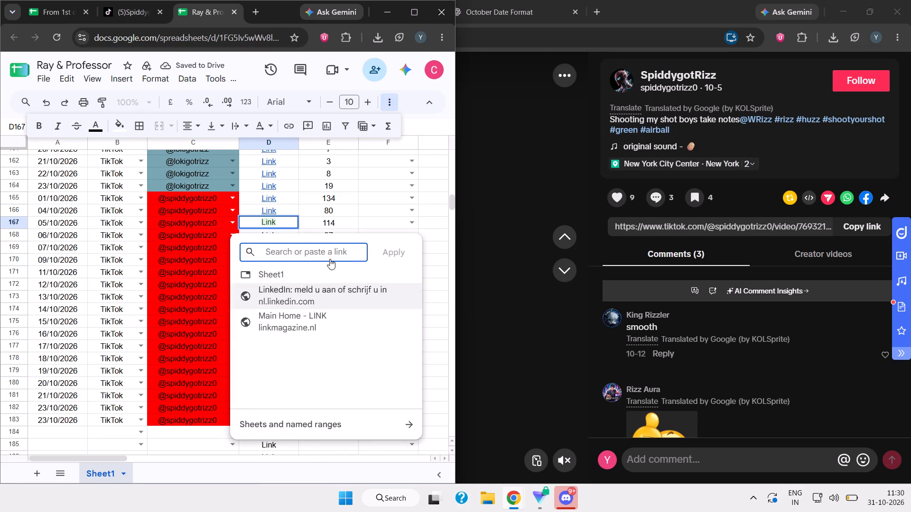
key(ctrl+v)
click(398, 248)
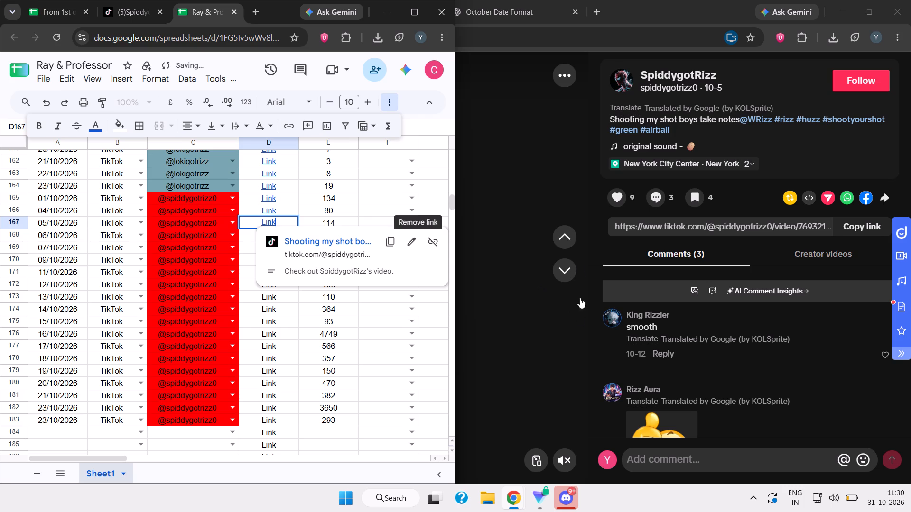
Go to the 6 October video, copy its link and attach it to the Link text in D168.
click(559, 236)
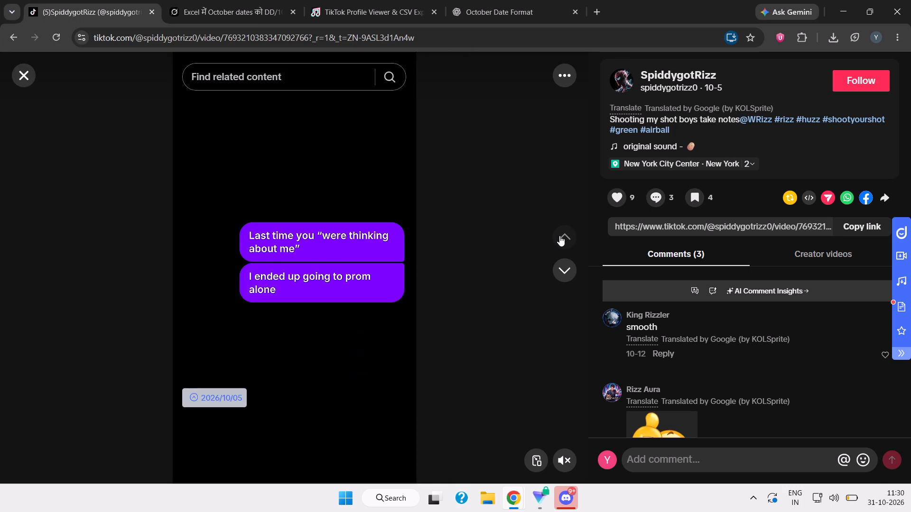
click(853, 226)
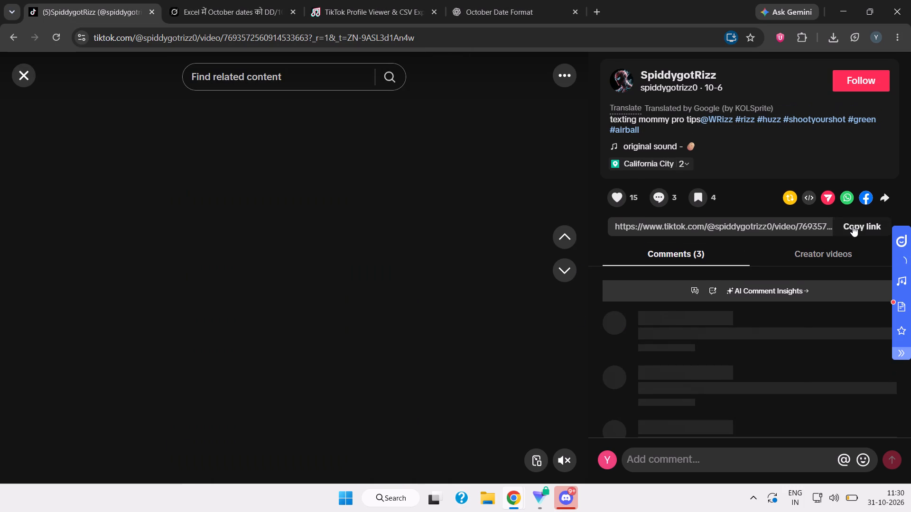
click(853, 226)
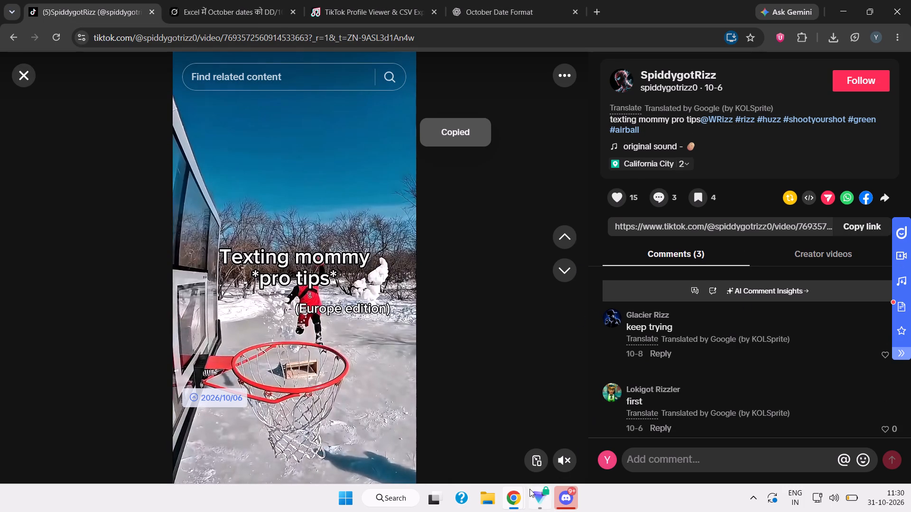
click(477, 449)
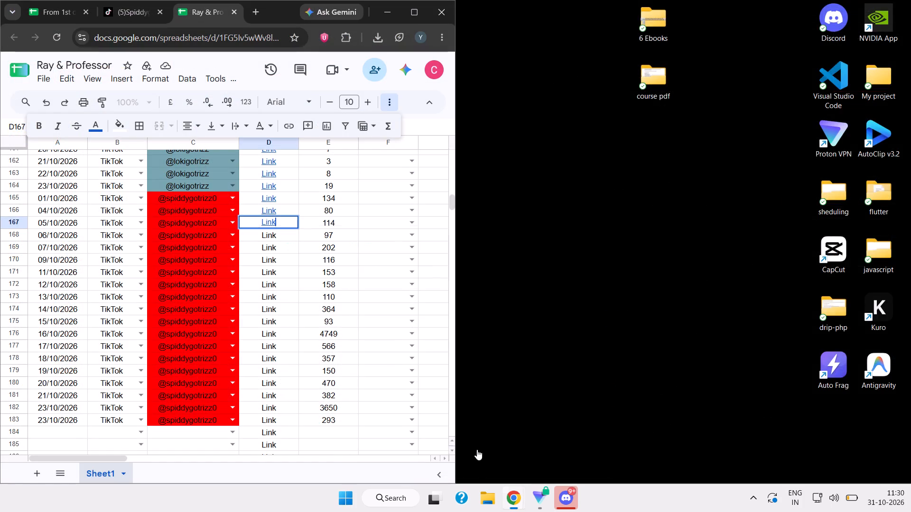
right_click(284, 235)
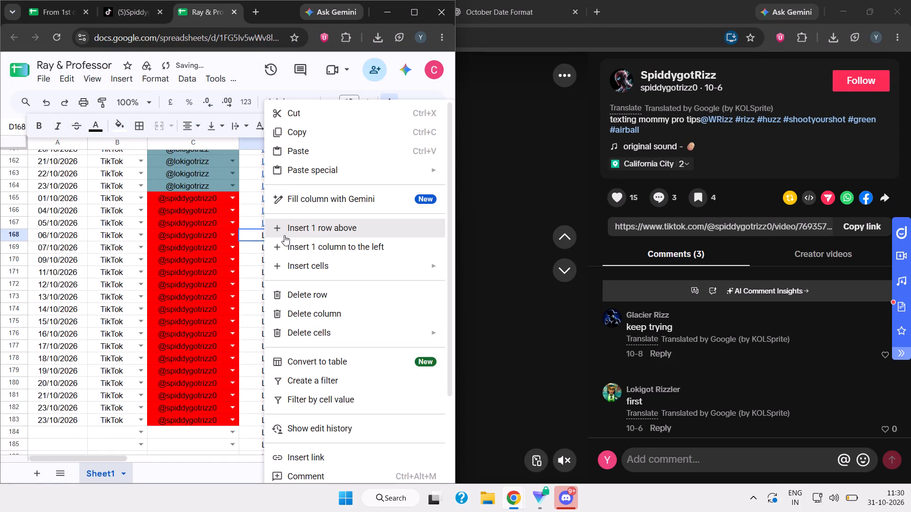
click(305, 448)
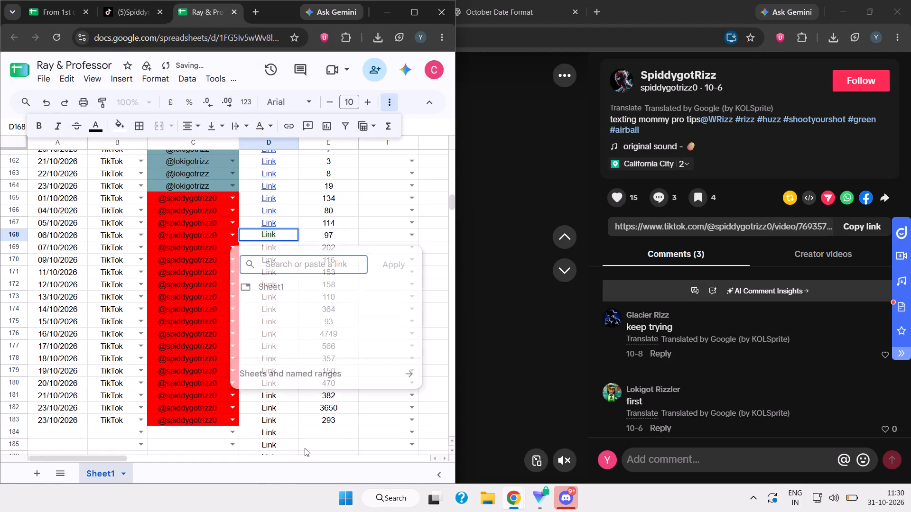
key(ctrl+v)
click(392, 260)
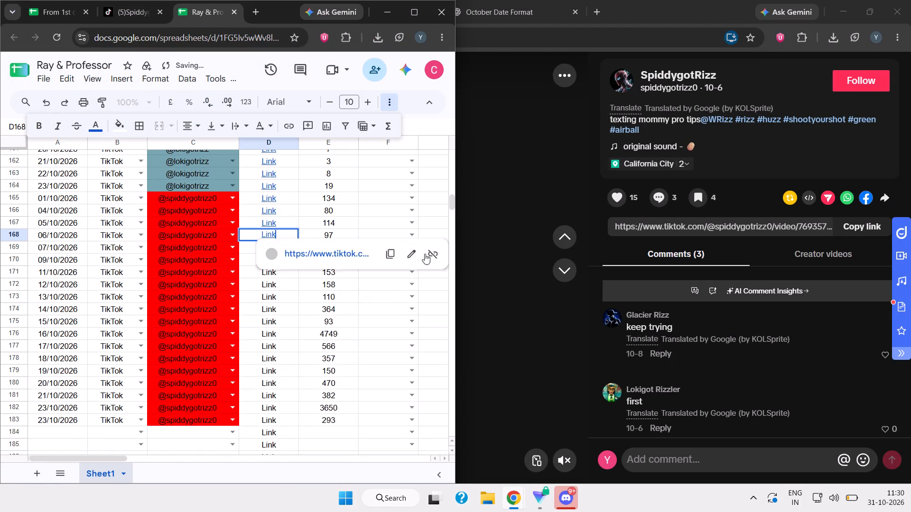
Go to the 7 October video, copy its link and attach it to the Link text in D169.
click(557, 232)
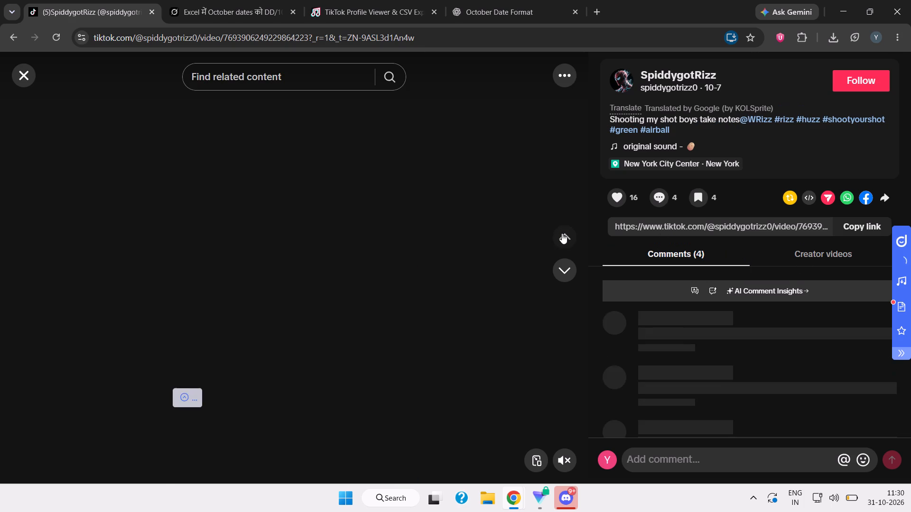
click(861, 227)
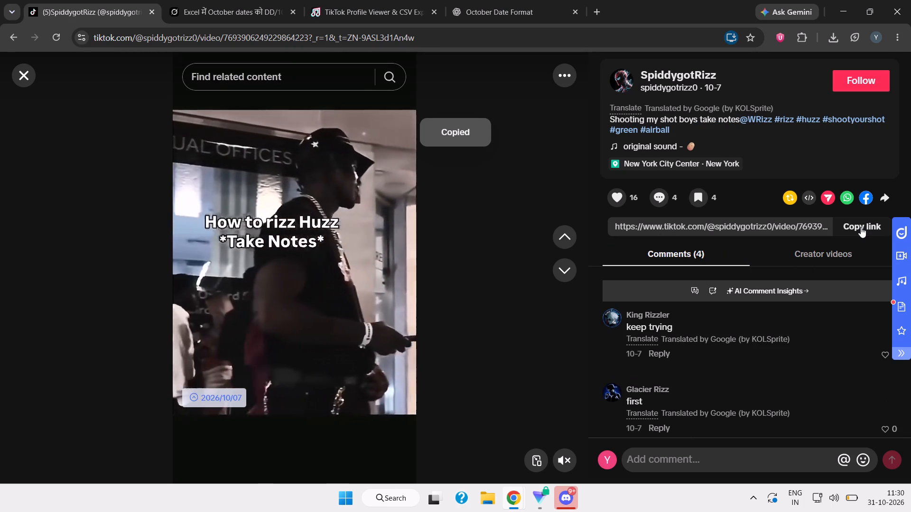
drag(562, 465, 473, 446)
click(473, 446)
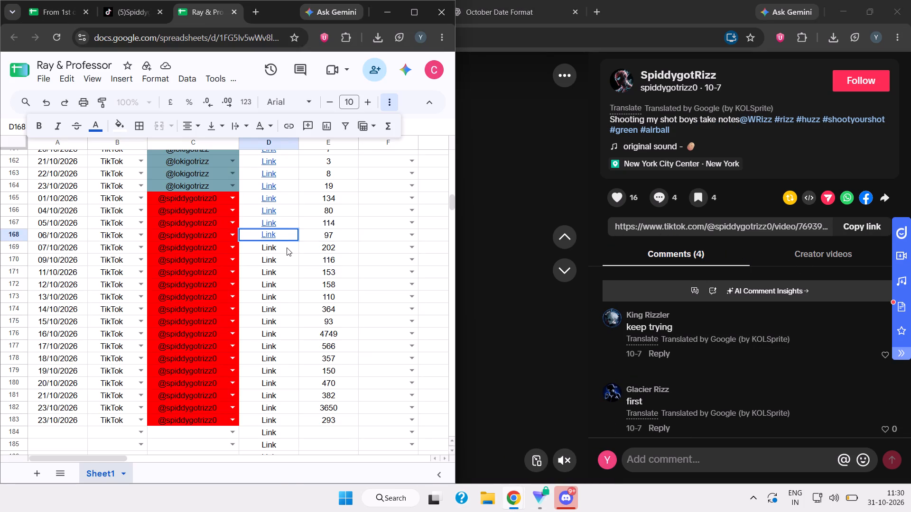
right_click(287, 247)
click(314, 461)
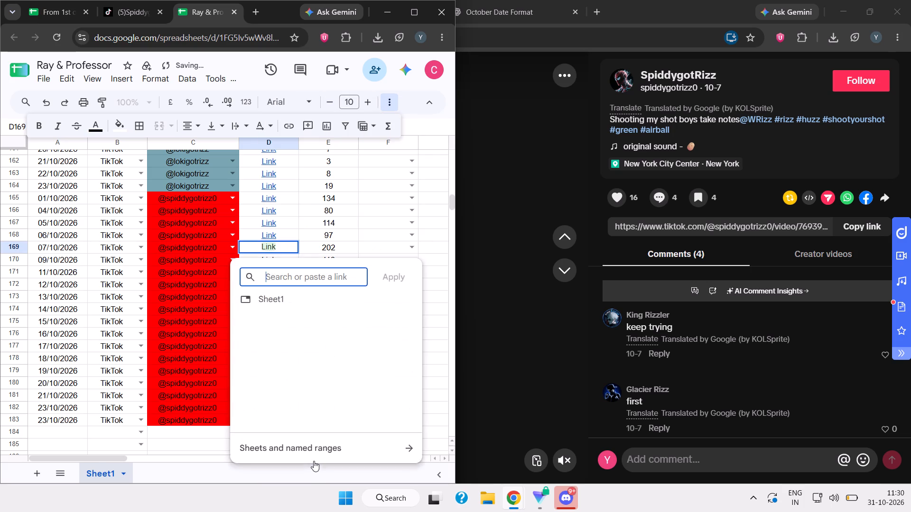
key(ctrl+v)
click(396, 276)
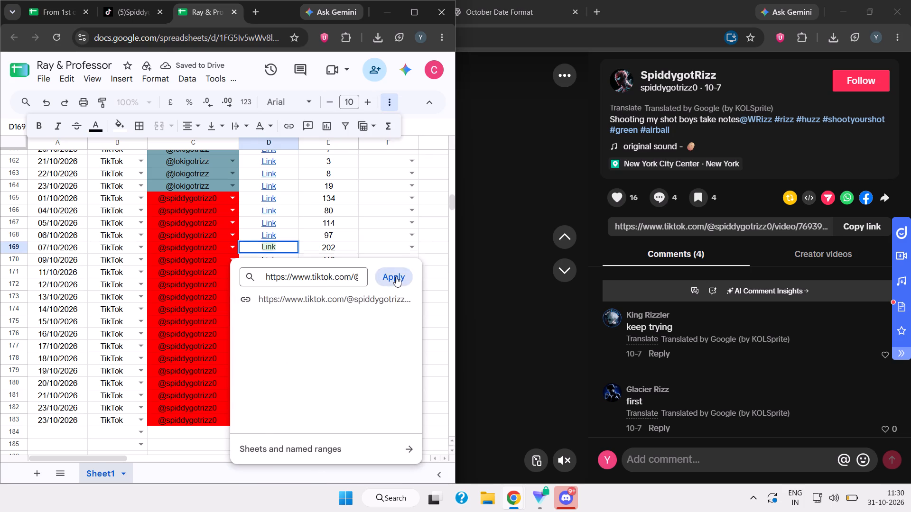
Go to the 9 October video, copy its link and attach it to the Link text in D170.
click(564, 237)
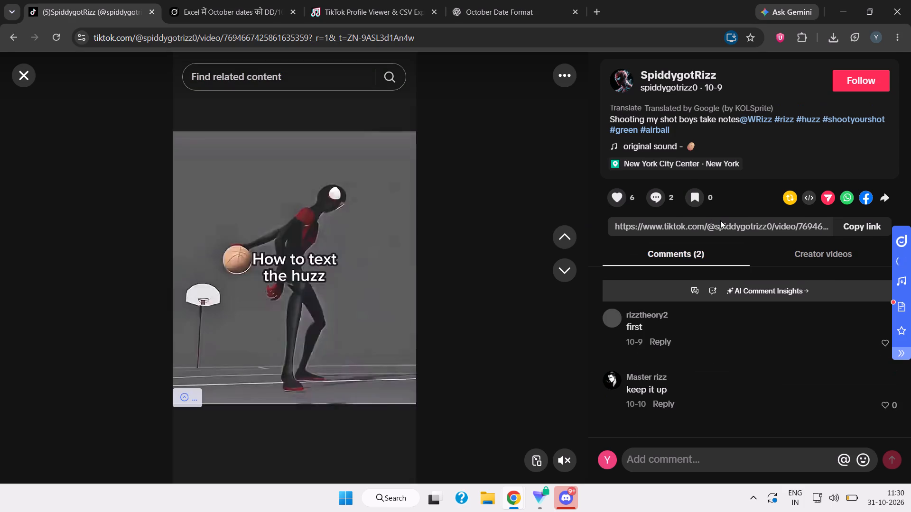
click(846, 230)
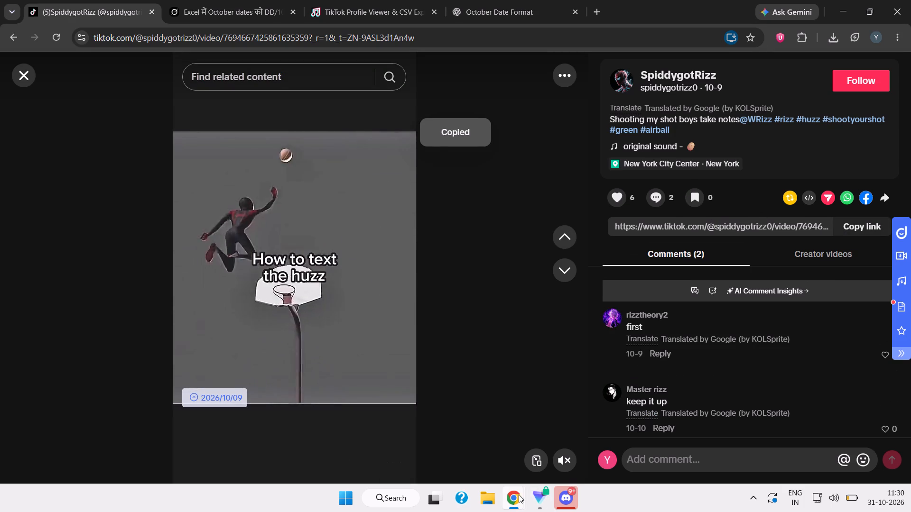
click(575, 436)
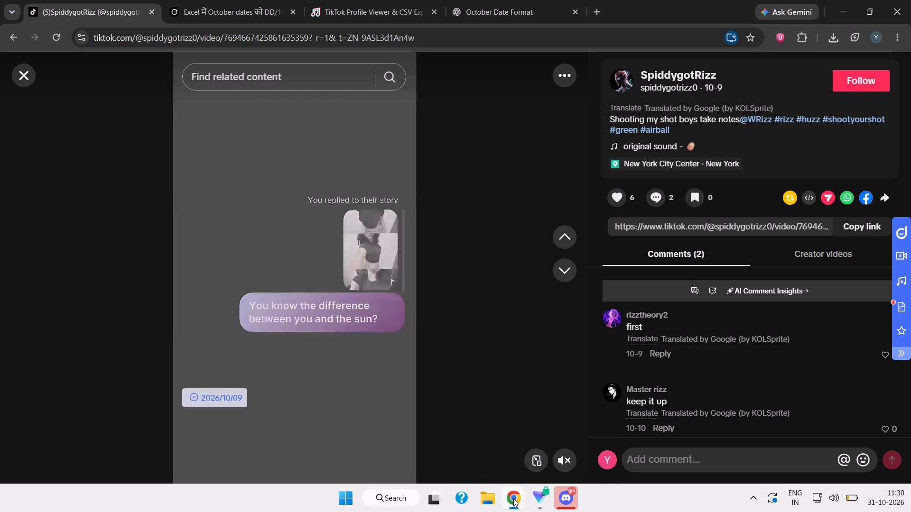
click(476, 460)
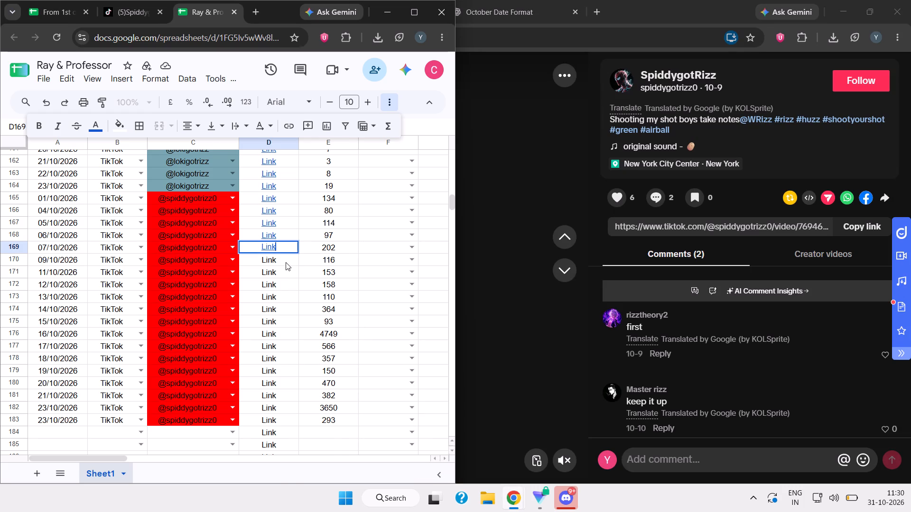
right_click(286, 262)
click(303, 451)
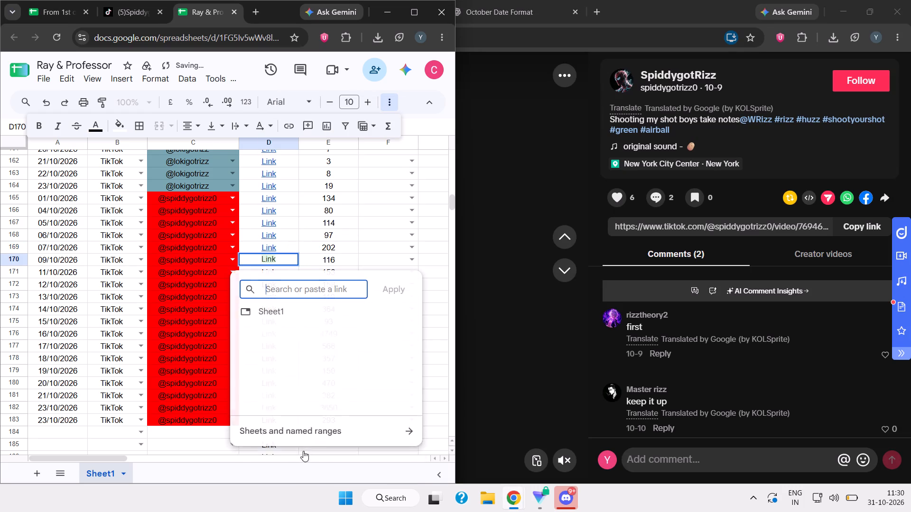
key(ctrl+v)
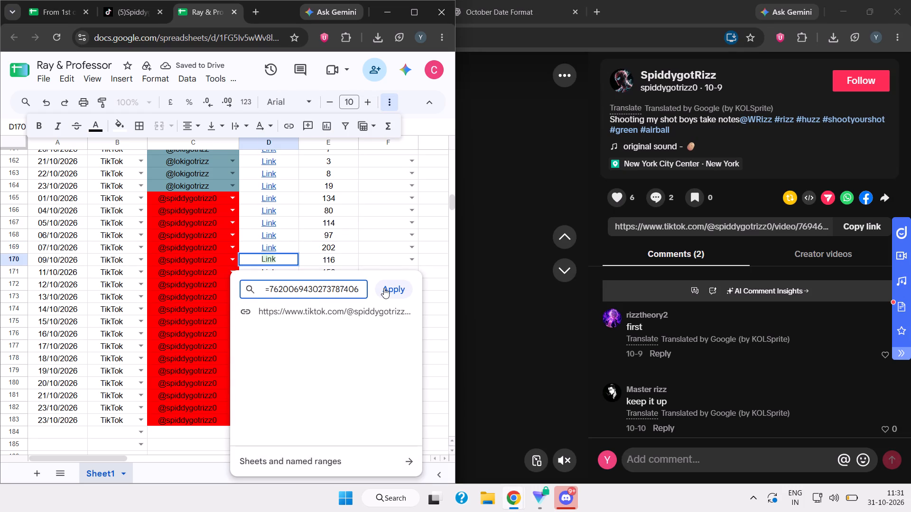
click(384, 288)
Go to the 11 October video, copy its link and attach it to the Link text in D171.
click(560, 237)
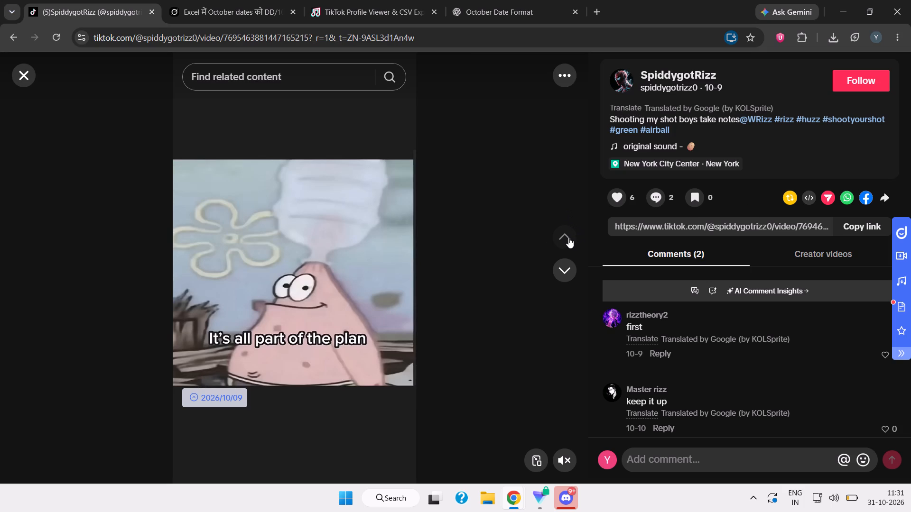
click(853, 217)
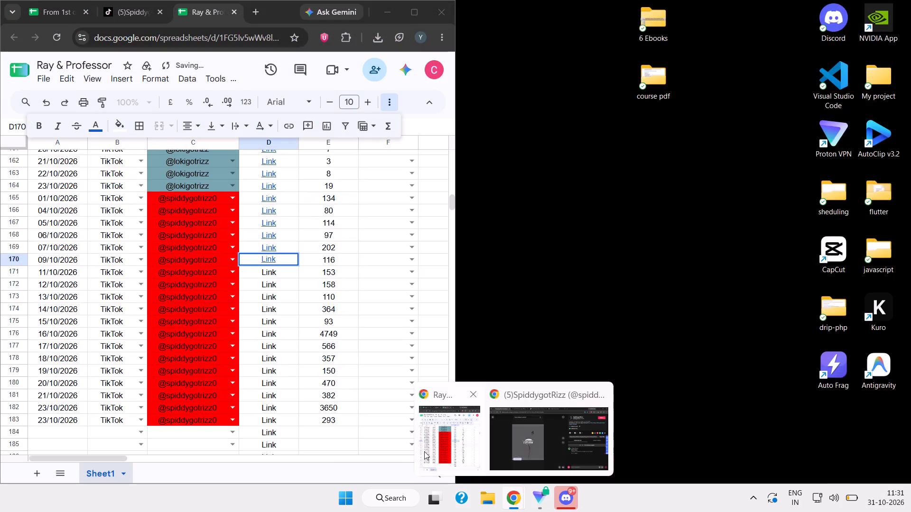
click(424, 451)
right_click(283, 273)
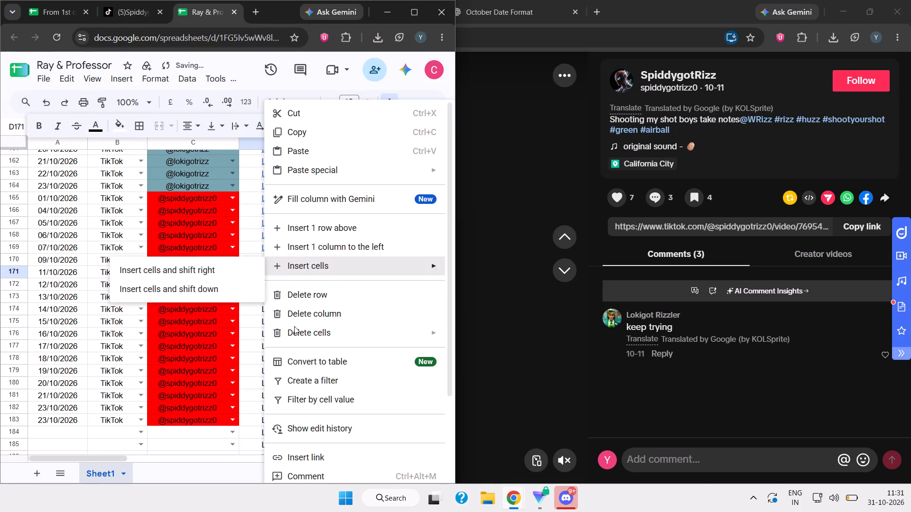
click(306, 454)
key(ctrl+v)
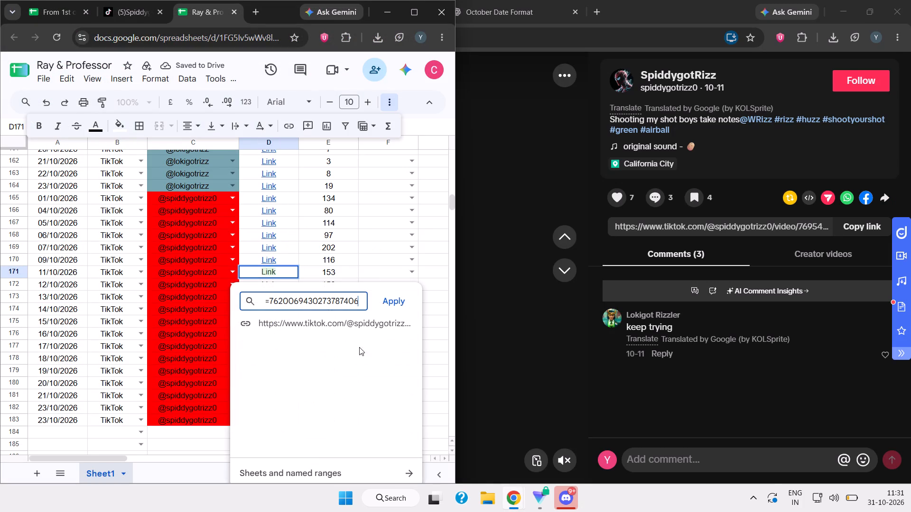
click(393, 299)
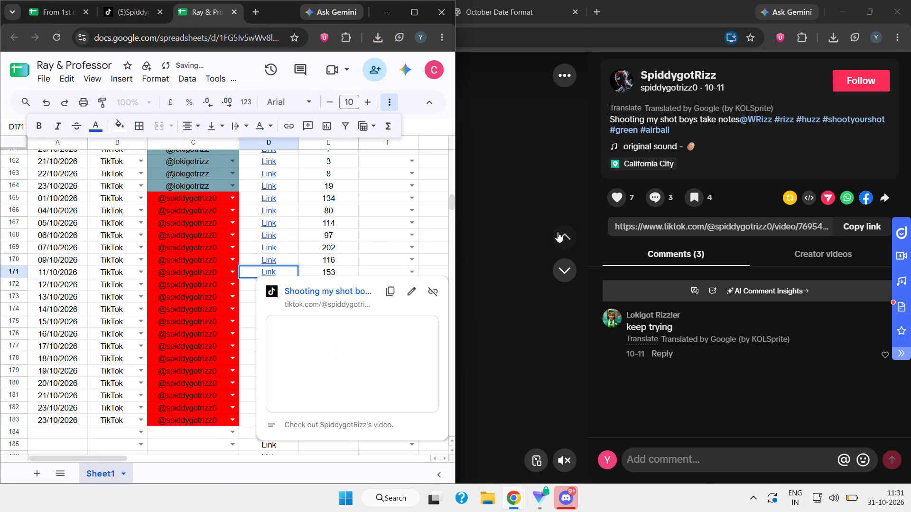
Go to the 12 October video, copy its link and attach it to the Link text in D172.
click(558, 232)
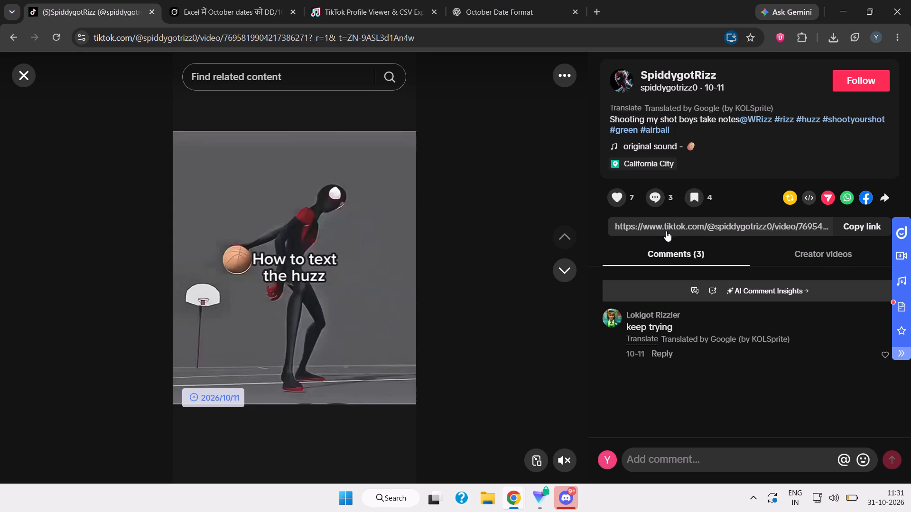
click(854, 226)
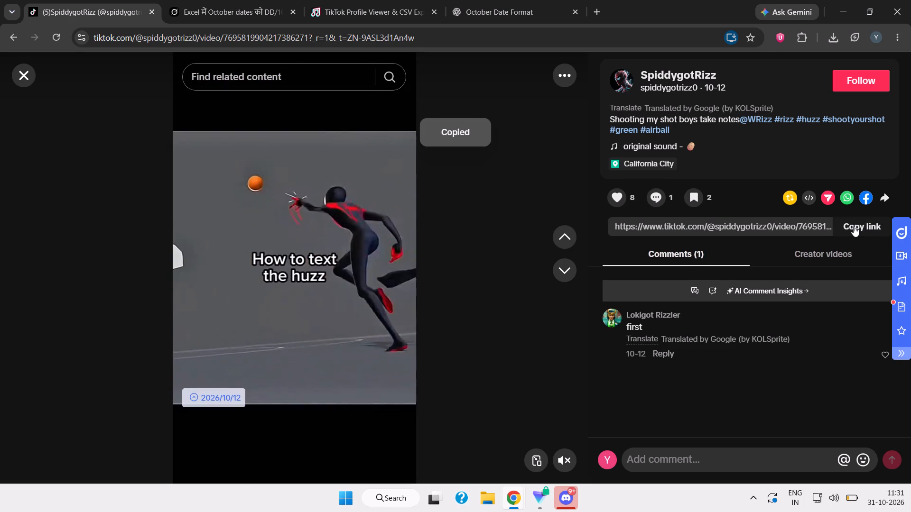
click(571, 454)
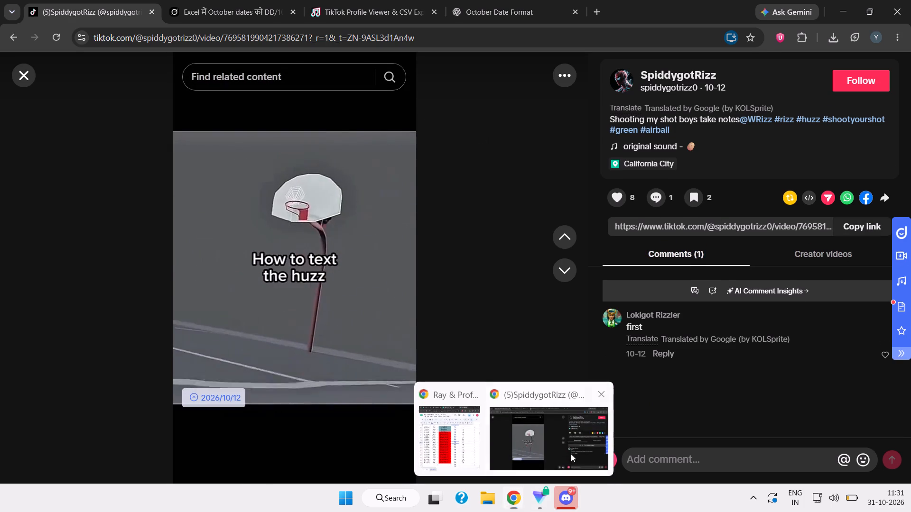
click(459, 440)
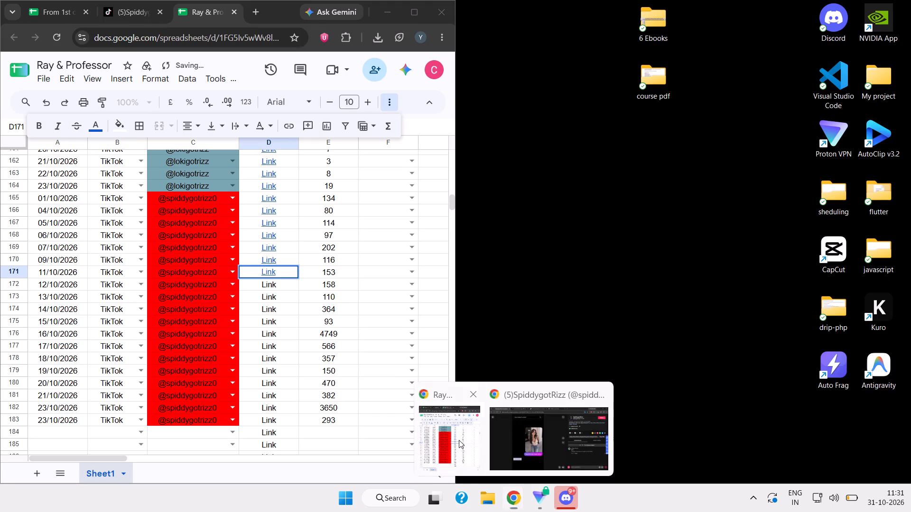
right_click(283, 283)
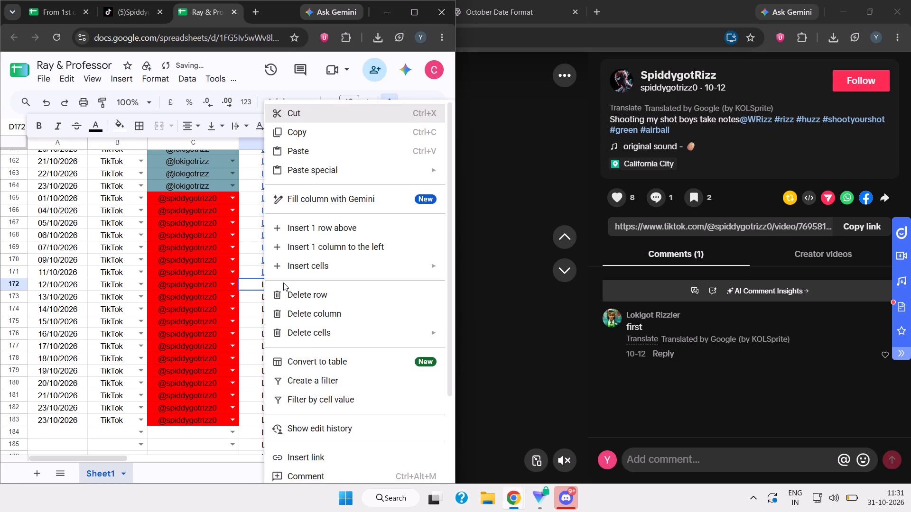
click(325, 451)
key(ctrl+v)
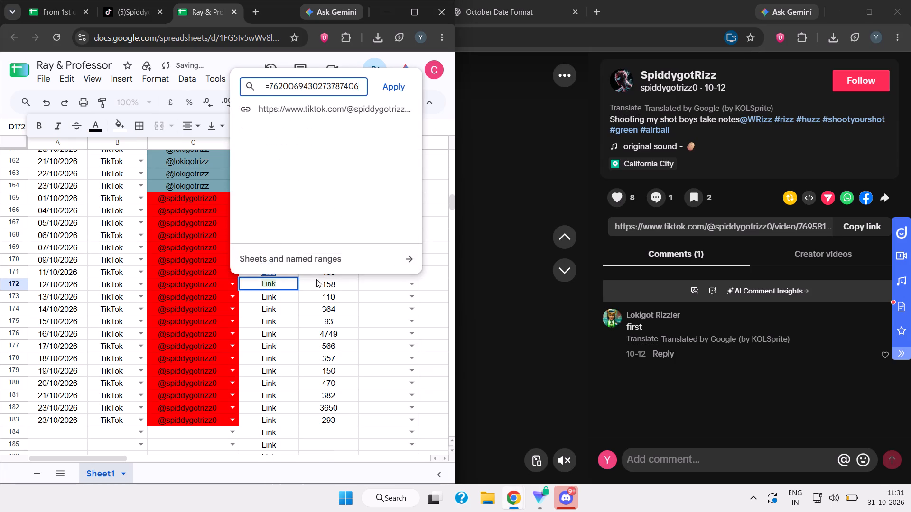
click(390, 90)
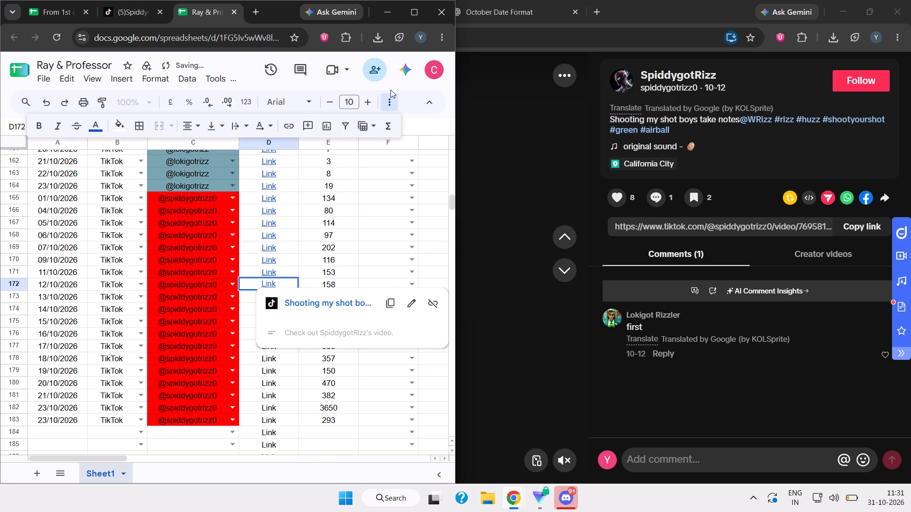
Go to the 13 October post, copy its link and attach it to the Link text in D173.
click(564, 227)
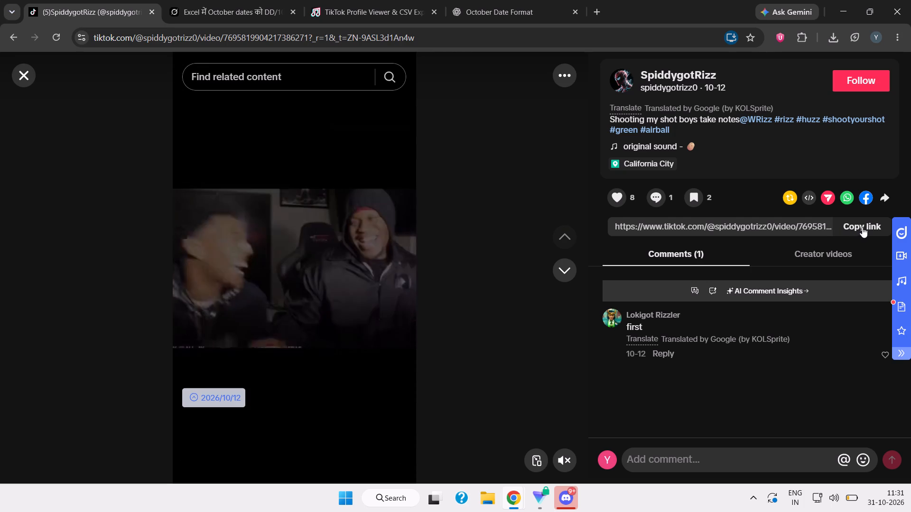
click(863, 246)
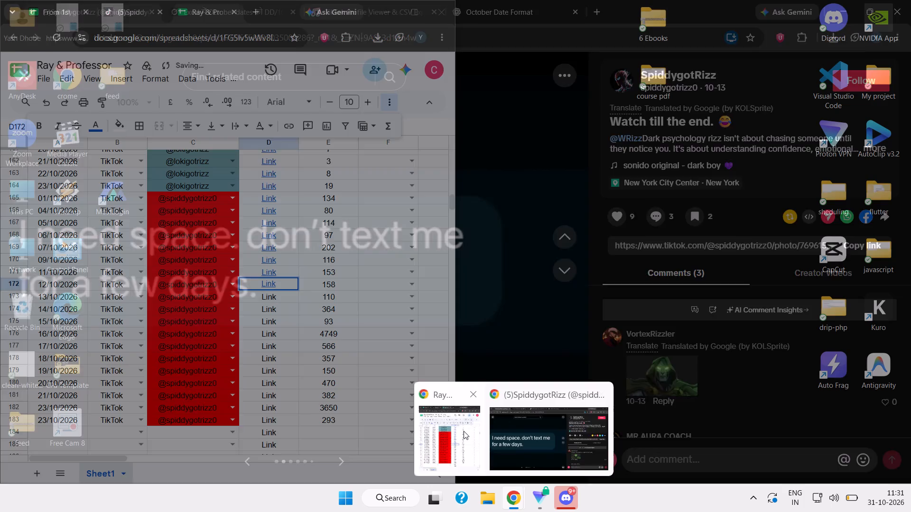
click(464, 431)
right_click(283, 298)
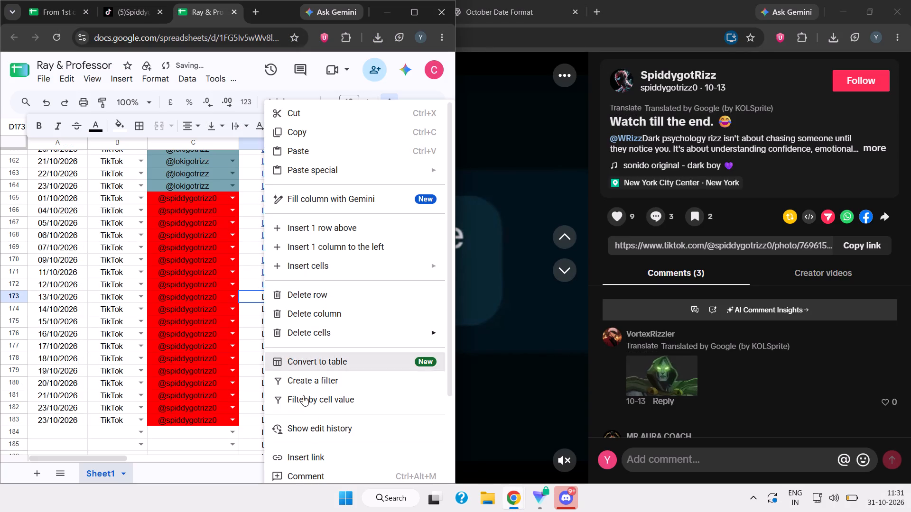
click(310, 453)
key(ctrl+v)
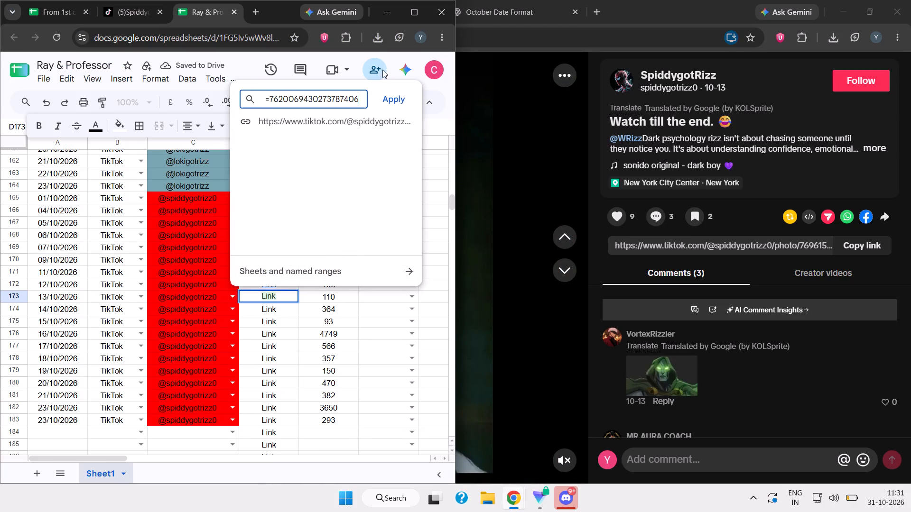
click(391, 94)
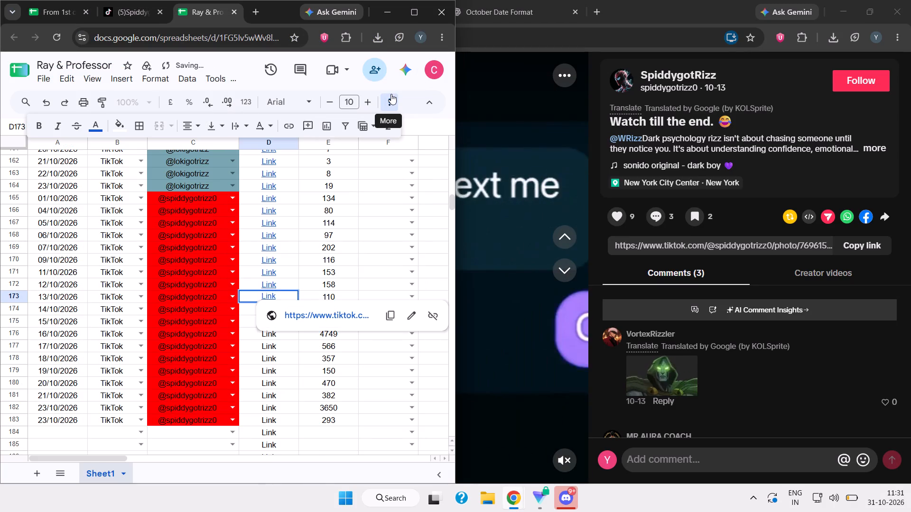
Go to the 14 October post, copy its link and attach it to the Link text in D174.
click(553, 237)
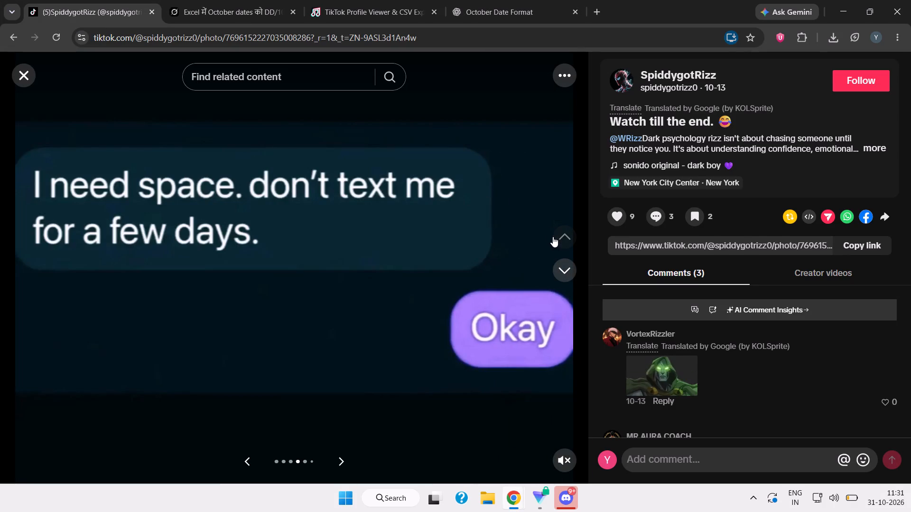
click(846, 248)
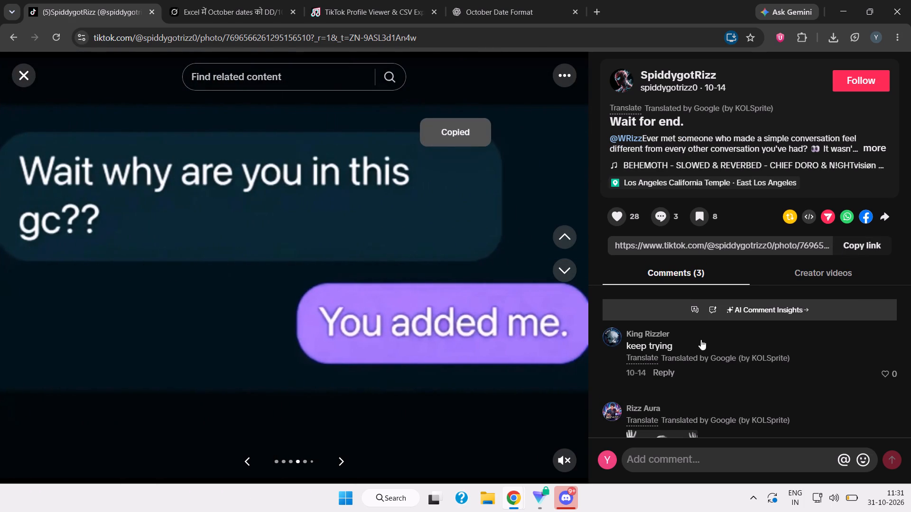
click(579, 443)
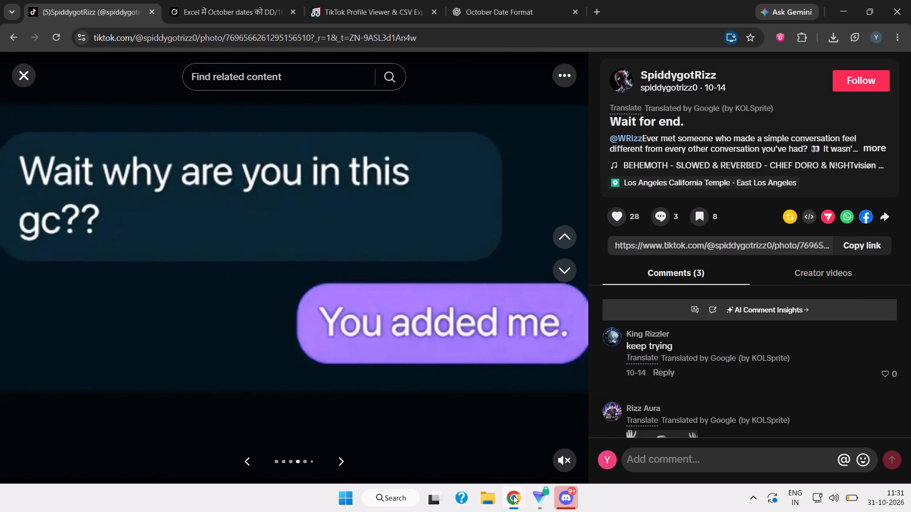
click(465, 447)
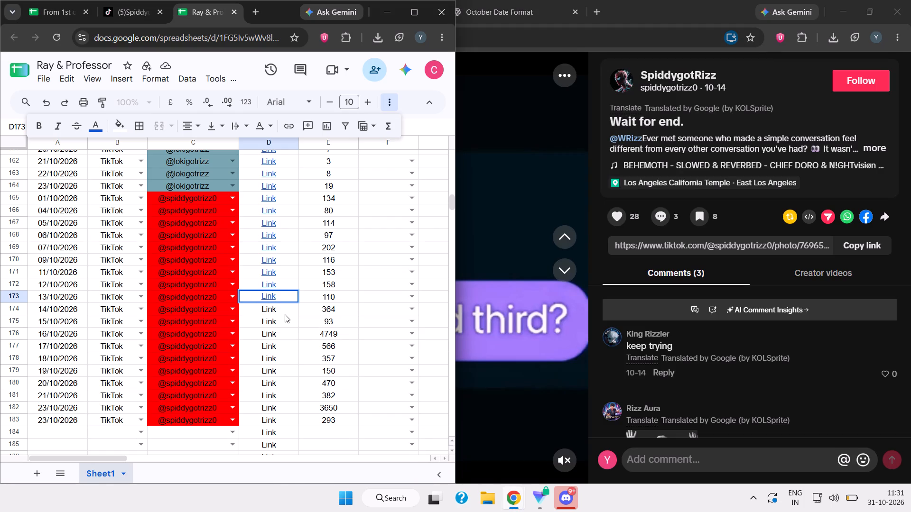
right_click(284, 311)
click(307, 459)
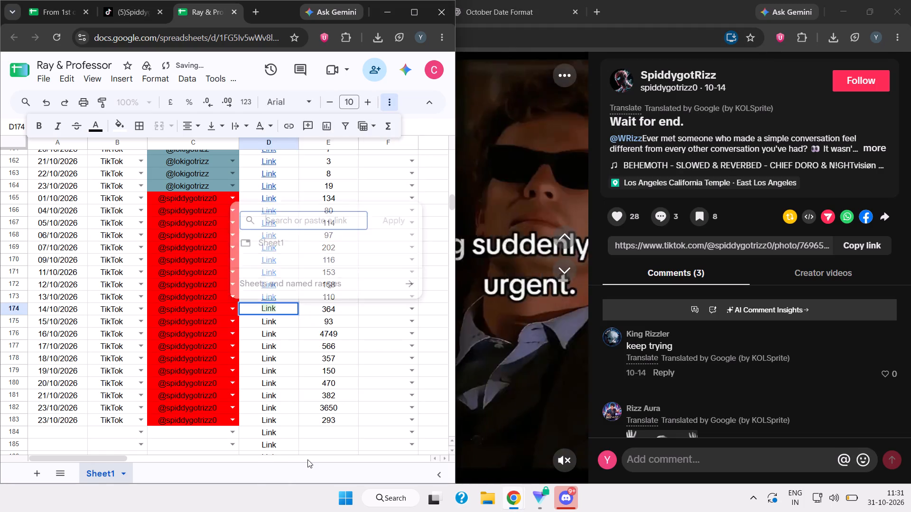
key(ctrl+v)
click(399, 107)
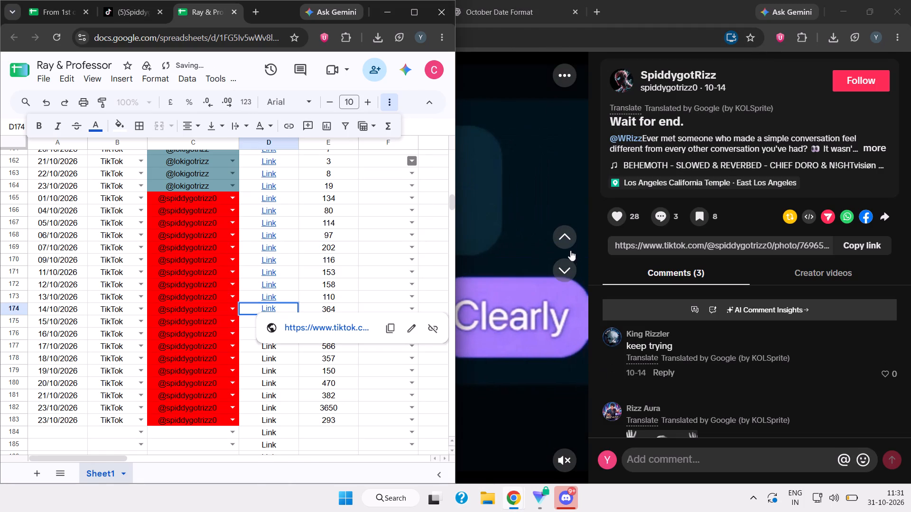
Go to the 15 October post, copy its link and attach it to the Link text in D175.
click(565, 238)
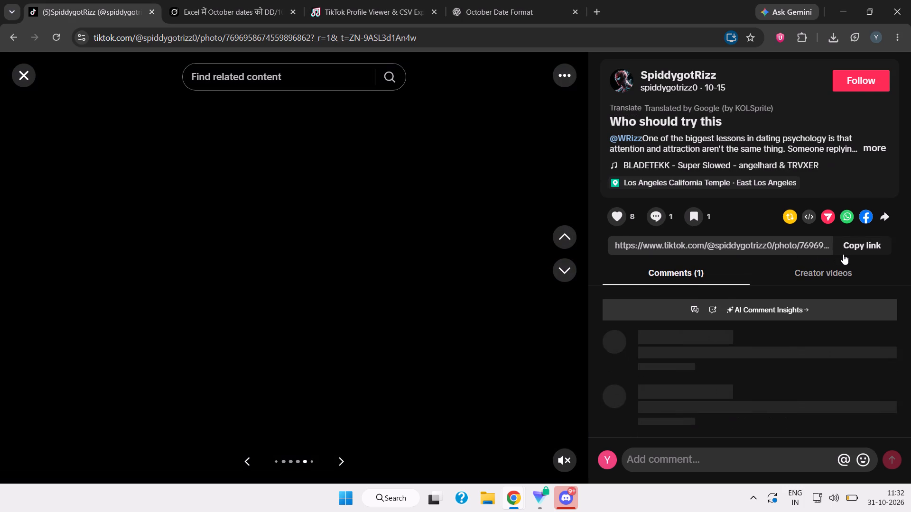
click(855, 247)
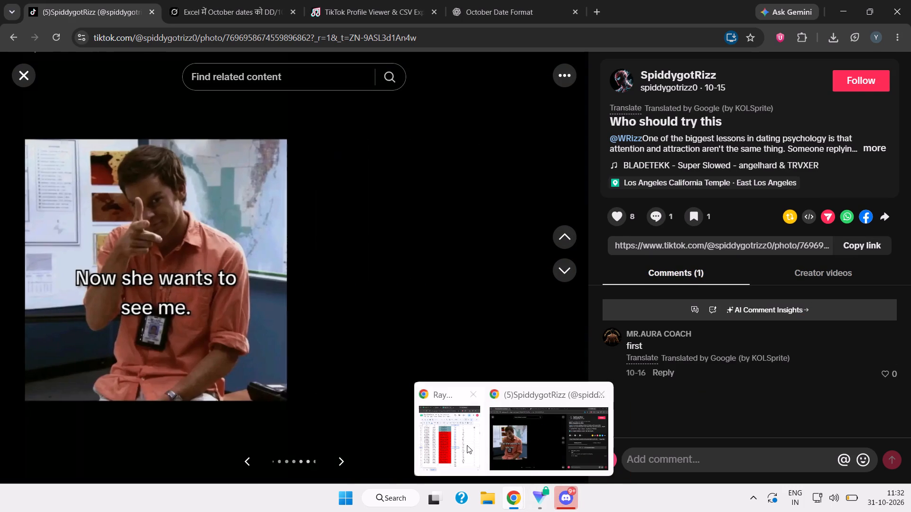
click(467, 445)
right_click(283, 323)
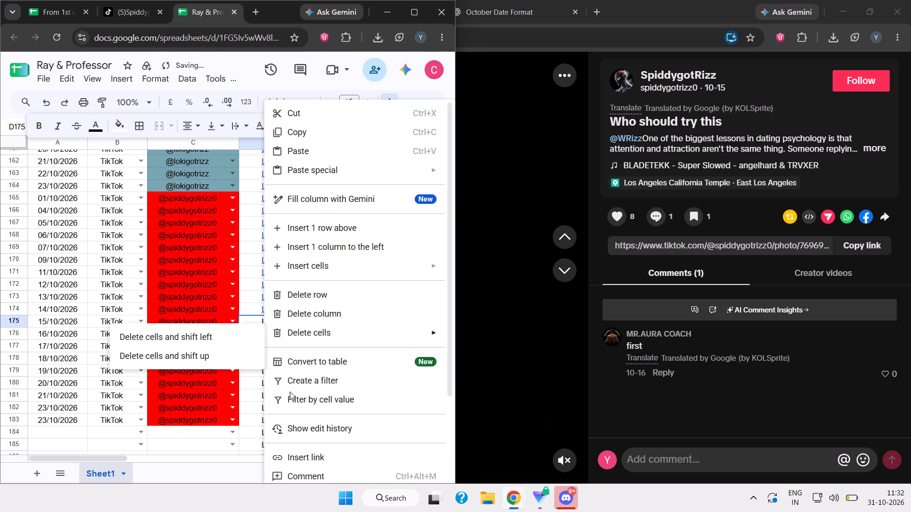
click(296, 452)
key(ctrl+v)
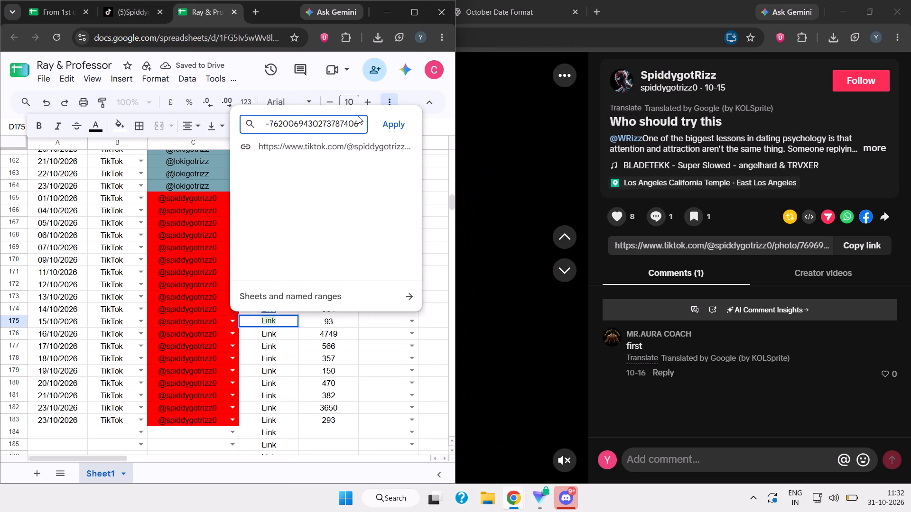
click(383, 127)
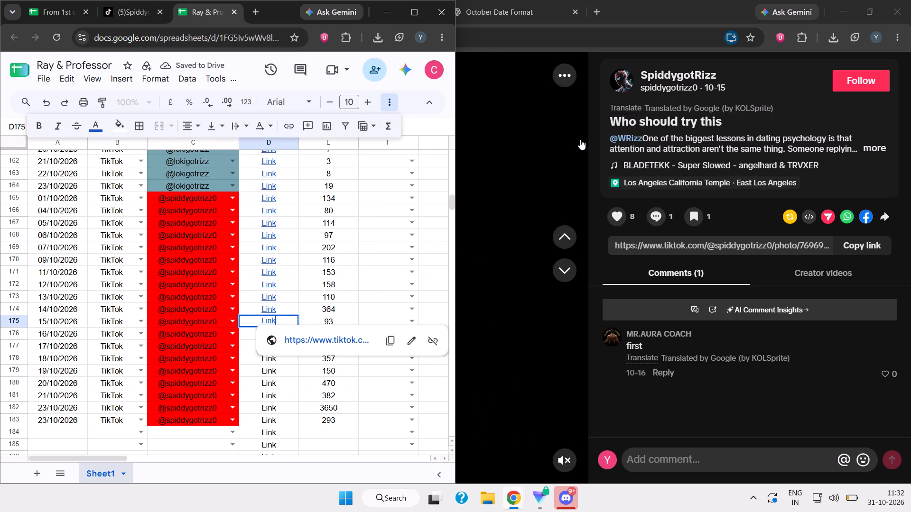
Go to the 16 October post, copy its link and attach it to the Link text in D176.
click(560, 242)
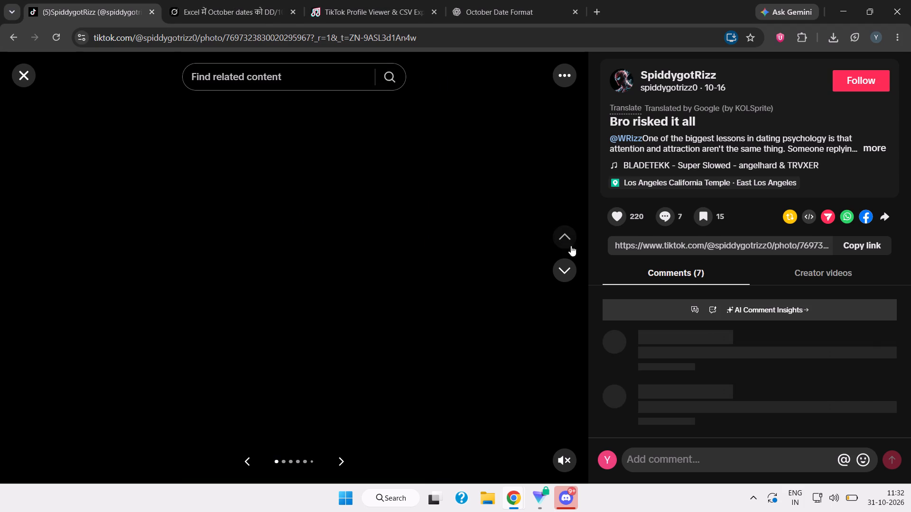
click(857, 254)
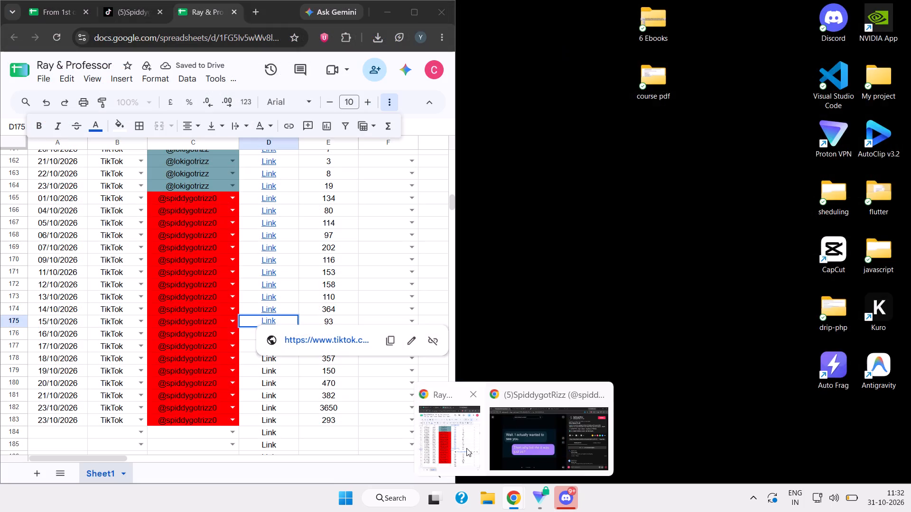
click(466, 448)
right_click(295, 333)
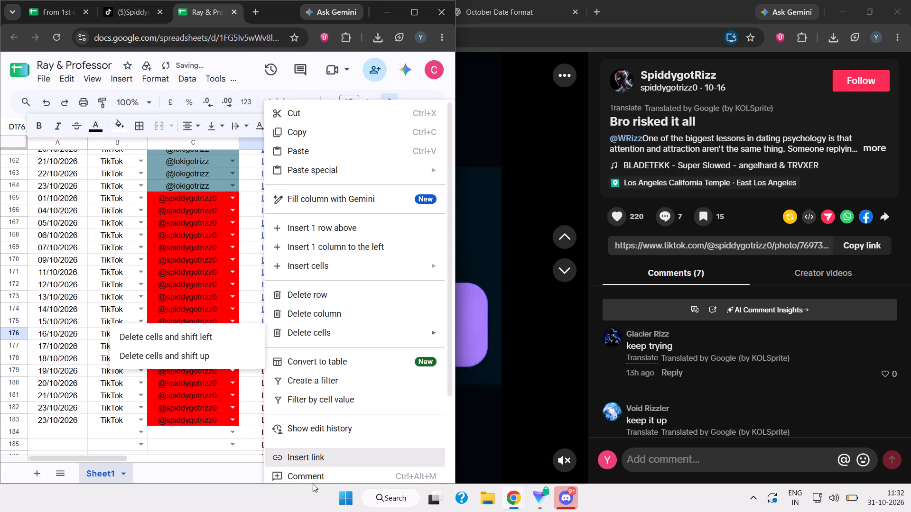
click(323, 449)
key(ctrl+v)
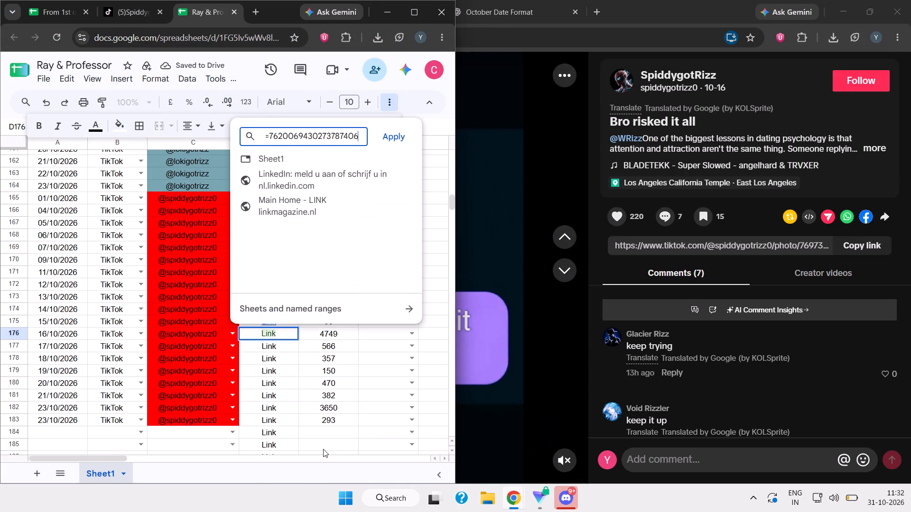
click(405, 128)
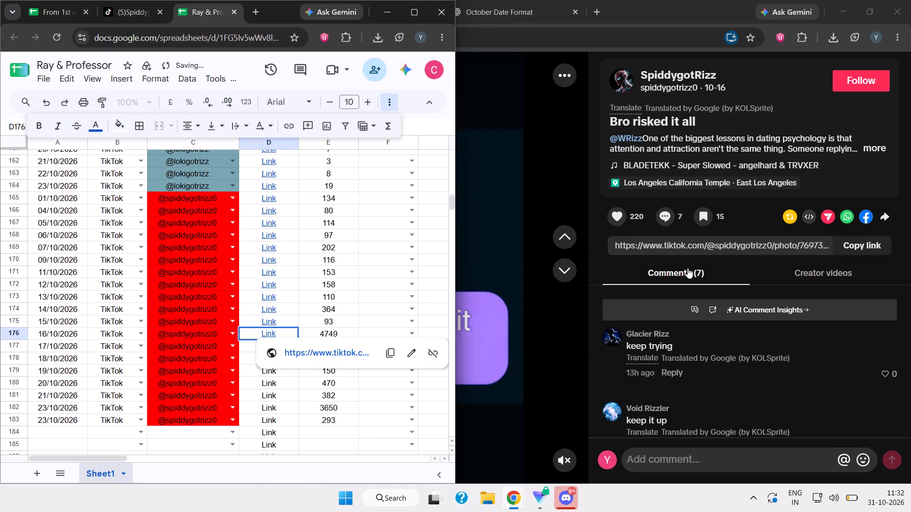
Go to the 17 October post, copy its link and attach it to the Link text in D177.
click(569, 235)
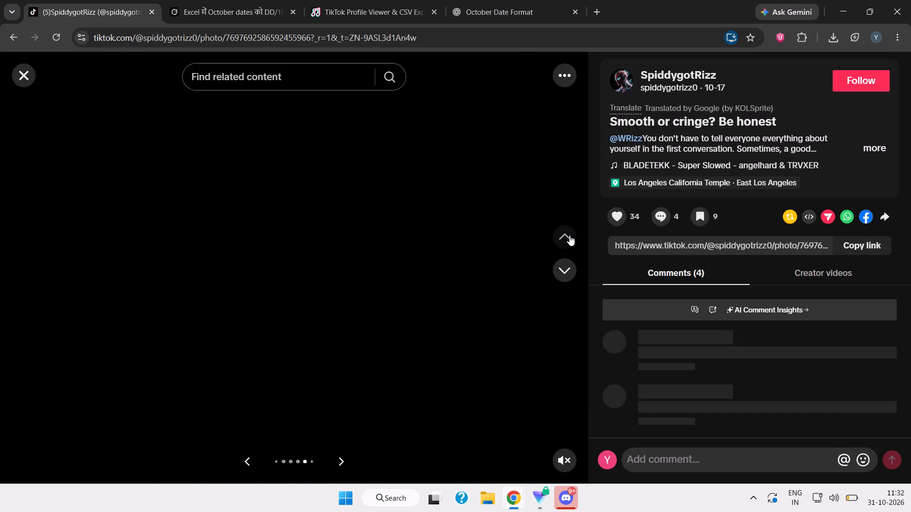
click(859, 250)
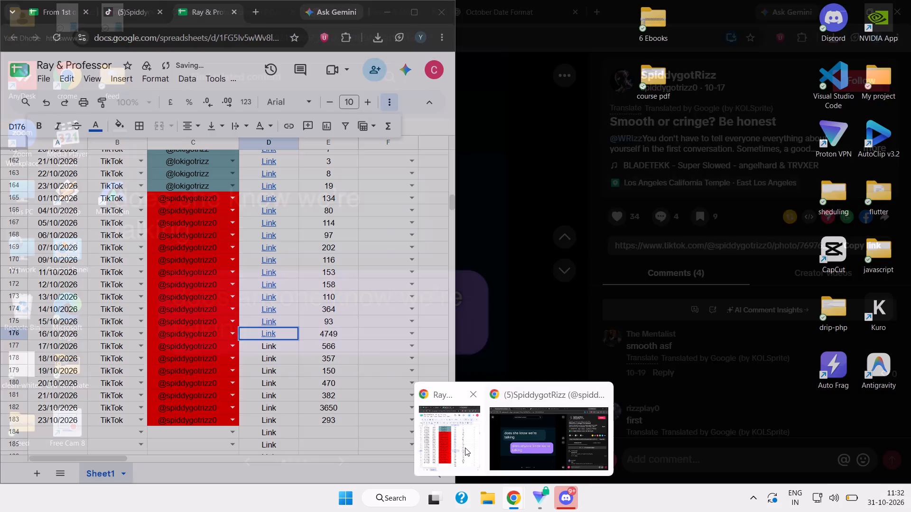
click(465, 448)
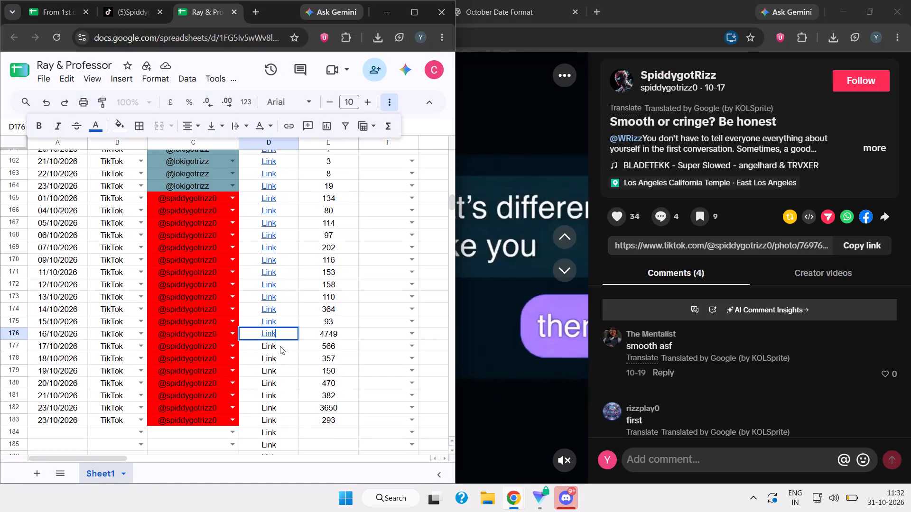
right_click(280, 346)
click(307, 457)
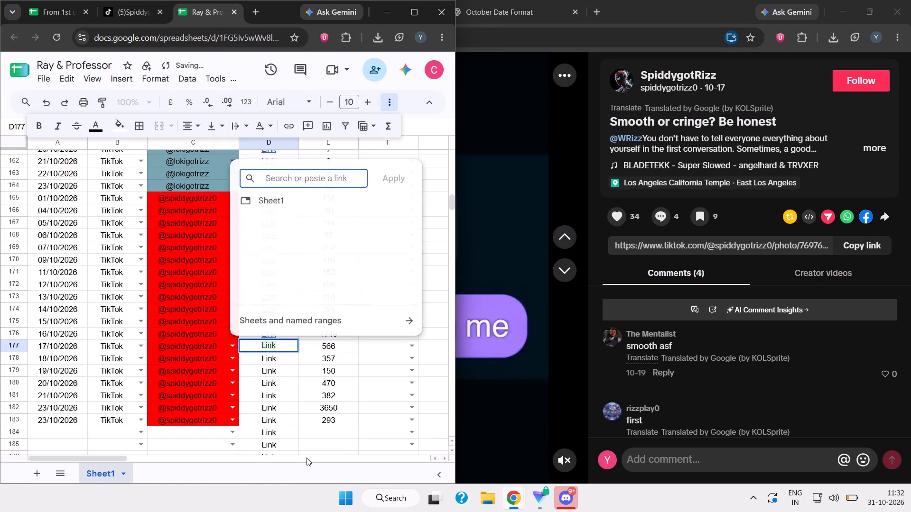
key(ctrl+v)
click(396, 142)
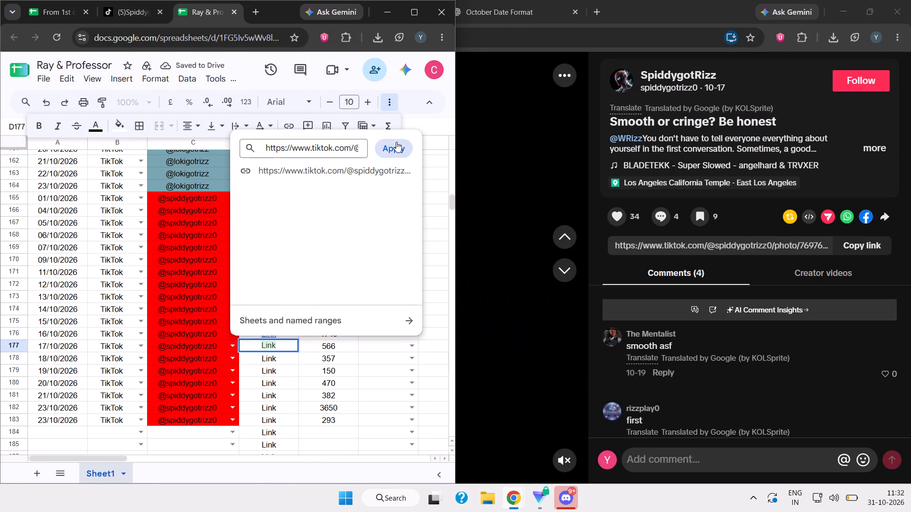
Go to the 18 October post, copy its link and attach it to the Link text in D178.
click(567, 236)
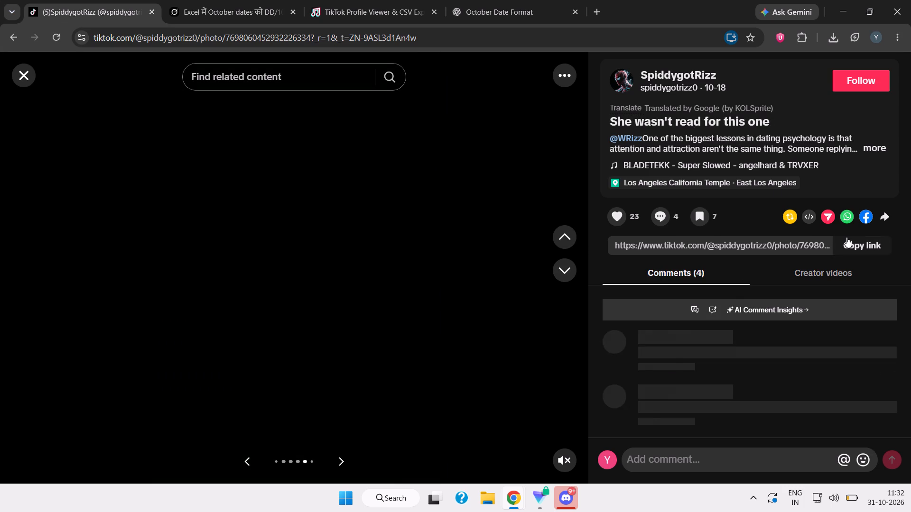
click(846, 237)
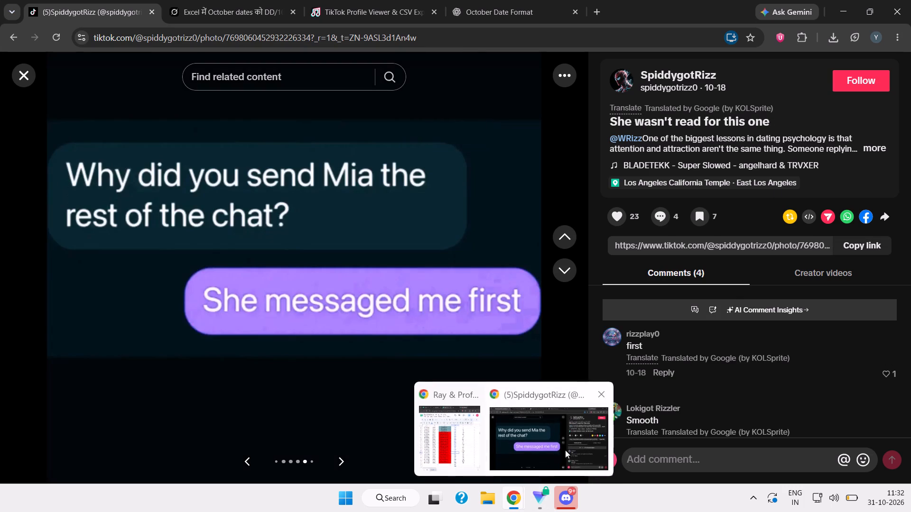
click(472, 452)
right_click(282, 356)
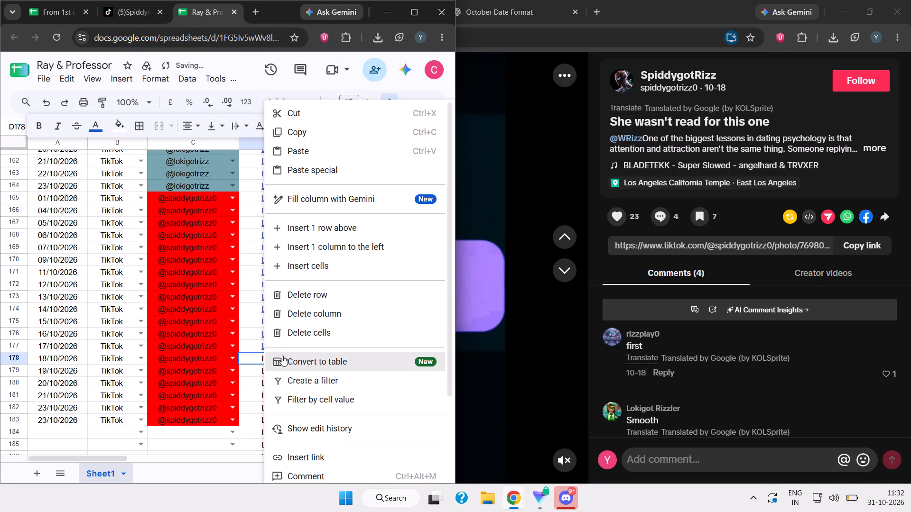
click(289, 466)
key(ctrl+v)
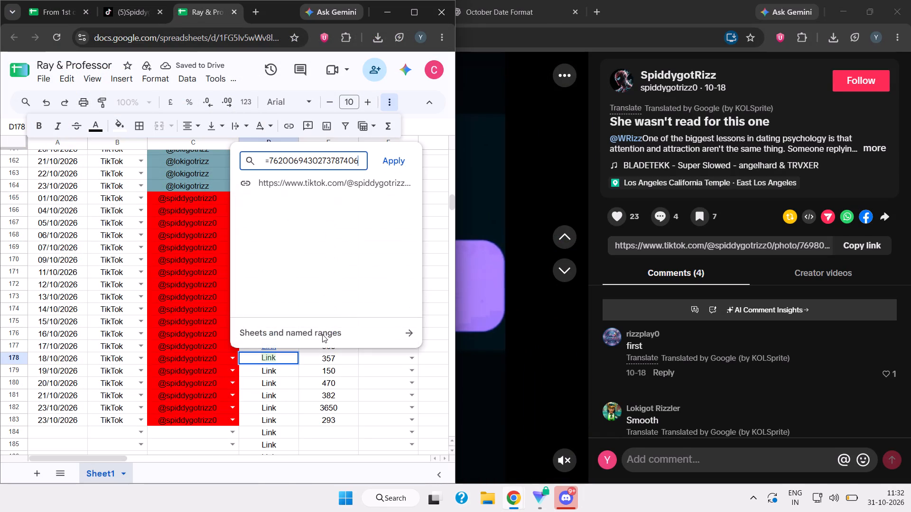
click(400, 156)
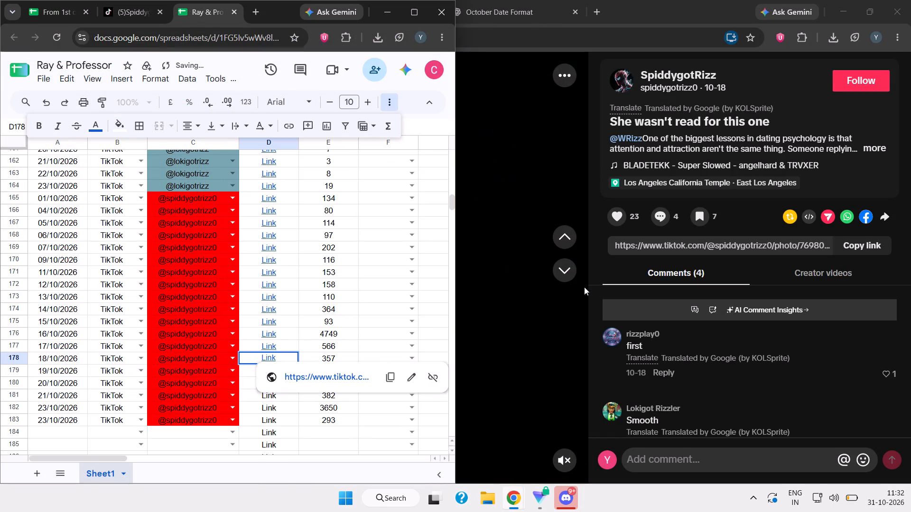
Go to the 19 October post, copy its link and attach it to the Link text in D179.
click(567, 241)
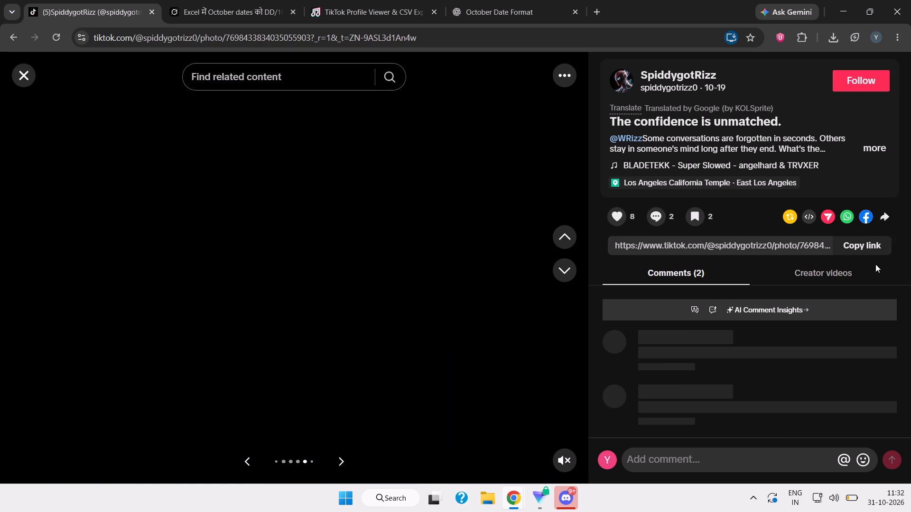
click(866, 243)
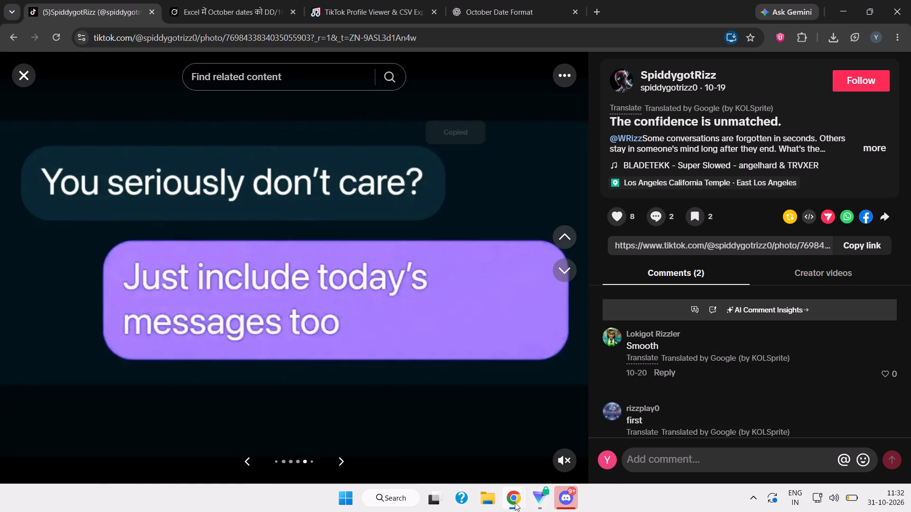
click(461, 448)
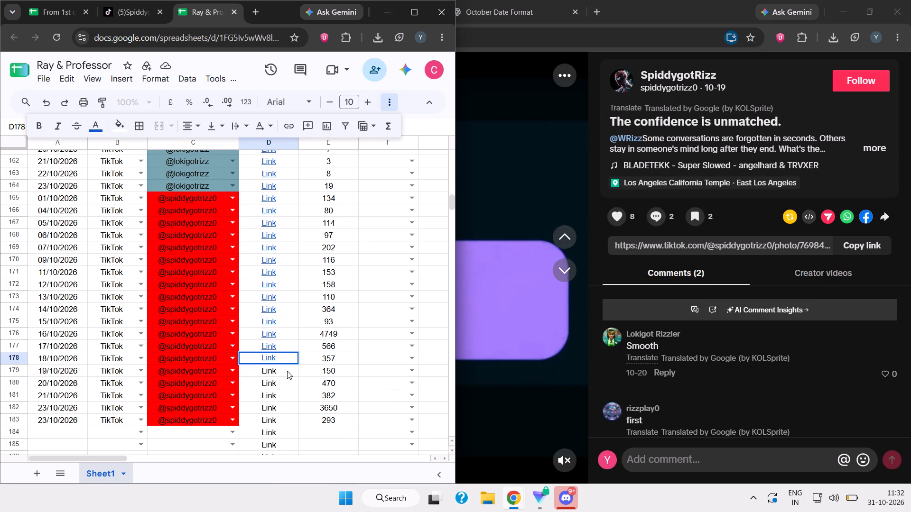
right_click(287, 371)
click(299, 456)
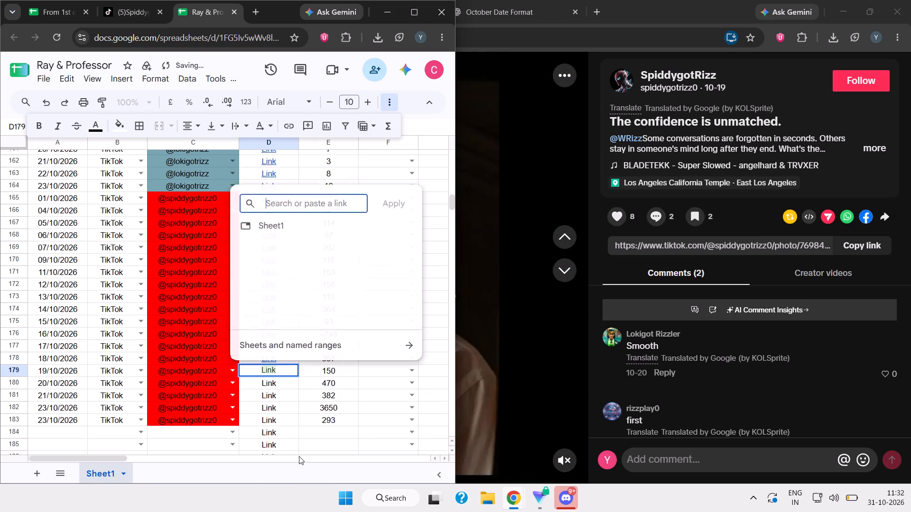
key(ctrl+v)
click(385, 174)
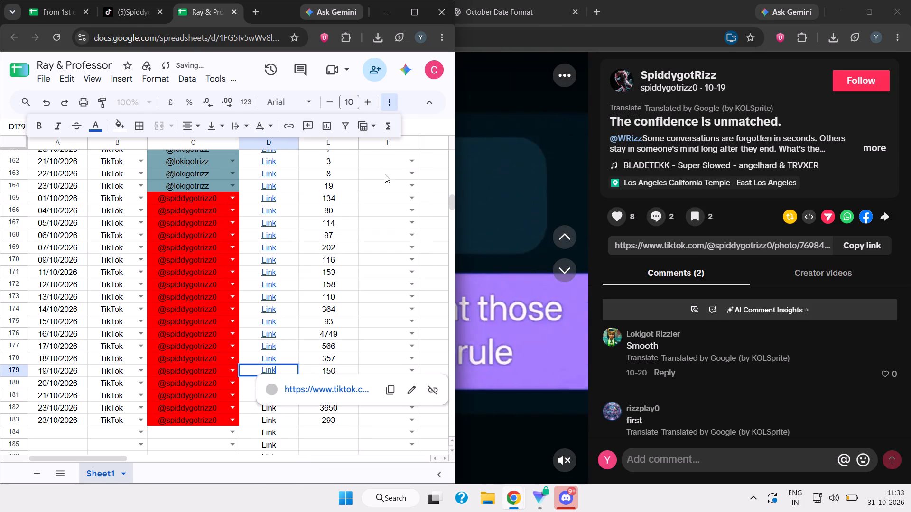
Go to the 20 October post, copy its link and attach it to the Link text in D180.
click(561, 242)
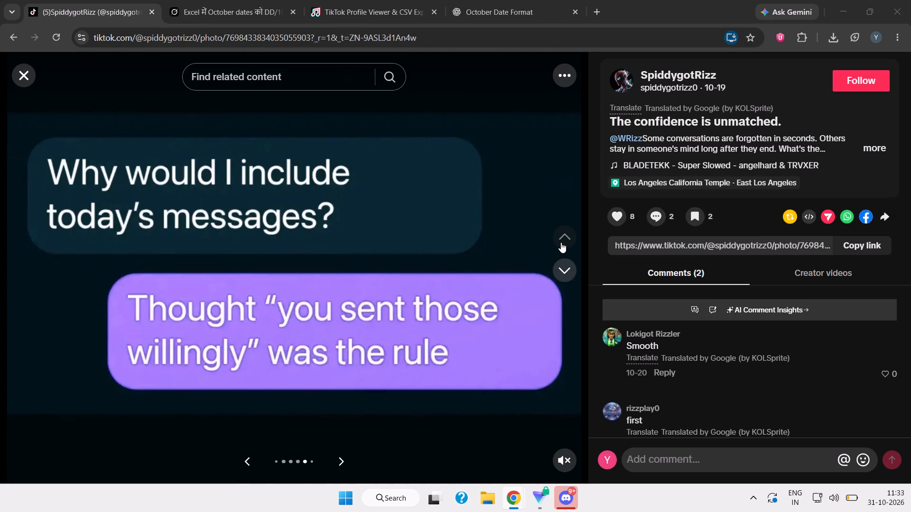
click(860, 244)
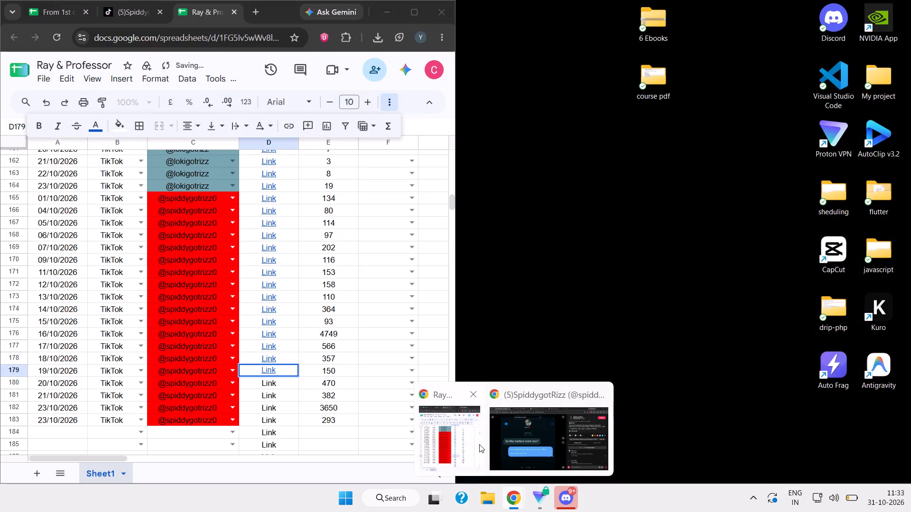
click(479, 444)
right_click(282, 385)
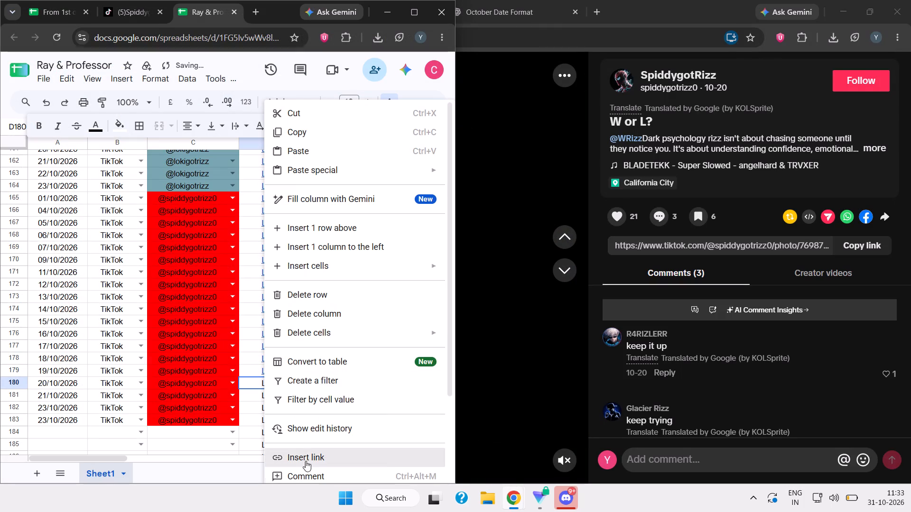
click(309, 461)
key(ctrl+v)
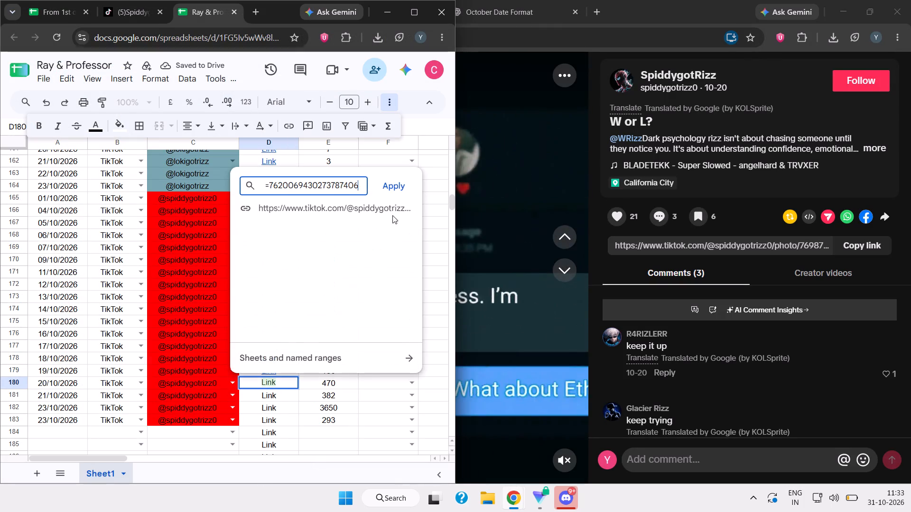
click(392, 190)
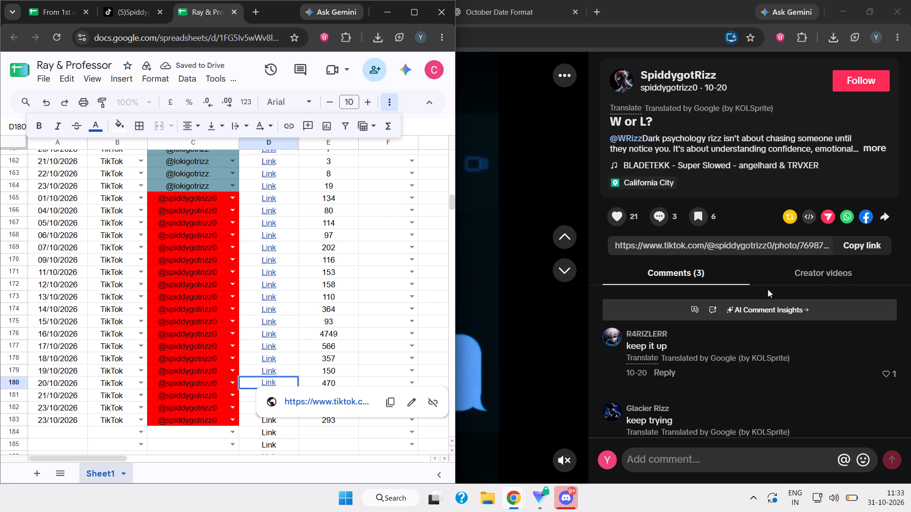
Go to the 21 October post, copy its link and attach it to the Link text in D181.
click(573, 235)
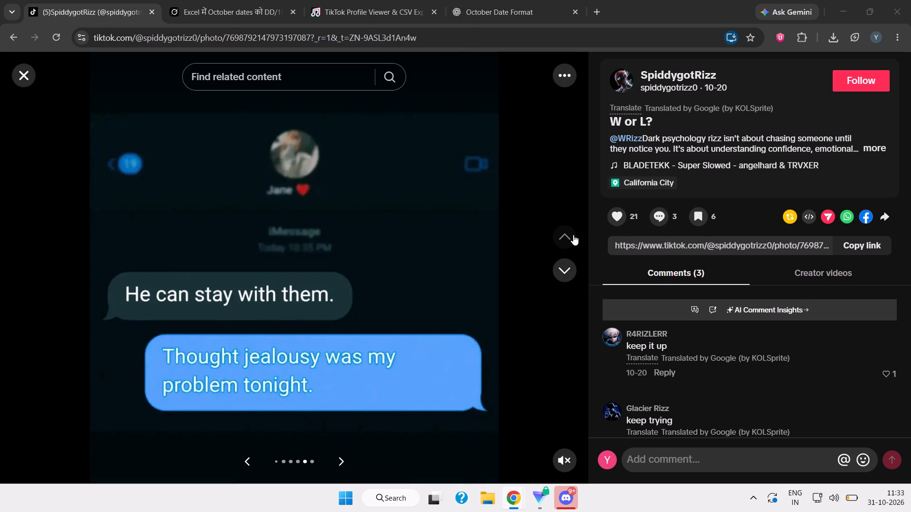
click(857, 243)
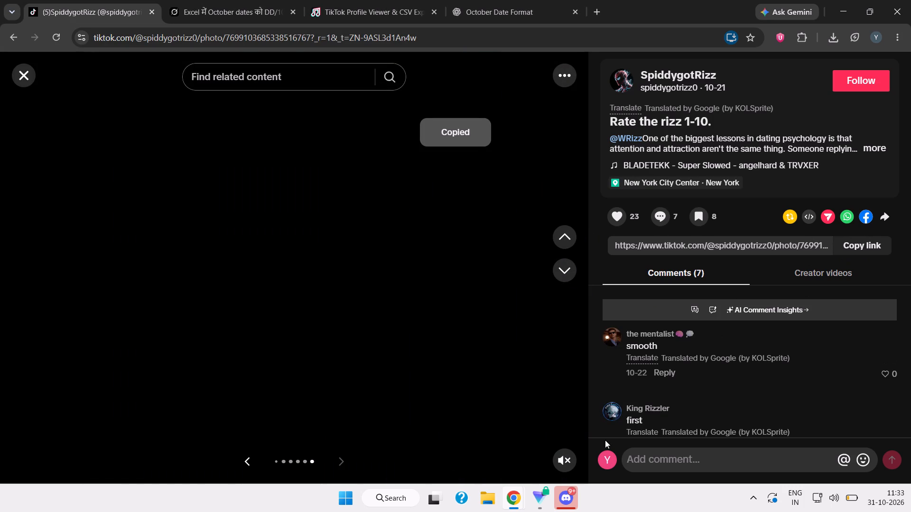
click(467, 451)
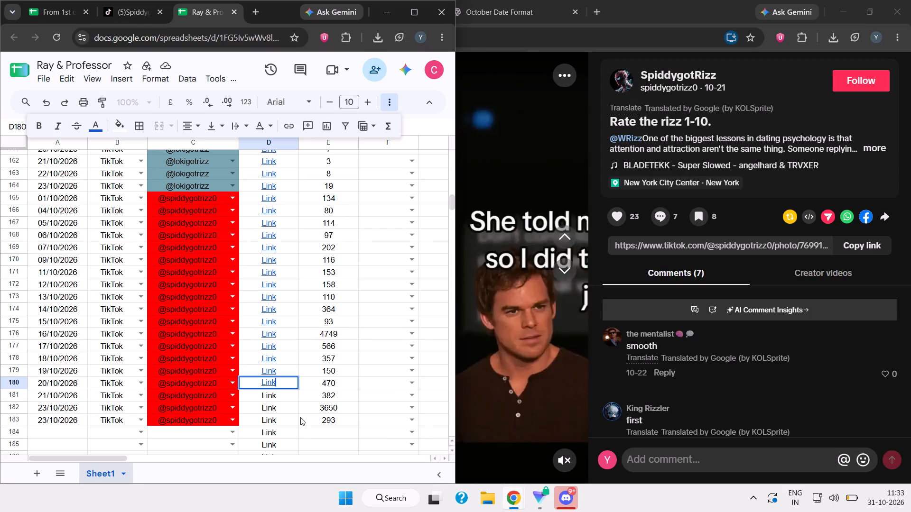
right_click(288, 395)
click(310, 453)
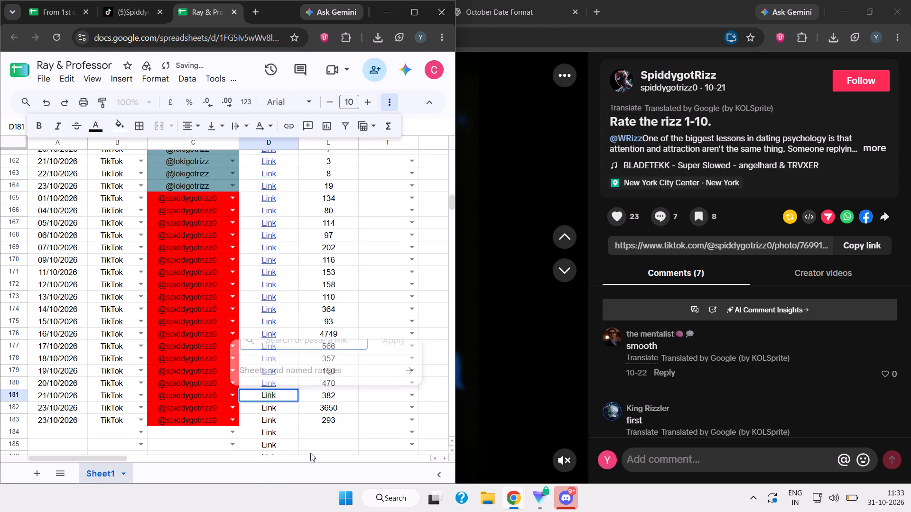
key(ctrl+v)
click(388, 193)
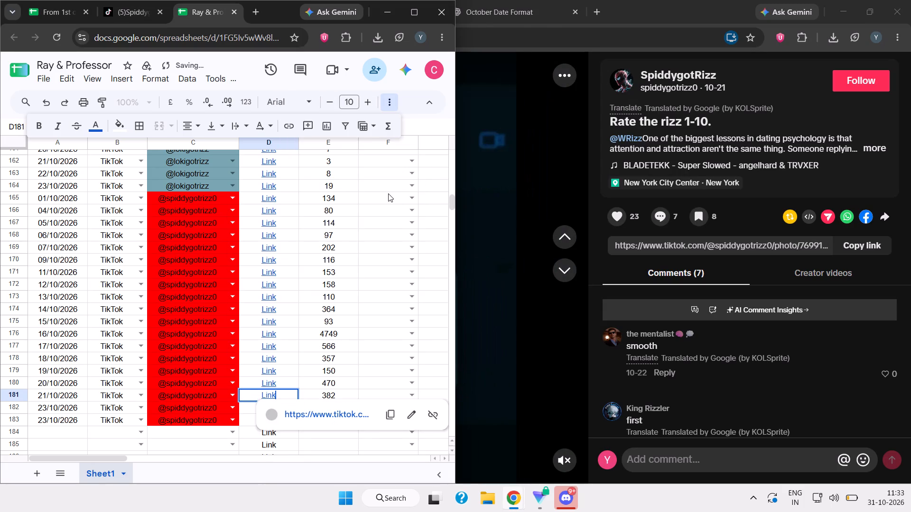
Go to the 23 October post "W or L?", copy its link and attach it to the Link text in D182.
click(564, 239)
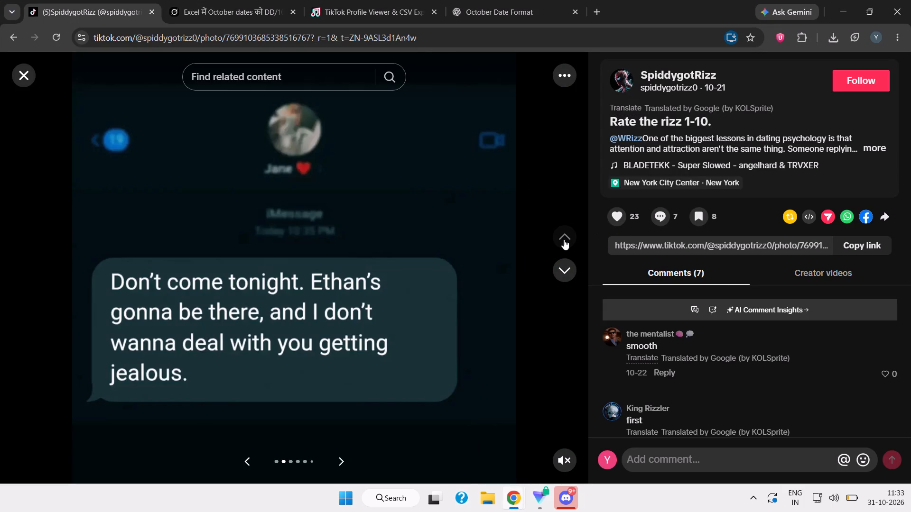
click(838, 241)
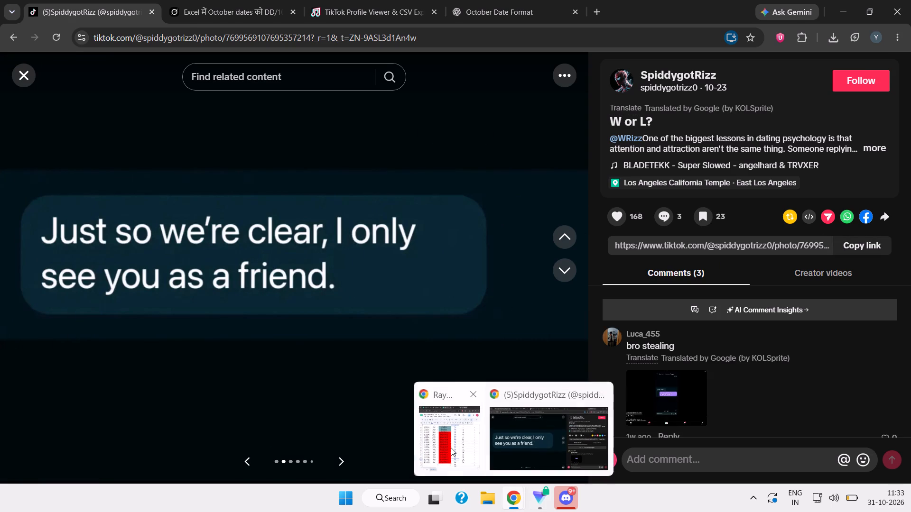
click(451, 448)
right_click(282, 405)
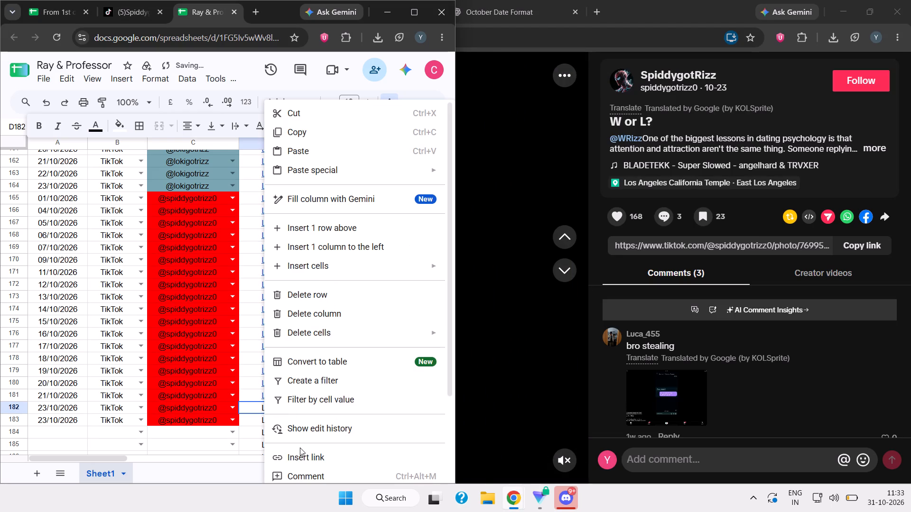
click(299, 453)
key(ctrl+v)
click(386, 211)
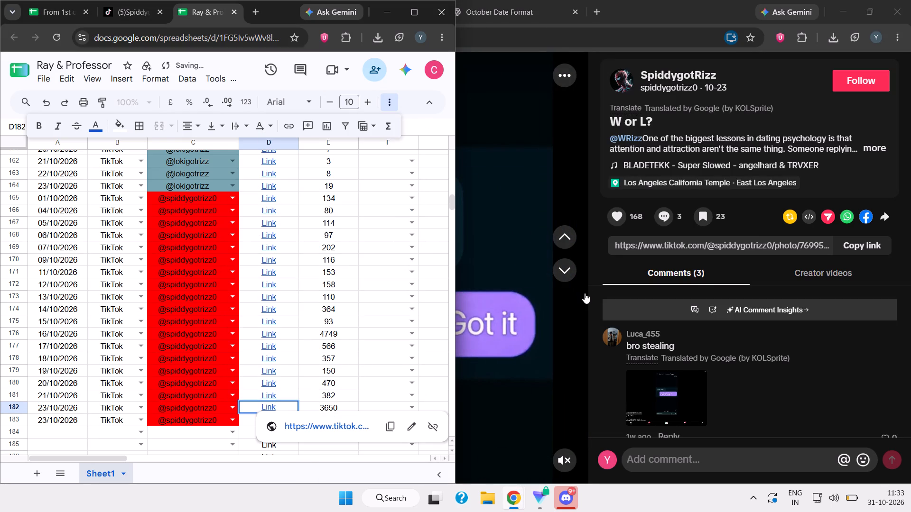
click(572, 246)
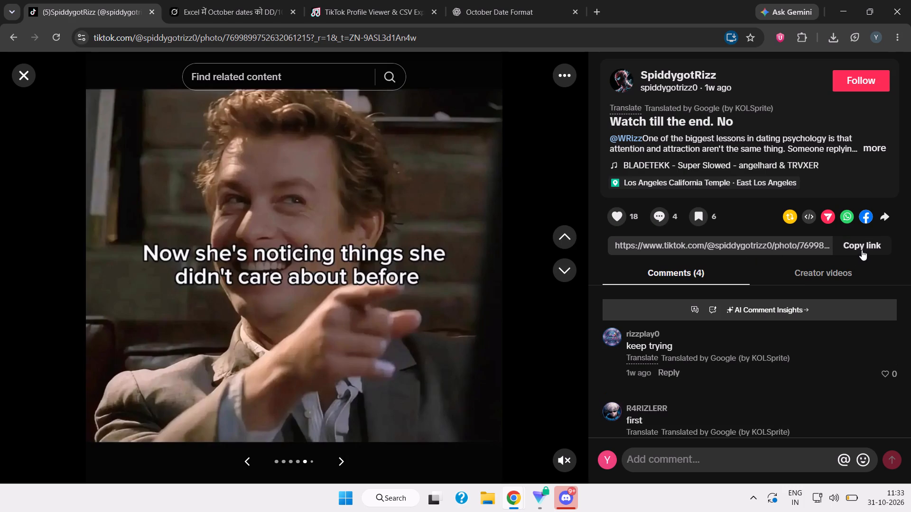
click(565, 269)
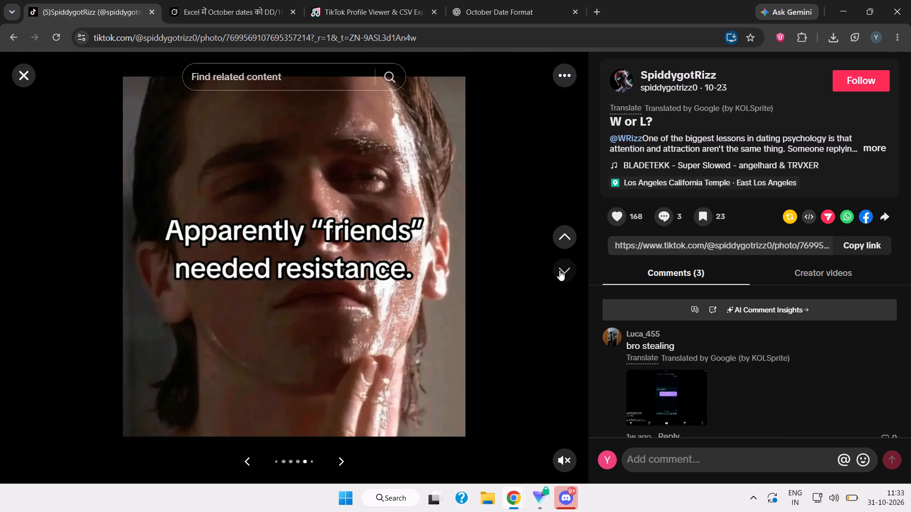
click(559, 270)
click(569, 238)
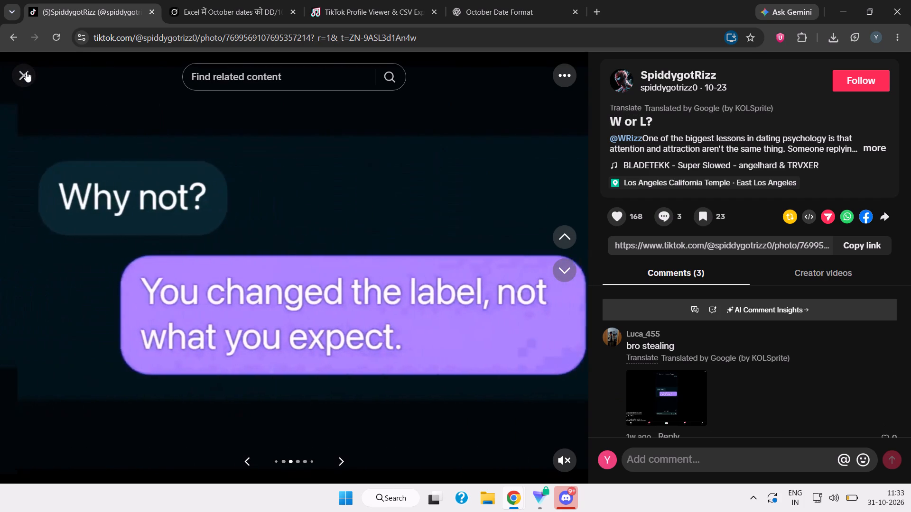
click(564, 238)
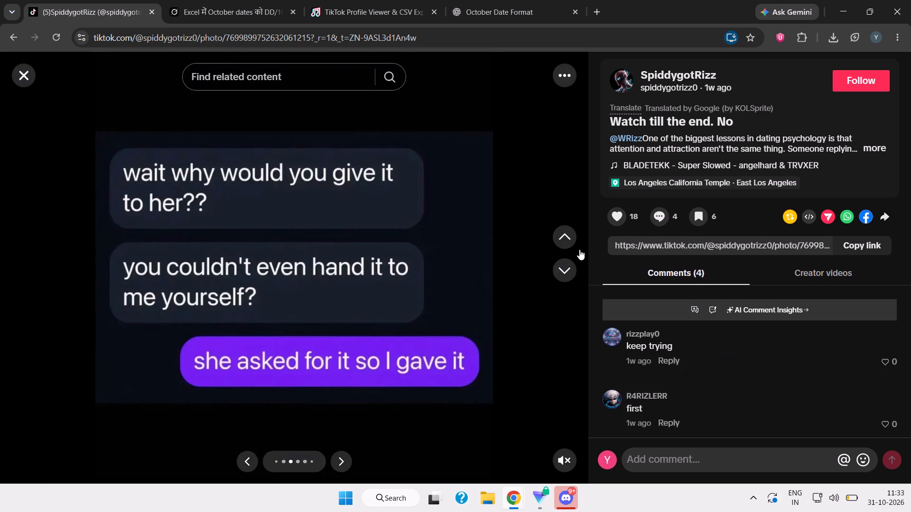
click(568, 269)
click(568, 269)
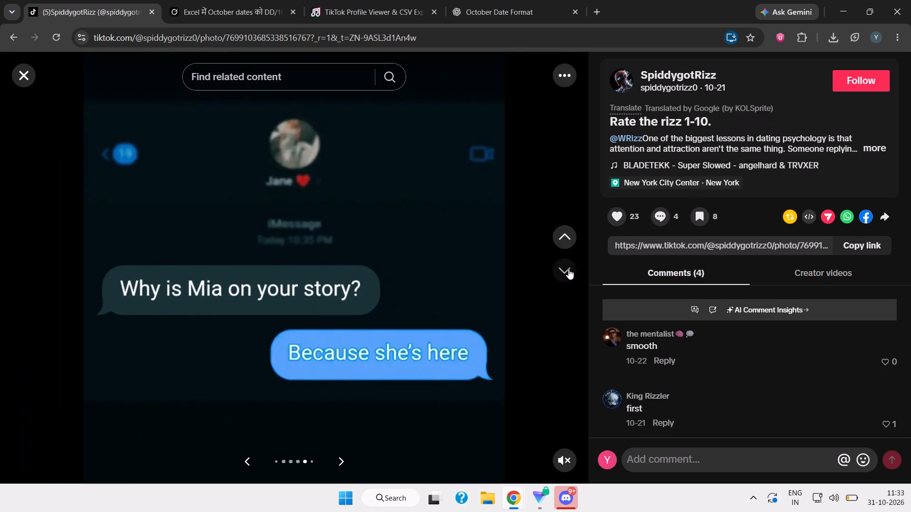
click(566, 246)
click(566, 246)
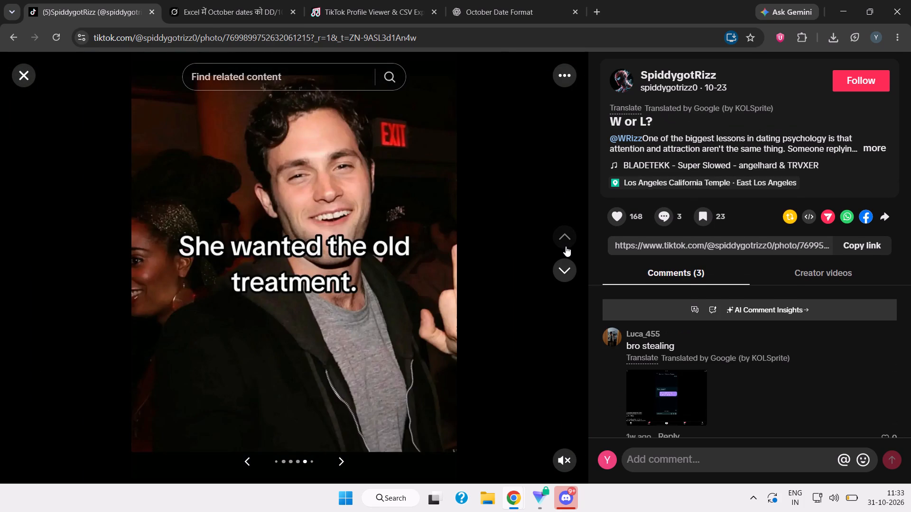
click(25, 72)
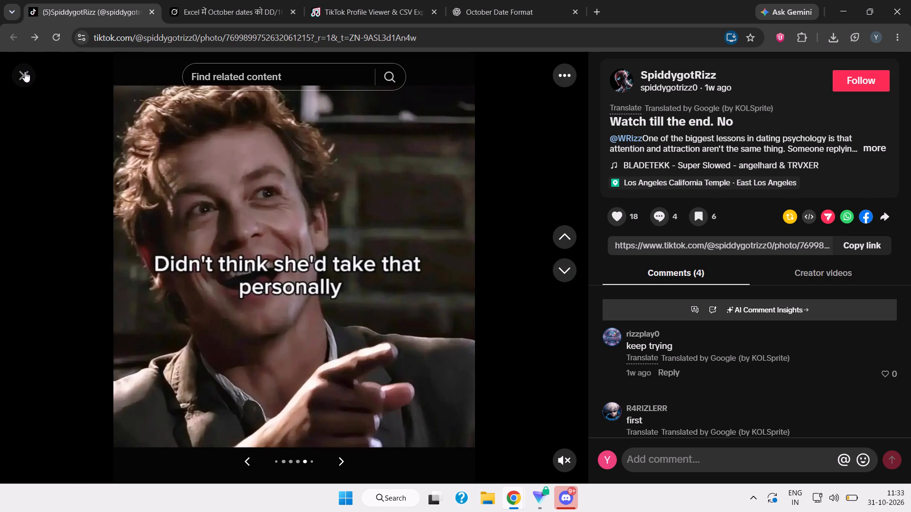
scroll(335, 220, up, 8)
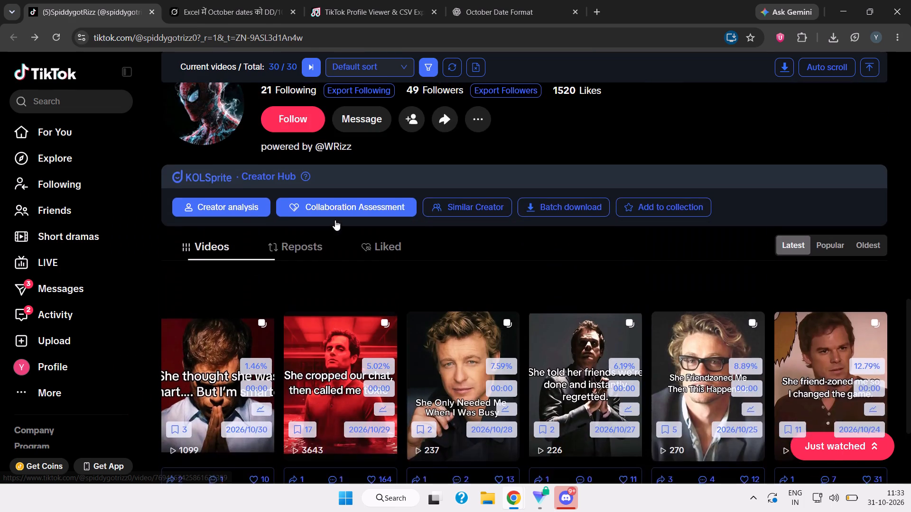
scroll(335, 220, up, 6)
scroll(335, 220, down, 5)
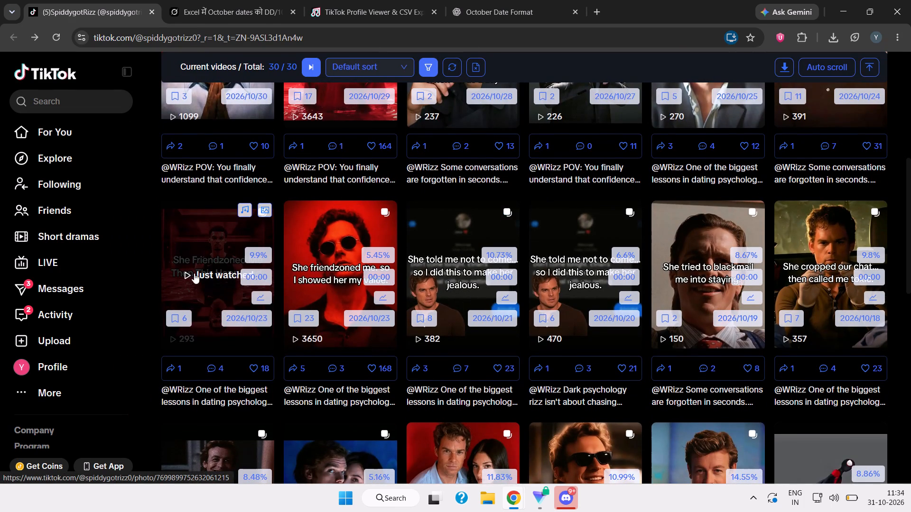
Open the second 23 October post, "Watch till the end. No", and attach its copied link to D183's Link text, closing the post when done.
click(200, 295)
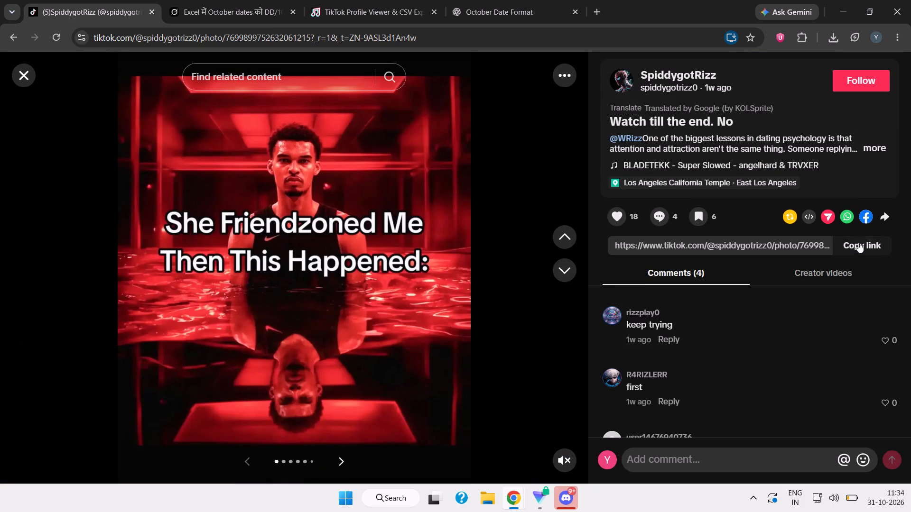
click(862, 246)
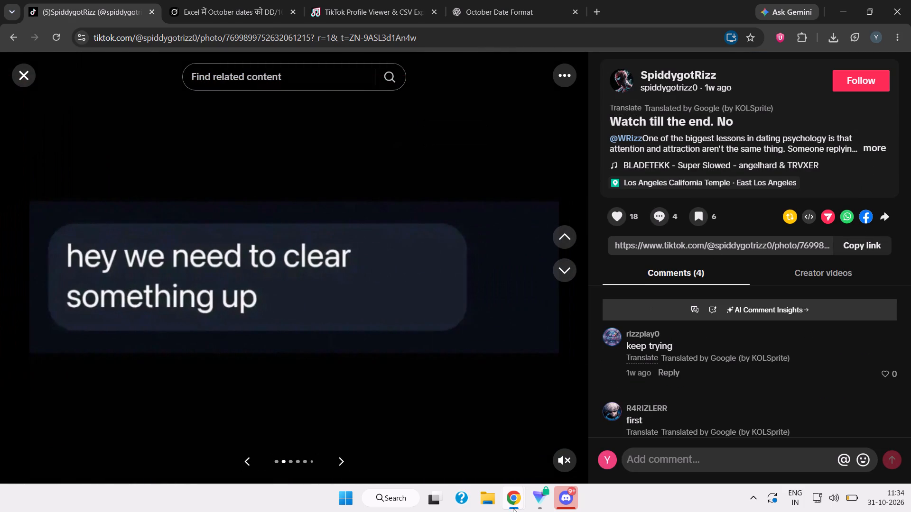
click(440, 452)
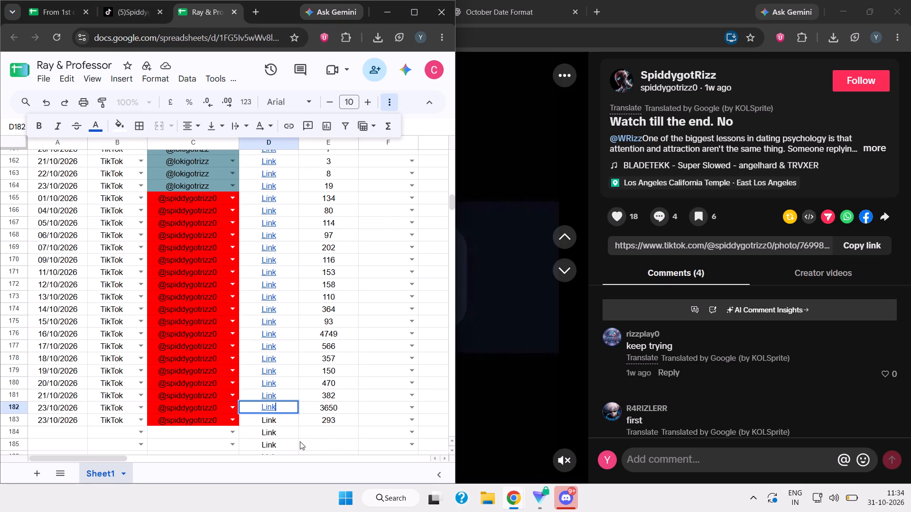
right_click(278, 423)
click(297, 456)
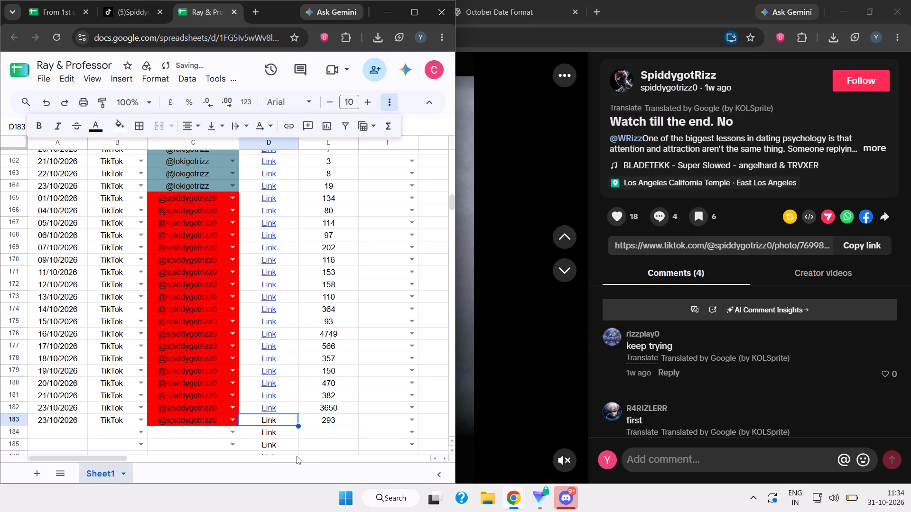
key(ctrl+v)
click(396, 222)
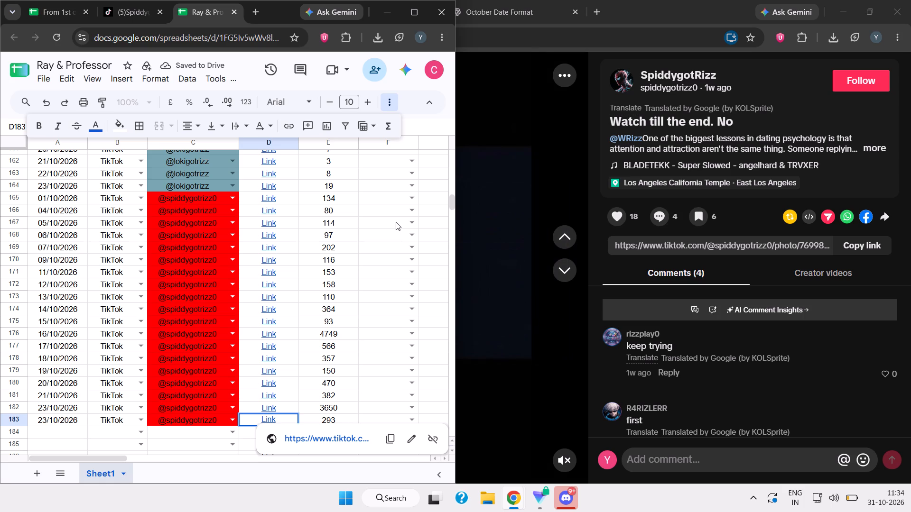
click(697, 4)
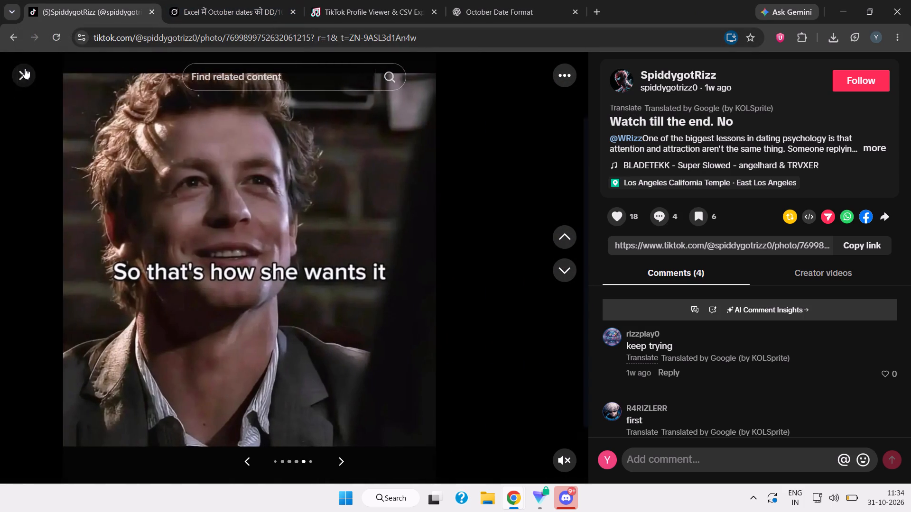
click(24, 69)
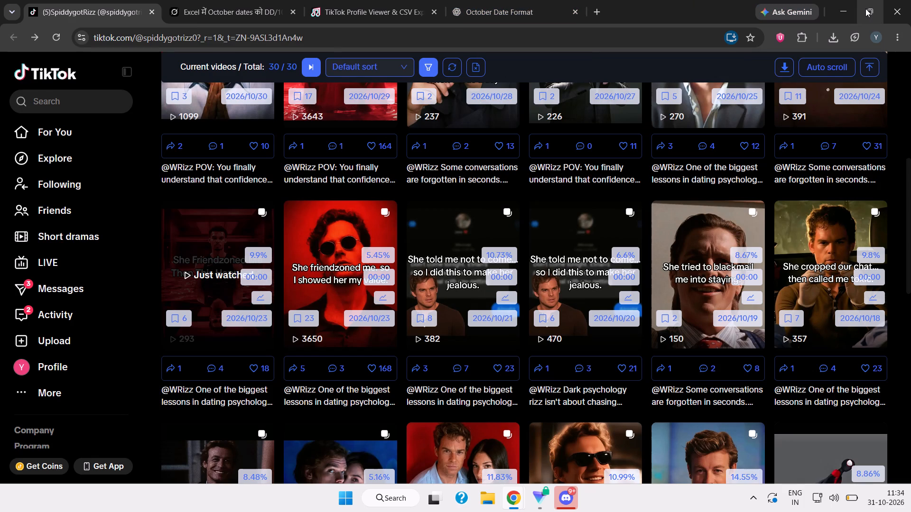
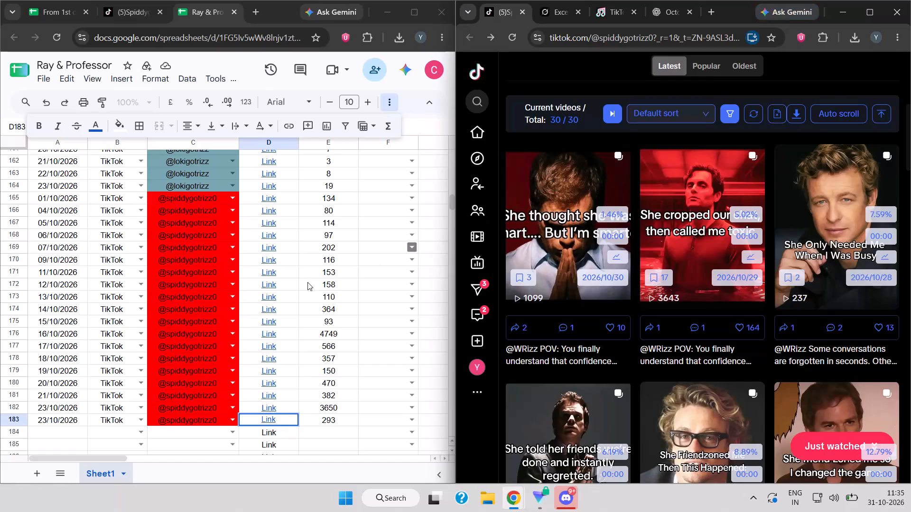
Finish editing the link in cell D183 of the Ray & Professor sheet.
scroll(307, 282, down, 3)
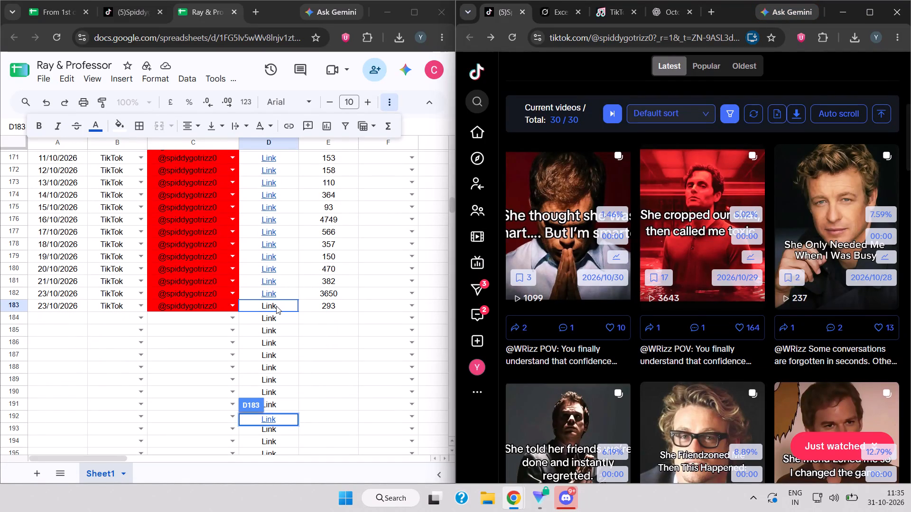
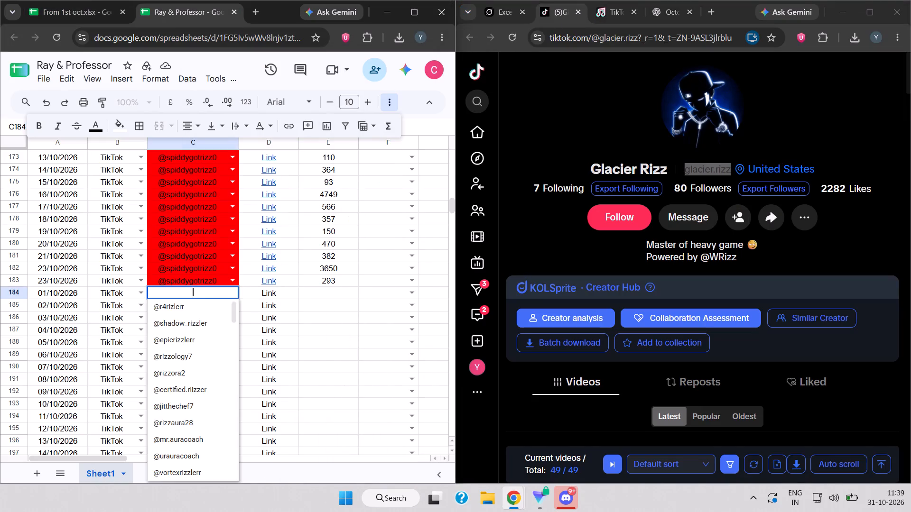
key(ctrl+v)
click(213, 317)
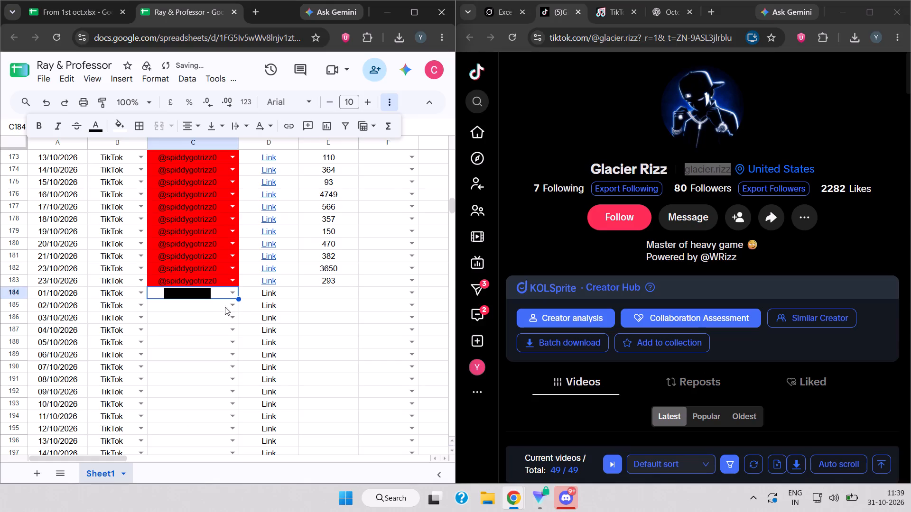
click(232, 303)
key(ctrl+v)
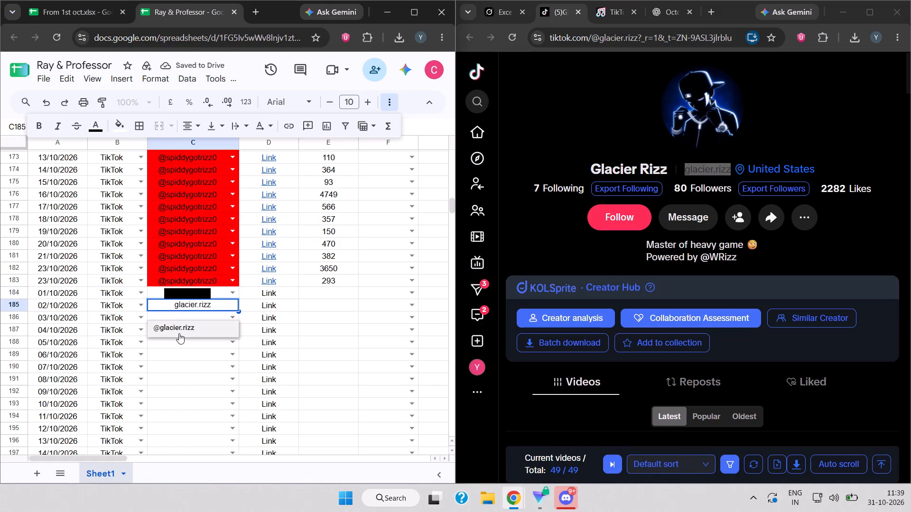
click(179, 333)
click(237, 319)
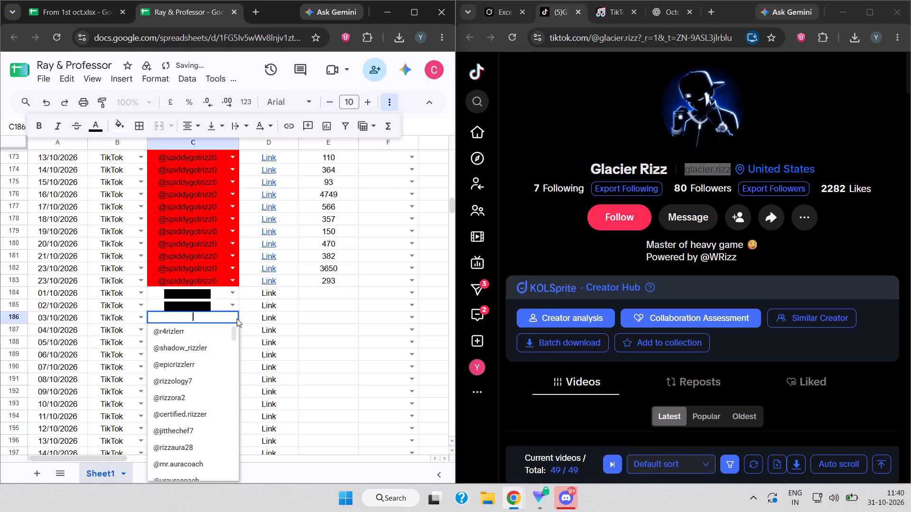
key(ctrl+v)
click(190, 333)
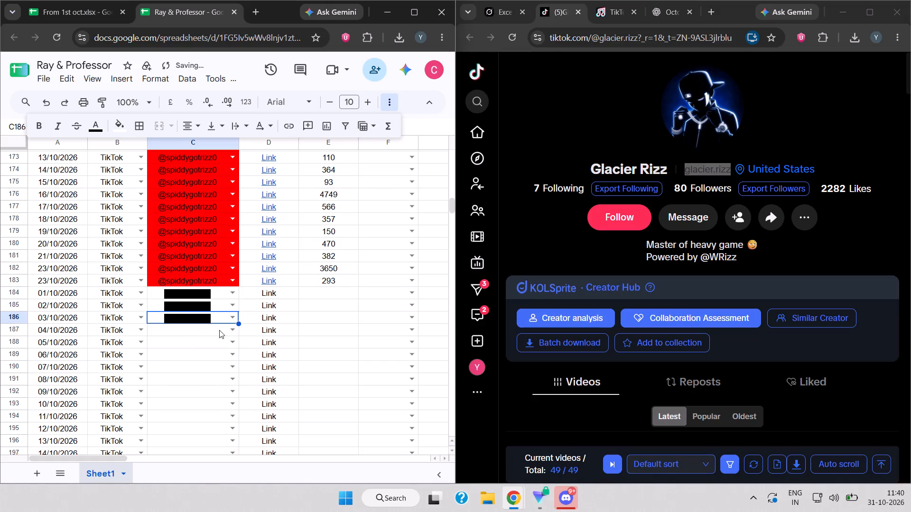
click(232, 329)
key(ctrl+v)
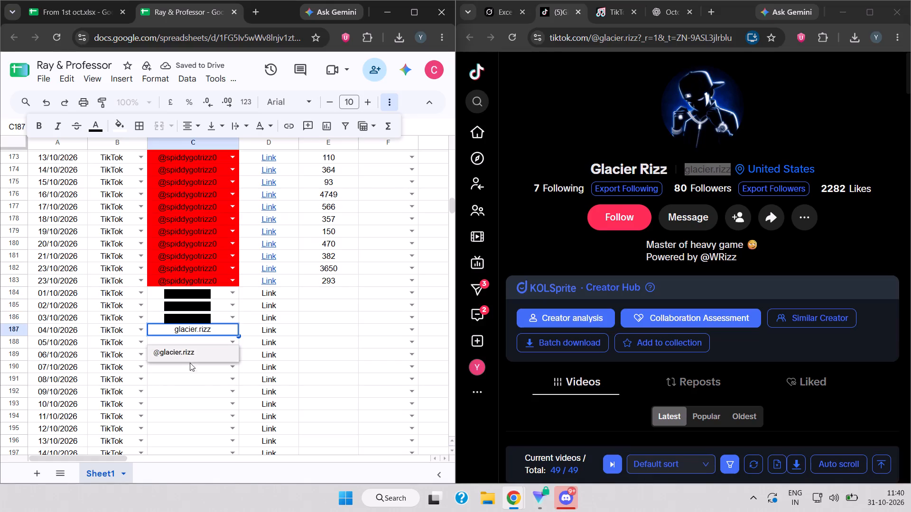
click(187, 355)
drag(159, 290, 184, 308)
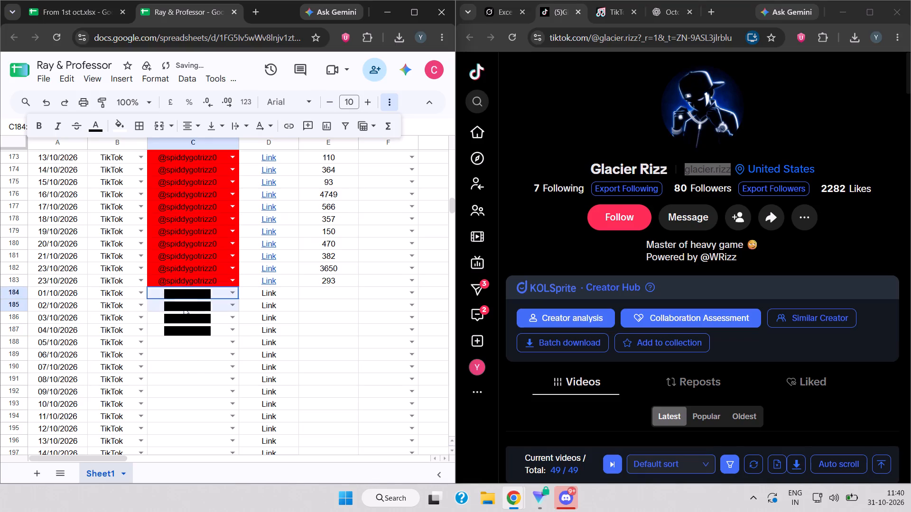
drag(184, 308, 208, 331)
key(ctrl+c)
click(201, 347)
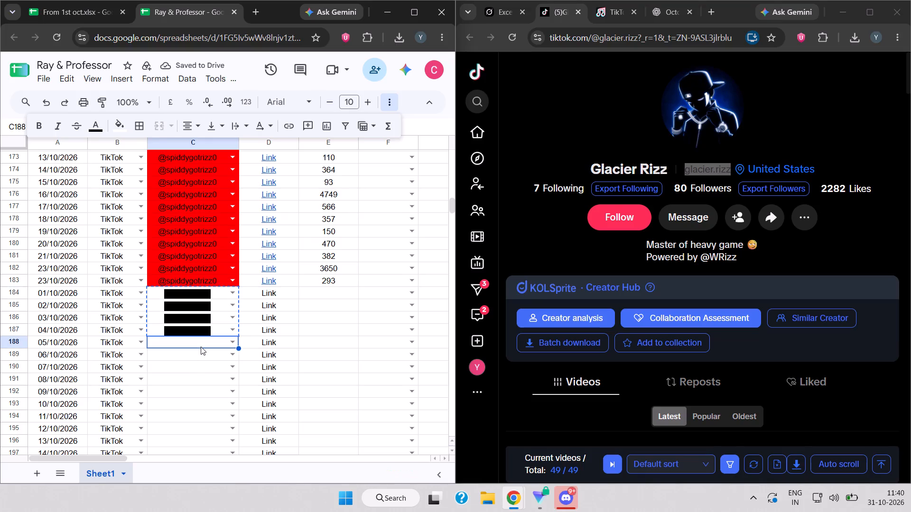
key(ctrl+v)
scroll(201, 347, down, 1)
click(182, 283)
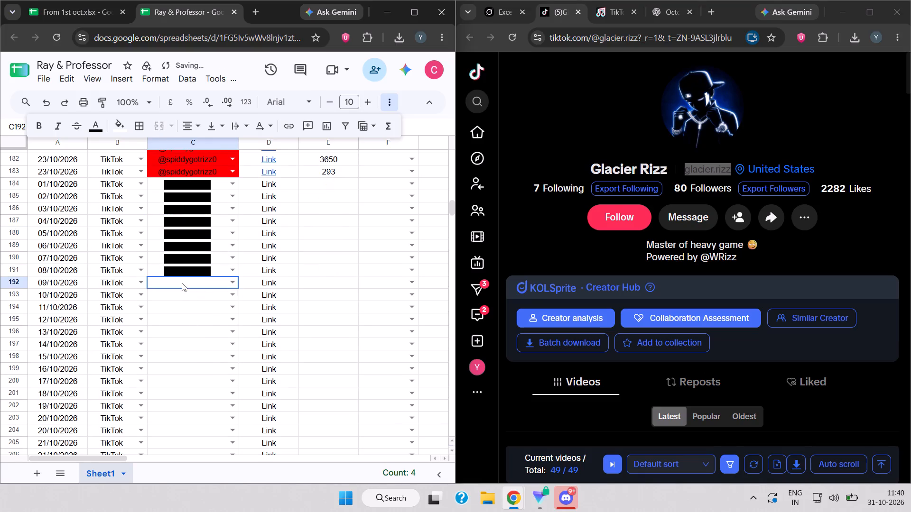
key(ctrl+v)
drag(156, 186, 188, 317)
key(ctrl+c)
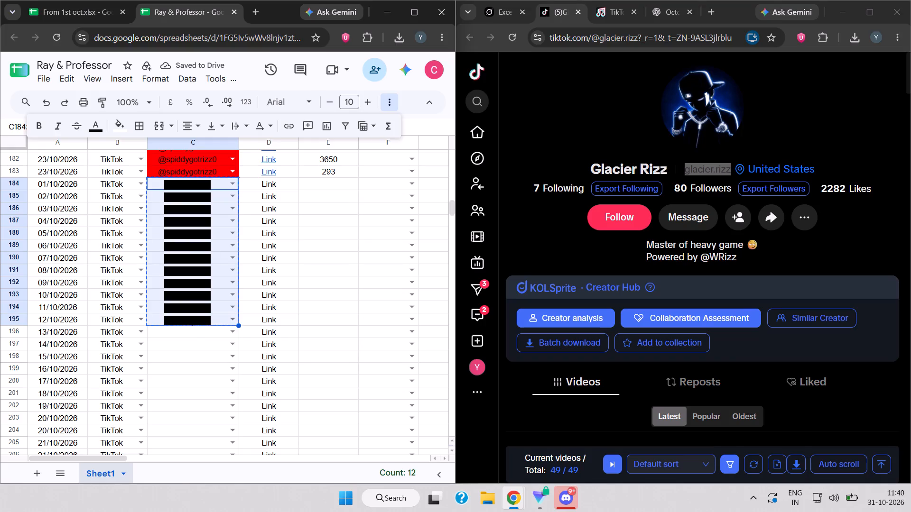
click(192, 334)
key(ctrl+v)
scroll(192, 334, down, 3)
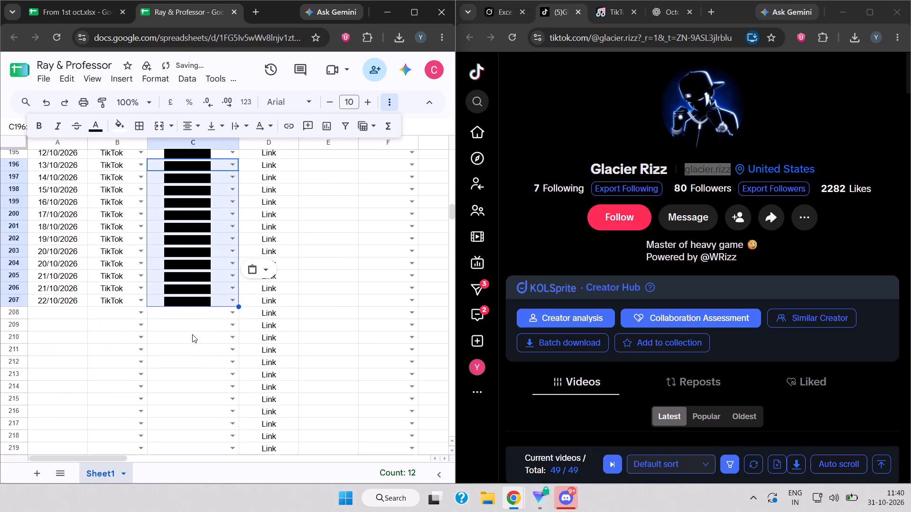
scroll(326, 306, up, 1)
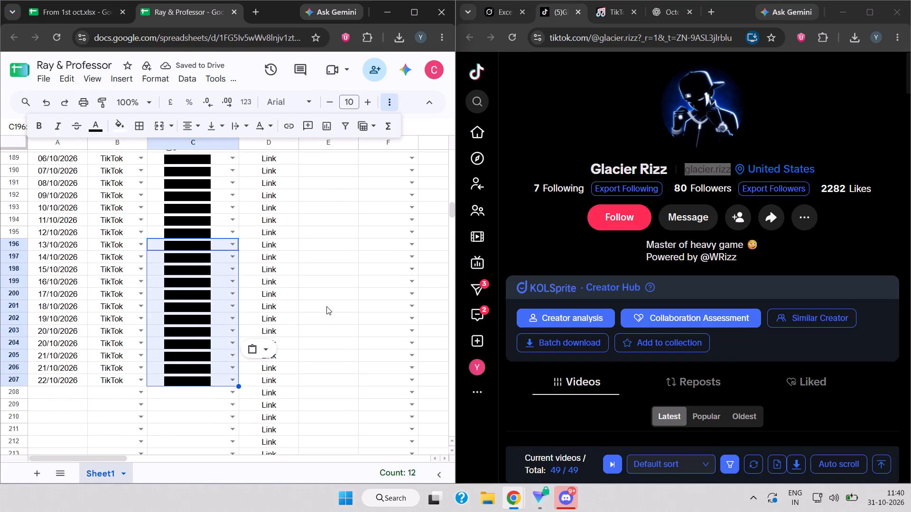
scroll(326, 306, up, 1)
click(326, 306)
scroll(326, 306, up, 1)
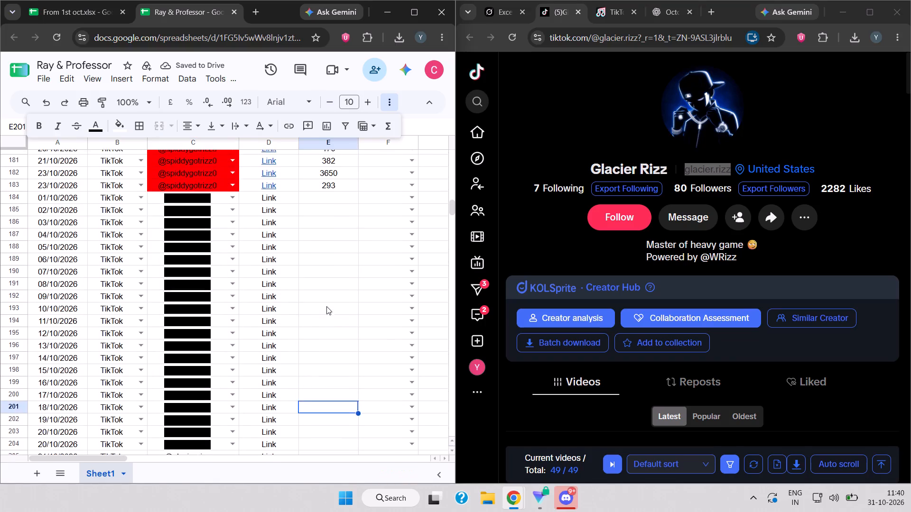
scroll(326, 306, up, 3)
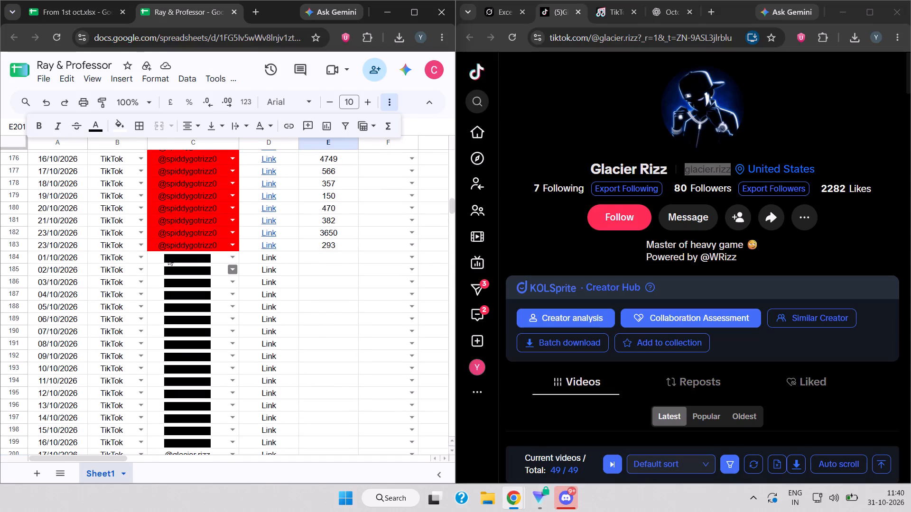
drag(158, 254, 194, 237)
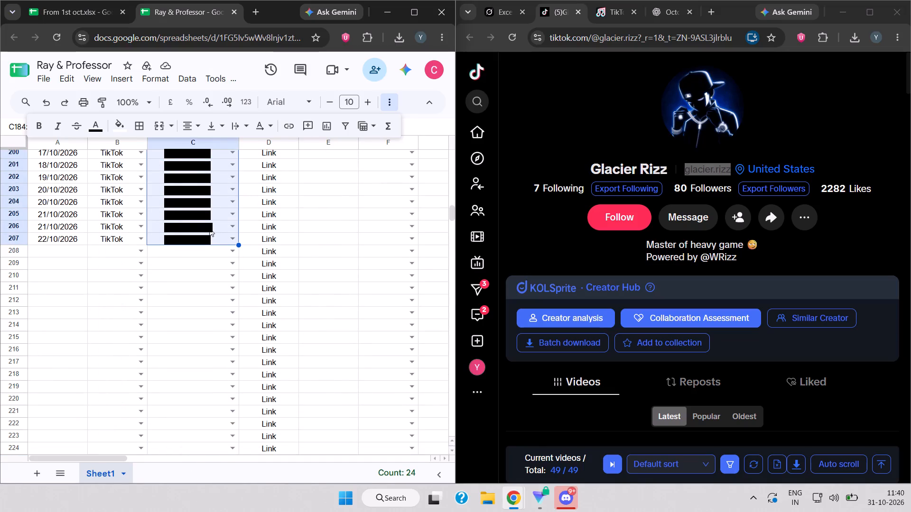
click(122, 124)
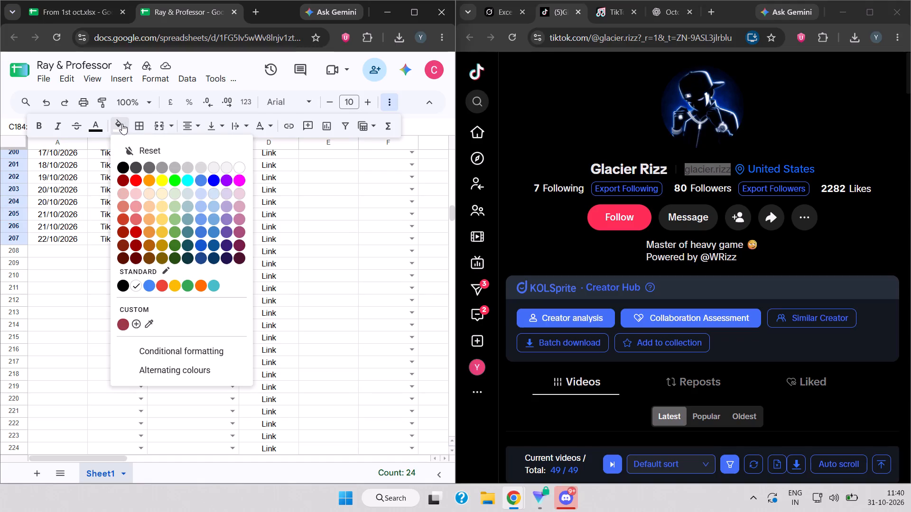
click(211, 215)
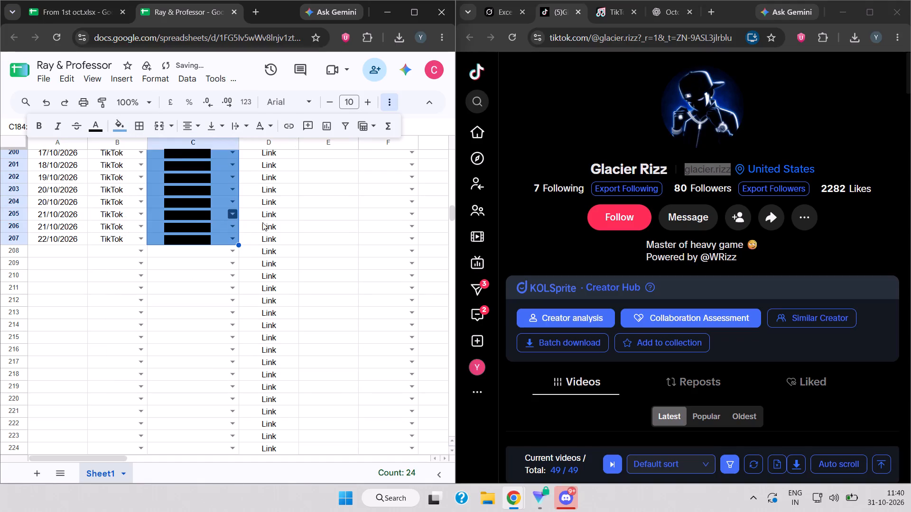
click(324, 225)
scroll(324, 225, up, 6)
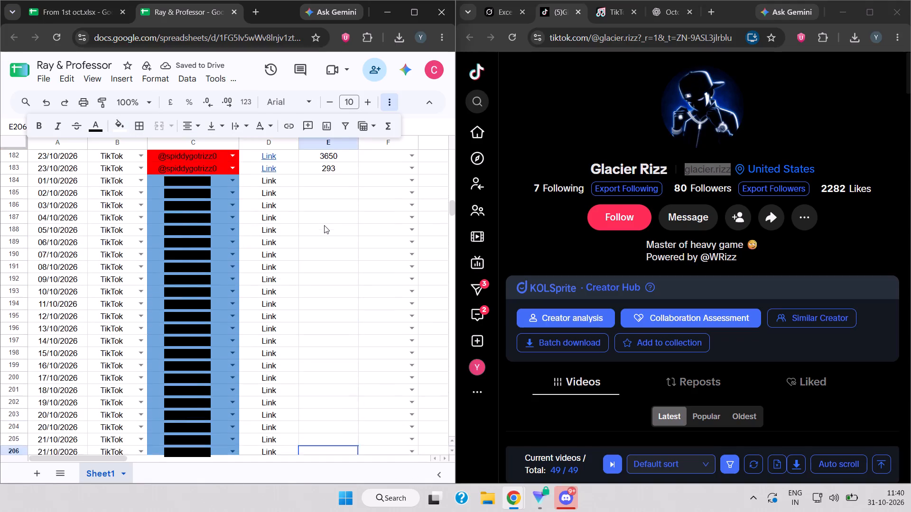
scroll(324, 225, down, 1)
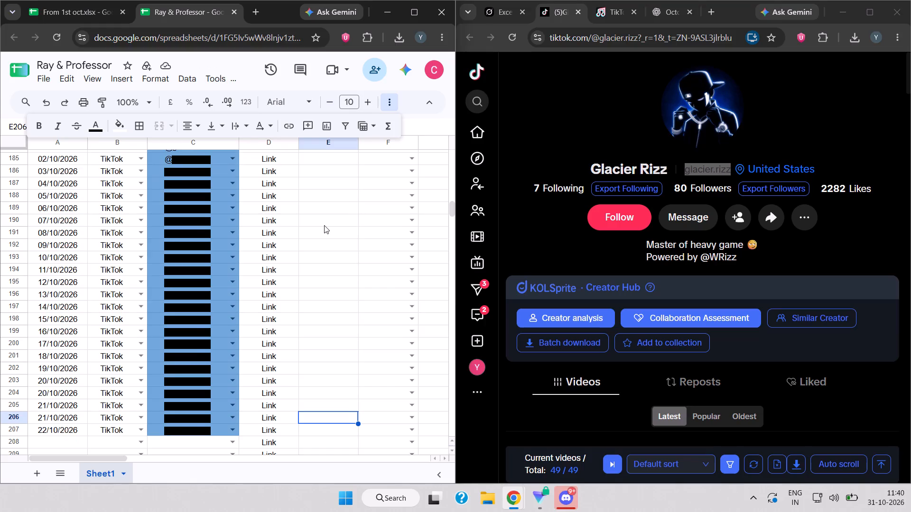
Find the 2026/10/01 video among the Glacier Rizz posts, open it, and return to the profile.
click(287, 159)
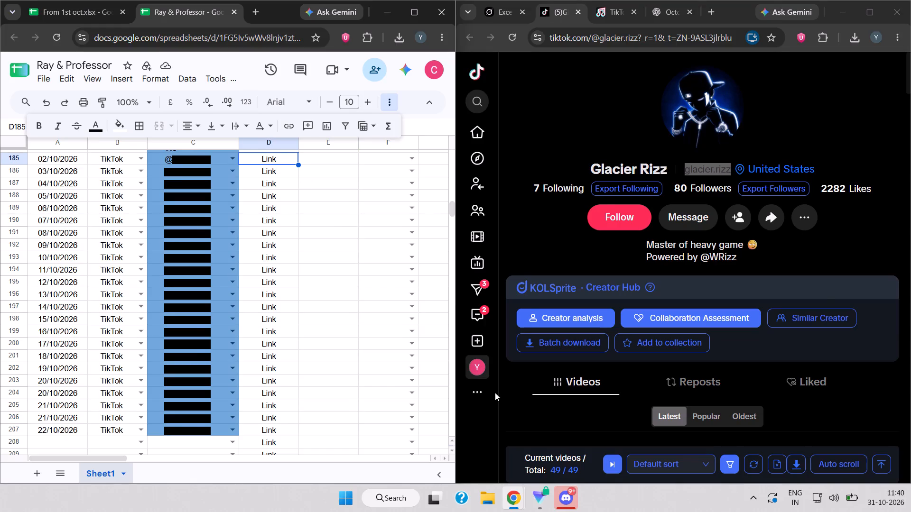
scroll(606, 369, down, 17)
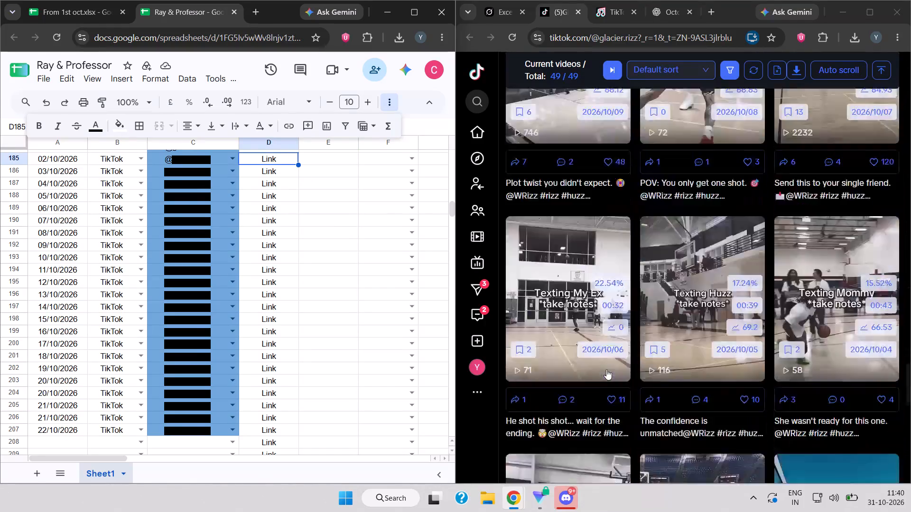
scroll(606, 369, down, 2)
scroll(606, 369, up, 5)
scroll(606, 369, down, 1)
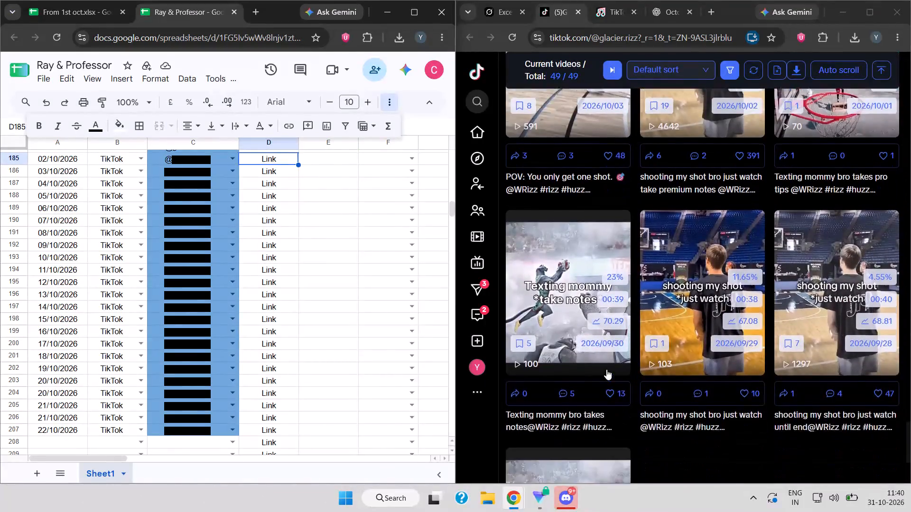
scroll(606, 369, down, 1)
scroll(606, 369, up, 4)
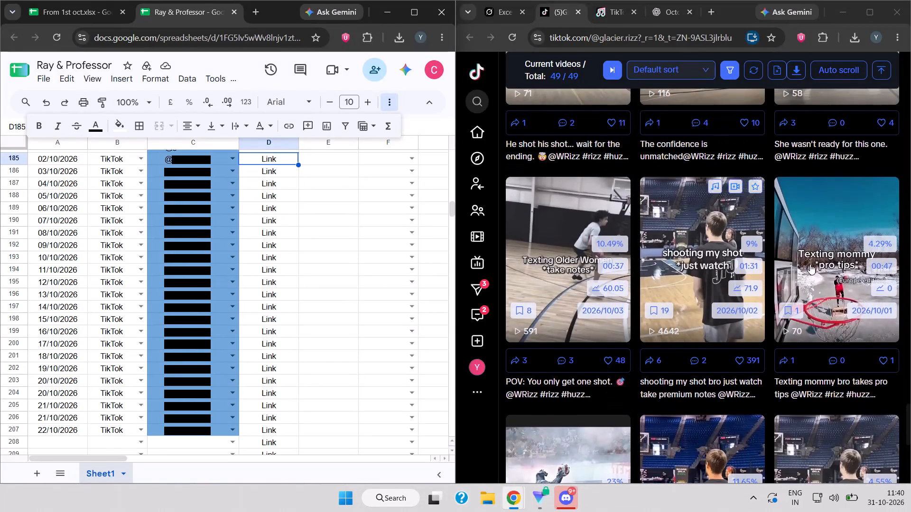
click(815, 263)
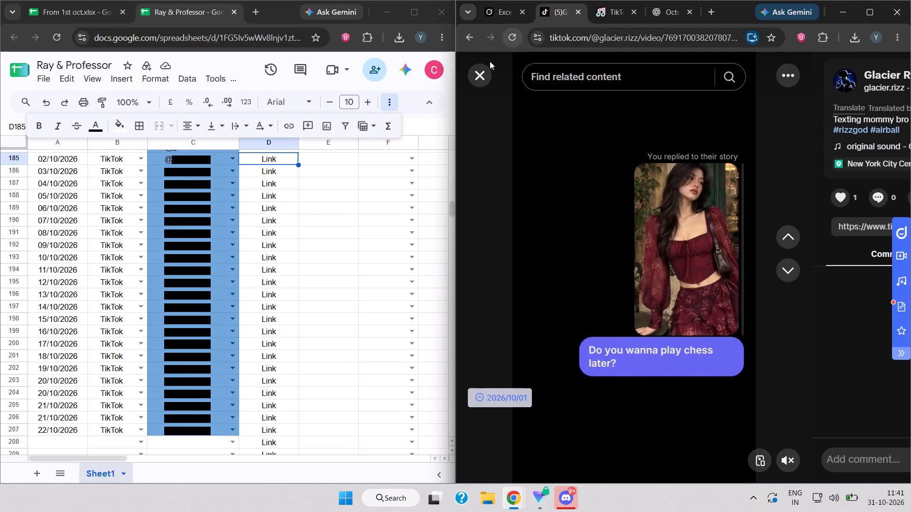
click(483, 66)
Maximize the TikTok window, open the 2026/10/01 Glacier Rizz video and copy its link.
scroll(661, 260, up, 1)
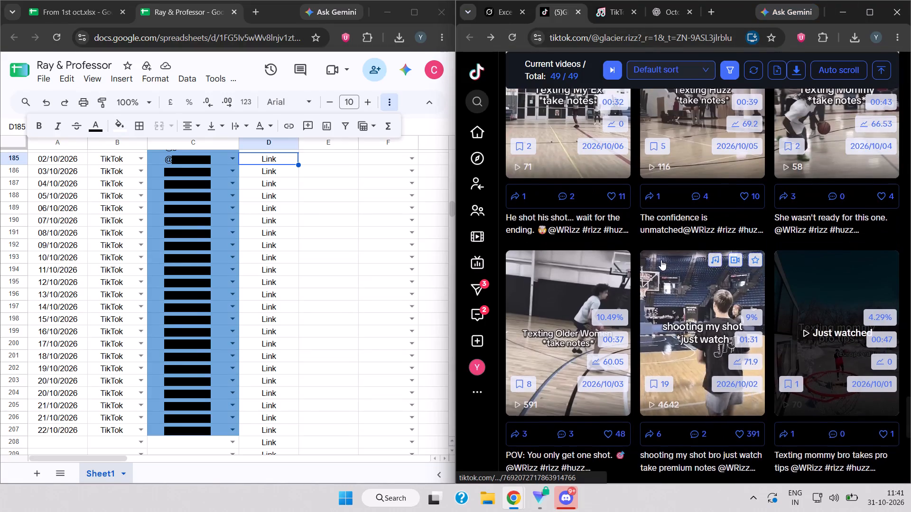
scroll(661, 260, up, 1)
scroll(661, 260, down, 2)
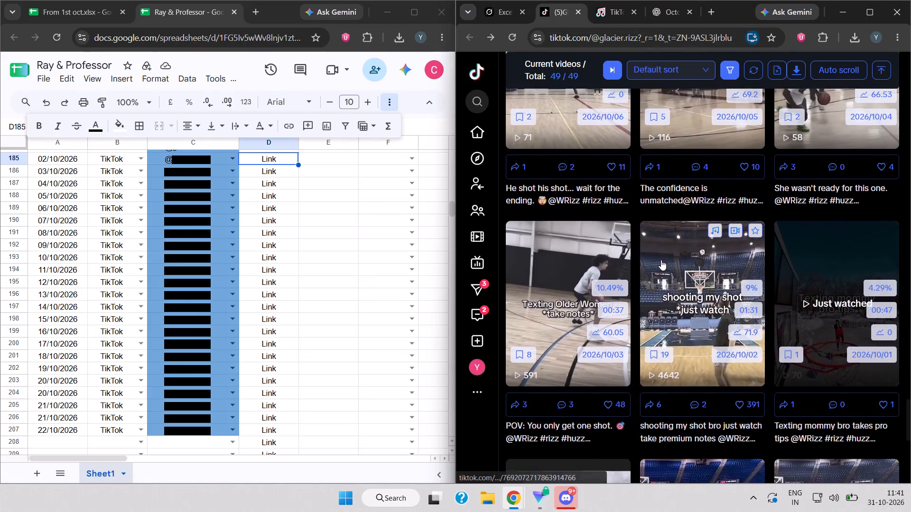
click(868, 8)
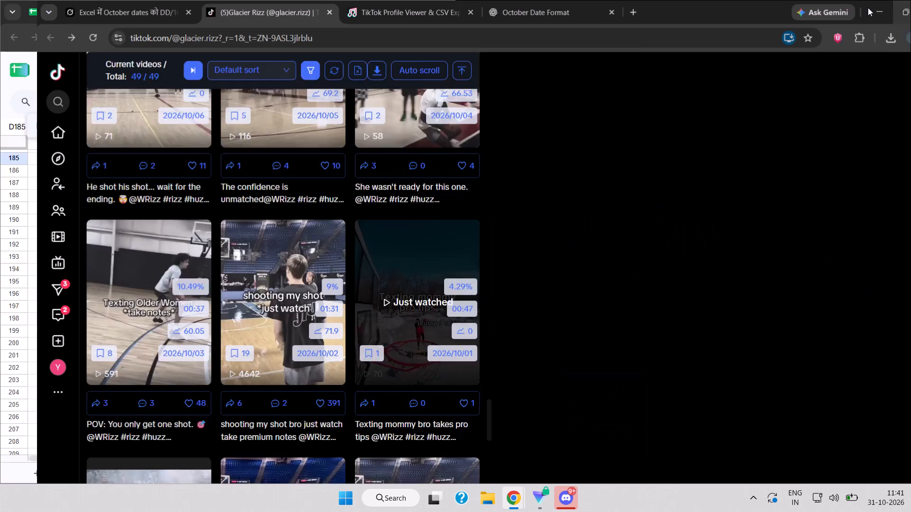
scroll(407, 265, up, 5)
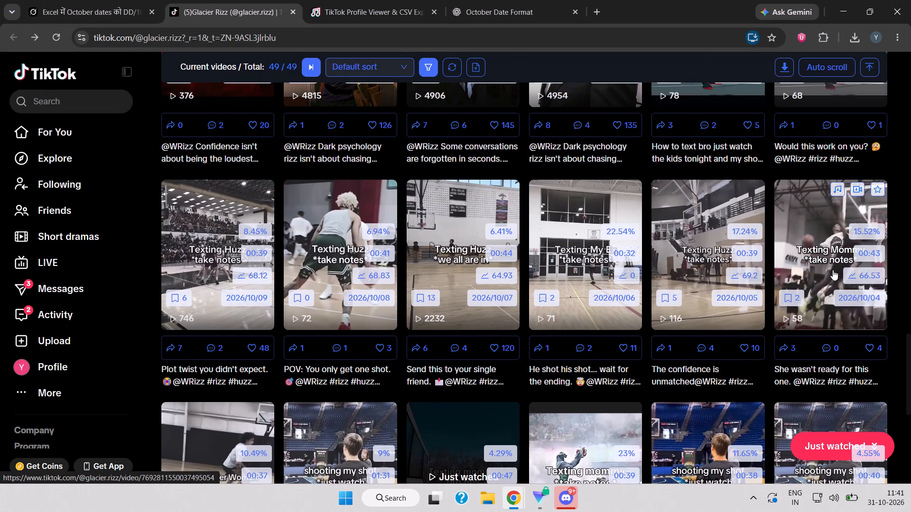
scroll(839, 274, down, 1)
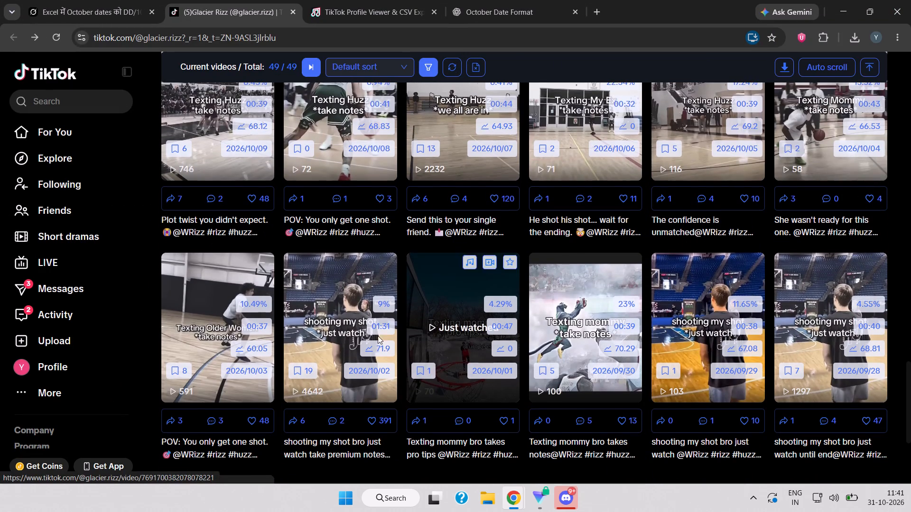
click(440, 328)
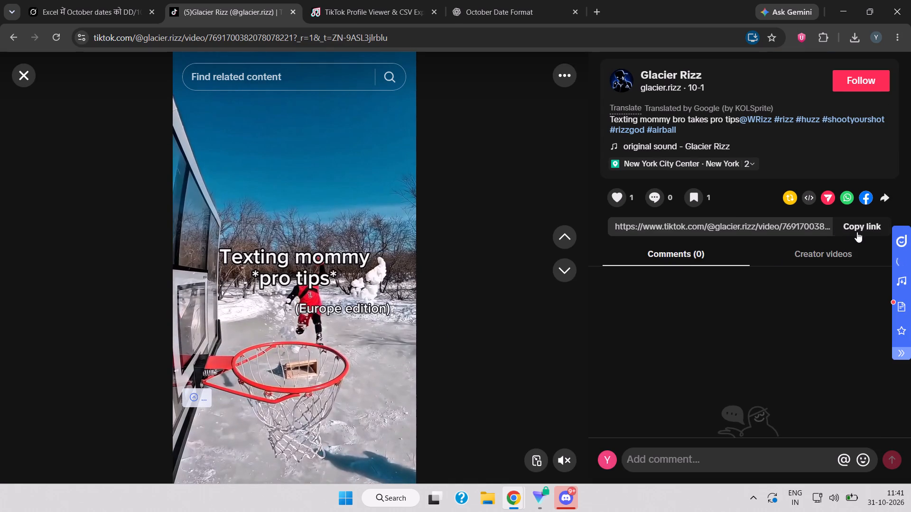
click(857, 232)
Switch to the Ray & Professor sheet and attach the copied video link to the Link text in D185.
drag(518, 500, 527, 502)
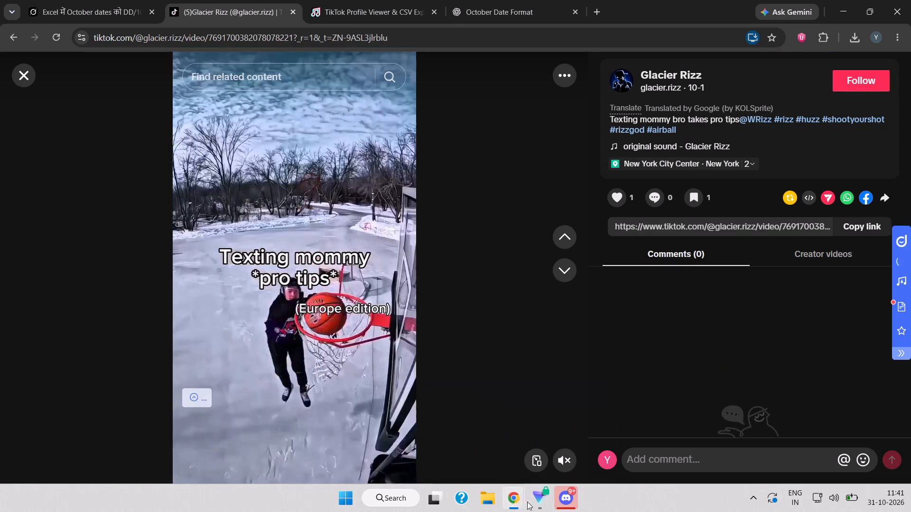
drag(527, 502, 539, 503)
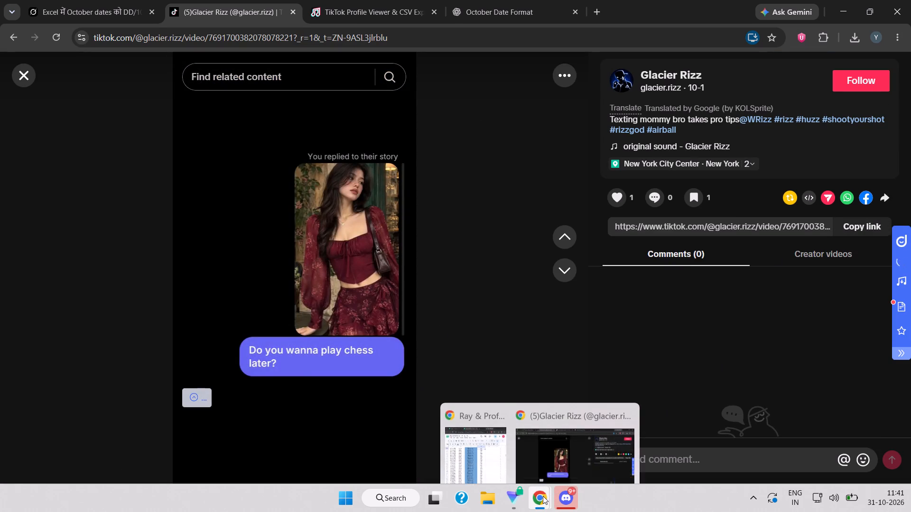
click(489, 445)
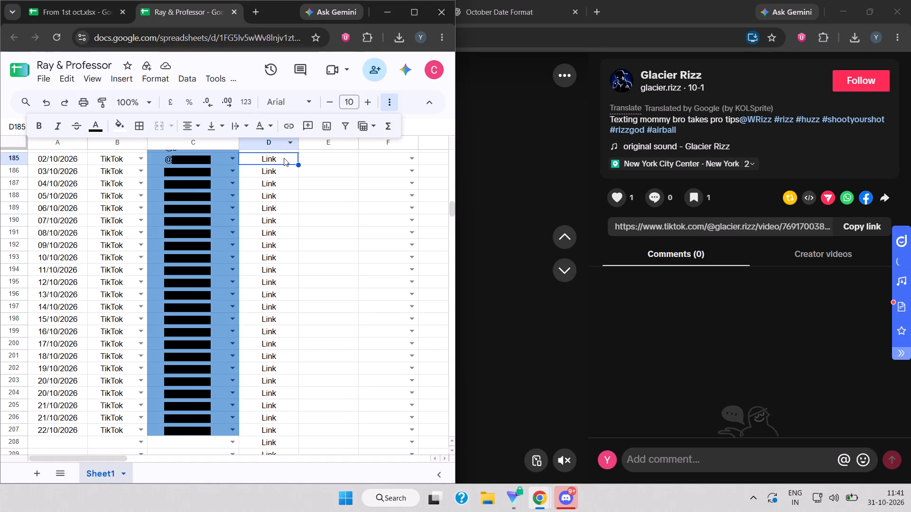
right_click(284, 158)
click(314, 453)
key(ctrl+v)
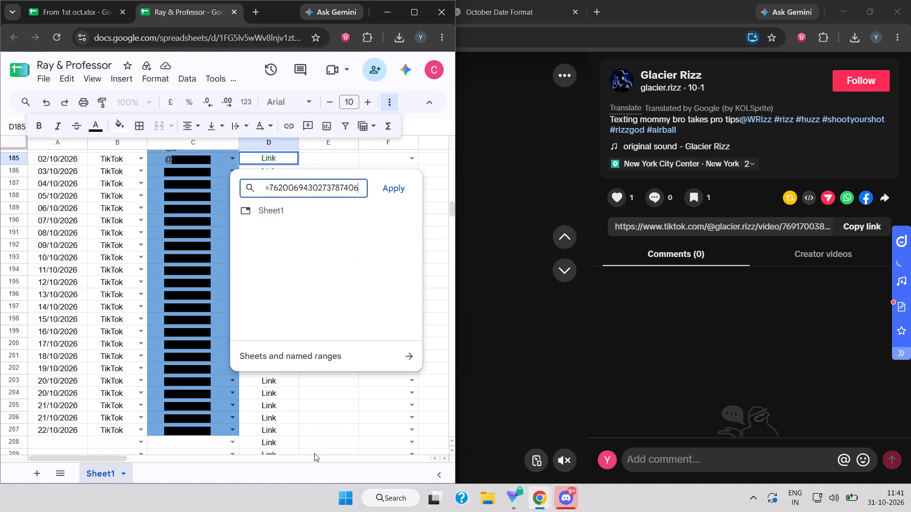
key(Return)
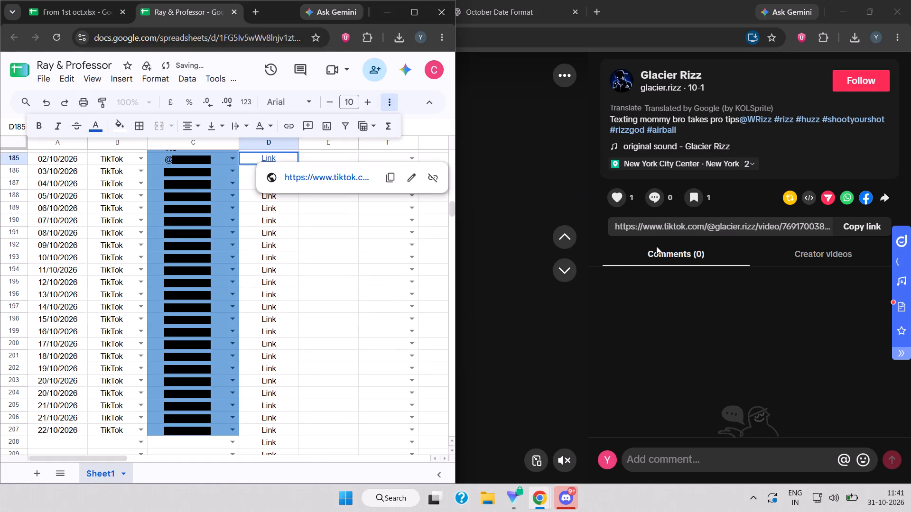
Copy the link of the 10-2 Glacier Rizz video and attach it to the Link text in D186.
click(567, 235)
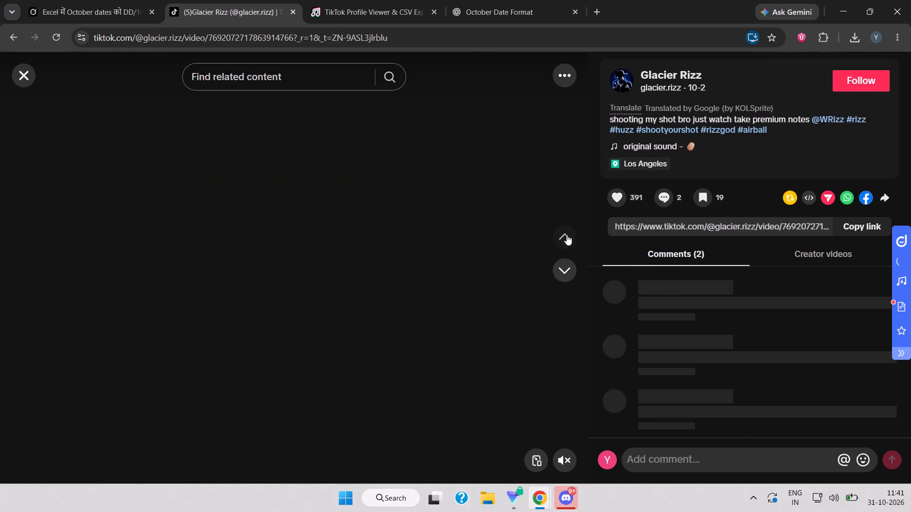
click(869, 224)
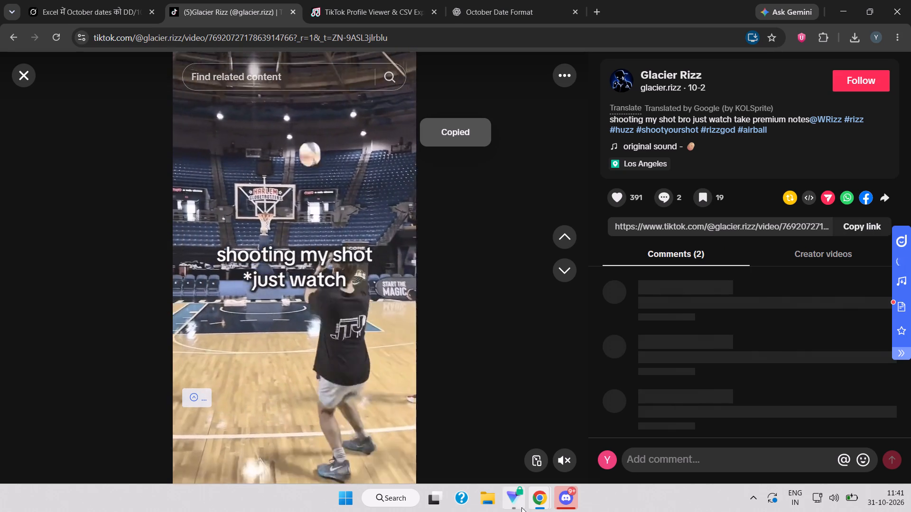
click(483, 430)
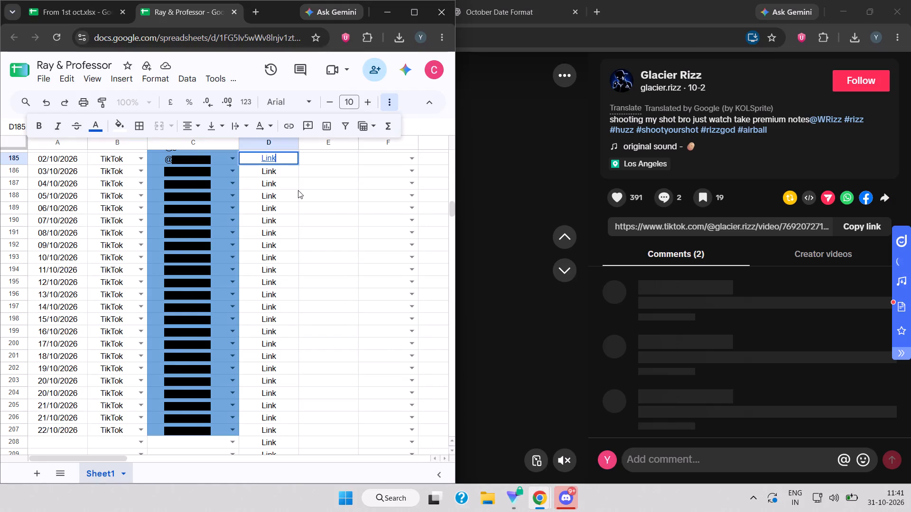
right_click(283, 173)
click(321, 460)
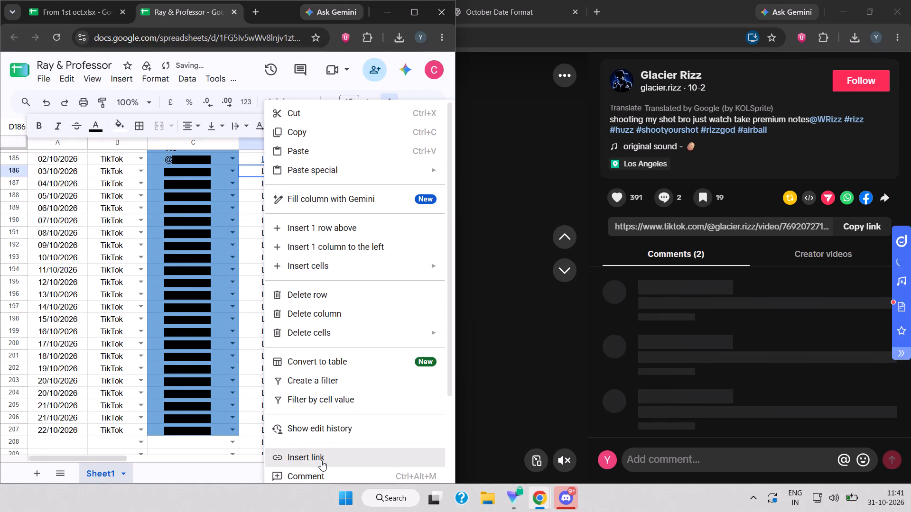
key(ctrl+v)
key(Return)
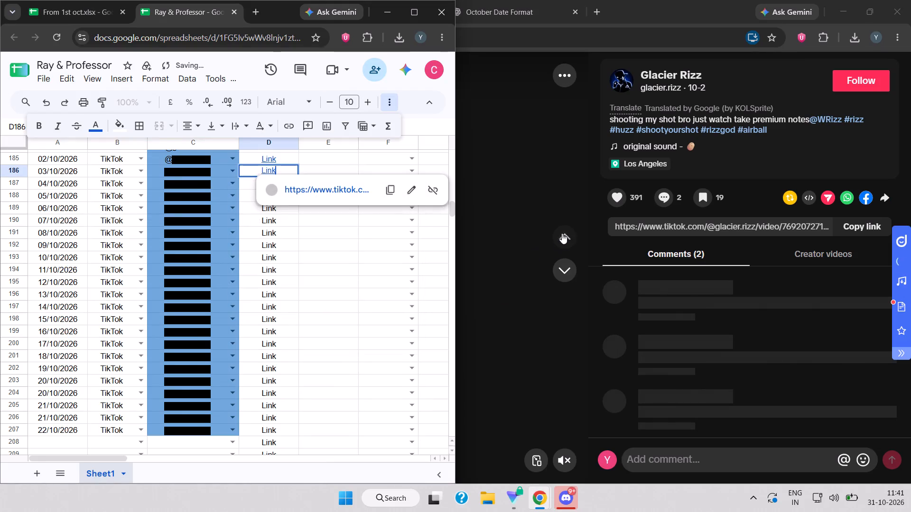
Copy the link of the 10-3 Glacier Rizz video and attach it to the Link text in D187.
click(565, 231)
click(852, 221)
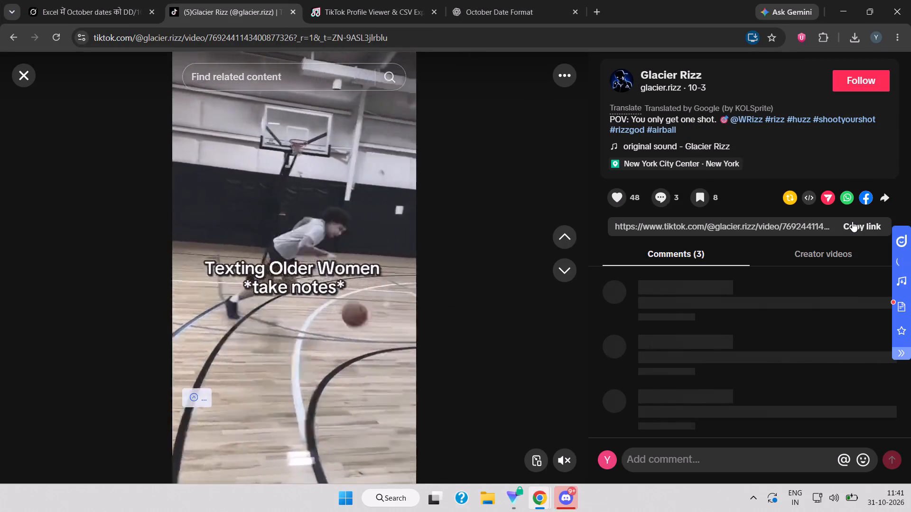
click(489, 436)
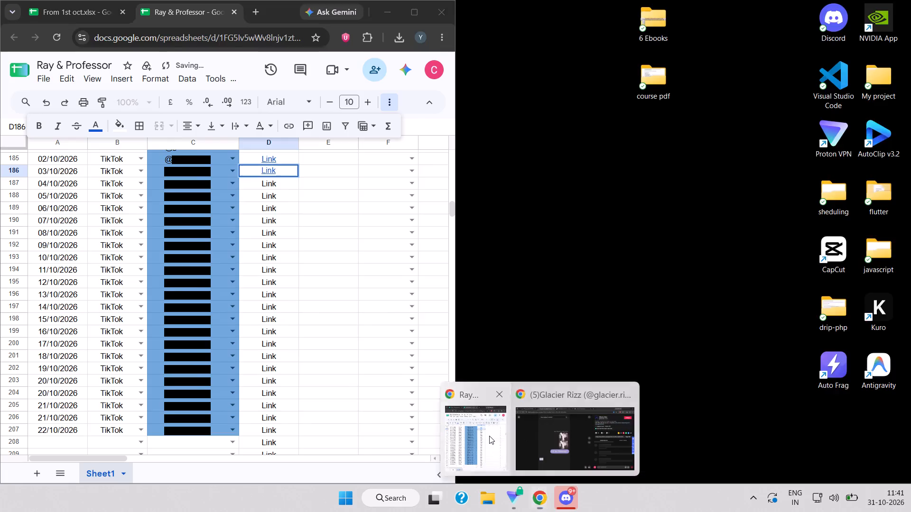
right_click(284, 184)
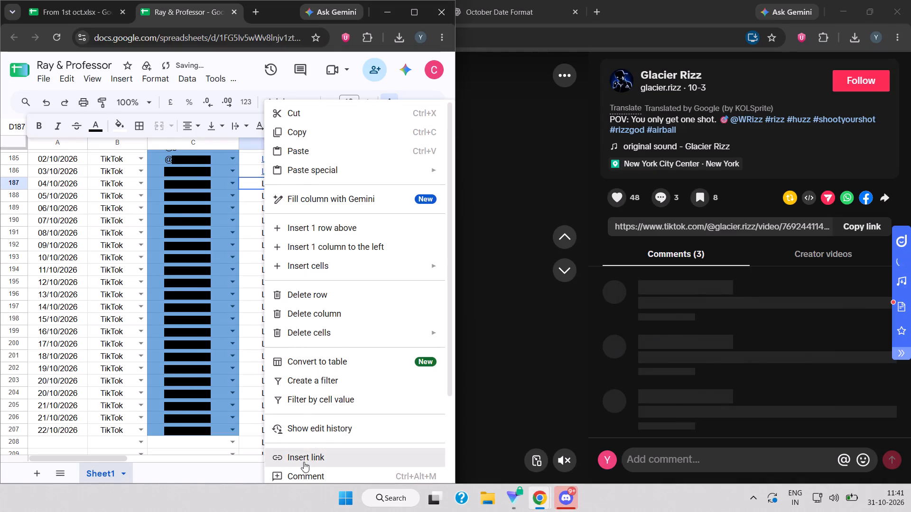
click(304, 462)
key(ctrl+v)
click(395, 217)
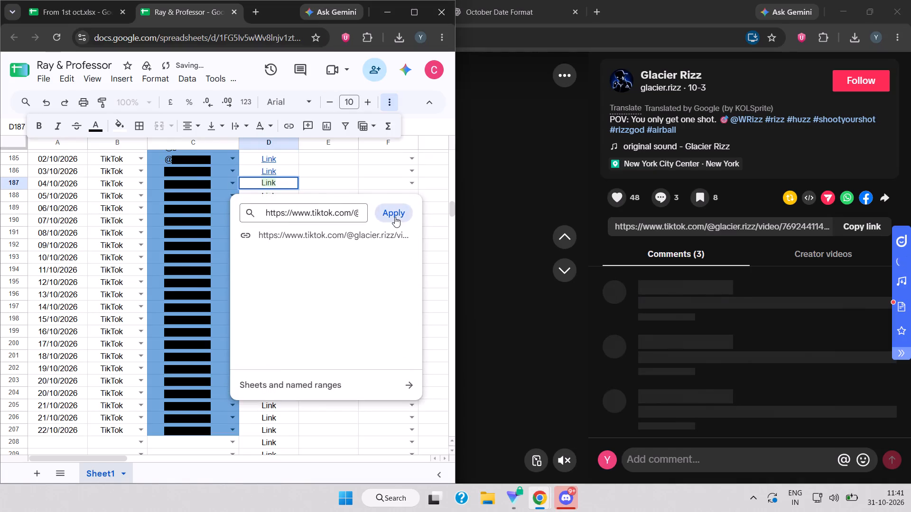
Copy the link of the 10-4 Glacier Rizz video and attach it to the Link text in D188.
click(574, 232)
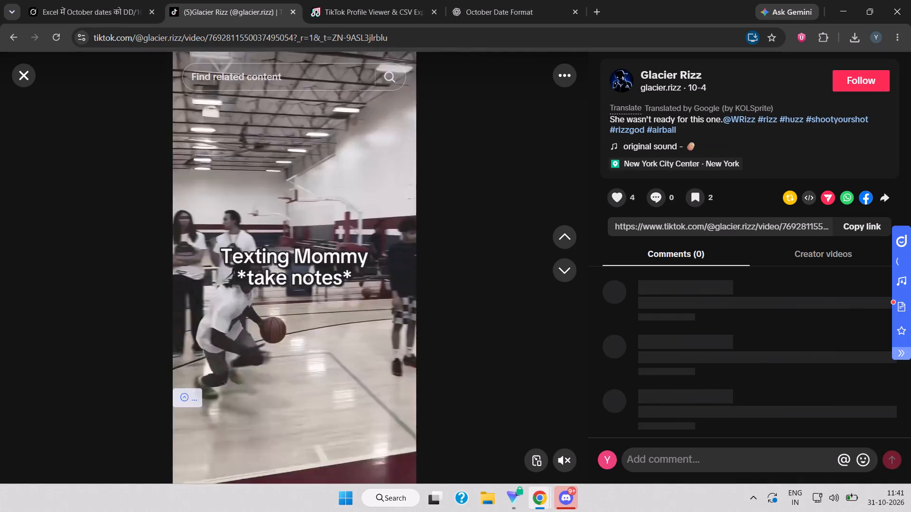
click(851, 228)
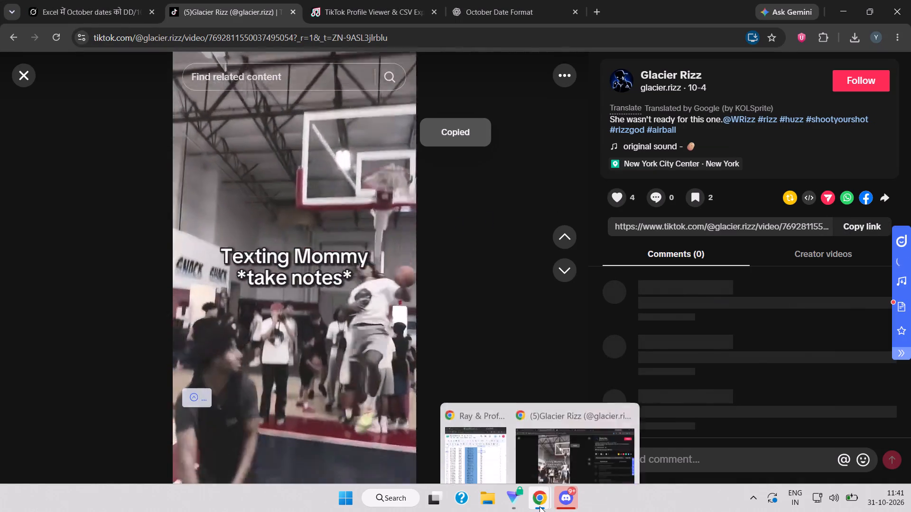
click(491, 438)
right_click(285, 196)
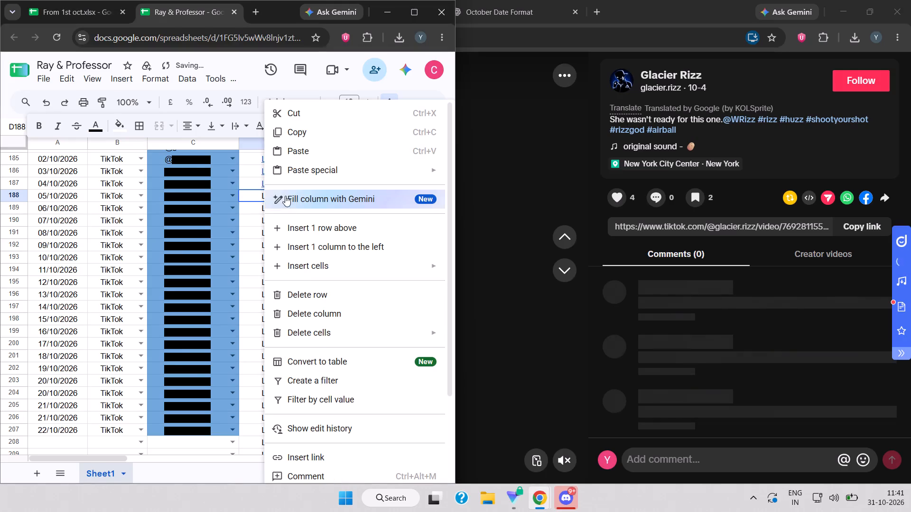
click(322, 463)
key(ctrl+v)
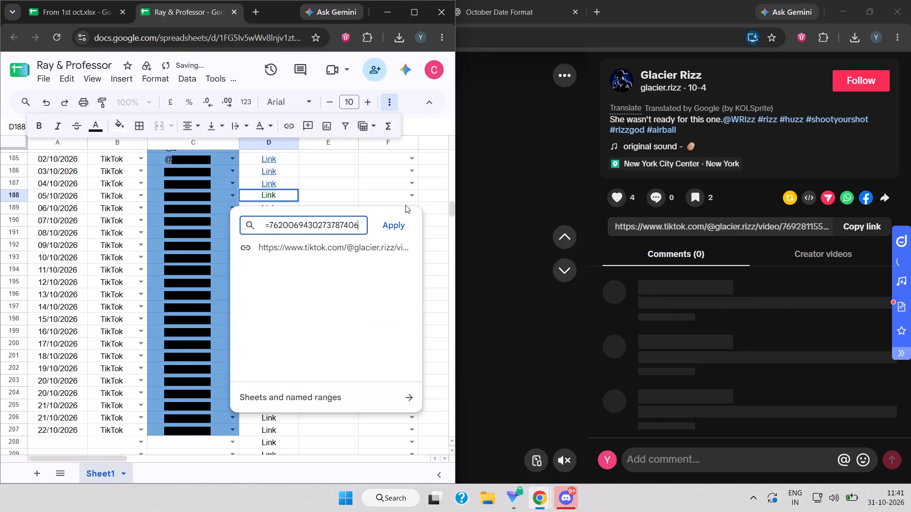
click(386, 230)
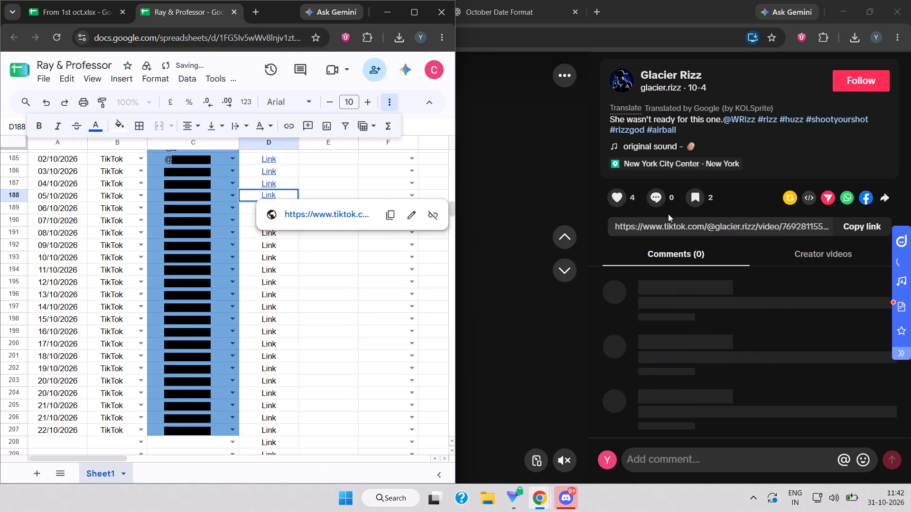
Copy the link of the 10-5 Glacier Rizz video and attach it to the Link text in D189.
click(565, 238)
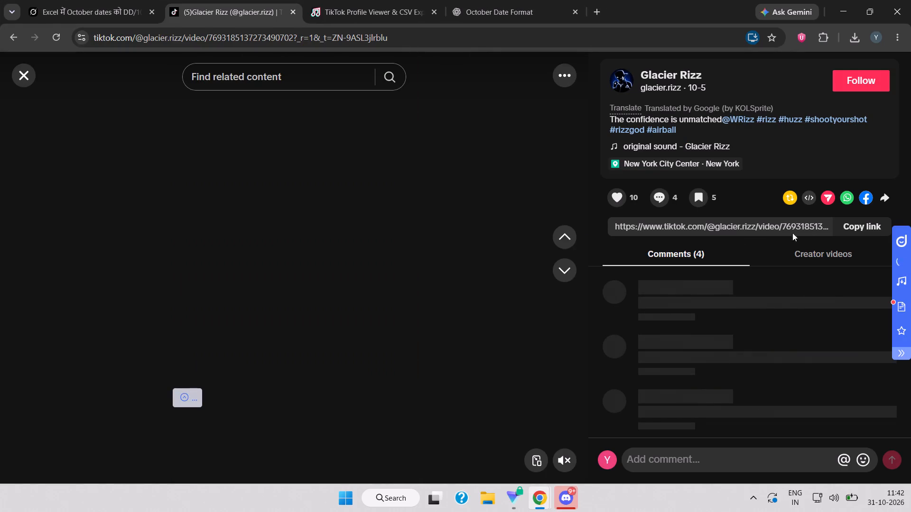
click(861, 222)
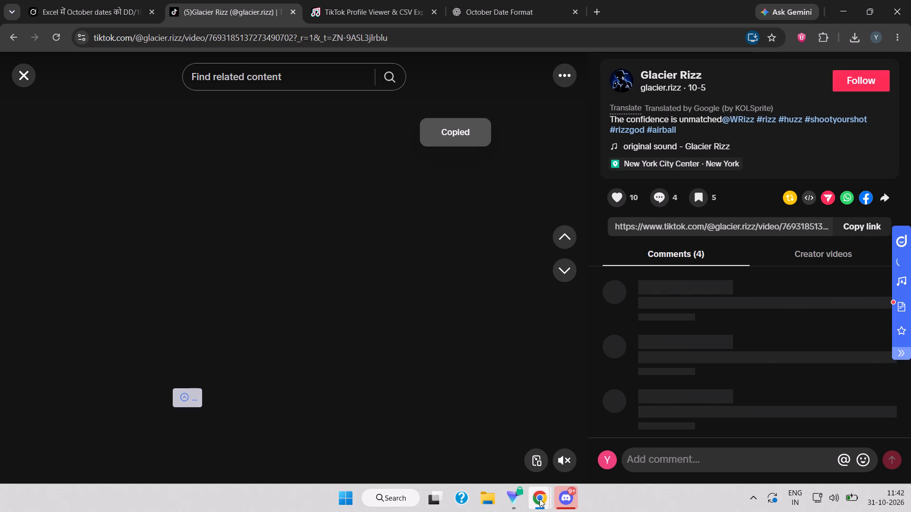
click(491, 442)
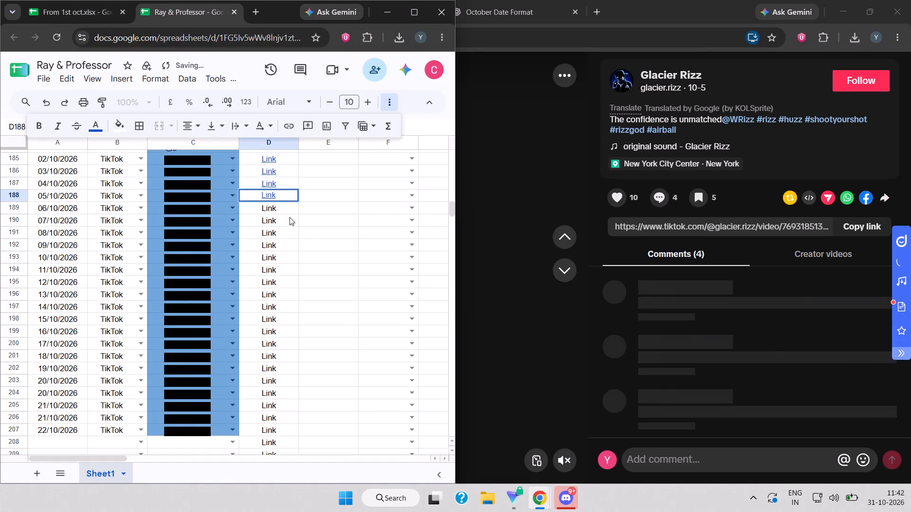
right_click(282, 209)
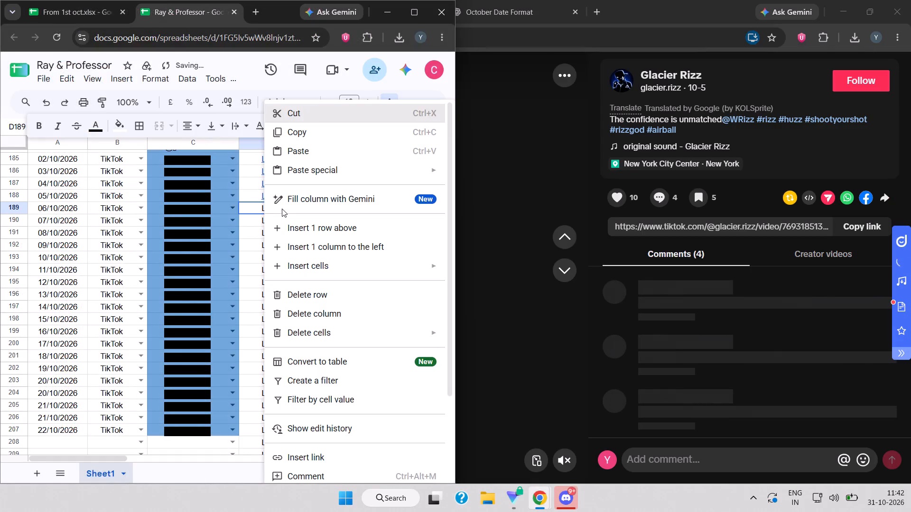
click(290, 448)
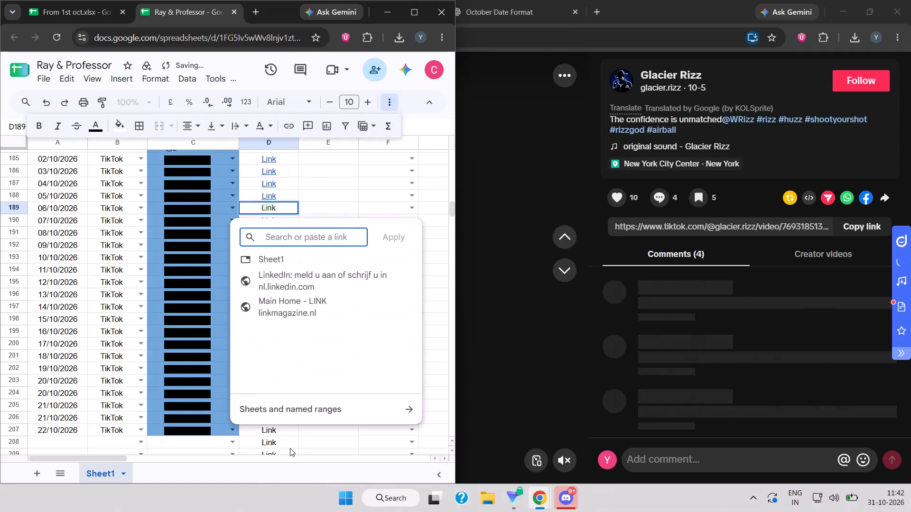
key(ctrl+v)
click(391, 236)
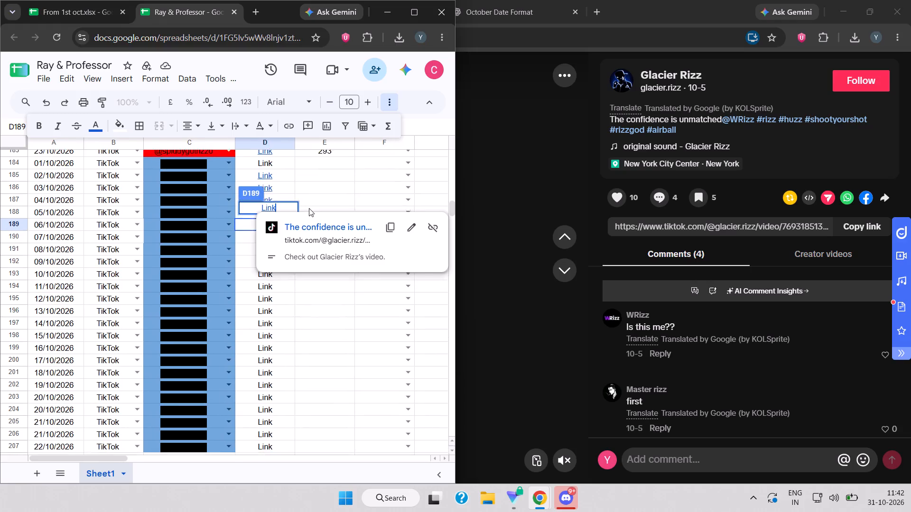
click(249, 205)
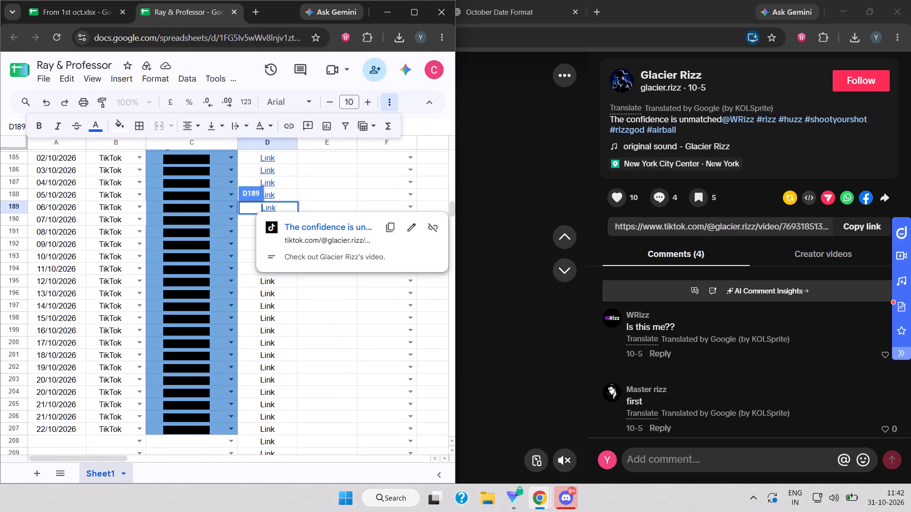
click(259, 209)
click(307, 208)
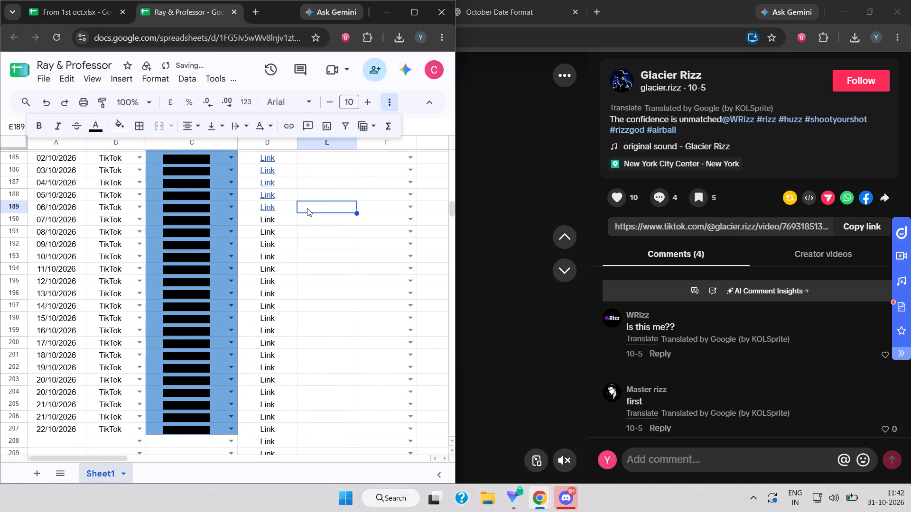
Go back to the 10-1 Glacier Rizz video, copy its link and attach it to the Link text in D184.
scroll(307, 208, up, 1)
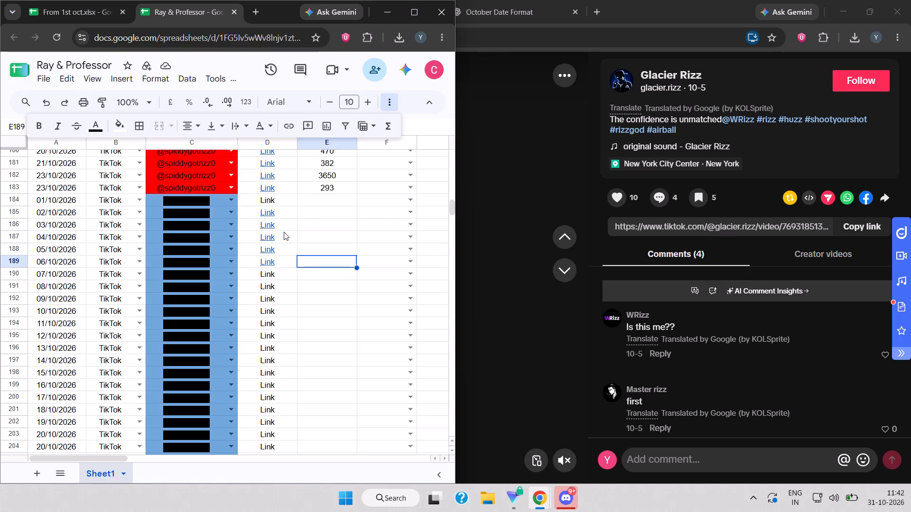
click(573, 265)
triple_click(573, 265)
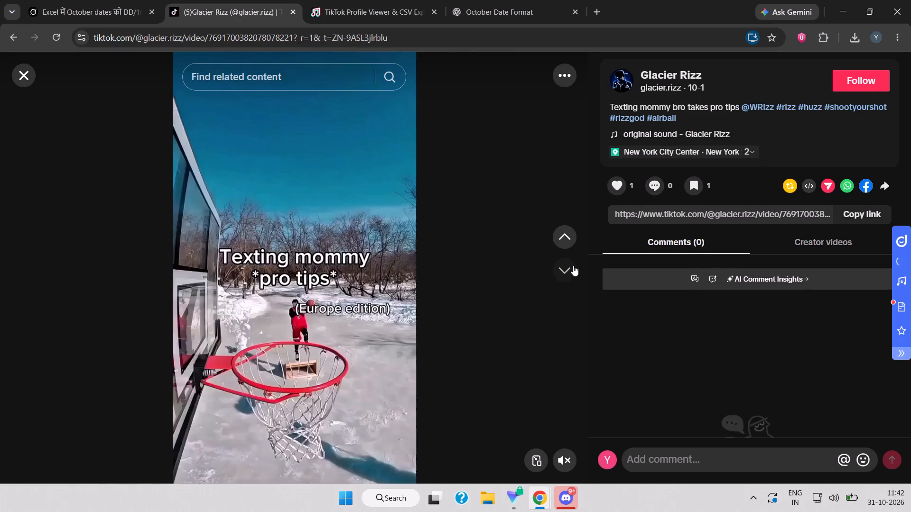
click(573, 265)
click(559, 240)
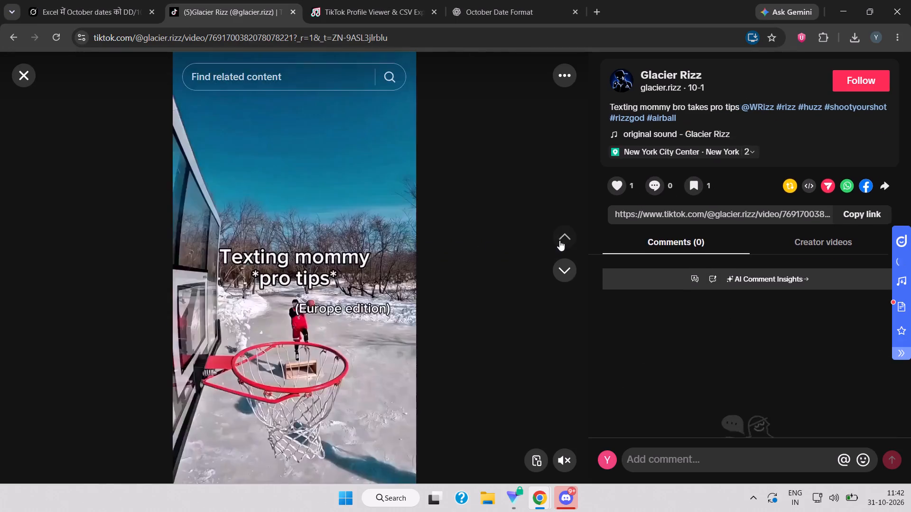
click(852, 226)
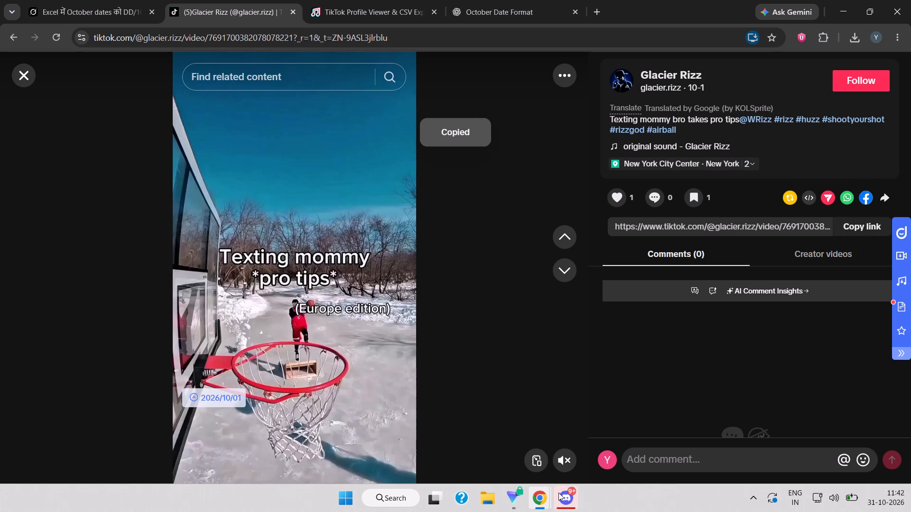
click(576, 451)
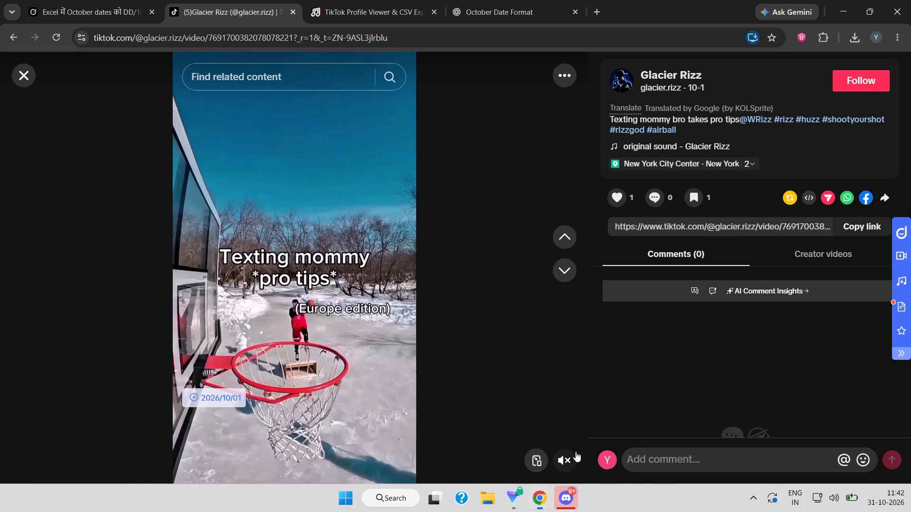
click(474, 442)
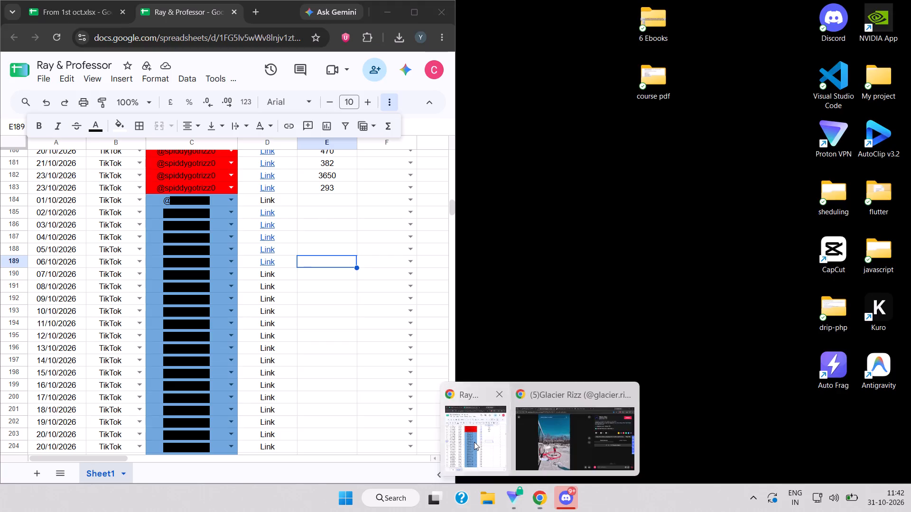
right_click(286, 199)
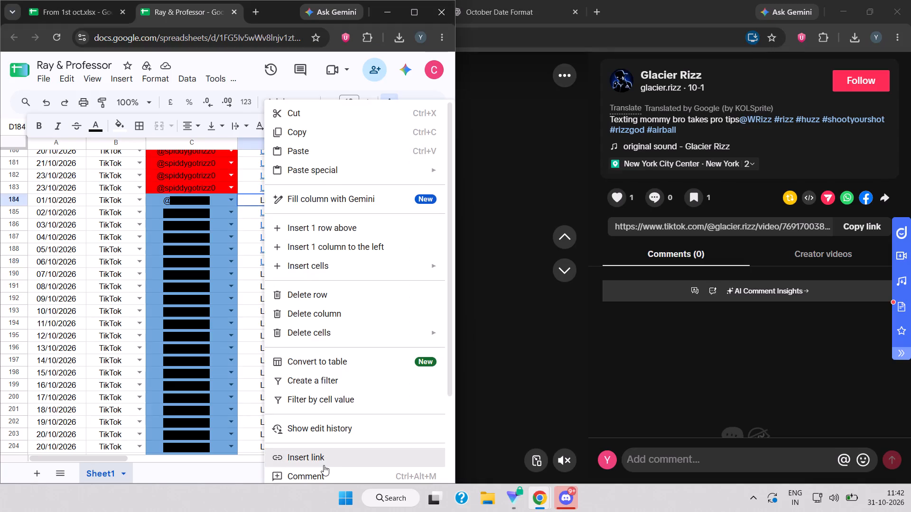
click(324, 465)
key(ctrl+v)
click(390, 231)
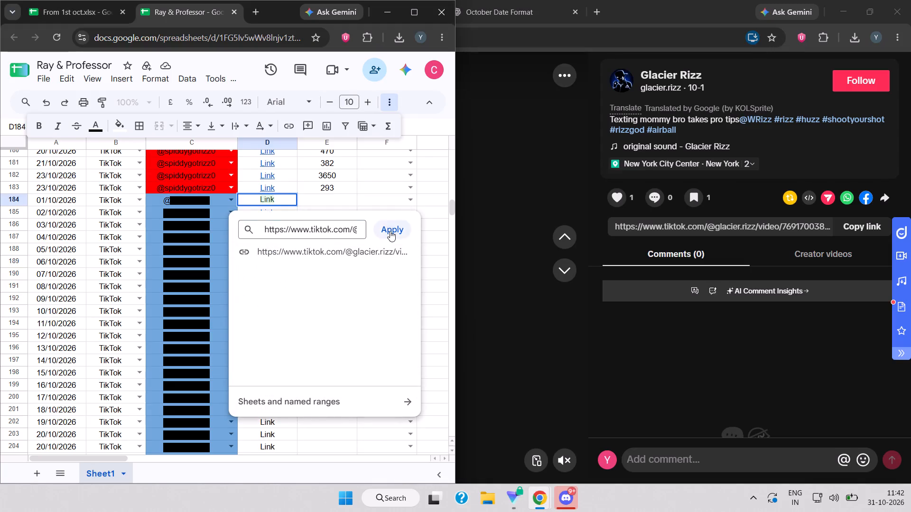
Copy the link of the 10-2 Glacier Rizz video and replace the URL behind the Link text in D185 with it.
click(567, 229)
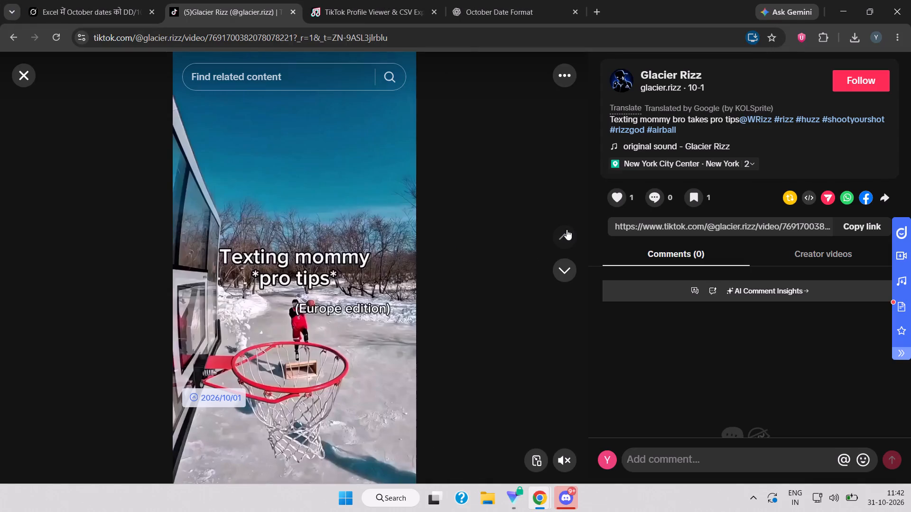
click(843, 228)
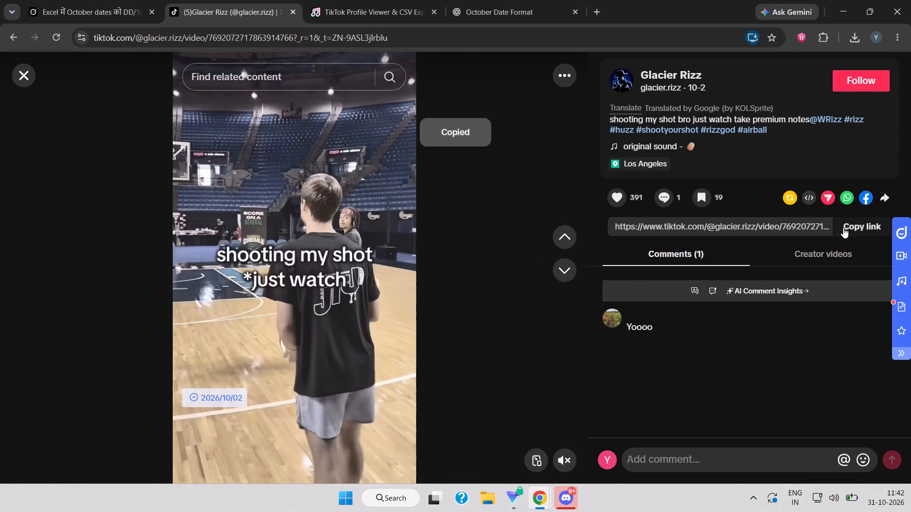
click(482, 458)
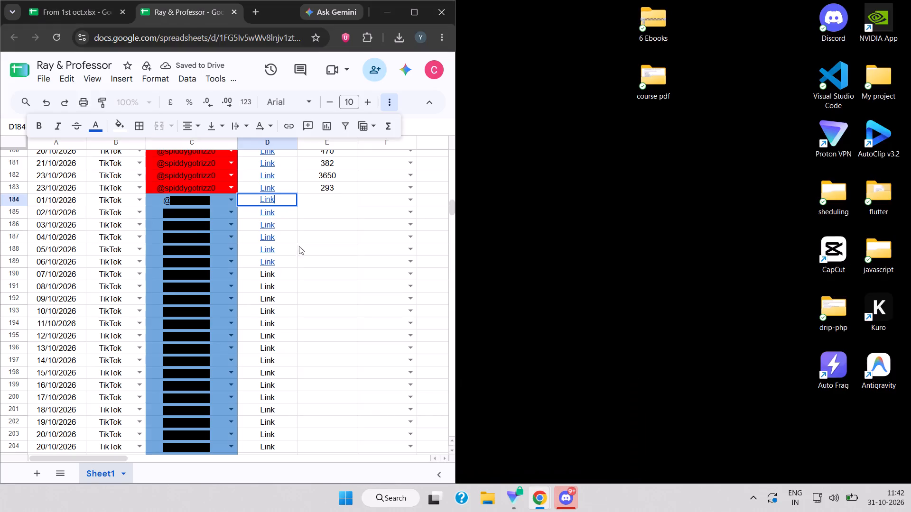
right_click(281, 214)
click(329, 457)
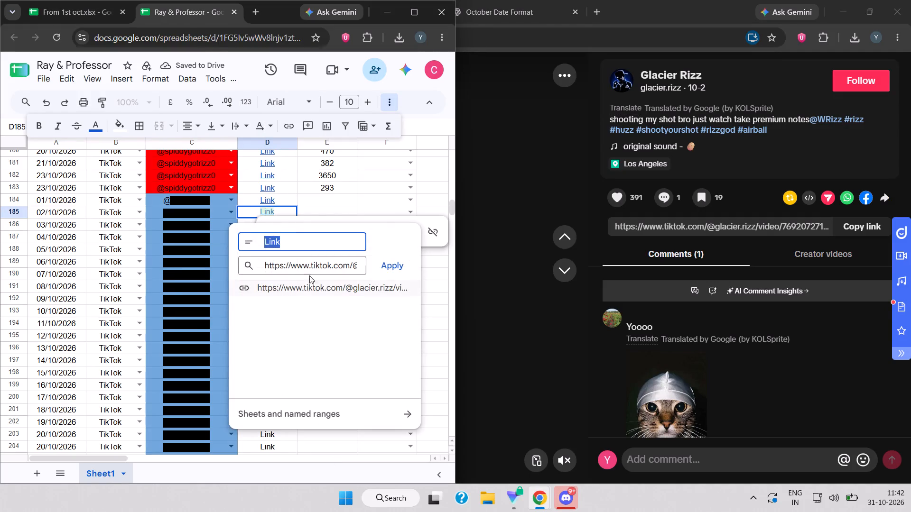
click(325, 262)
key(ctrl+a)
key(ctrl+v)
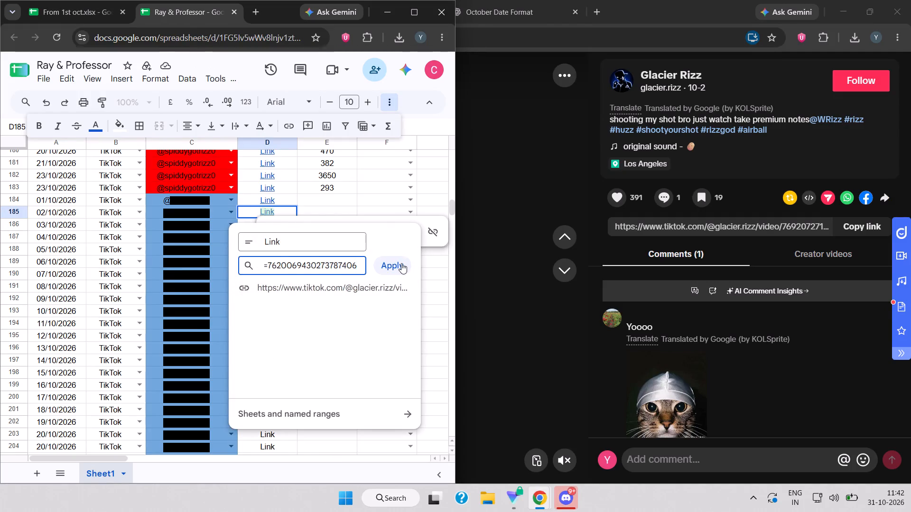
click(401, 263)
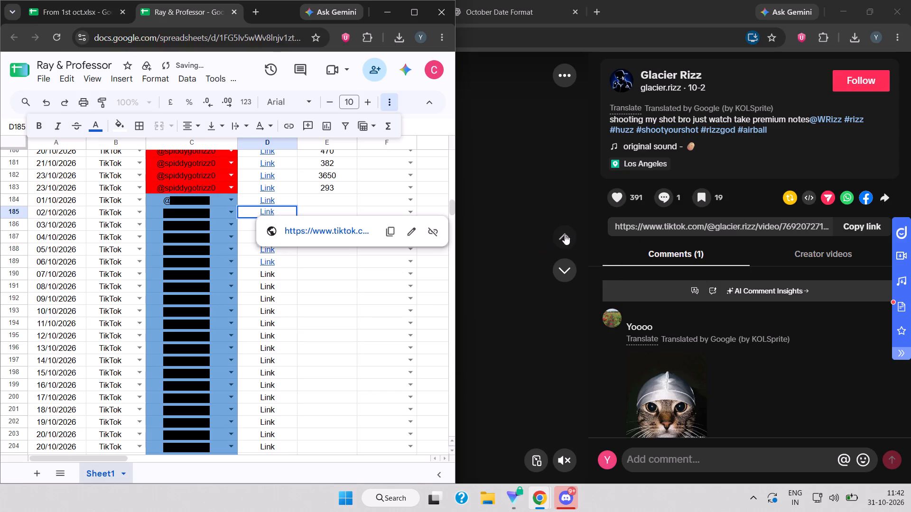
Copy the link of the 10-3 Glacier Rizz video and replace the URL behind the Link text in D186 with it.
click(565, 234)
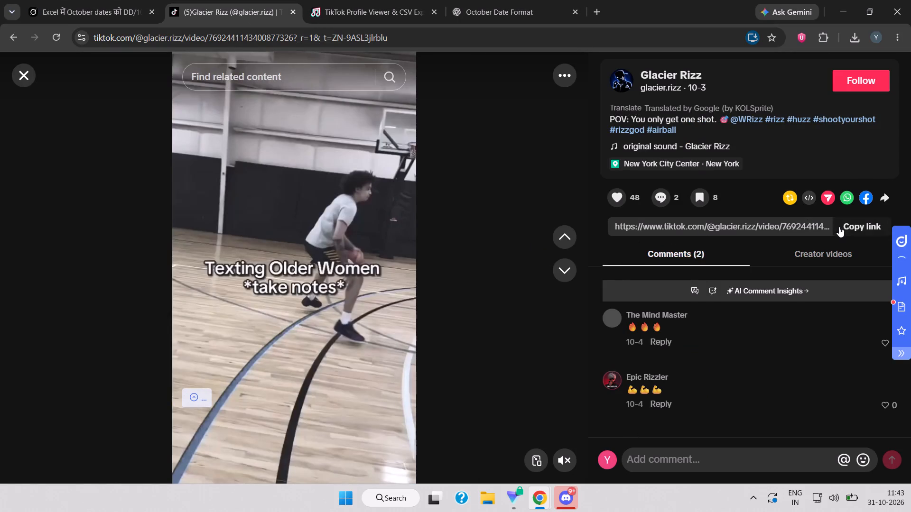
click(839, 227)
click(499, 436)
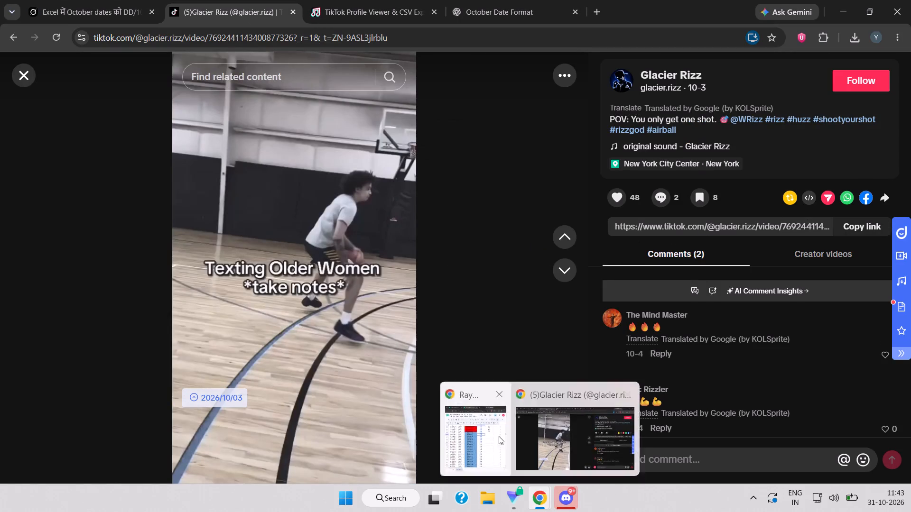
right_click(278, 225)
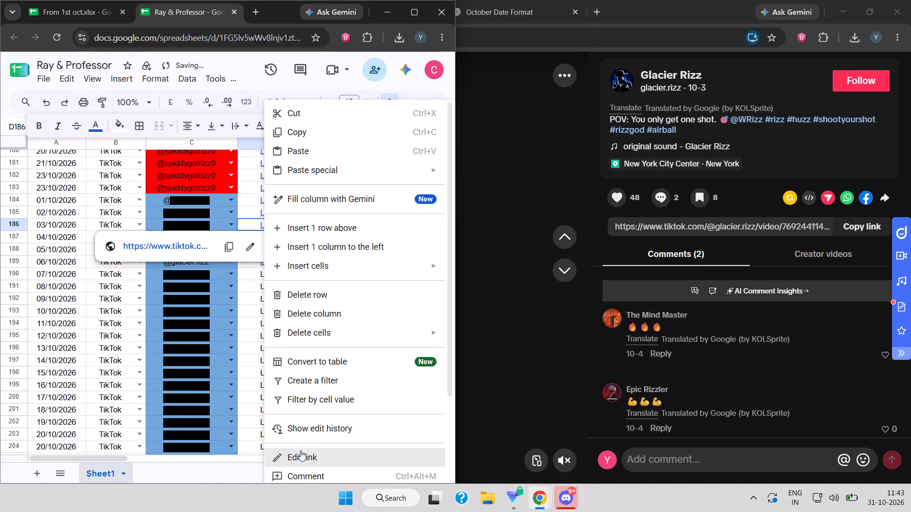
click(300, 459)
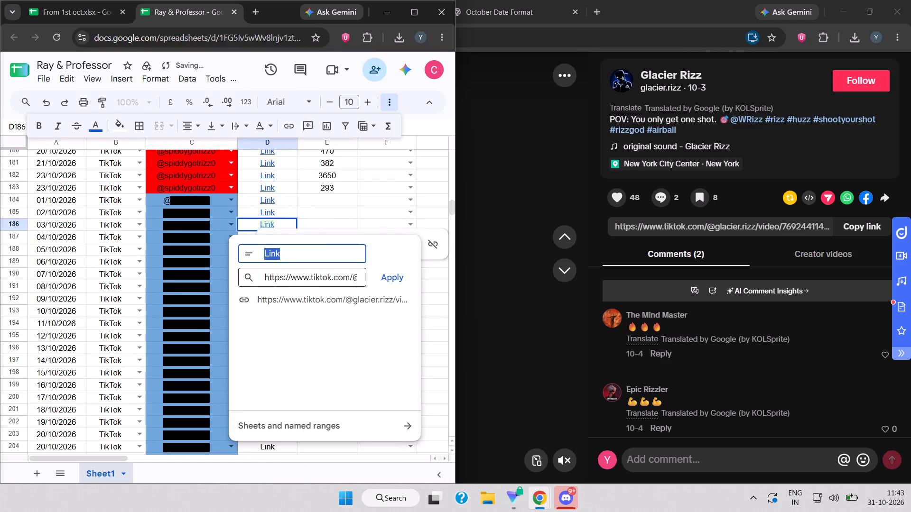
click(326, 277)
key(ctrl+a)
key(ctrl+v)
click(391, 280)
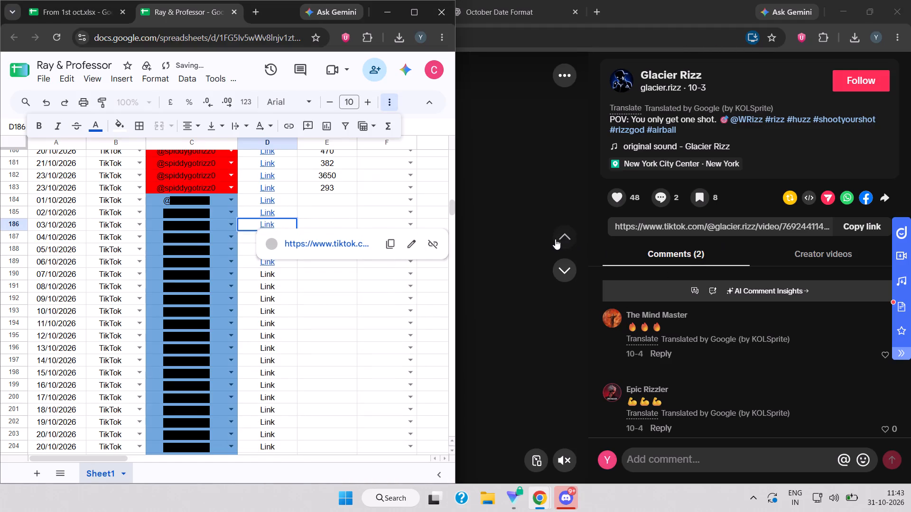
Copy the link of the 10-4 Glacier Rizz video and replace the URL behind the Link text in D187 with it.
click(567, 236)
click(843, 228)
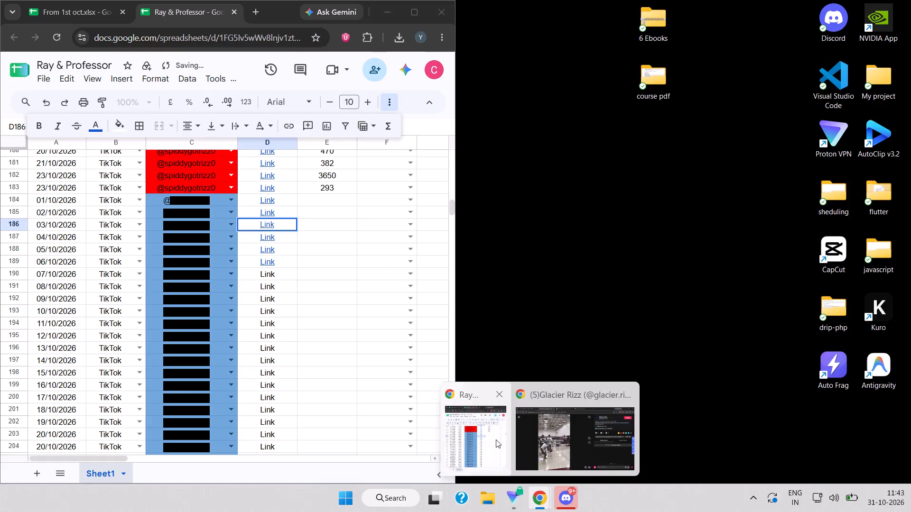
click(496, 439)
right_click(288, 237)
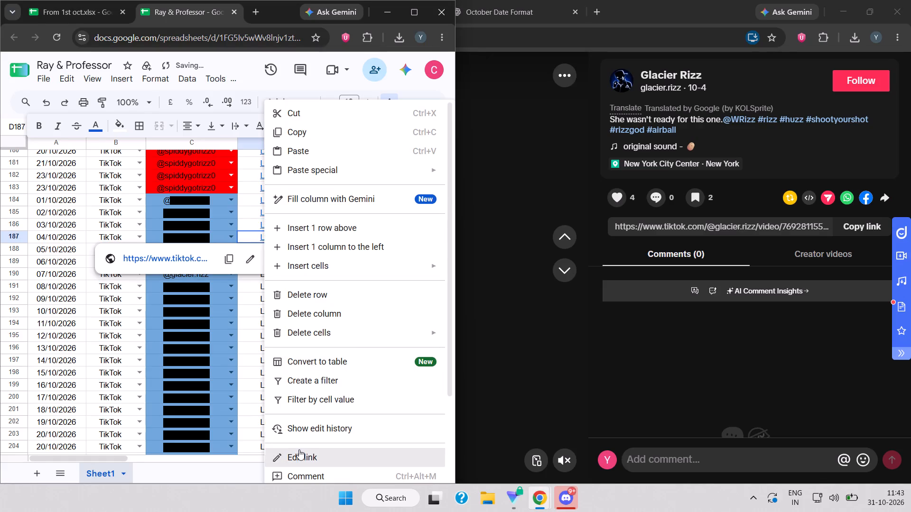
click(299, 449)
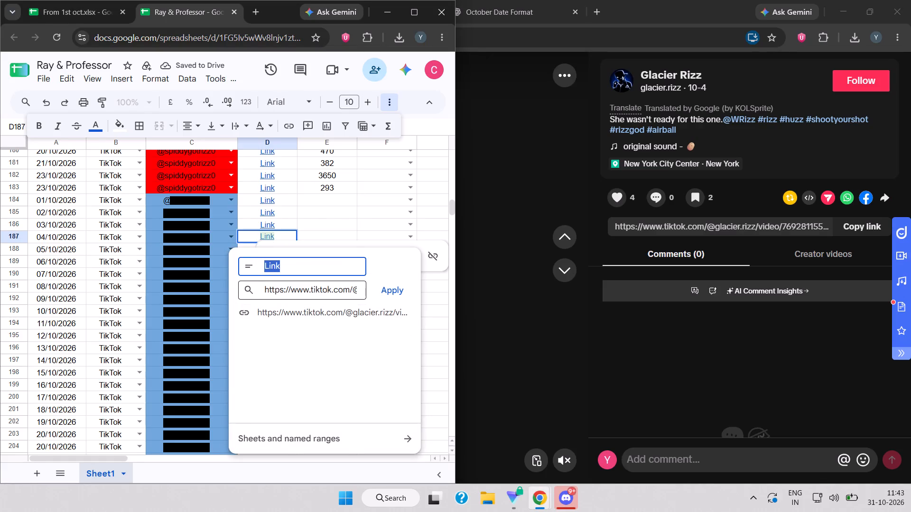
click(317, 290)
key(ctrl+a)
key(ctrl+v)
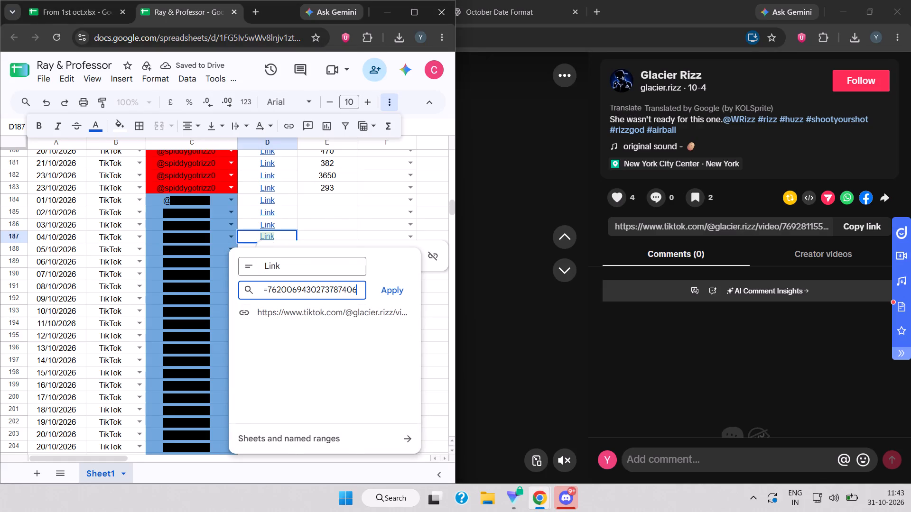
click(391, 288)
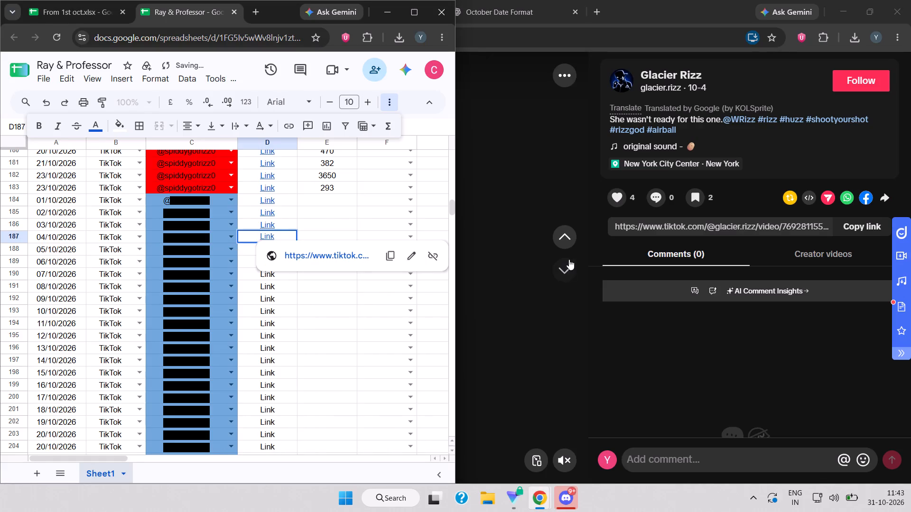
Copy the link of the 10-5 Glacier Rizz video and replace the URL behind the Link text in D188 with it.
click(563, 238)
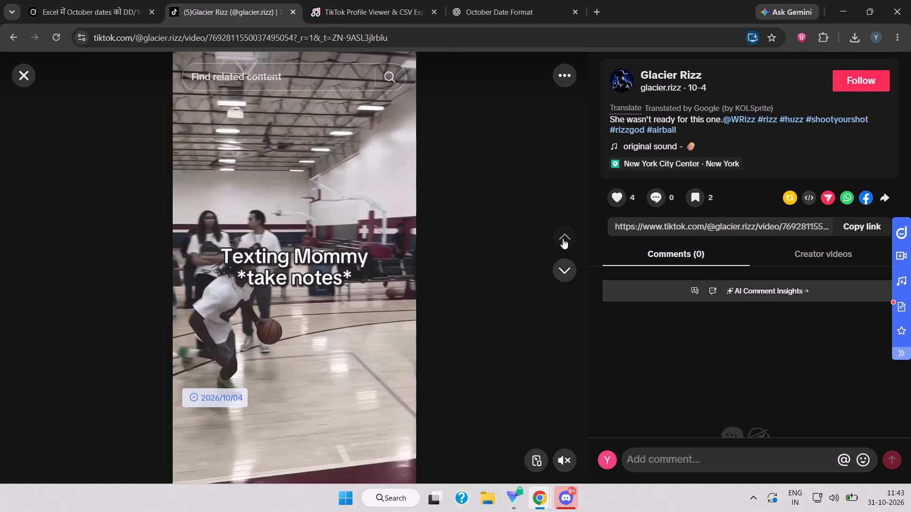
click(859, 219)
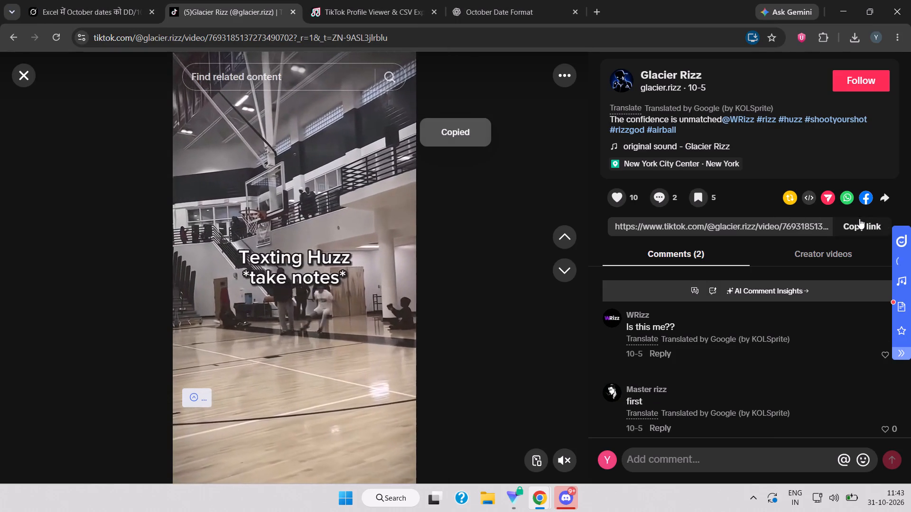
click(478, 440)
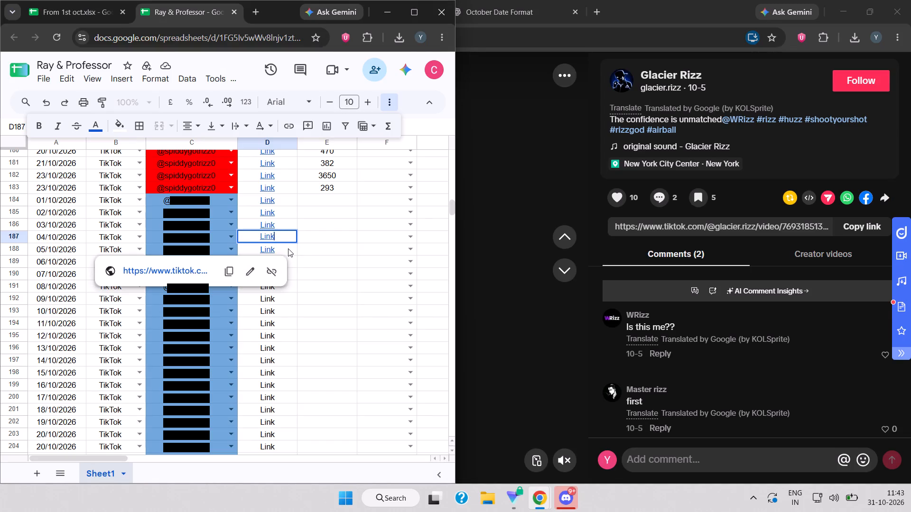
click(288, 248)
click(255, 267)
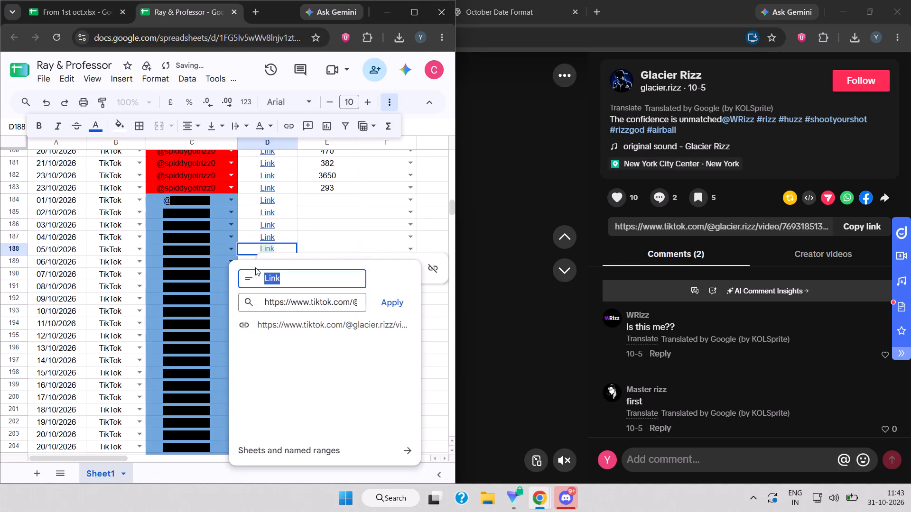
click(298, 298)
key(ctrl+a)
key(ctrl+v)
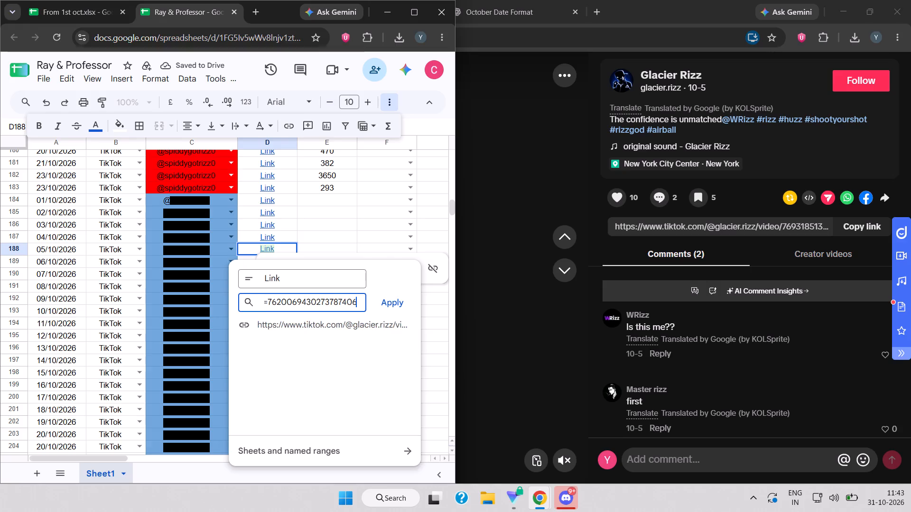
click(383, 298)
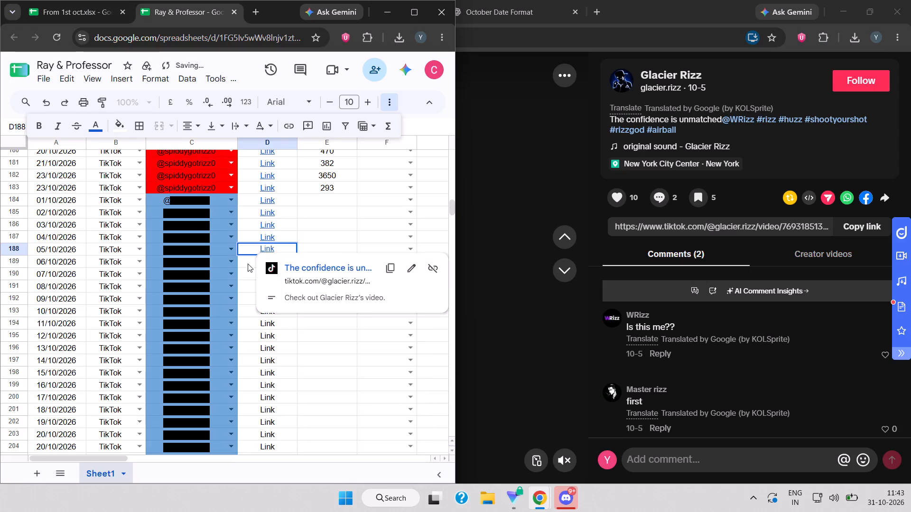
Copy the link of the 10-6 Glacier Rizz video and replace the URL behind the Link text in D189 with it.
click(246, 262)
click(557, 238)
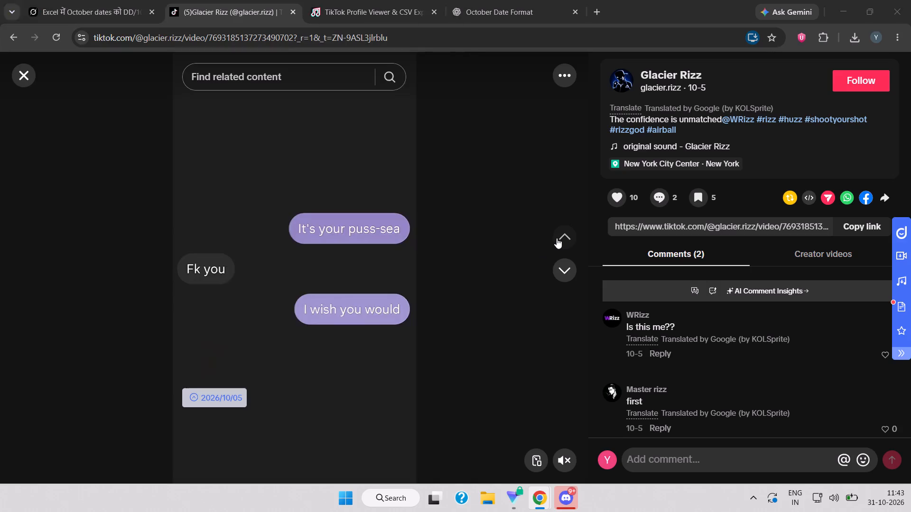
click(841, 229)
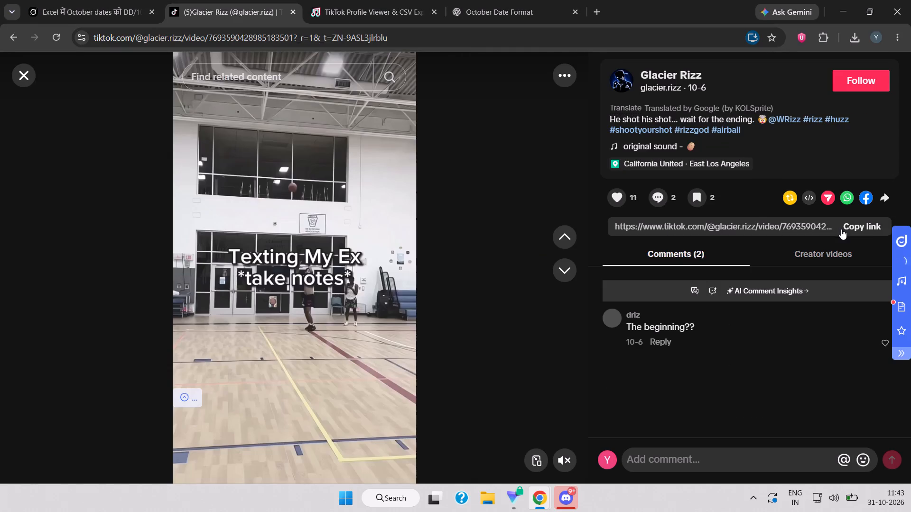
click(481, 466)
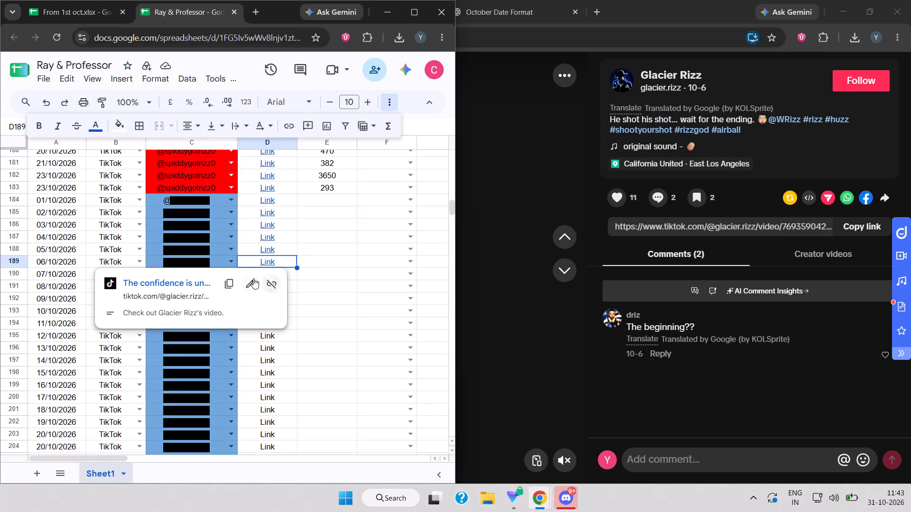
click(253, 278)
click(303, 311)
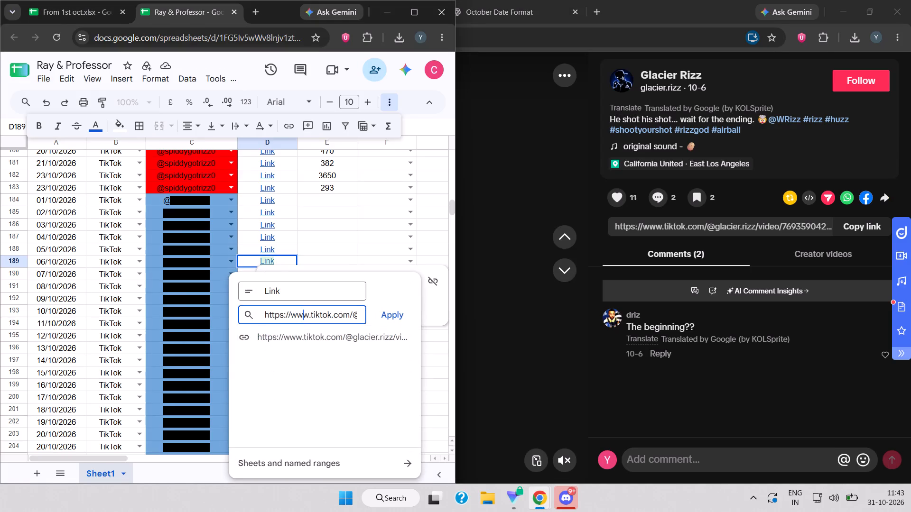
key(ctrl+a)
key(ctrl+v)
click(388, 315)
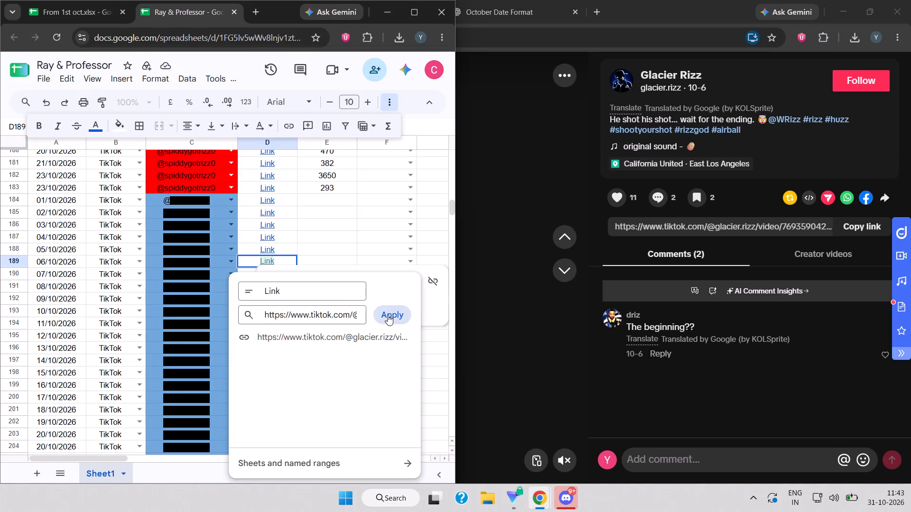
Copy the link of the 10-7 Glacier Rizz video and attach it to the Link text in D190.
click(567, 239)
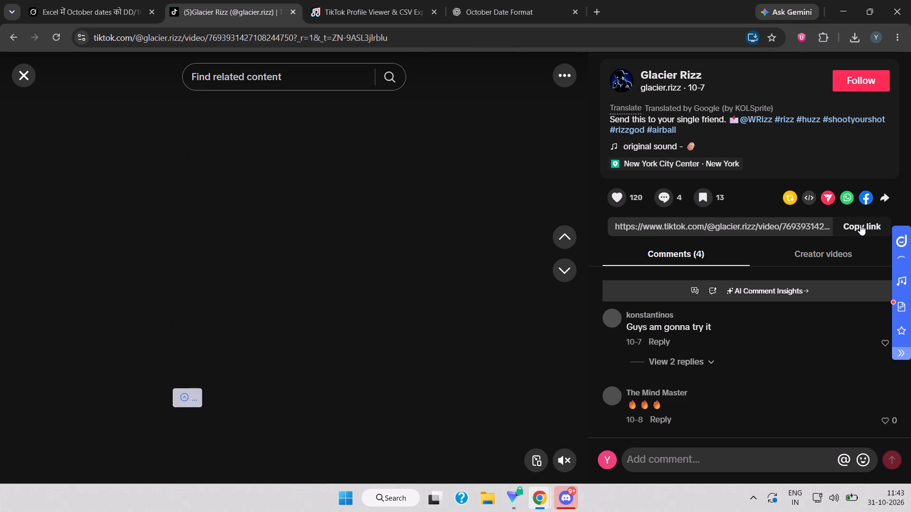
click(860, 225)
click(476, 447)
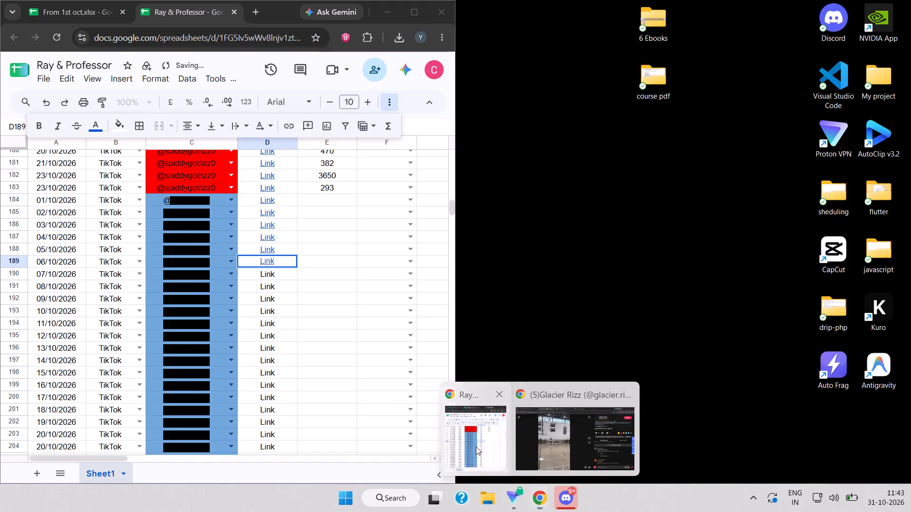
right_click(290, 273)
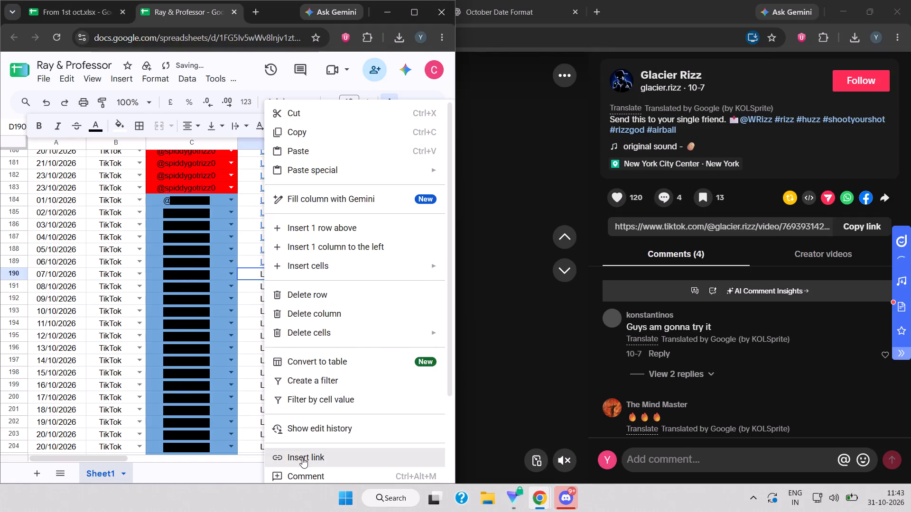
click(302, 457)
key(ctrl+v)
click(406, 80)
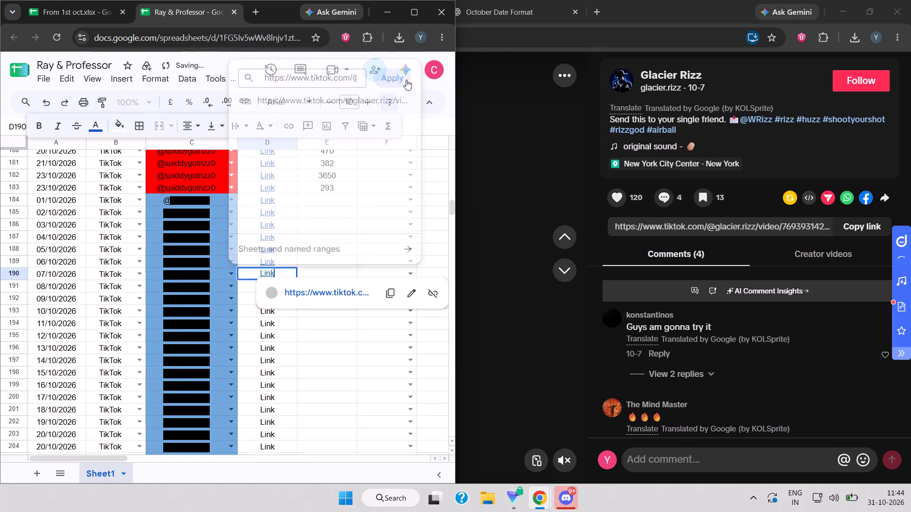
Copy the link of the 10-8 Glacier Rizz video and attach it to the Link text in D191.
click(573, 231)
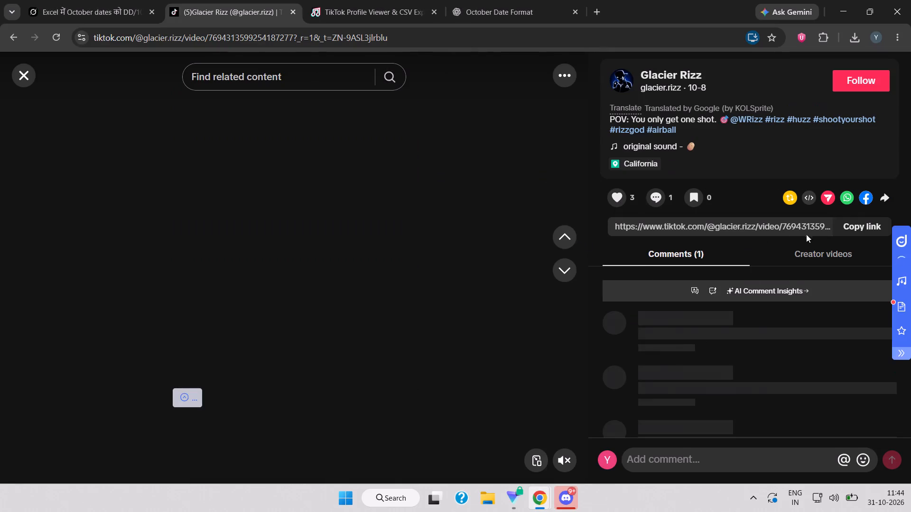
click(858, 219)
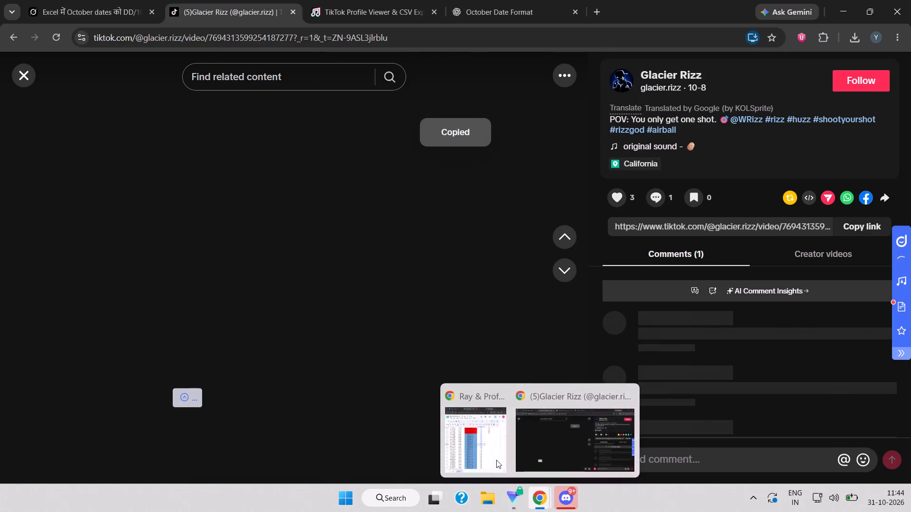
click(458, 433)
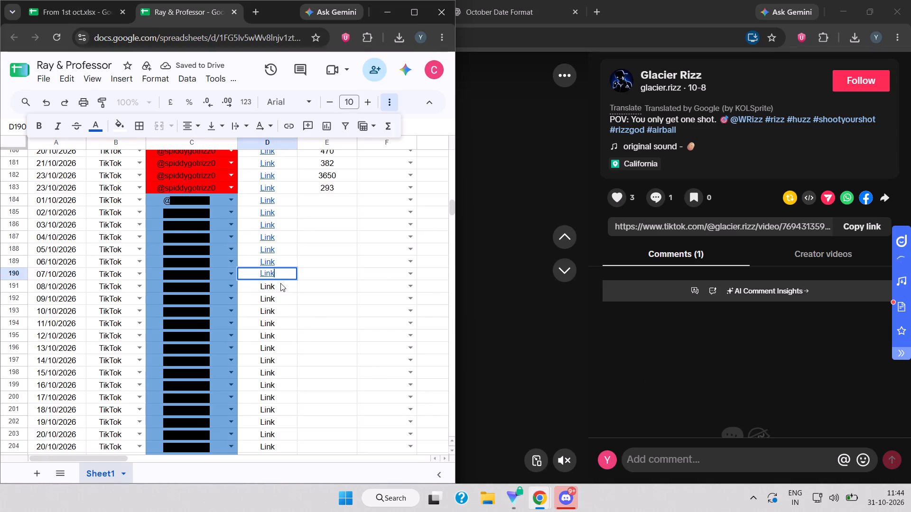
right_click(280, 283)
click(297, 454)
key(ctrl+v)
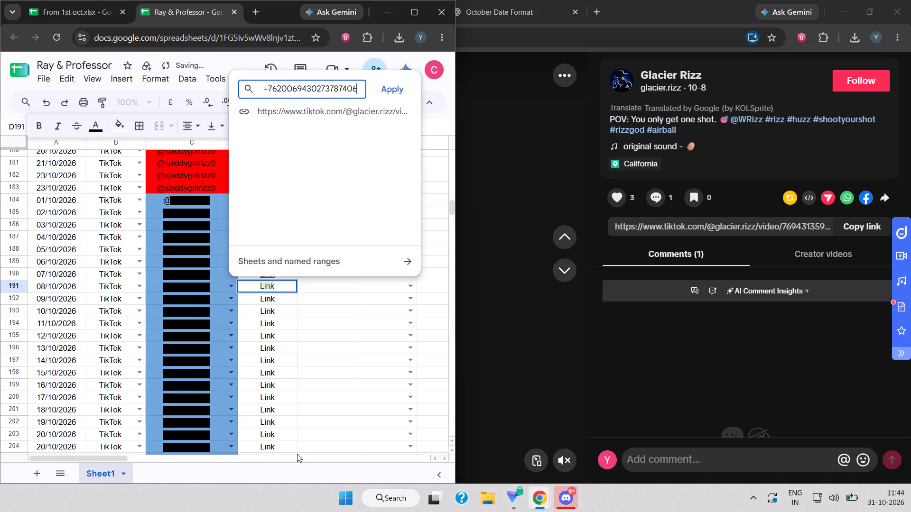
click(397, 84)
Copy the link of the 10-9 Glacier Rizz video and attach it to the Link text in D192.
click(563, 235)
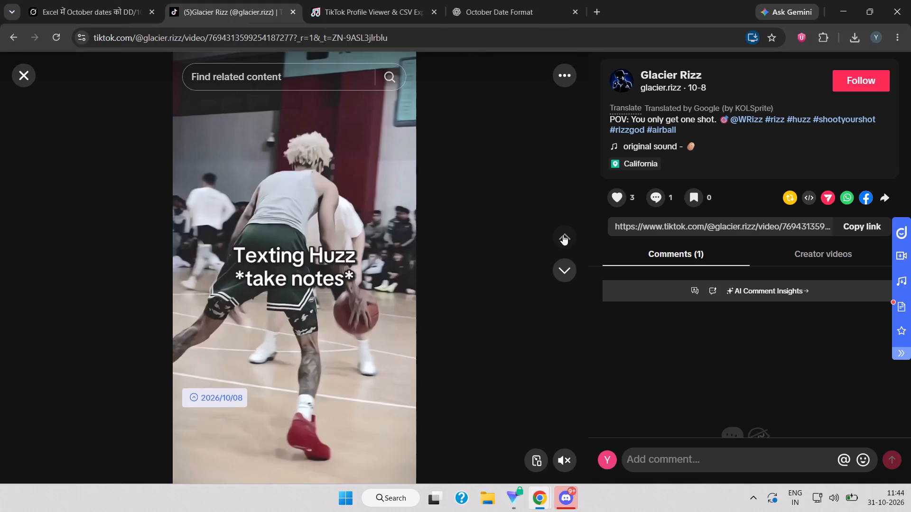
click(852, 229)
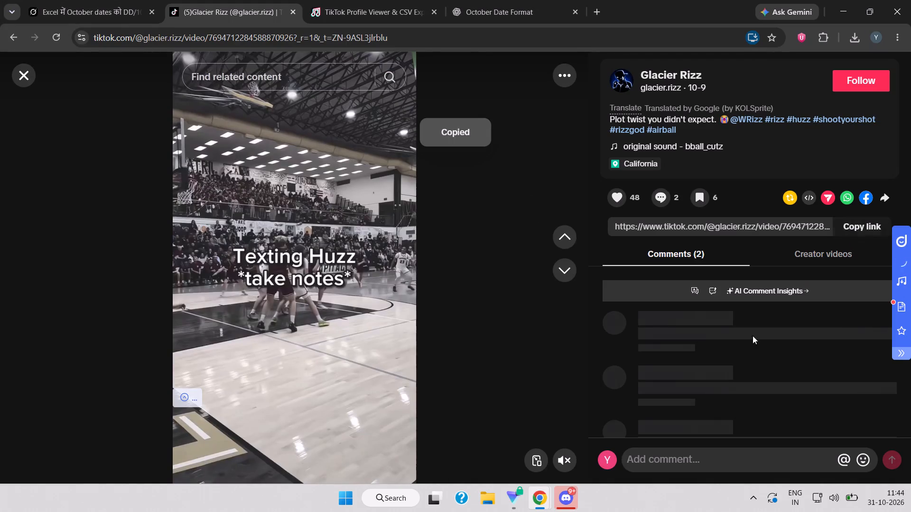
click(467, 432)
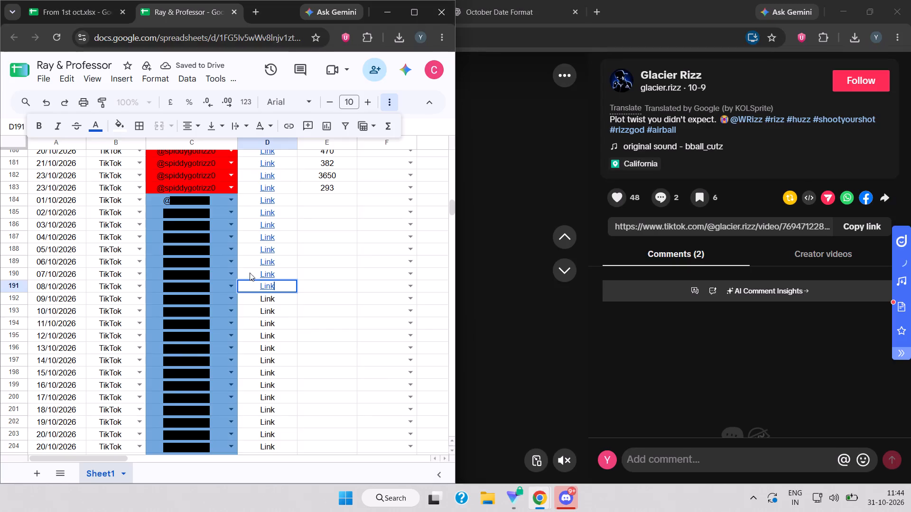
right_click(286, 296)
click(308, 458)
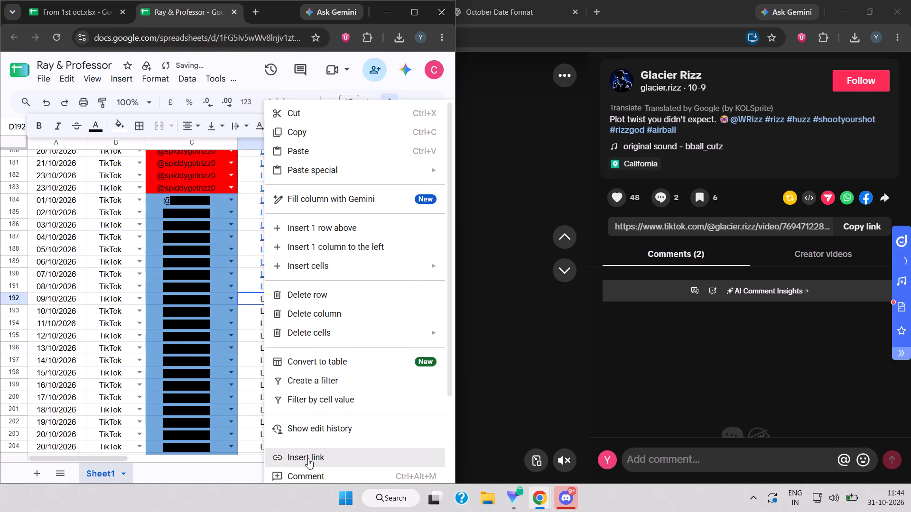
key(ctrl+v)
click(380, 98)
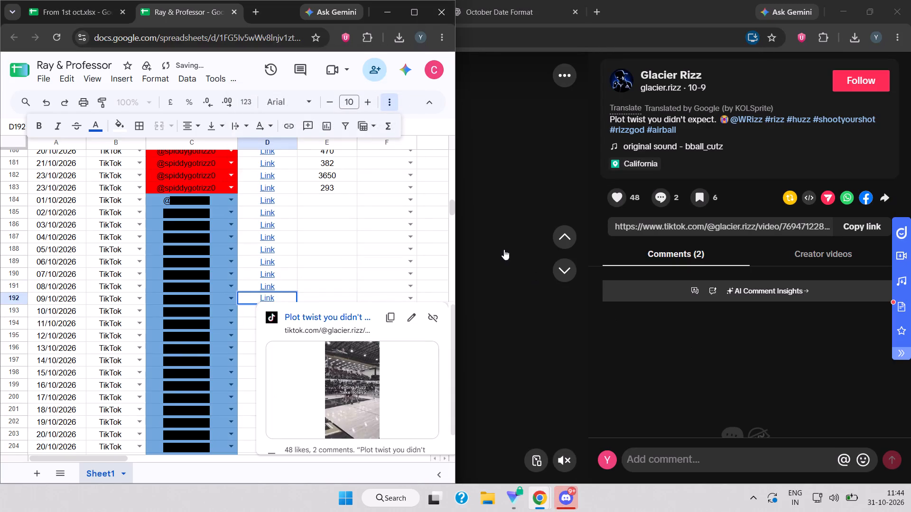
Copy the link of the 10-10 Glacier Rizz video and attach it to the Link text in D193.
click(569, 240)
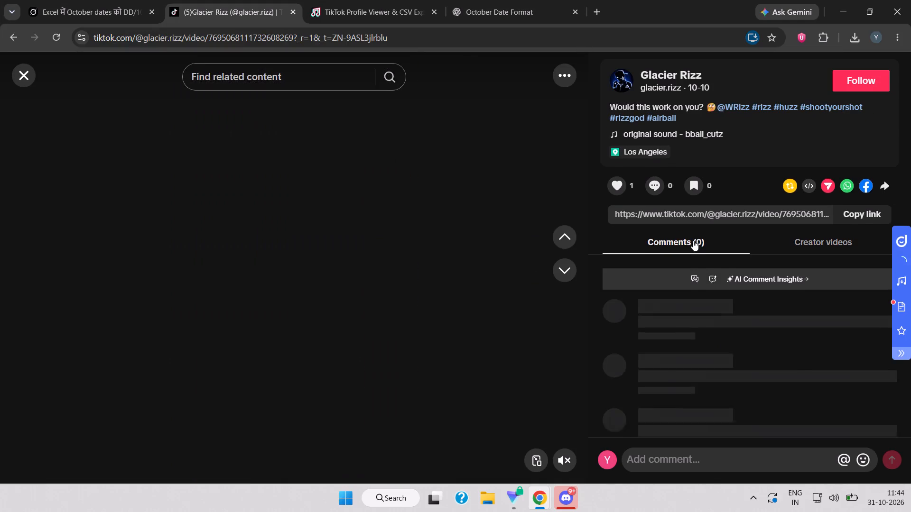
click(844, 229)
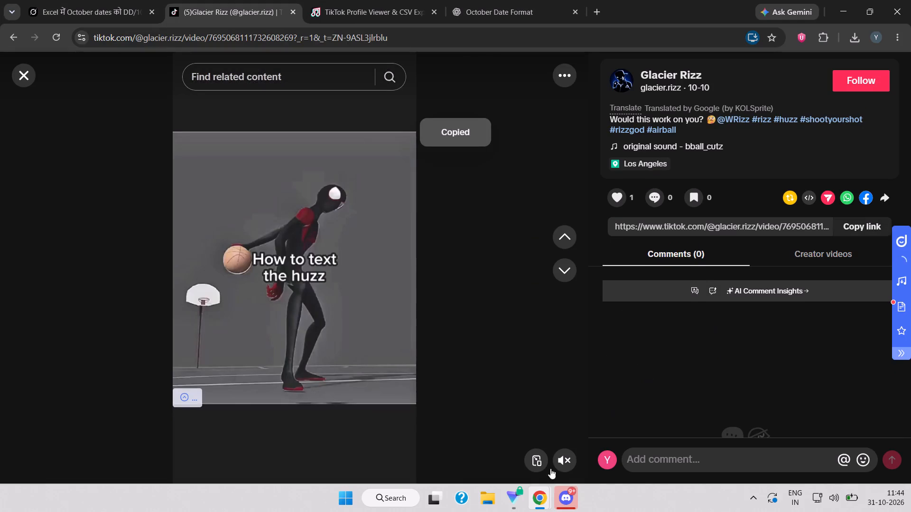
click(511, 441)
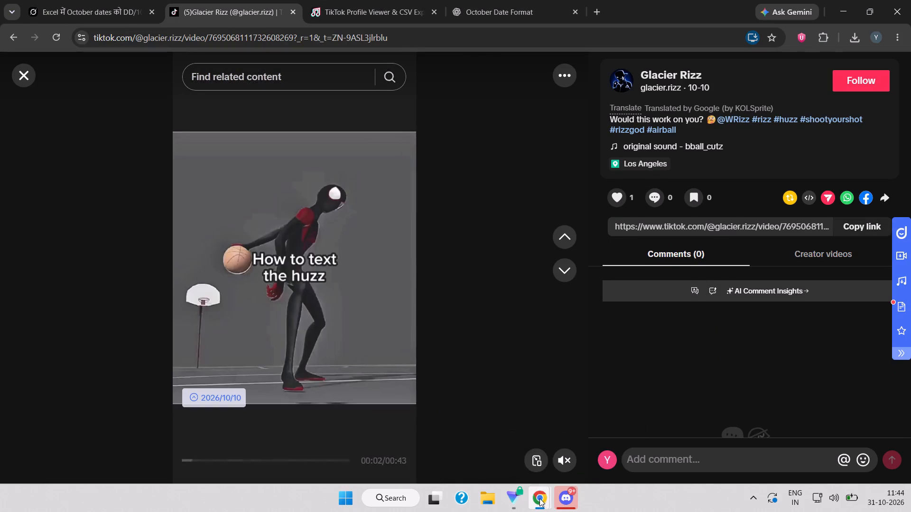
click(486, 445)
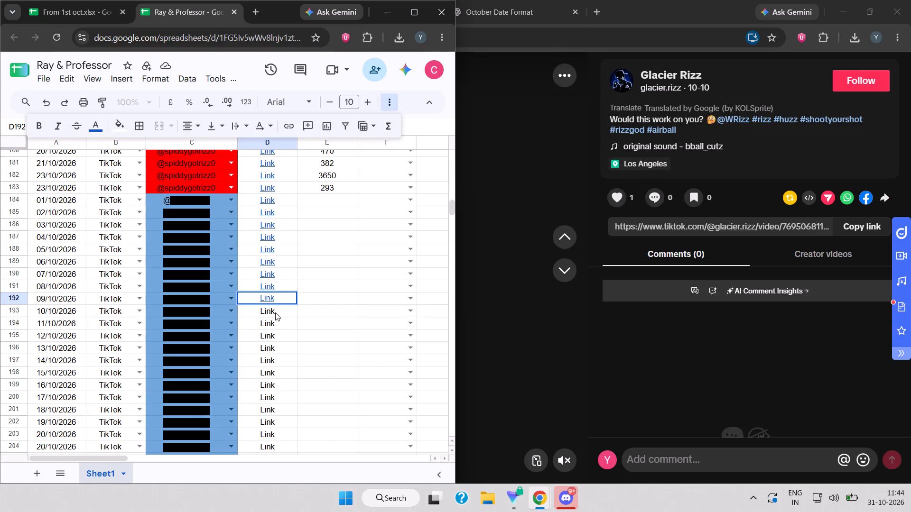
right_click(275, 312)
click(304, 454)
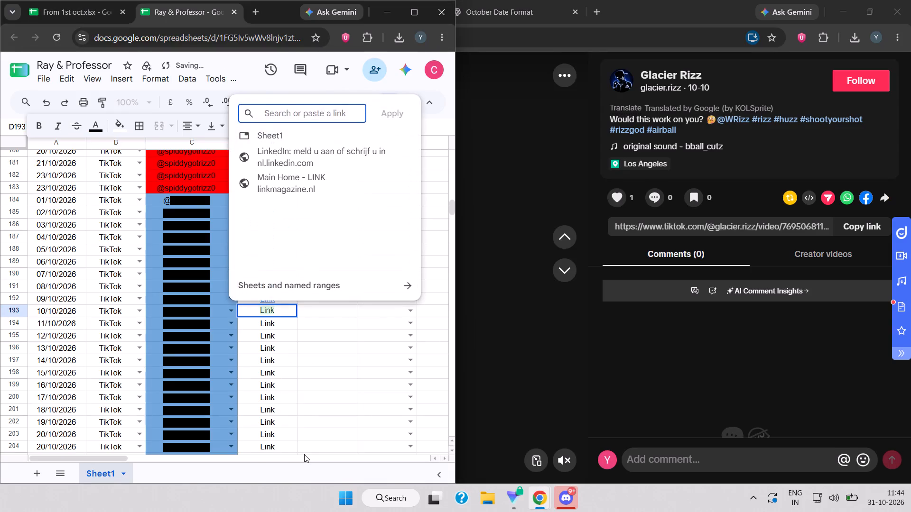
key(ctrl+v)
click(379, 110)
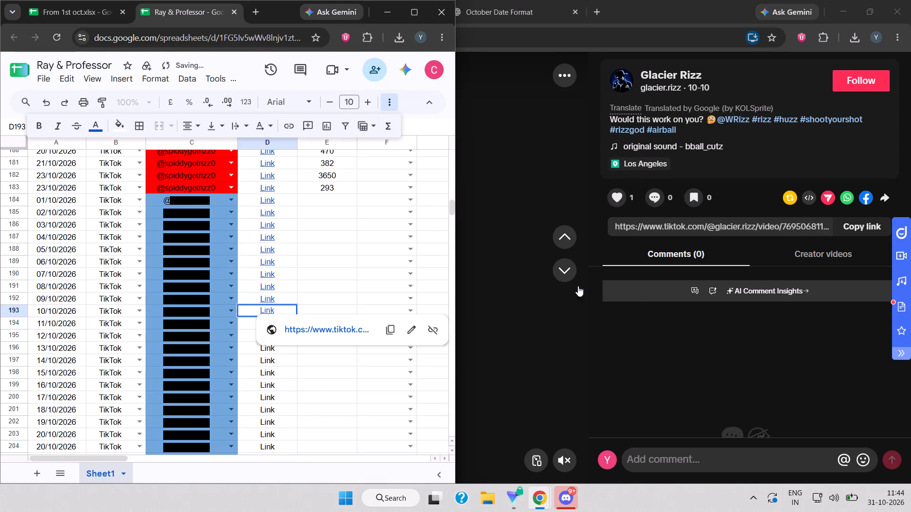
Copy the link of the 10-11 Glacier Rizz video and attach it to the Link text in D194.
click(561, 231)
click(874, 228)
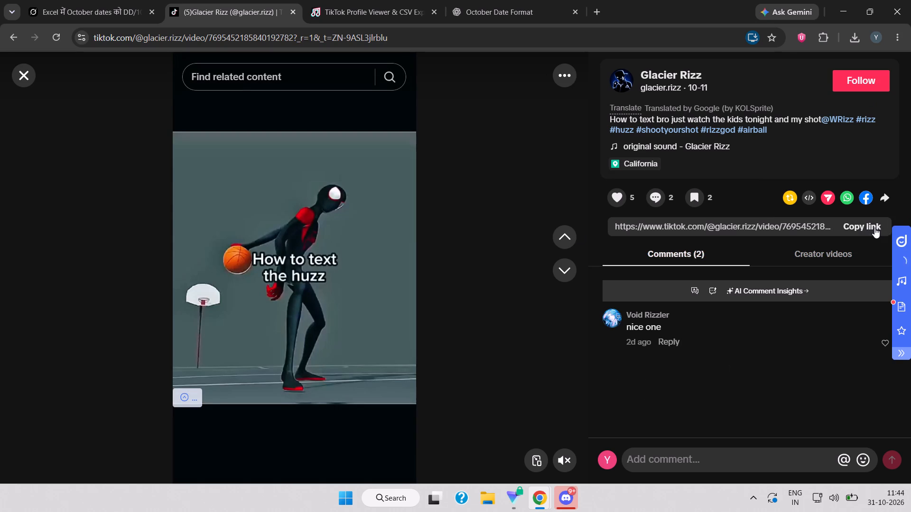
click(493, 450)
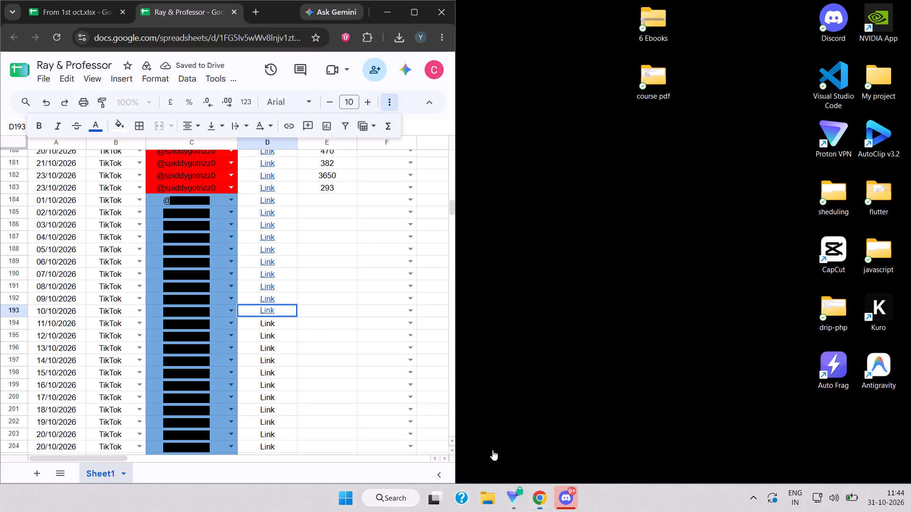
right_click(286, 324)
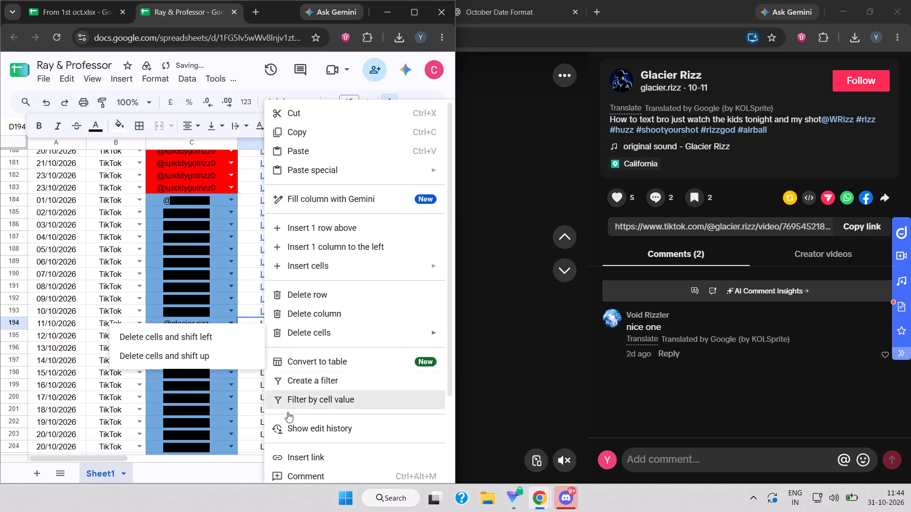
click(295, 456)
key(ctrl+v)
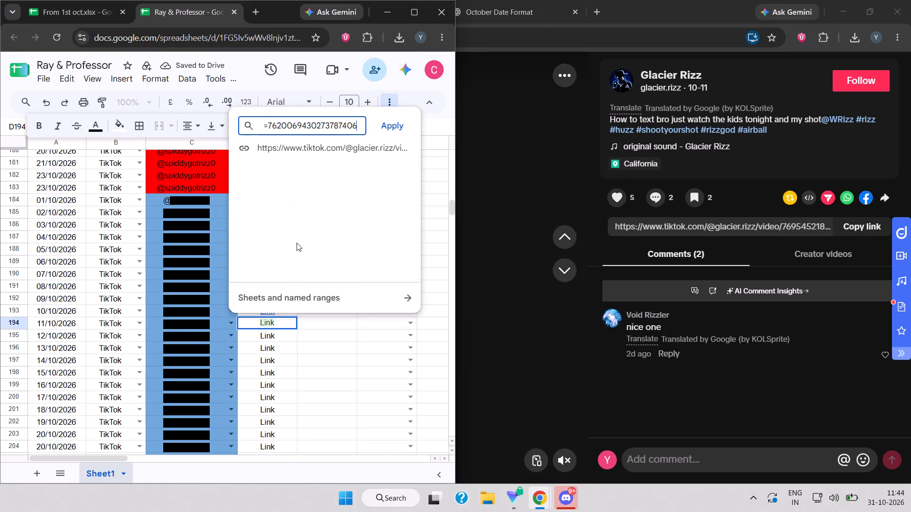
click(374, 129)
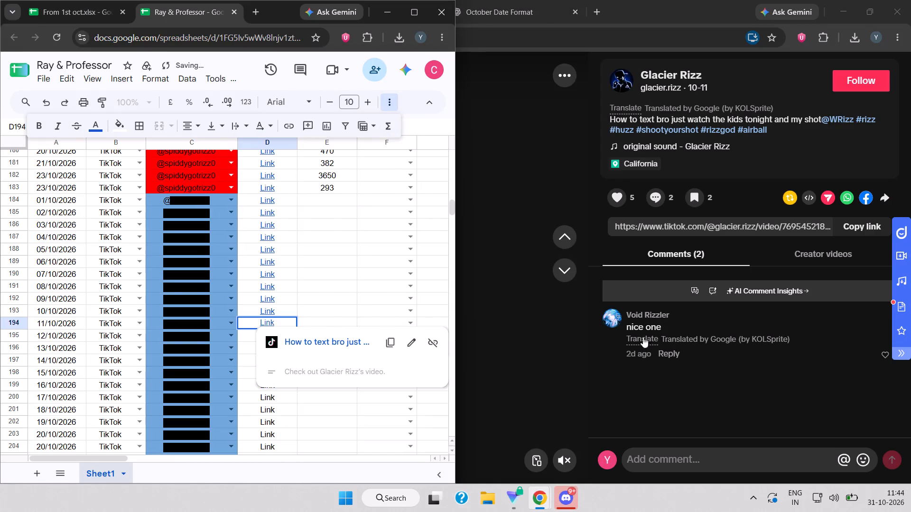
Copy the link of the 10-12 Glacier Rizz photo post and attach it to the Link text in D195.
click(570, 236)
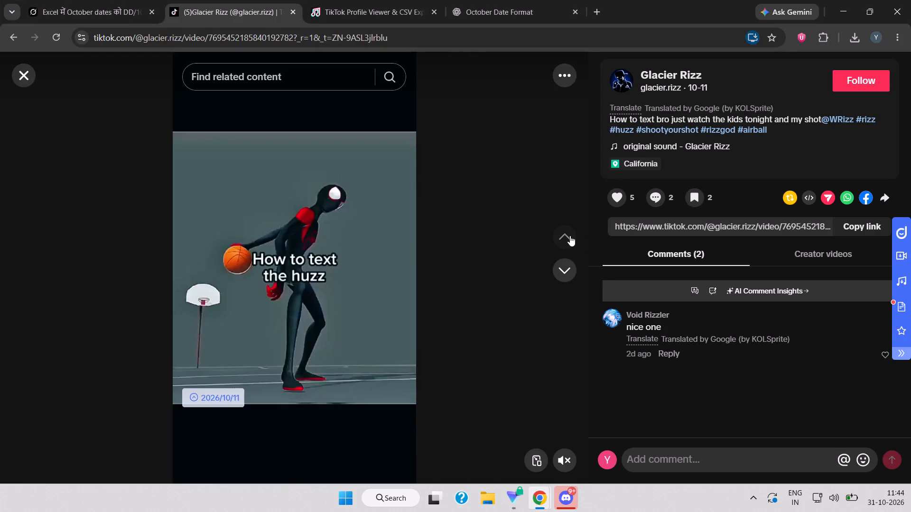
click(857, 246)
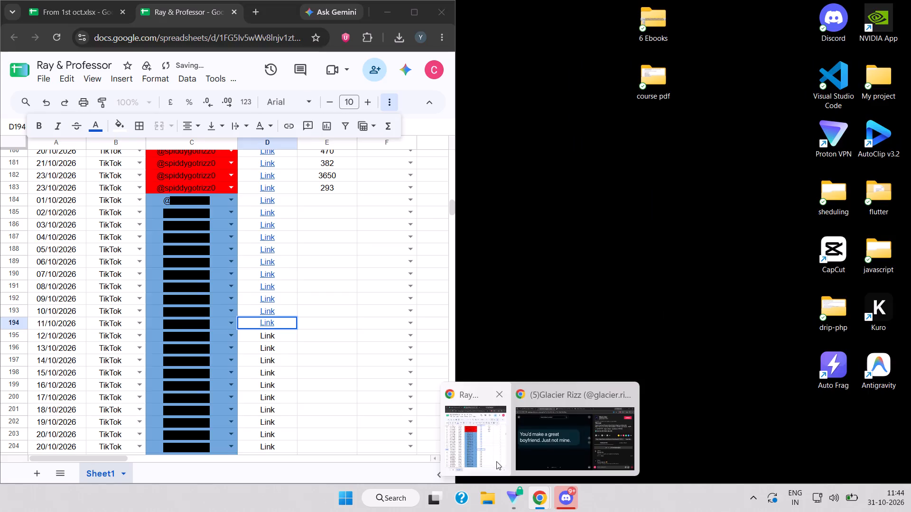
click(482, 454)
right_click(278, 336)
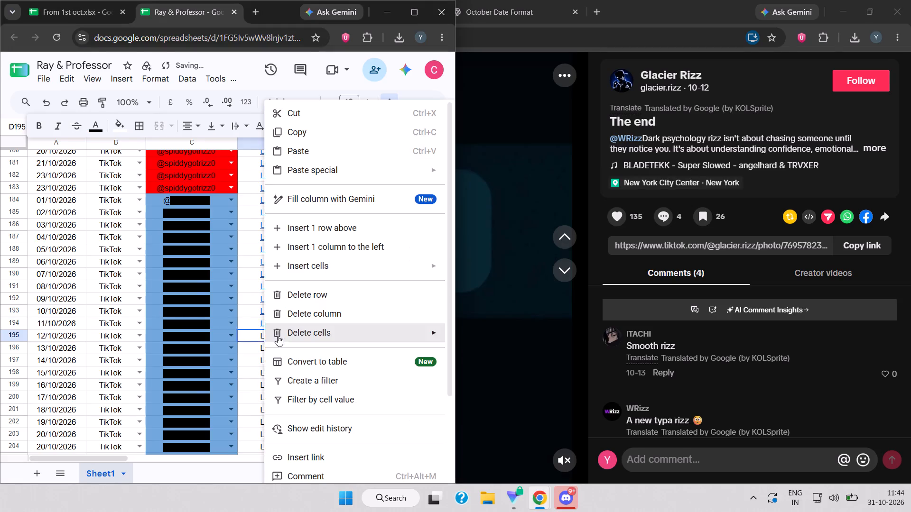
click(305, 457)
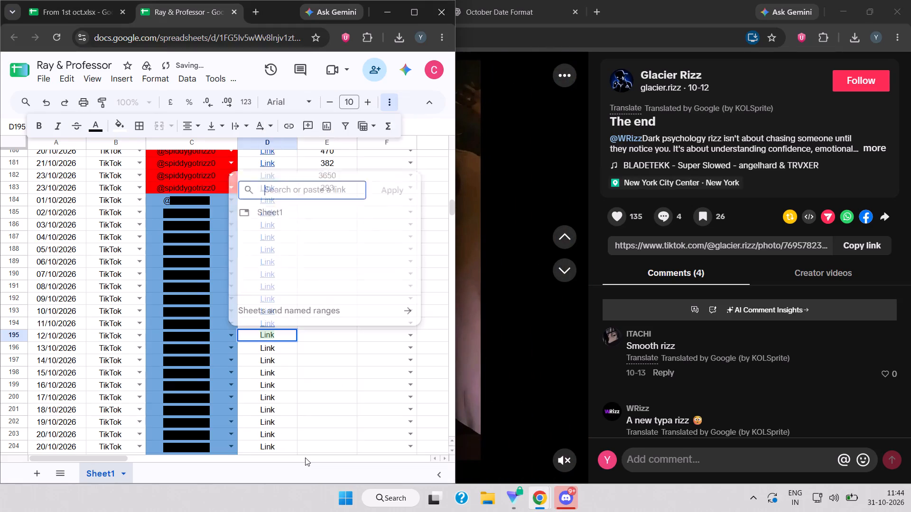
key(ctrl+v)
click(377, 142)
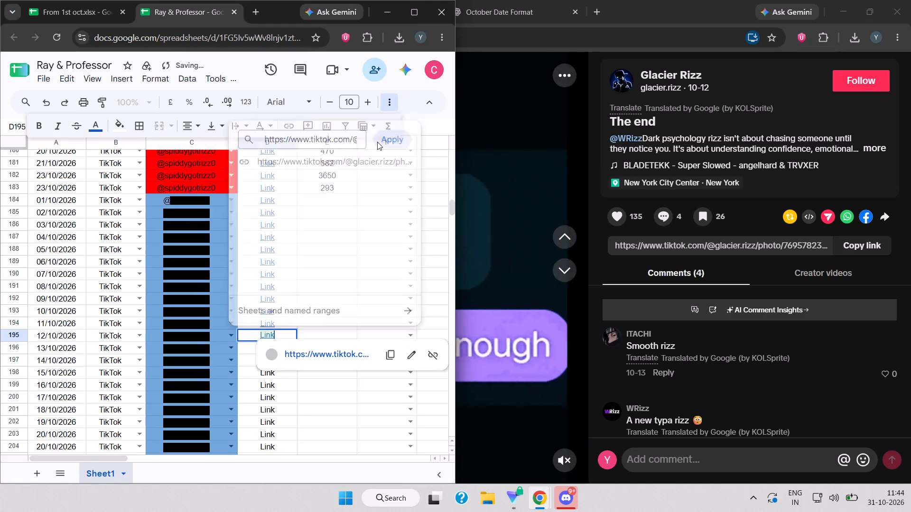
Copy the link of the 10-13 Glacier Rizz photo post and attach it to the Link text in D196.
click(571, 232)
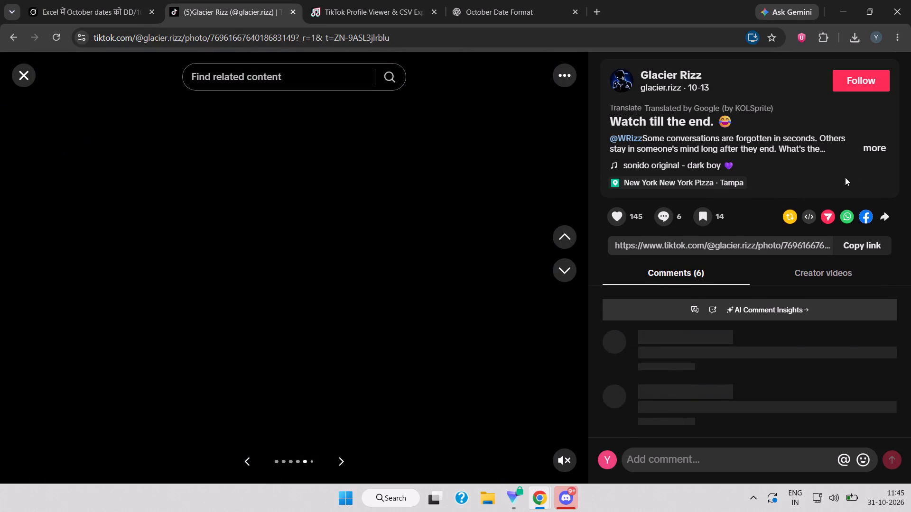
click(856, 247)
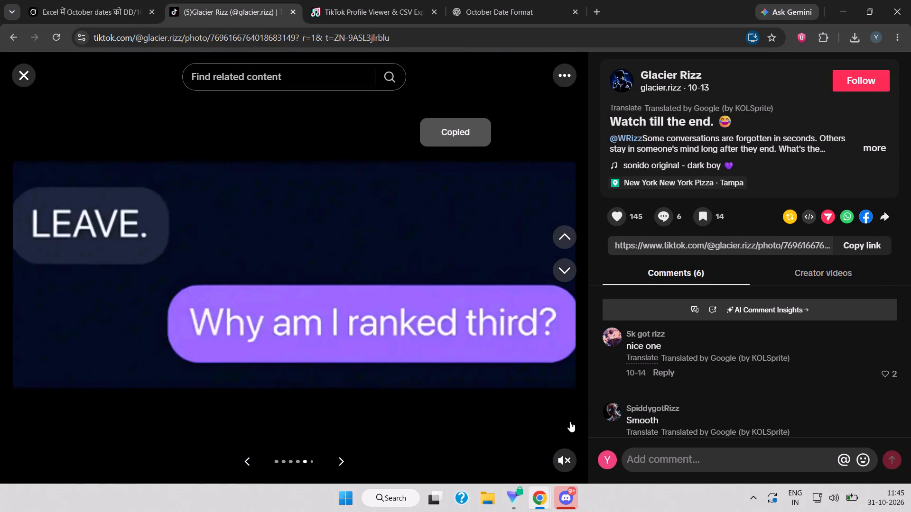
click(507, 451)
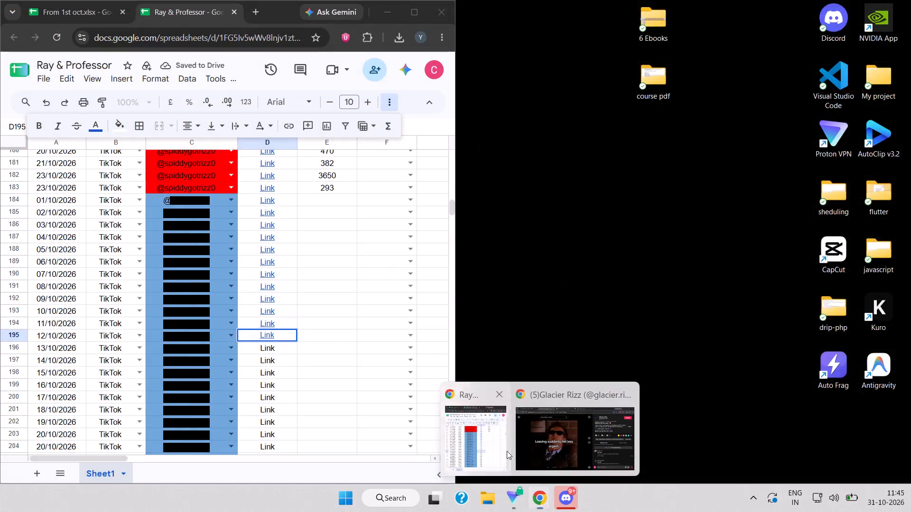
right_click(284, 351)
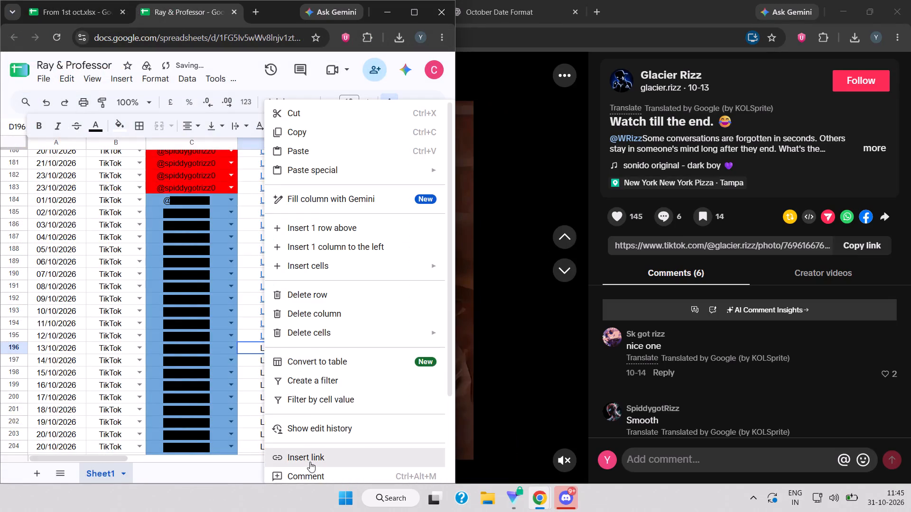
click(309, 456)
key(ctrl+v)
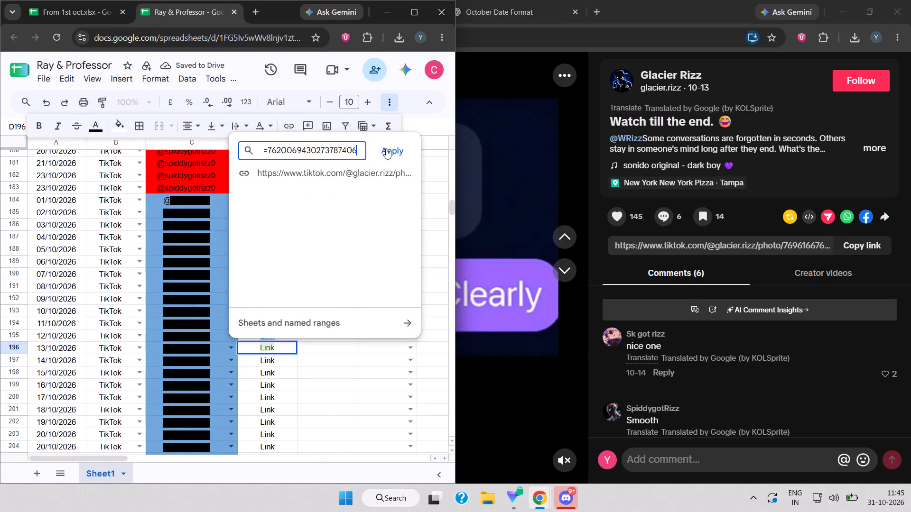
click(386, 146)
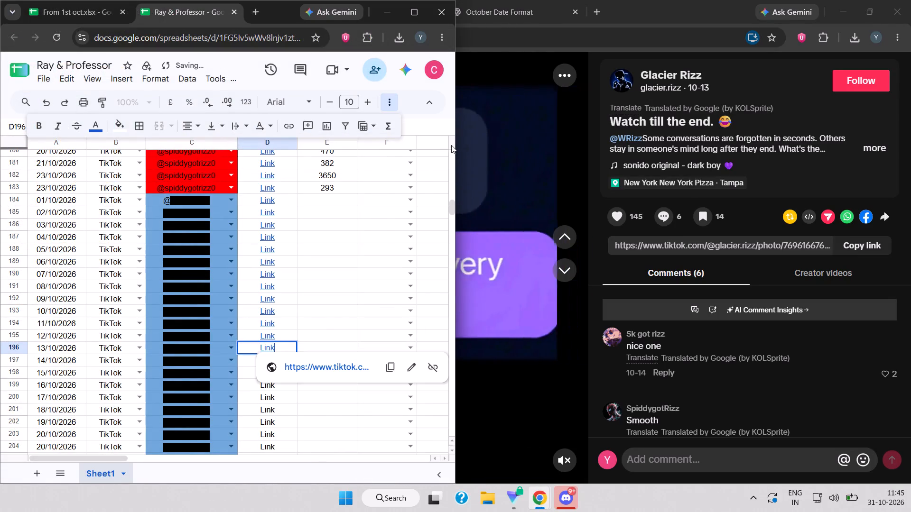
Copy the link of the 10-14 Glacier Rizz photo post and attach it to the Link text in D197.
click(560, 239)
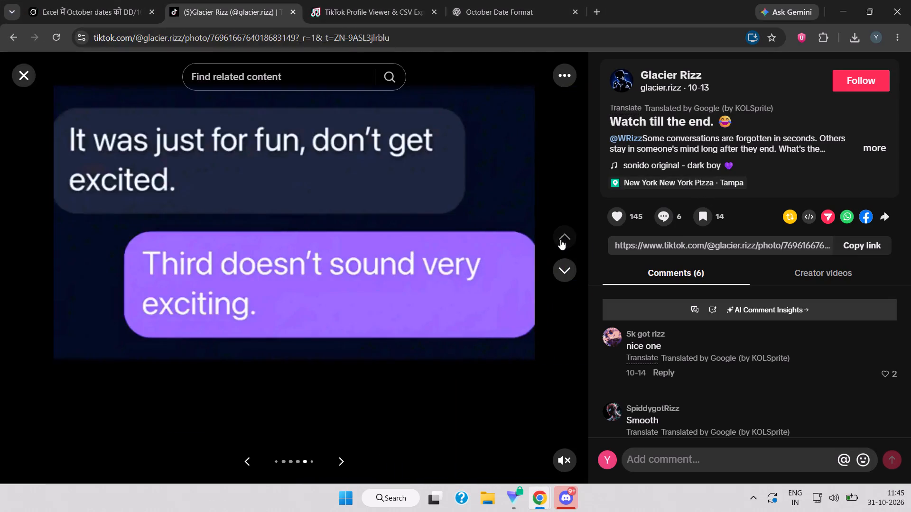
click(861, 243)
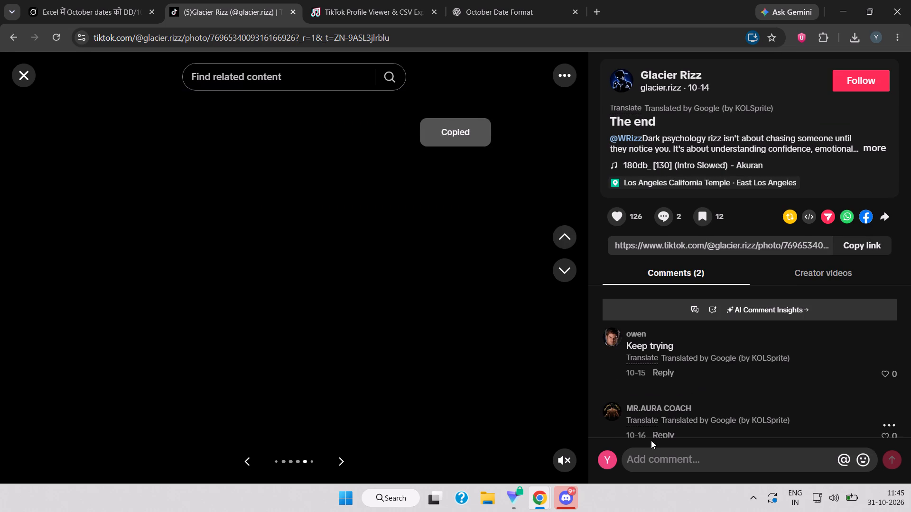
click(494, 429)
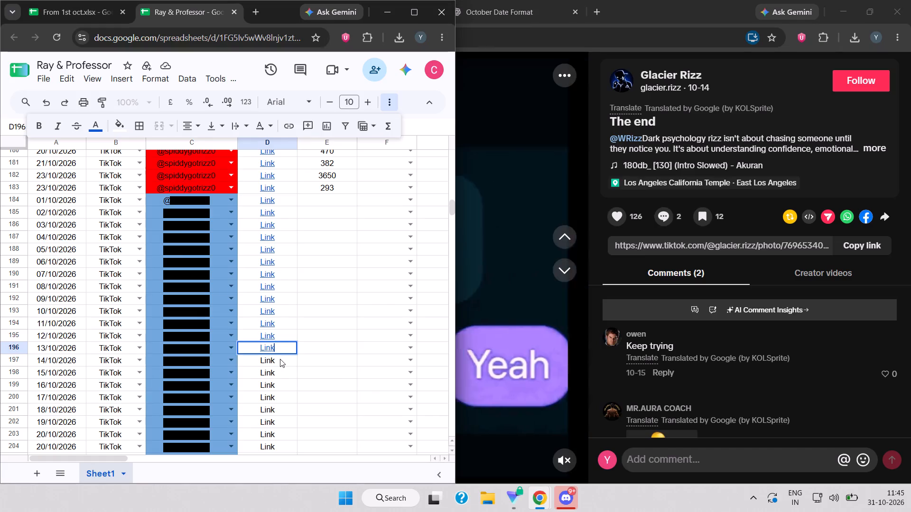
right_click(280, 359)
click(312, 458)
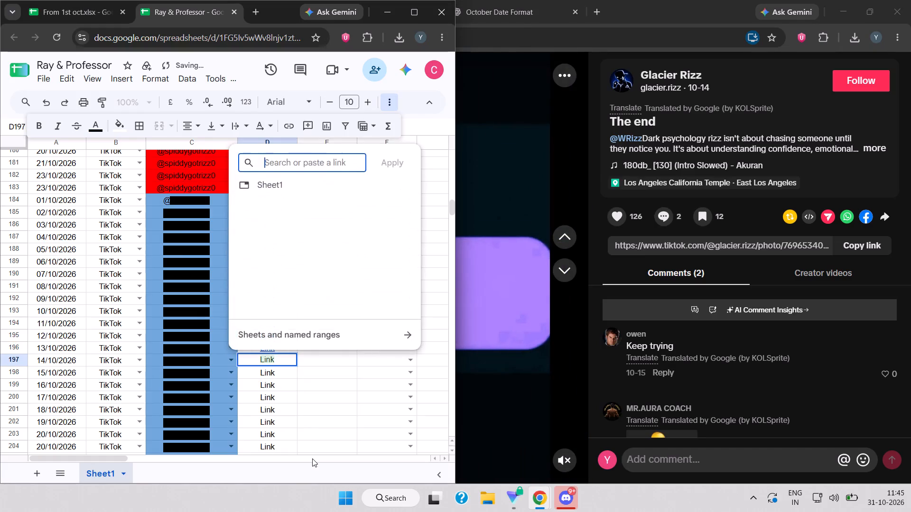
key(ctrl+v)
click(389, 158)
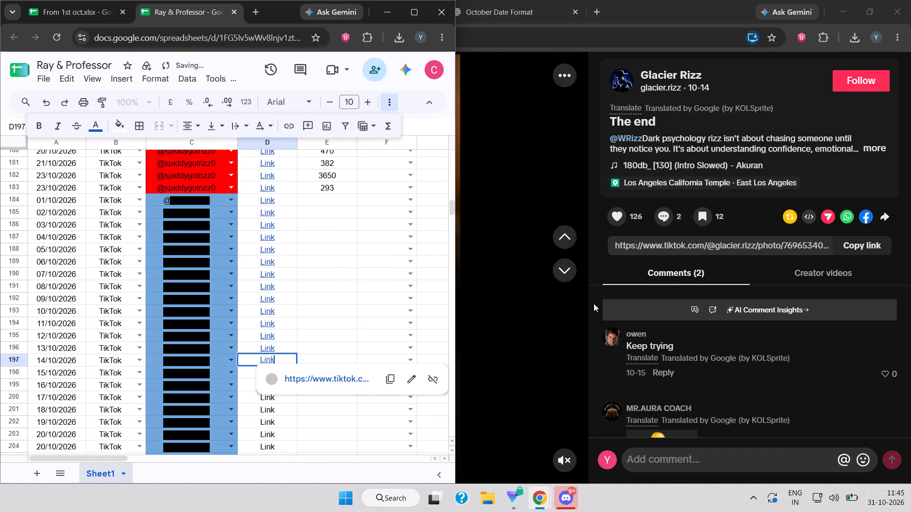
Copy the link of the 10-15 Glacier Rizz photo post and attach it to the Link text in D198.
click(567, 238)
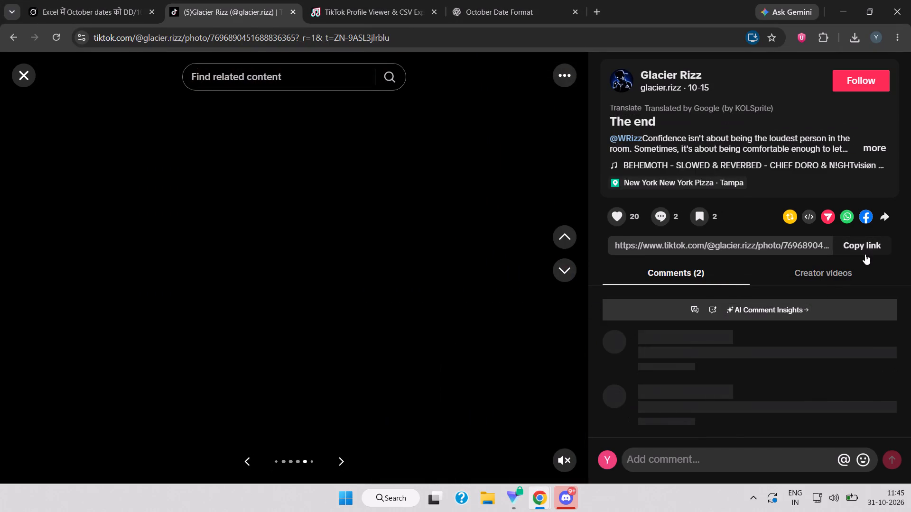
click(855, 247)
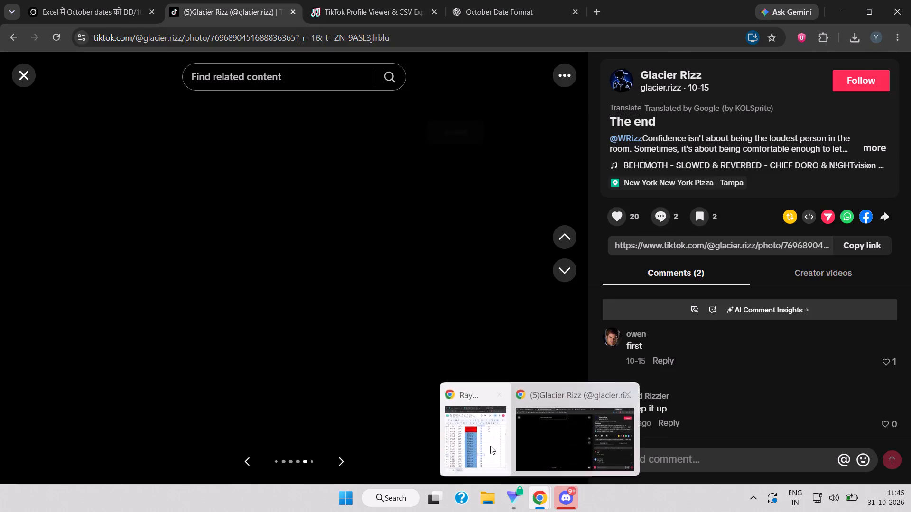
click(487, 444)
right_click(279, 372)
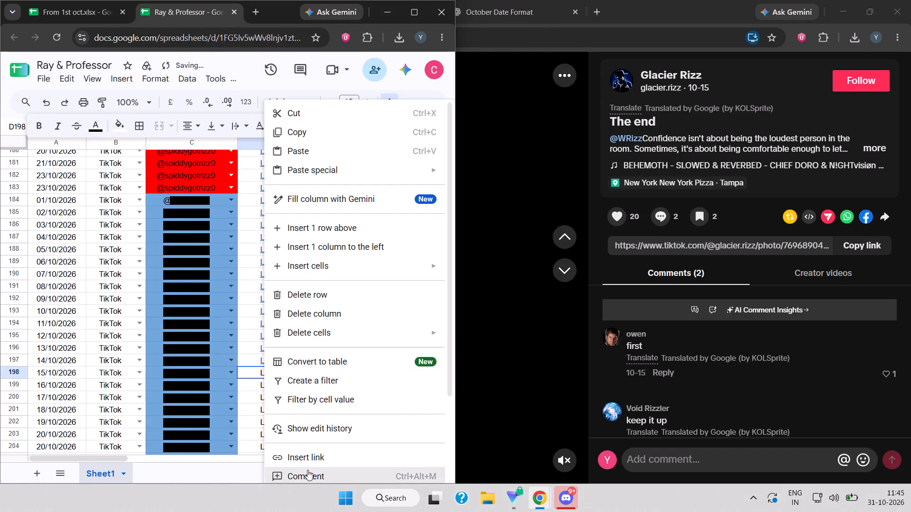
click(306, 456)
key(ctrl+v)
click(393, 174)
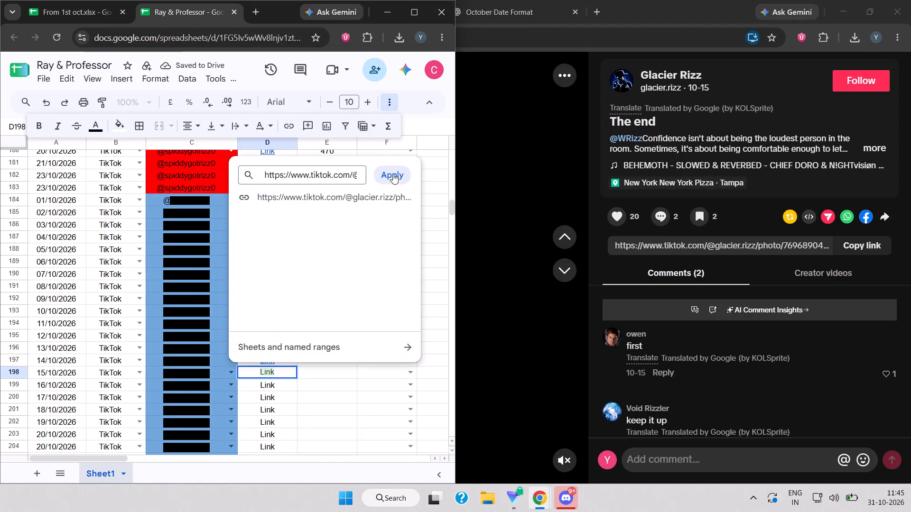
Copy the link of the 10-16 Glacier Rizz photo post and attach it to the Link text in D199.
click(565, 231)
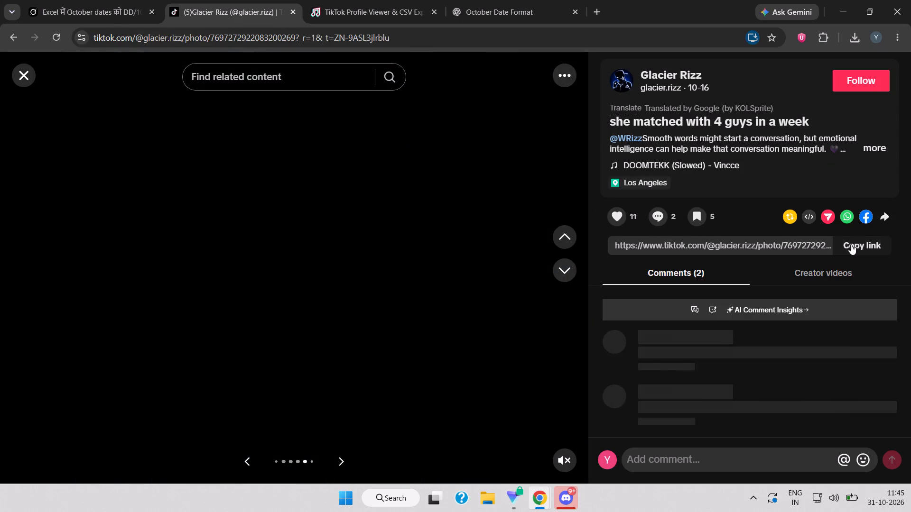
click(851, 244)
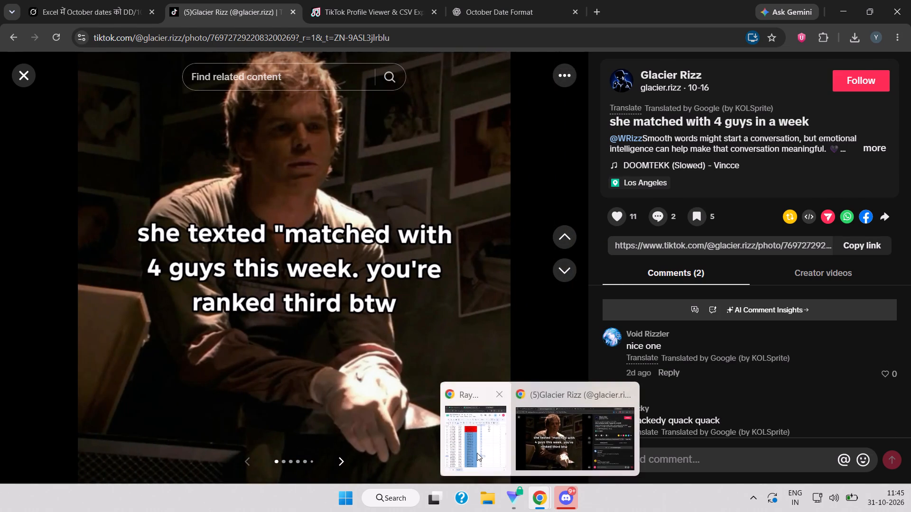
click(477, 453)
right_click(279, 379)
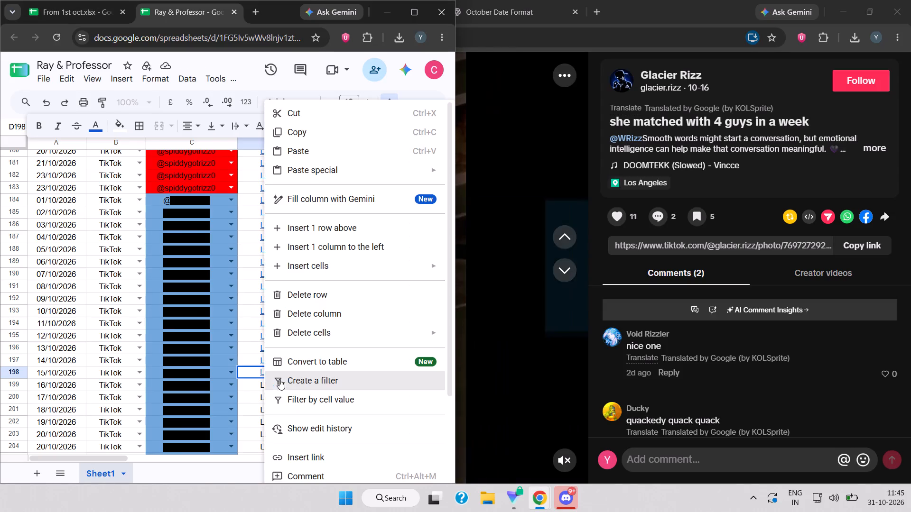
right_click(257, 385)
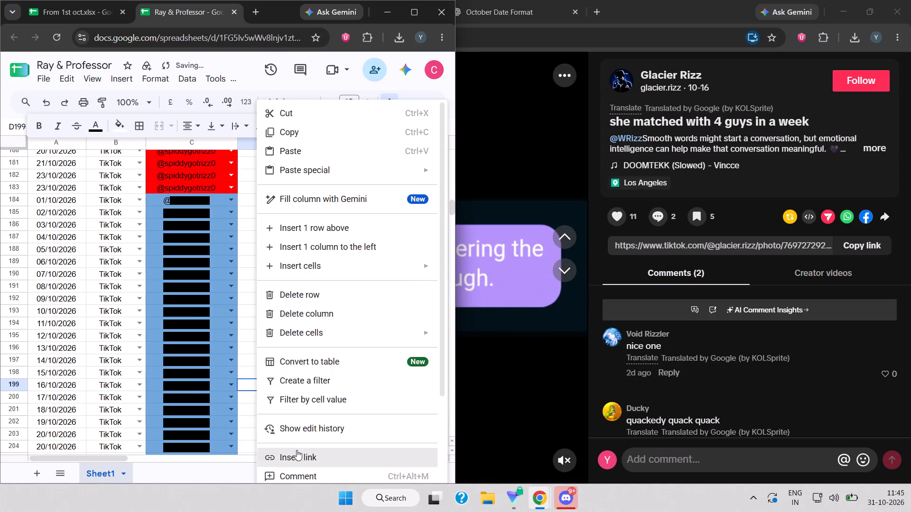
click(297, 450)
key(ctrl+v)
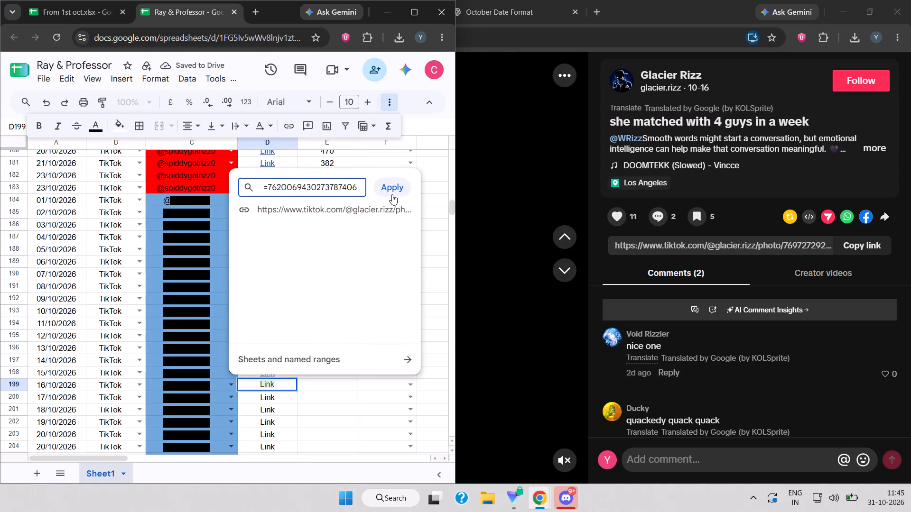
click(392, 194)
Copy the link of the 10-17 Glacier Rizz photo post and attach it to the Link text in D200.
click(568, 232)
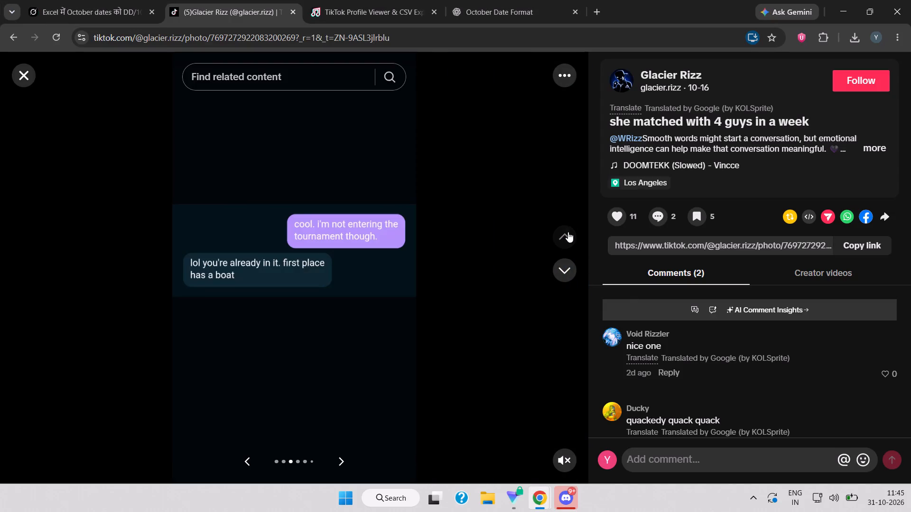
click(881, 243)
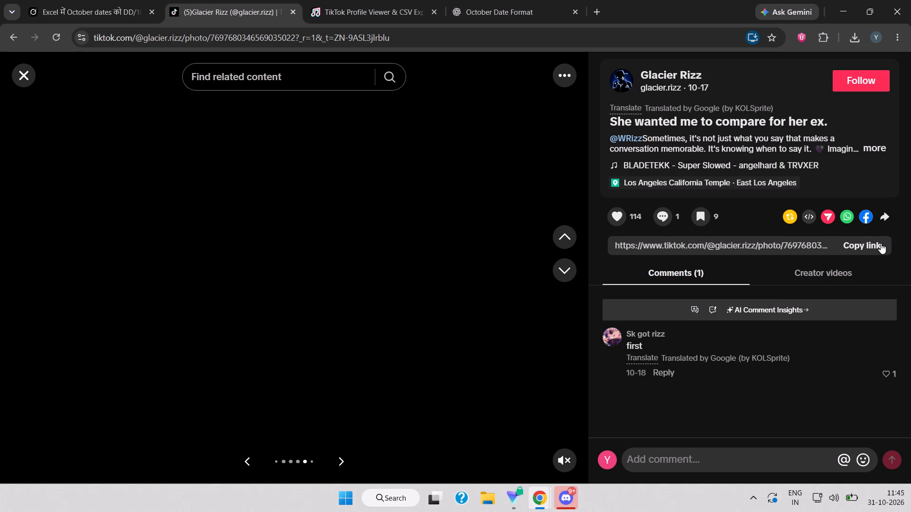
click(480, 446)
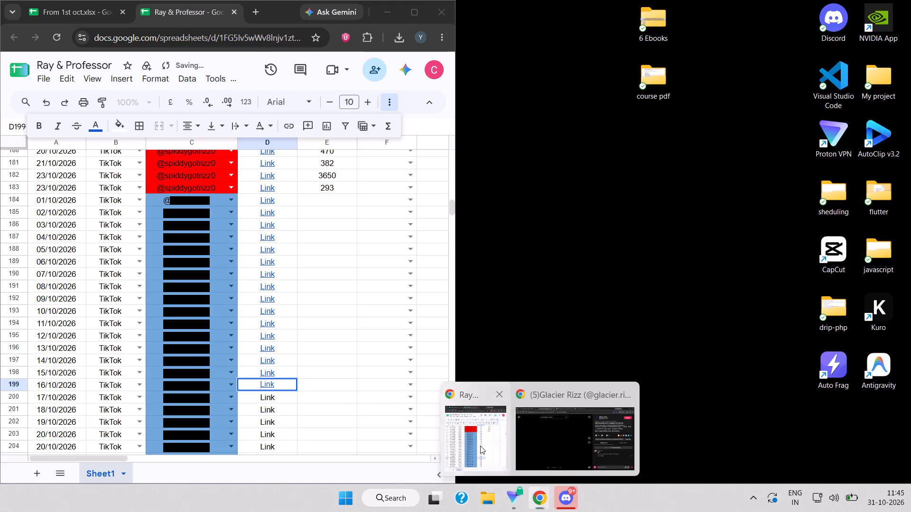
right_click(285, 397)
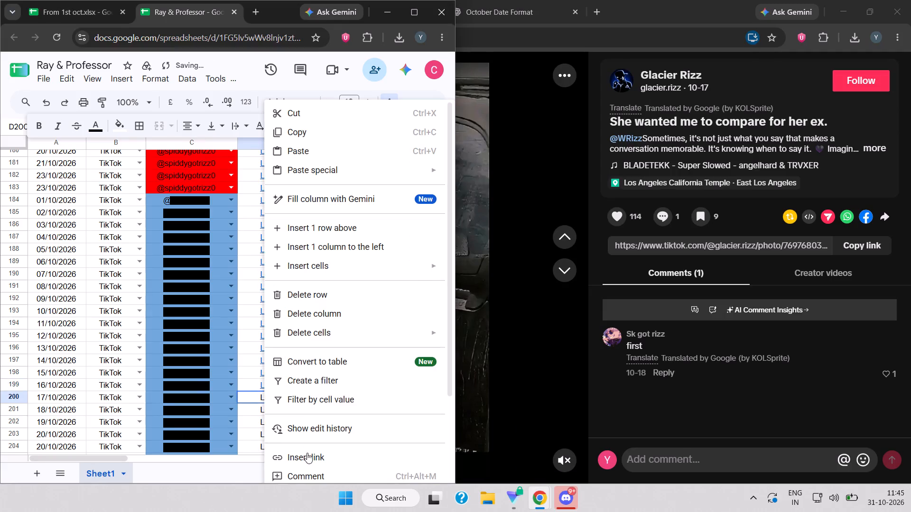
click(307, 453)
key(ctrl+v)
click(385, 197)
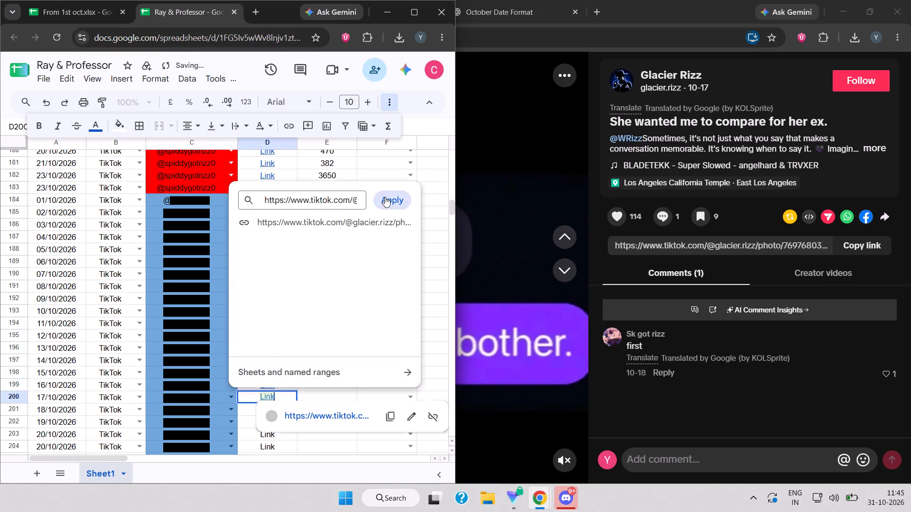
Copy the link of the 10-18 Glacier Rizz photo post and attach it to the Link text in D201.
click(575, 238)
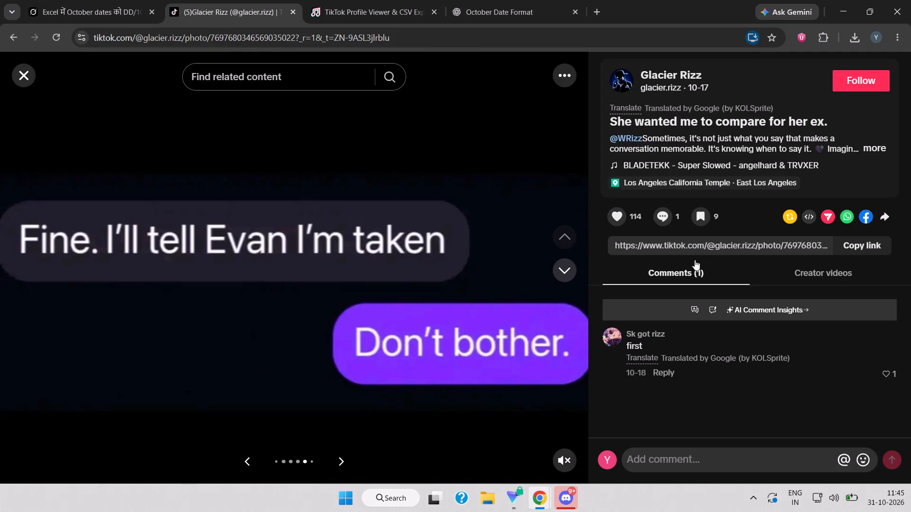
click(841, 238)
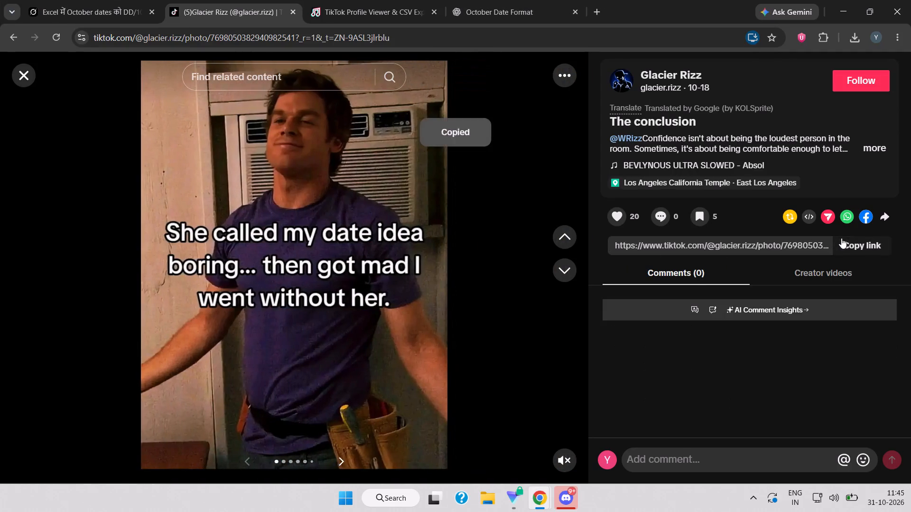
click(471, 445)
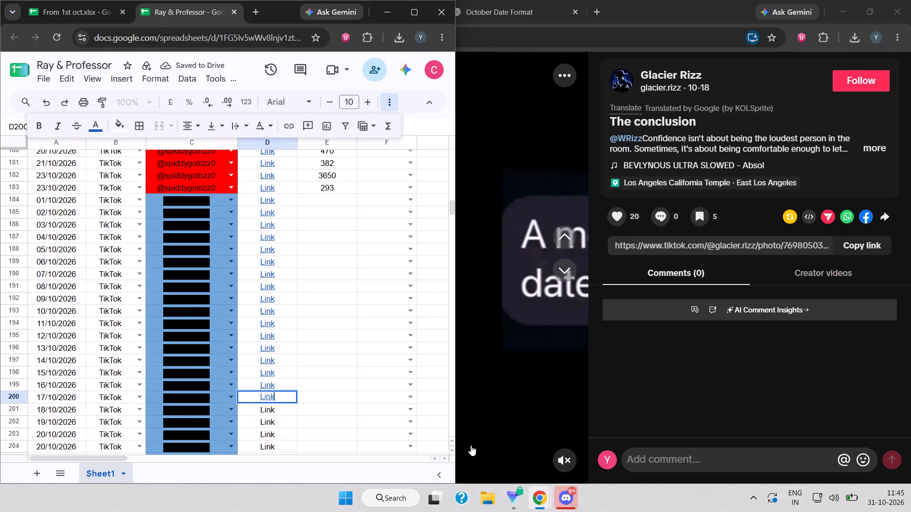
right_click(280, 407)
click(295, 459)
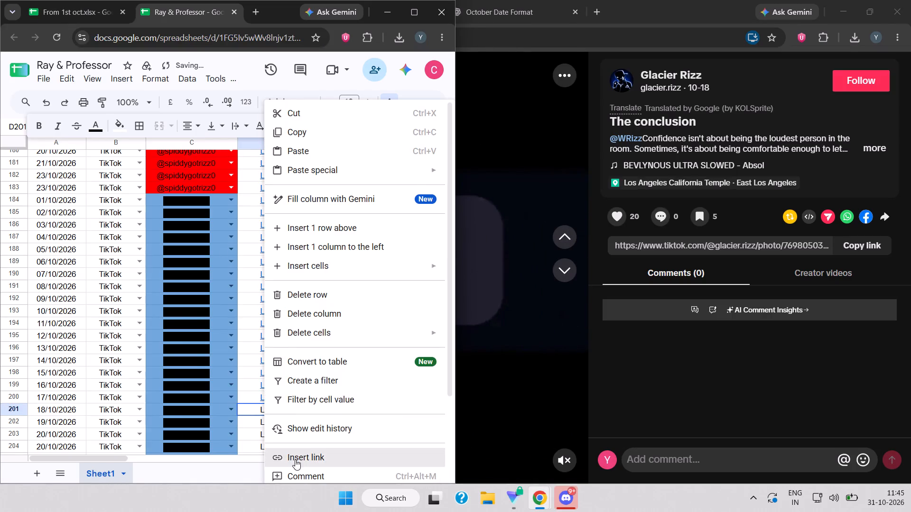
key(ctrl+v)
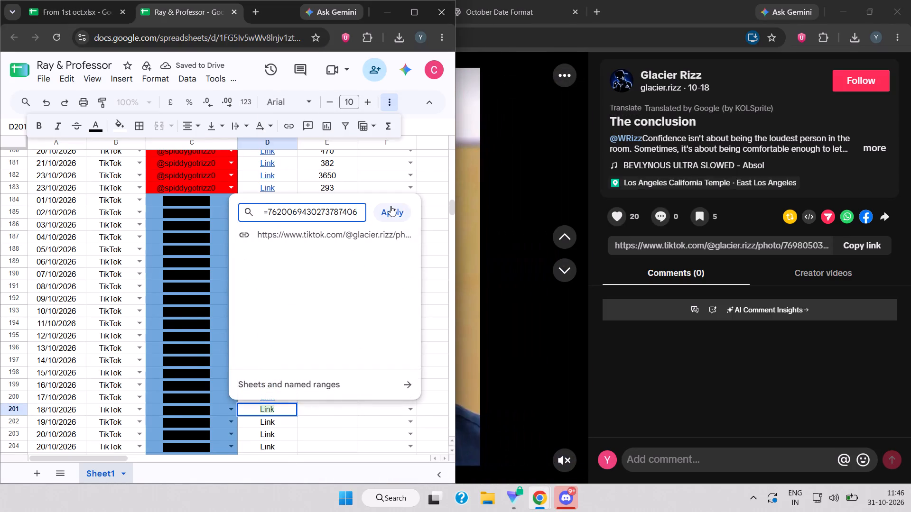
click(390, 206)
Copy the link of the 10-19 Glacier Rizz photo post and attach it to the Link text in D202.
scroll(299, 377, down, 3)
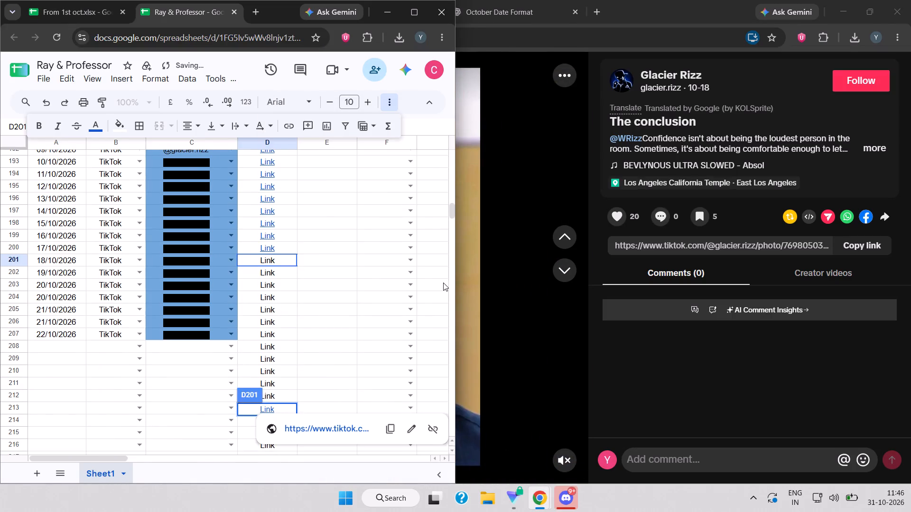
click(567, 231)
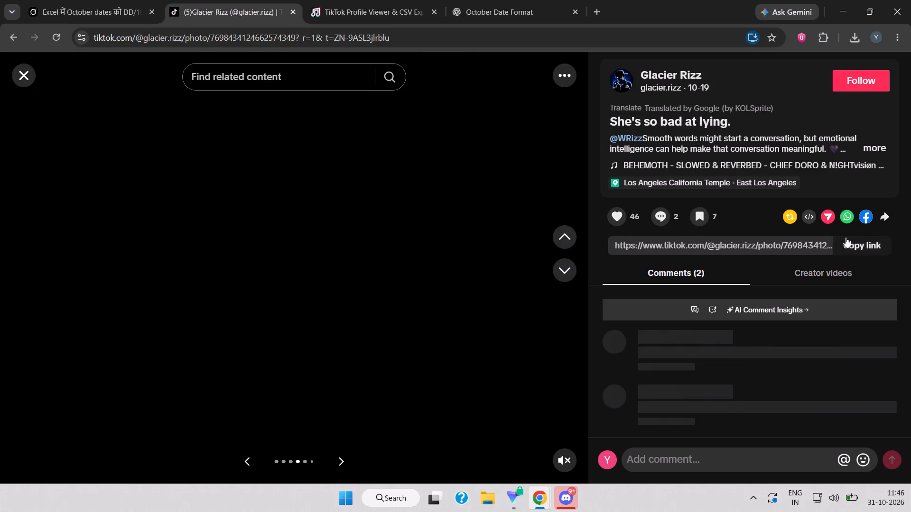
click(853, 238)
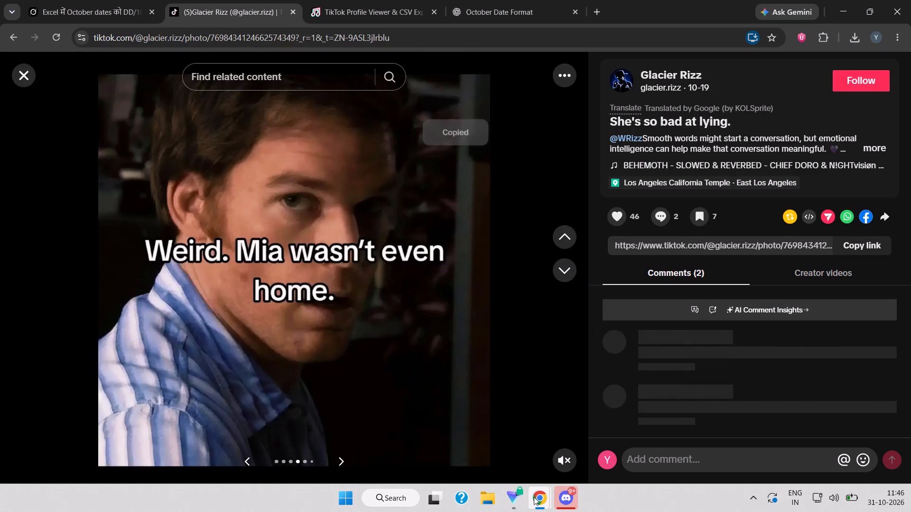
click(484, 451)
right_click(282, 273)
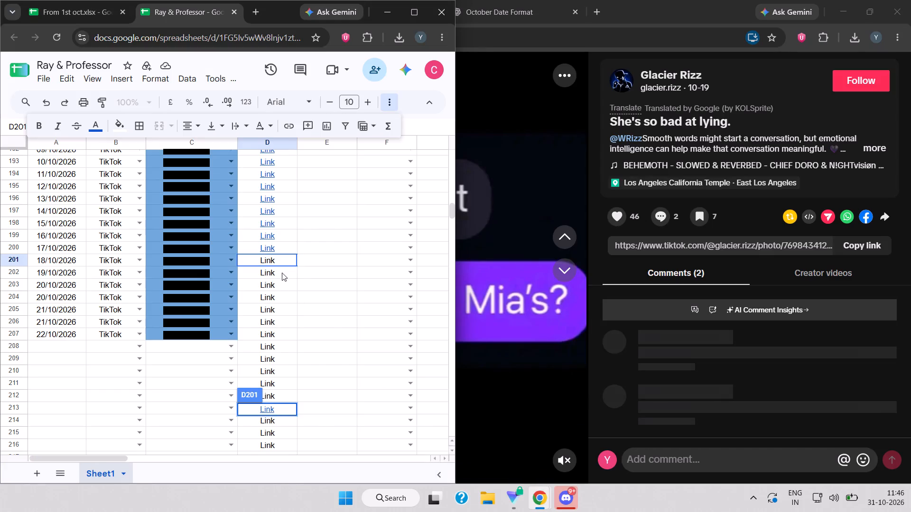
click(321, 448)
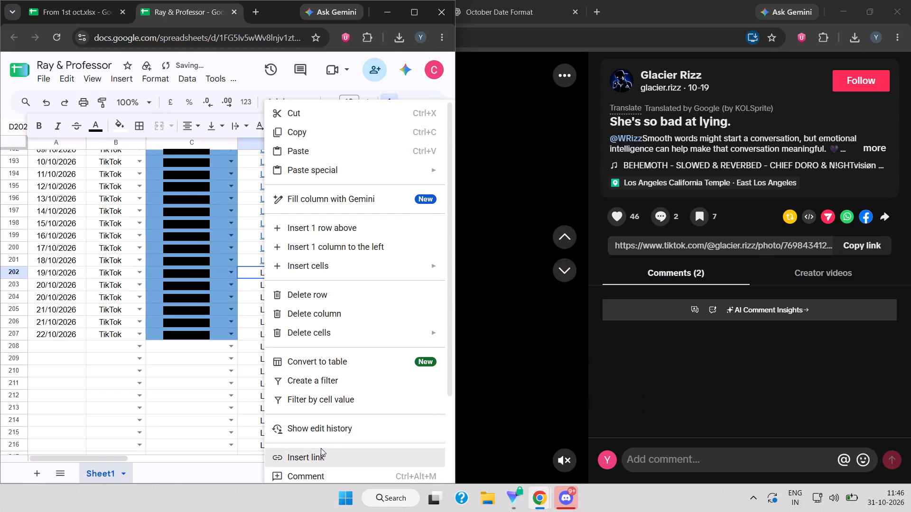
key(ctrl+v)
click(390, 76)
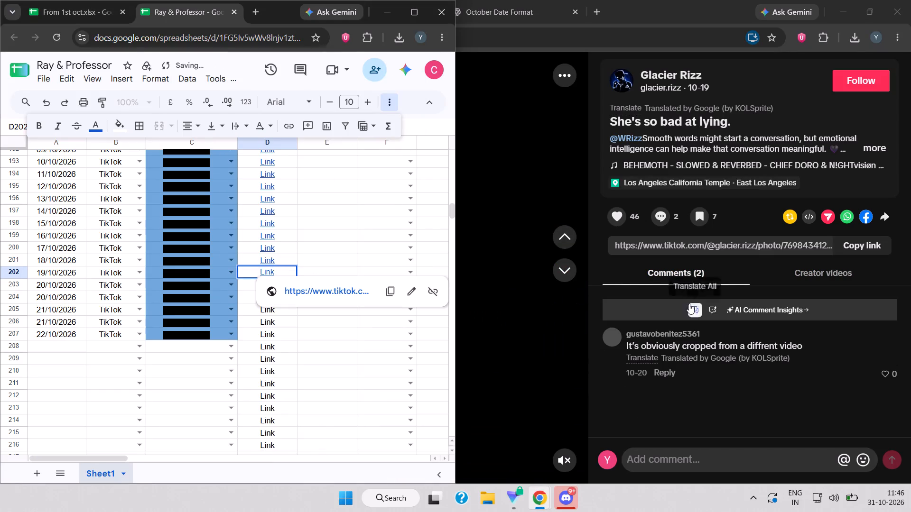
Copy the link of the 10-20 Glacier Rizz photo post and attach it to the Link text in D203.
click(573, 231)
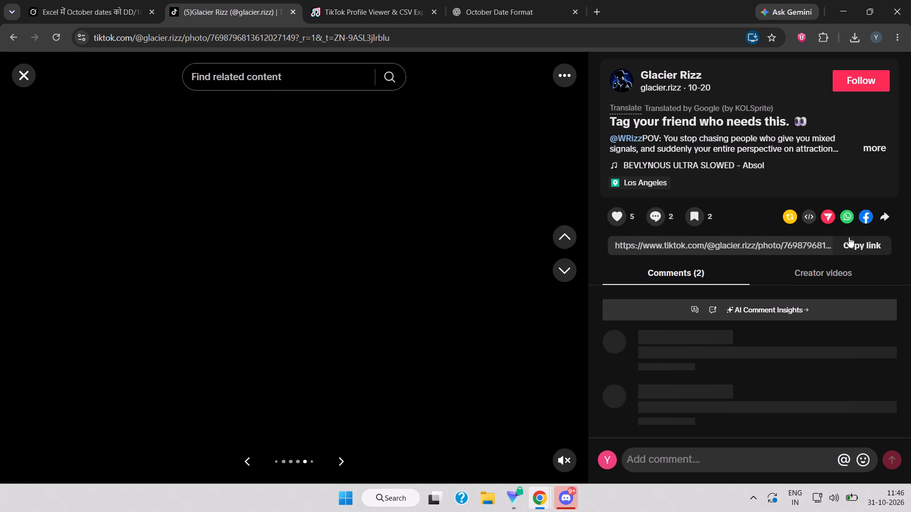
click(849, 239)
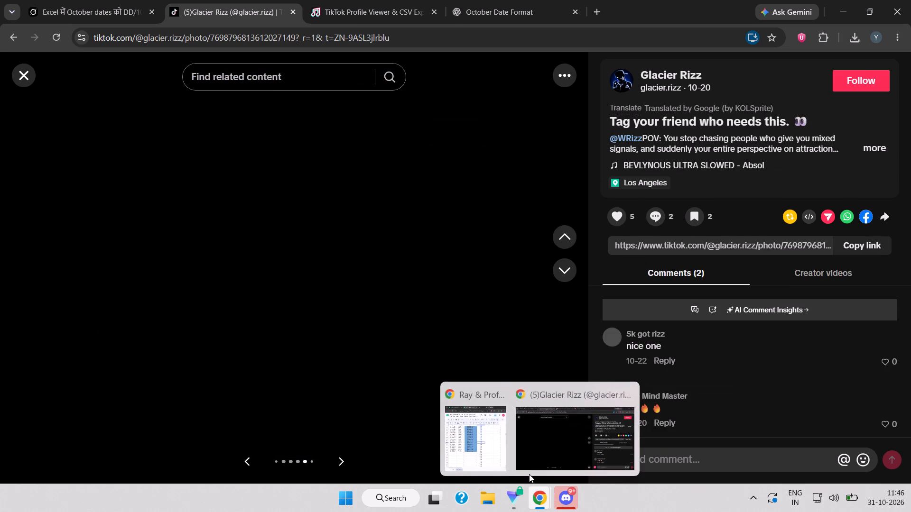
click(489, 445)
right_click(284, 287)
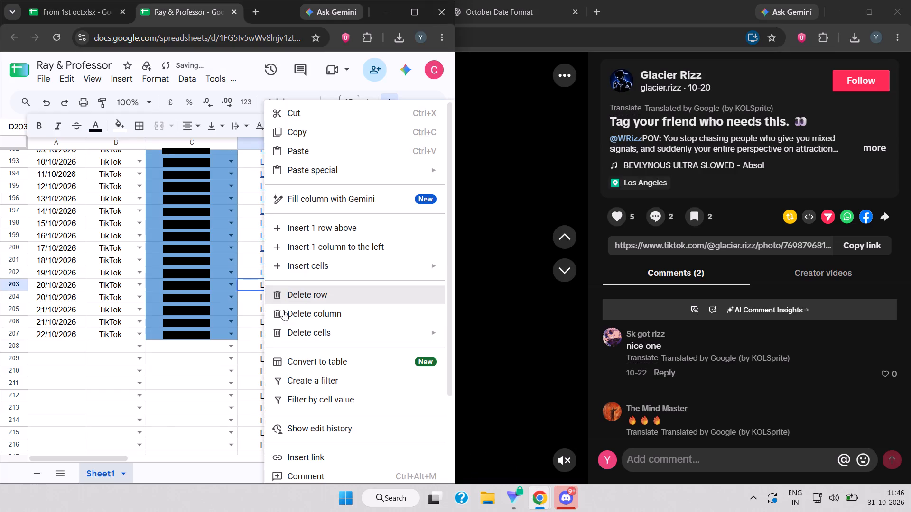
click(315, 462)
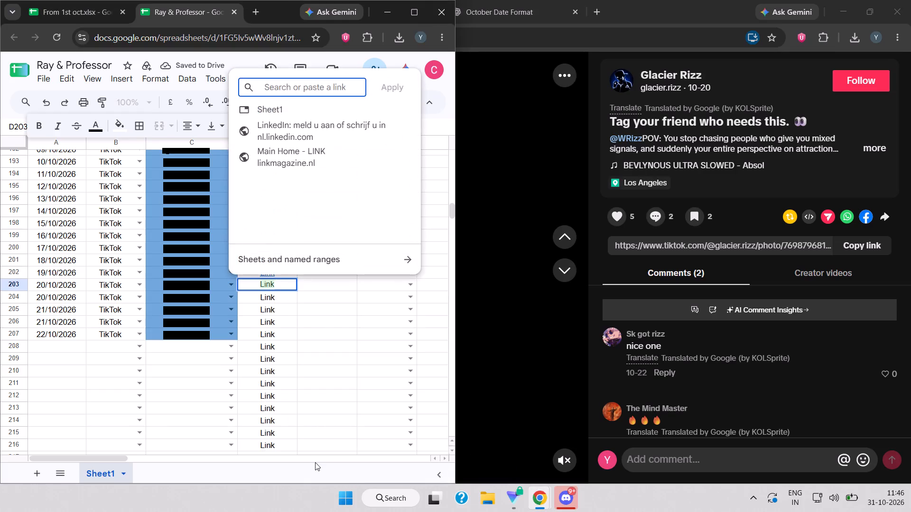
key(ctrl+v)
click(390, 84)
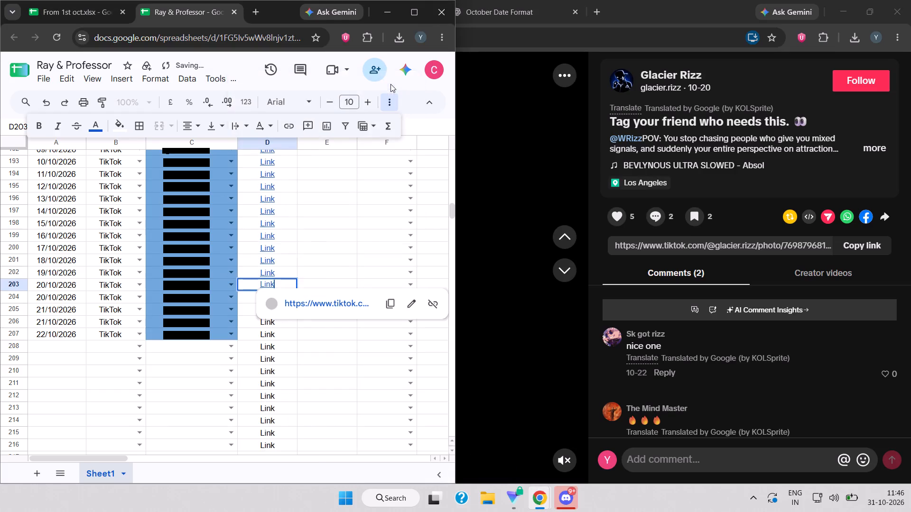
Copy the link of the 10-20 Glacier Rizz post "POV: You only get one shot." and attach it to the Link text in D204.
click(570, 238)
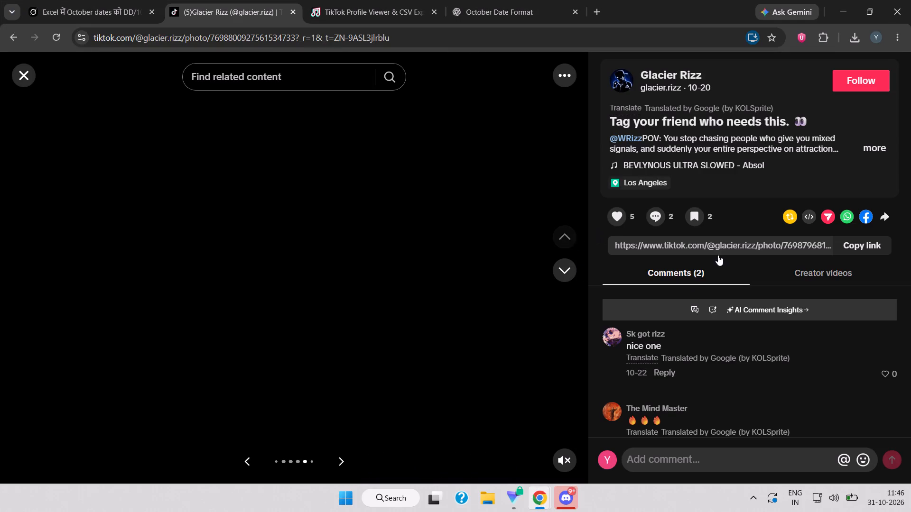
click(854, 245)
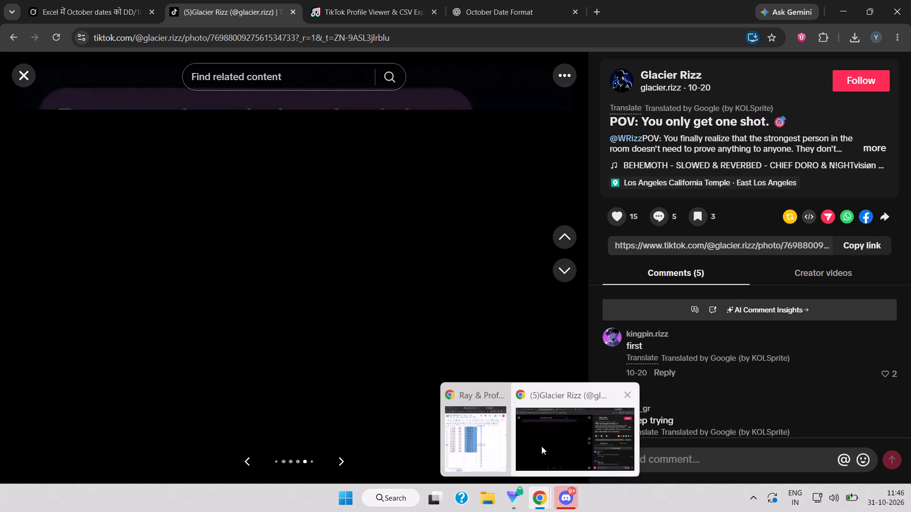
click(489, 439)
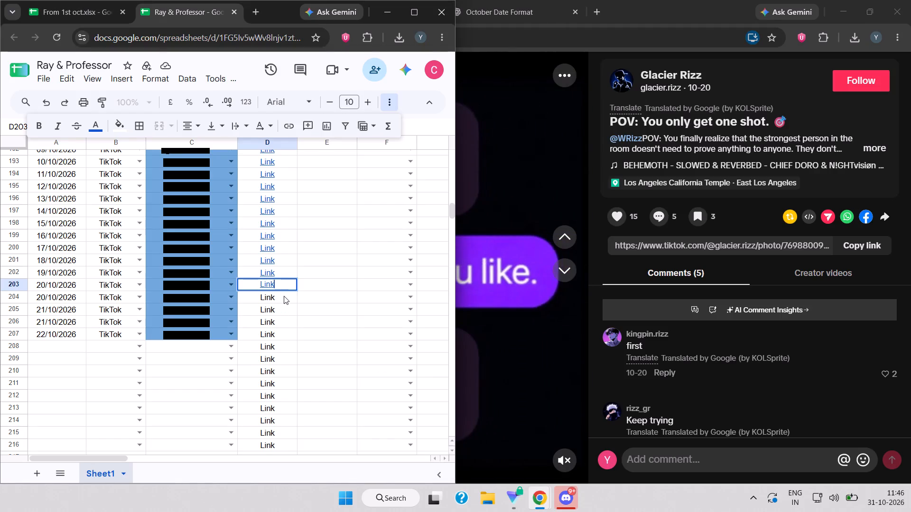
right_click(284, 296)
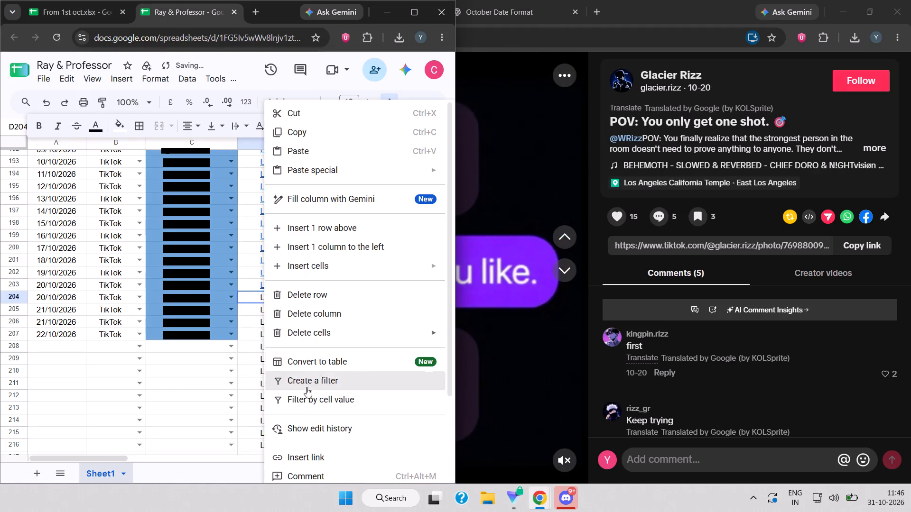
click(315, 457)
key(ctrl+v)
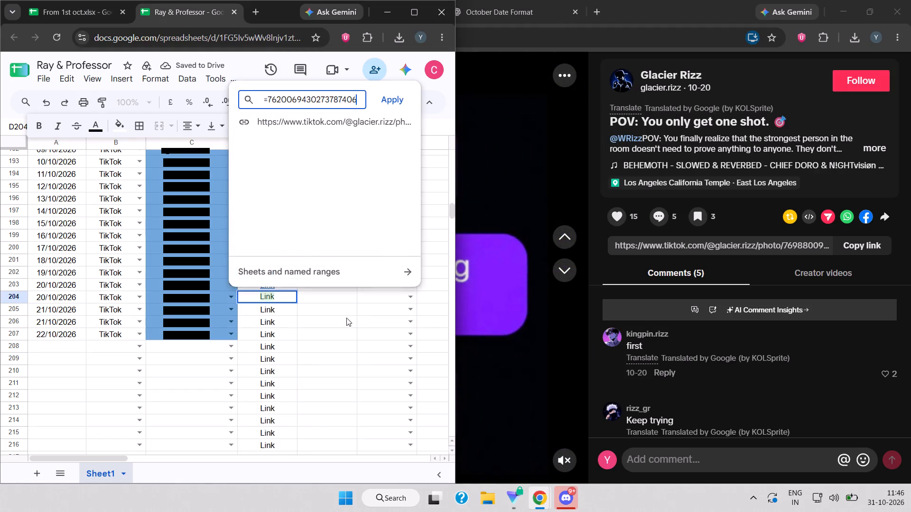
click(396, 98)
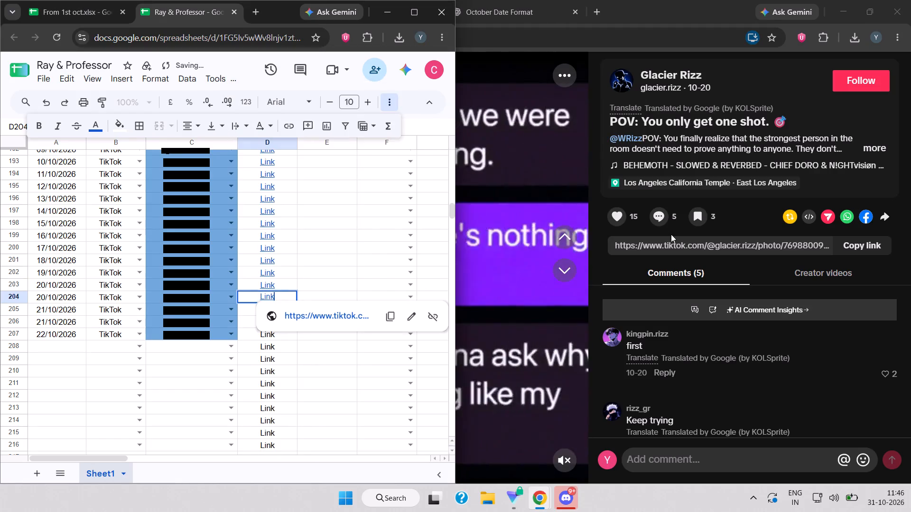
Copy the link of the 10-21 Glacier Rizz post "Send this to your single friend." and attach it to the Link text in D205.
click(565, 236)
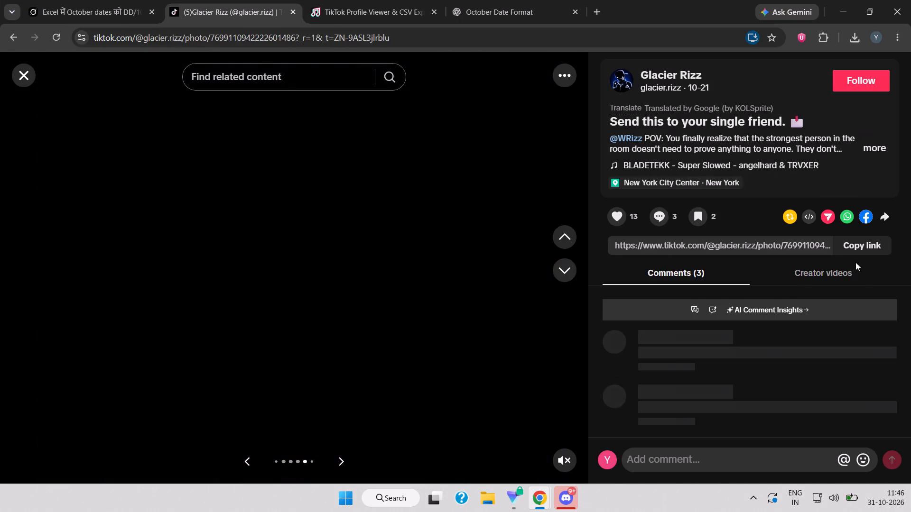
click(865, 241)
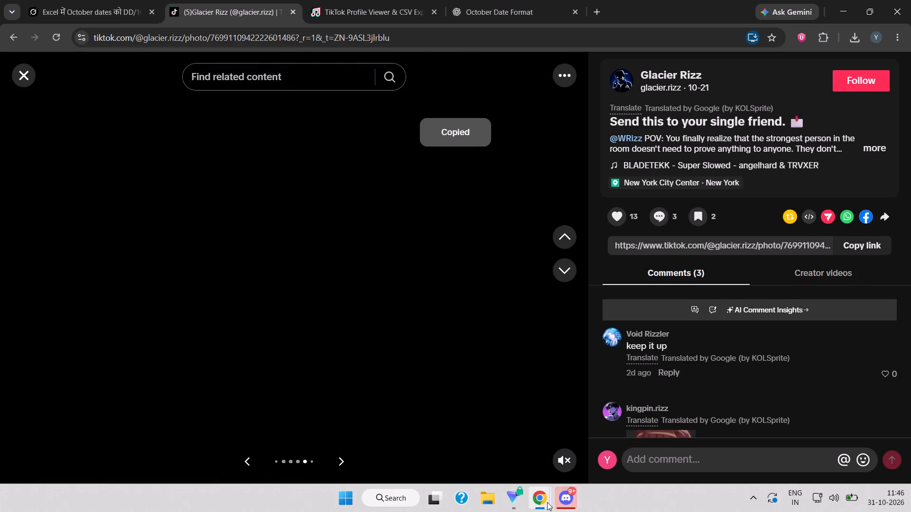
click(487, 445)
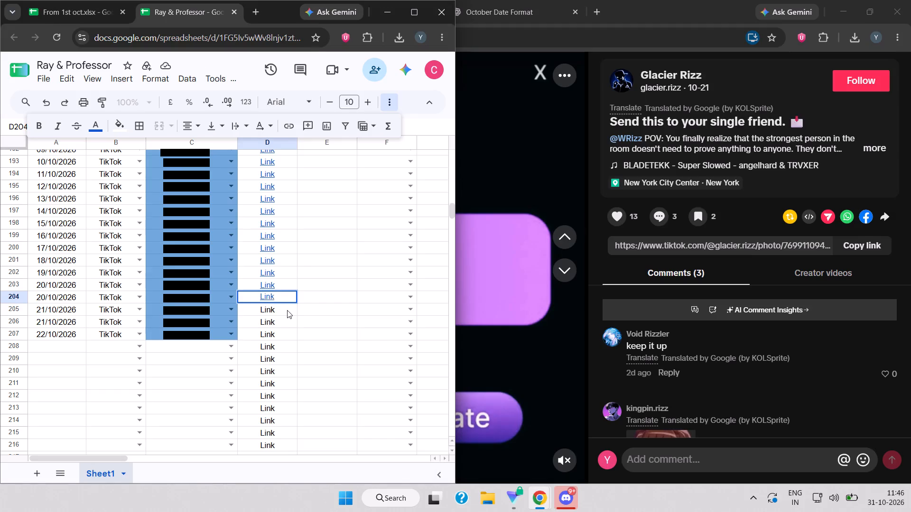
right_click(287, 310)
click(297, 457)
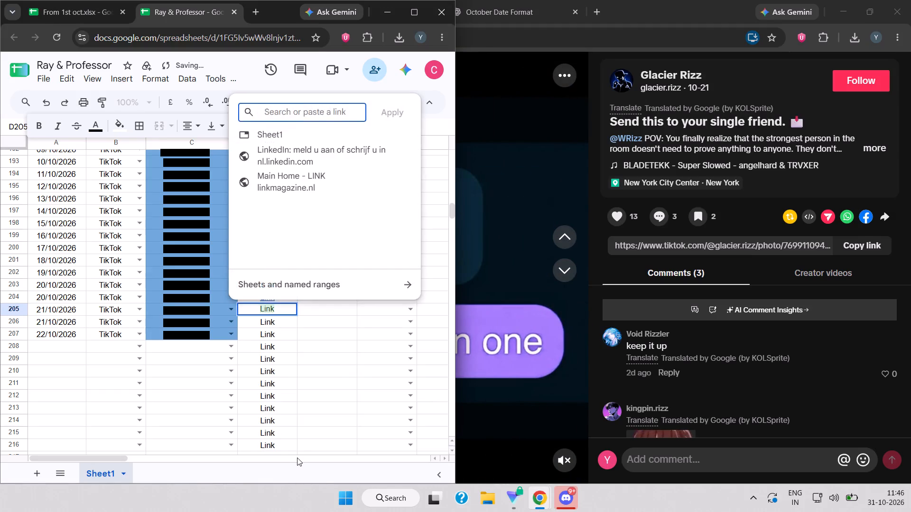
key(ctrl+v)
click(396, 103)
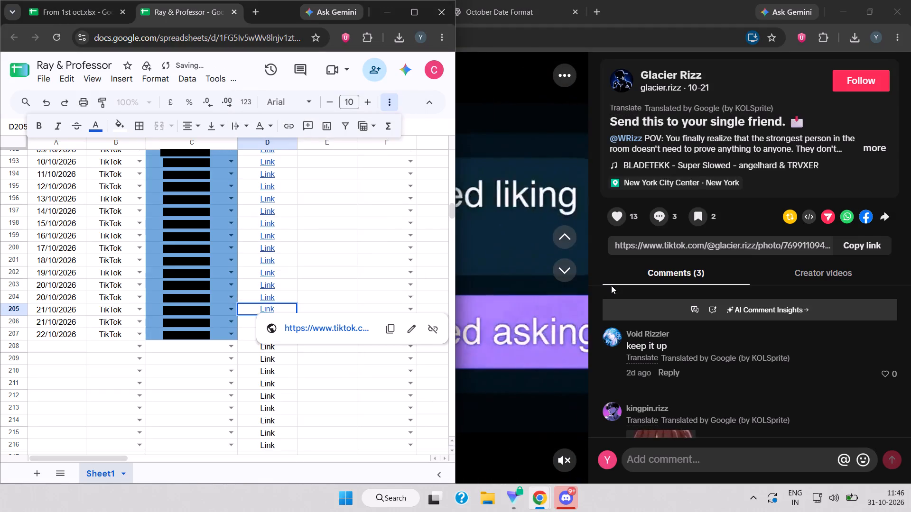
Copy the link of the 10-21 Glacier Rizz post "She wasn't ready for this one." and attach it to the Link text in D206.
click(560, 236)
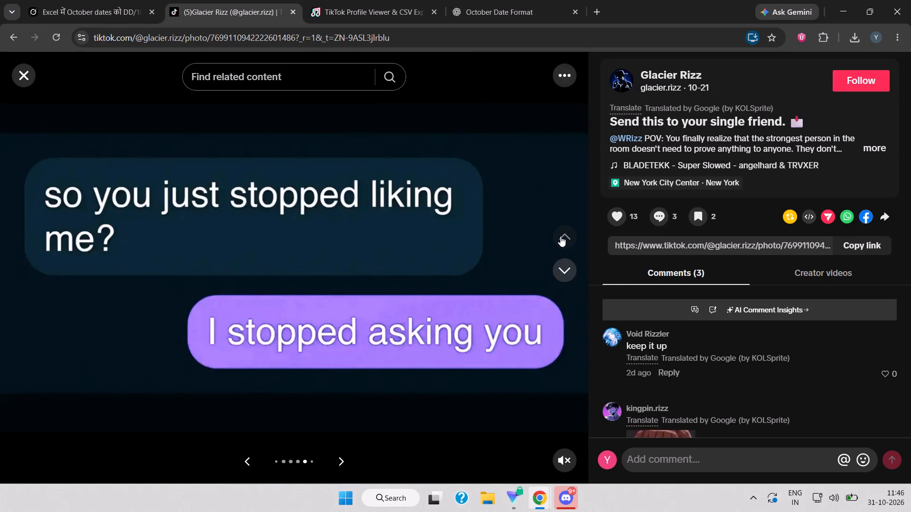
click(866, 247)
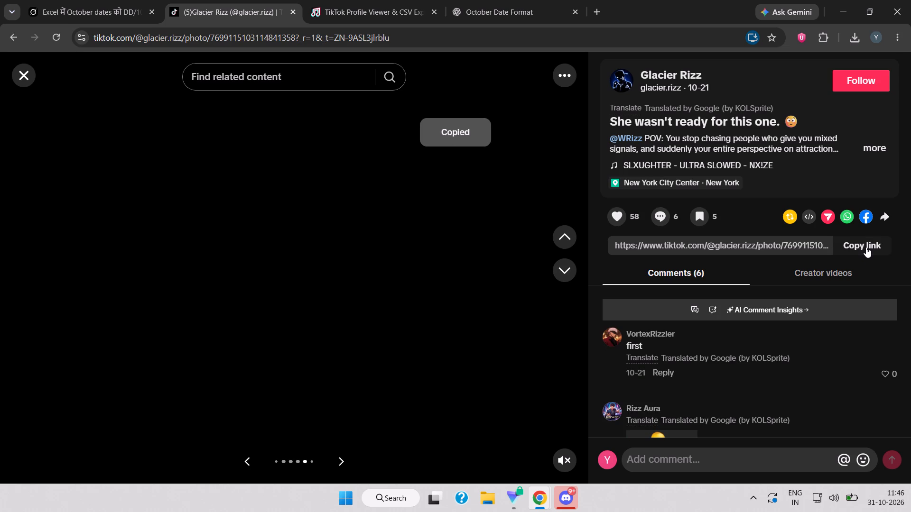
click(472, 449)
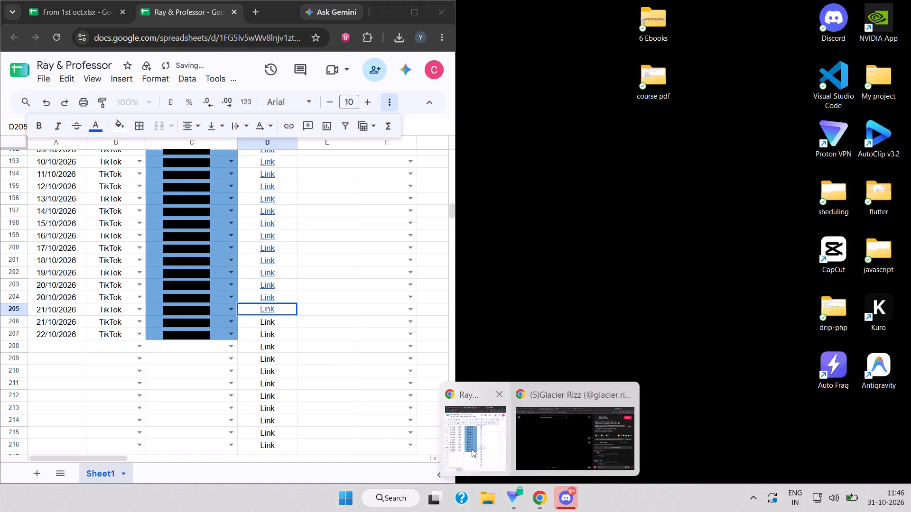
right_click(287, 322)
click(318, 463)
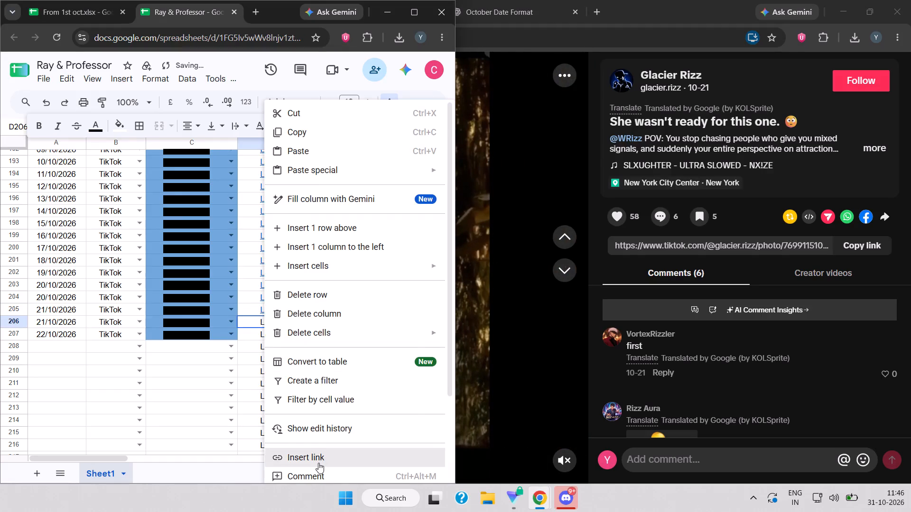
key(ctrl+v)
click(389, 130)
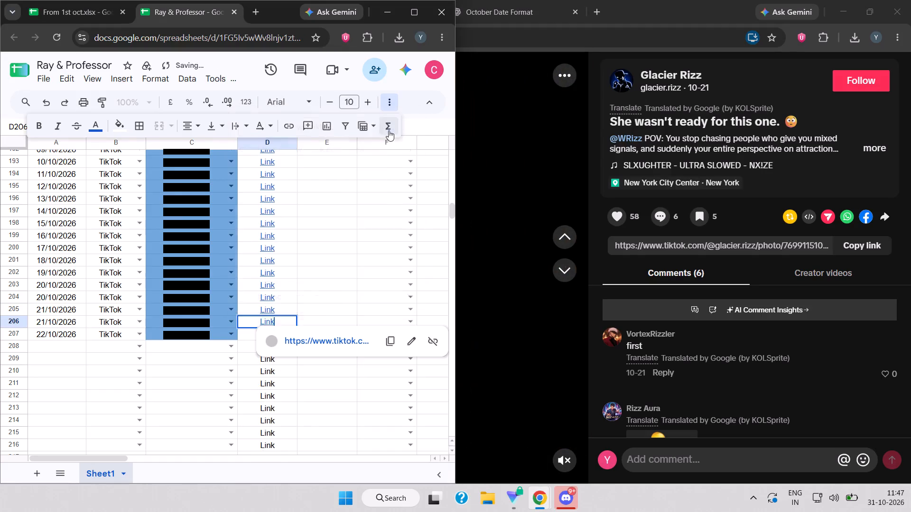
Copy the link of the 10-22 Glacier Rizz post "The end." and attach it to the Link text in D207.
click(553, 237)
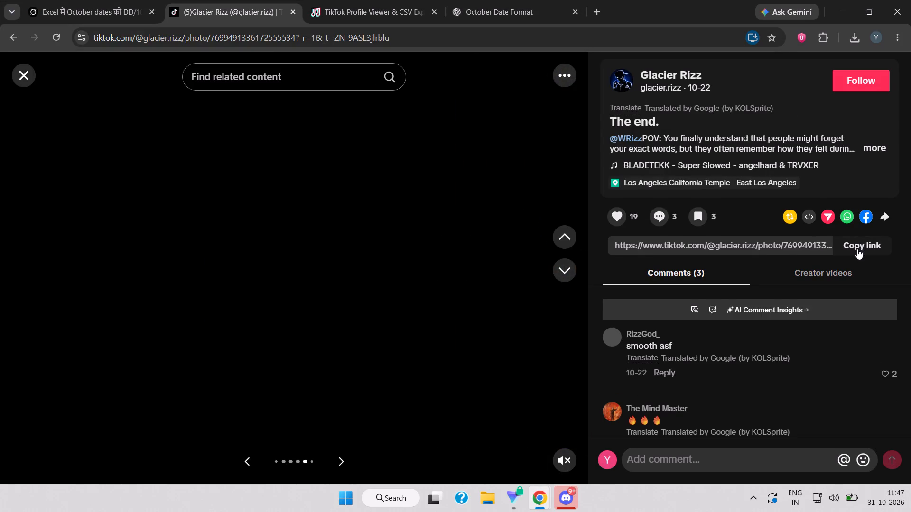
click(858, 237)
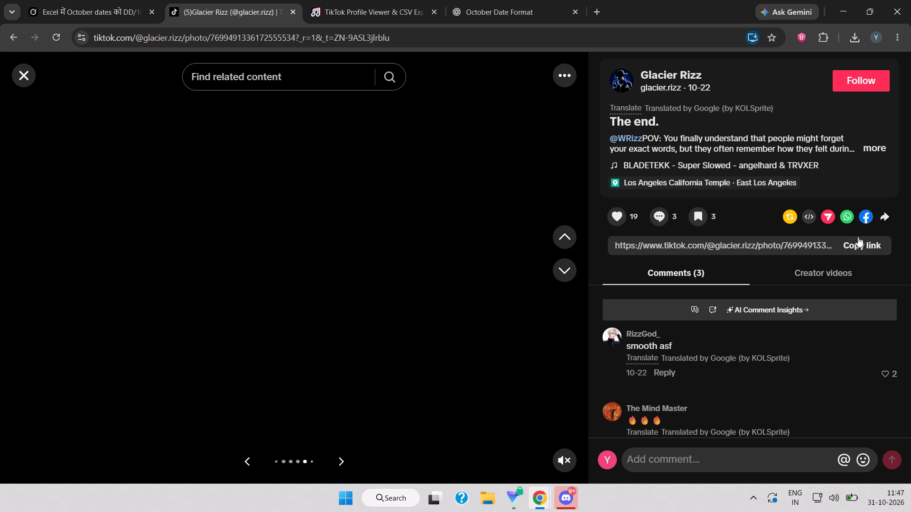
click(569, 229)
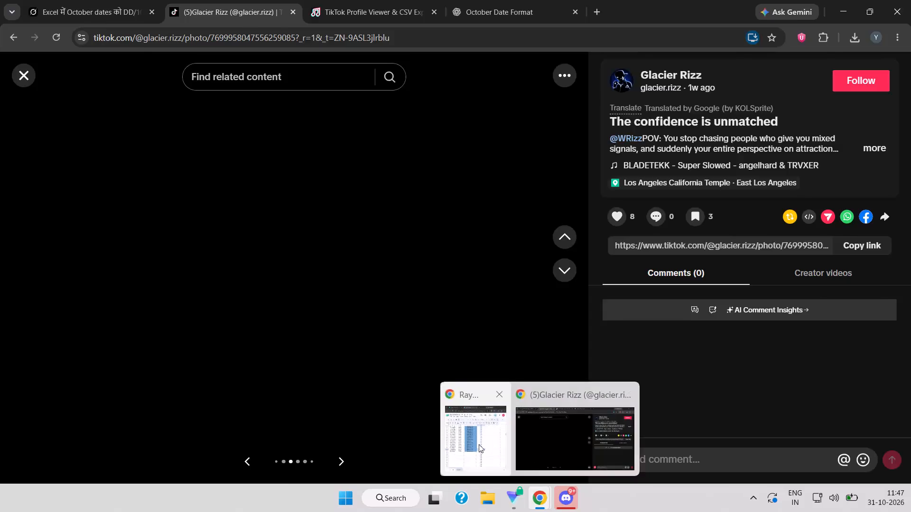
click(479, 444)
right_click(288, 338)
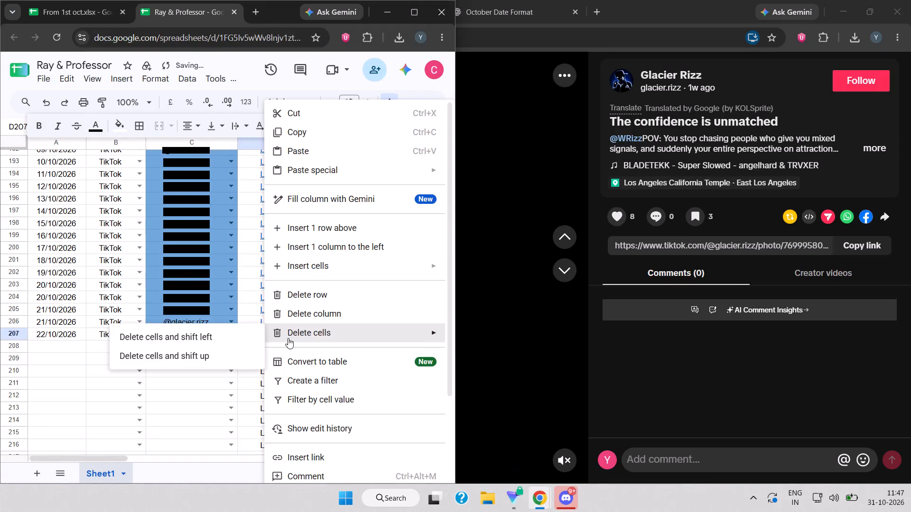
click(292, 458)
key(ctrl+v)
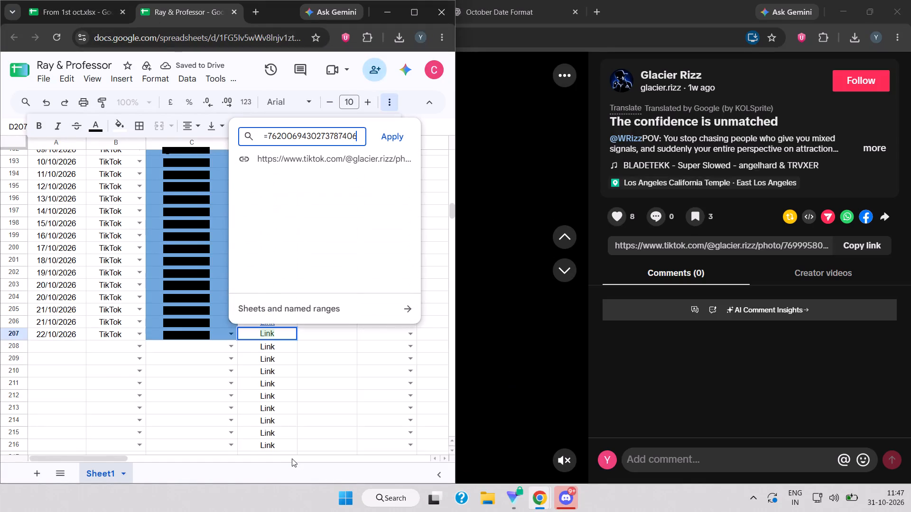
key(Return)
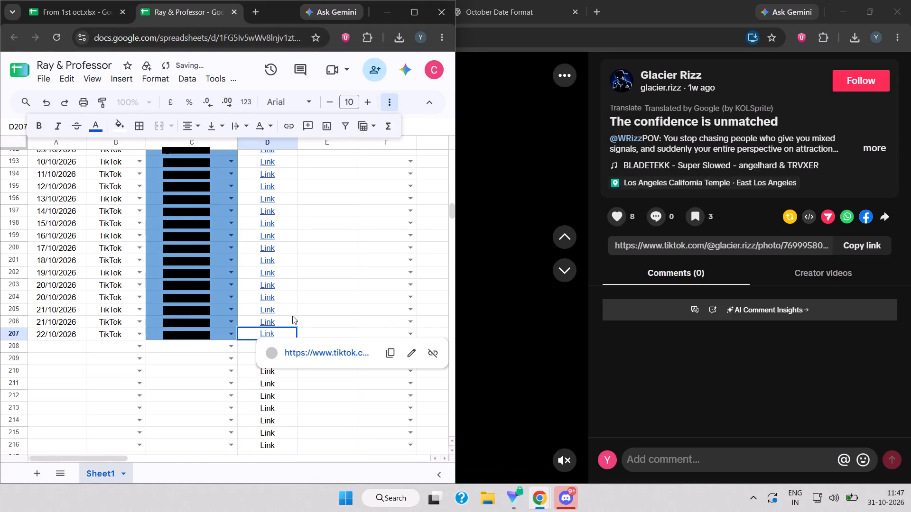
Select the first empty date cell, A208, below the 22/10/2026 entry.
click(312, 333)
scroll(312, 333, down, 1)
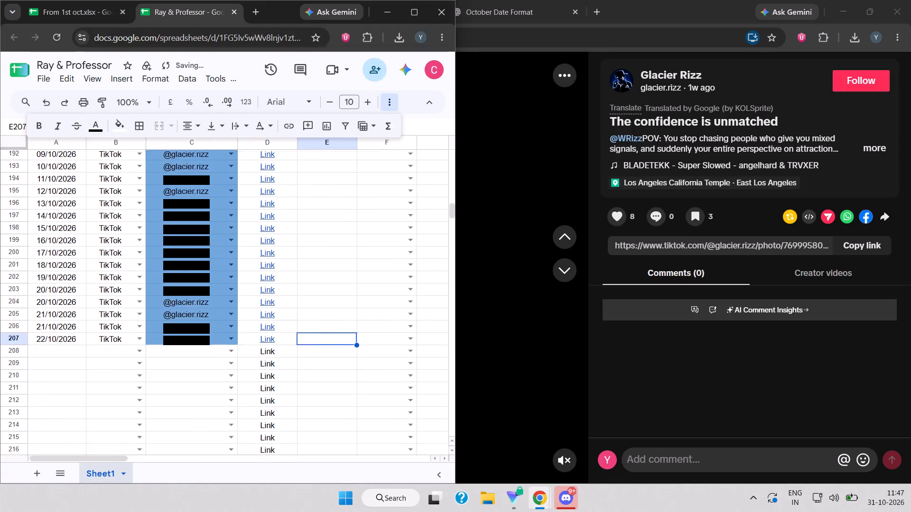
scroll(312, 333, down, 1)
click(65, 311)
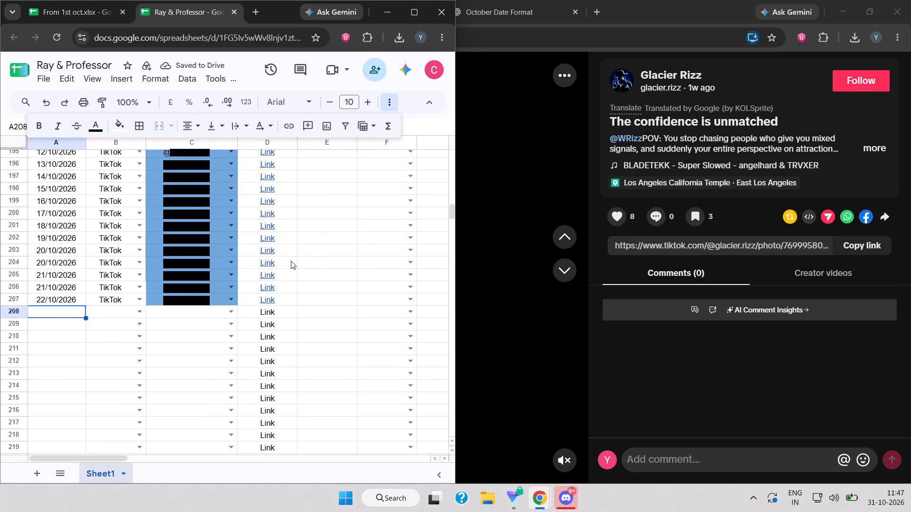
Return to the TikTok window showing the Glacier Rizz post "The confidence is unmatched".
click(887, 360)
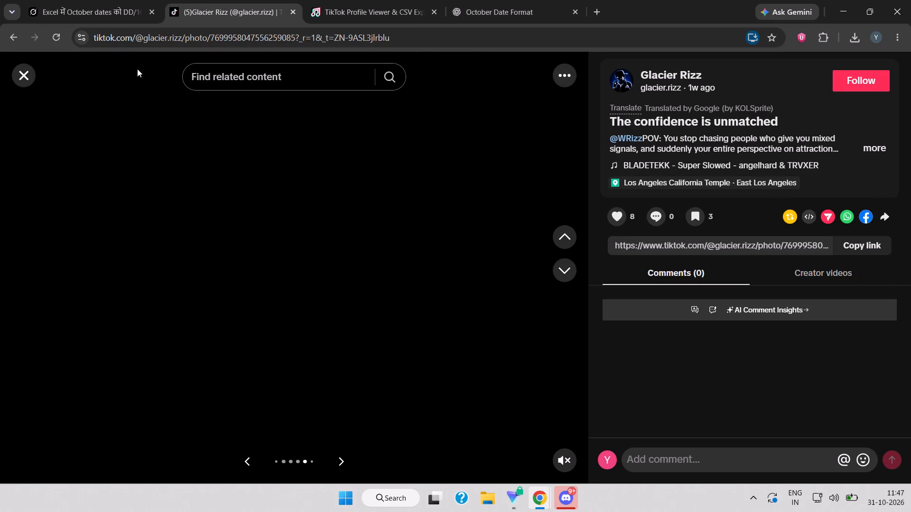
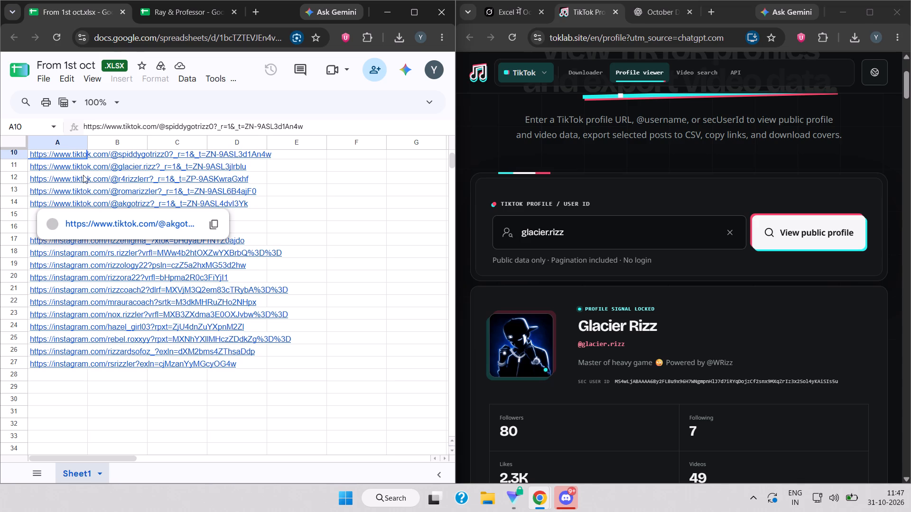
click(56, 181)
click(85, 193)
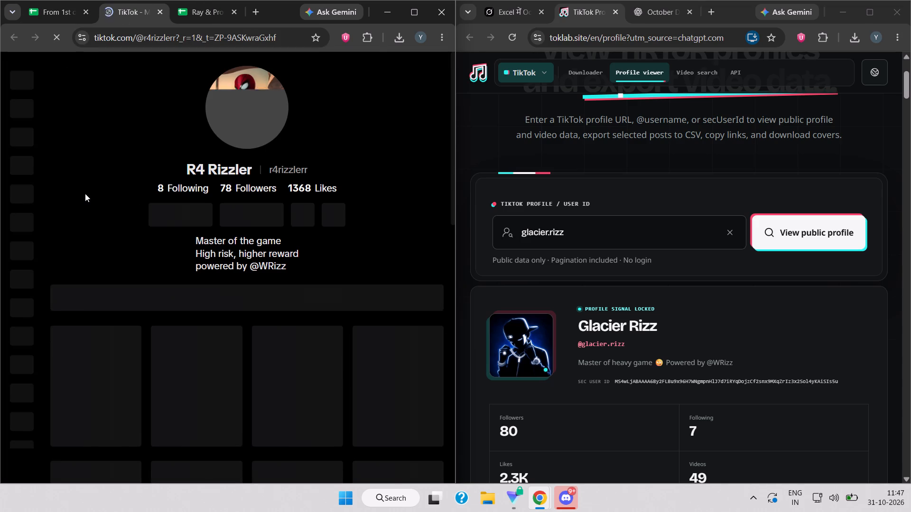
scroll(278, 278, down, 4)
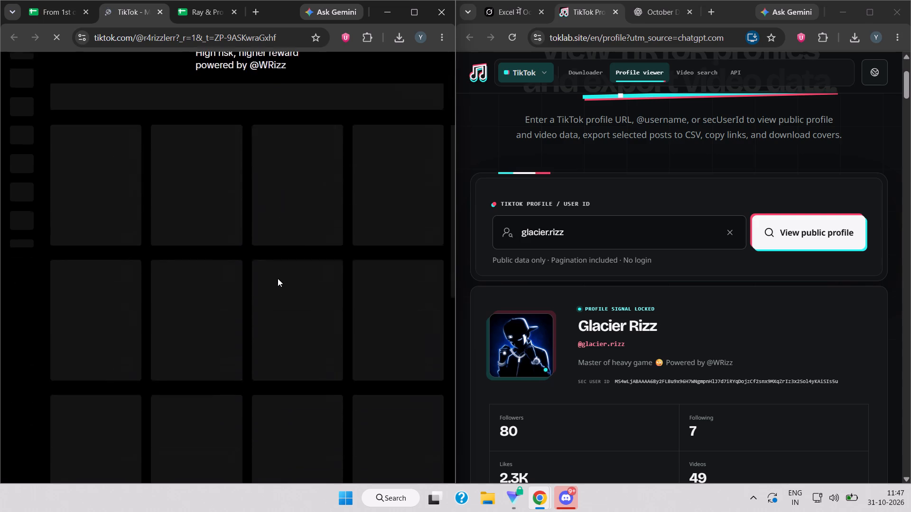
scroll(278, 278, down, 20)
scroll(278, 278, down, 6)
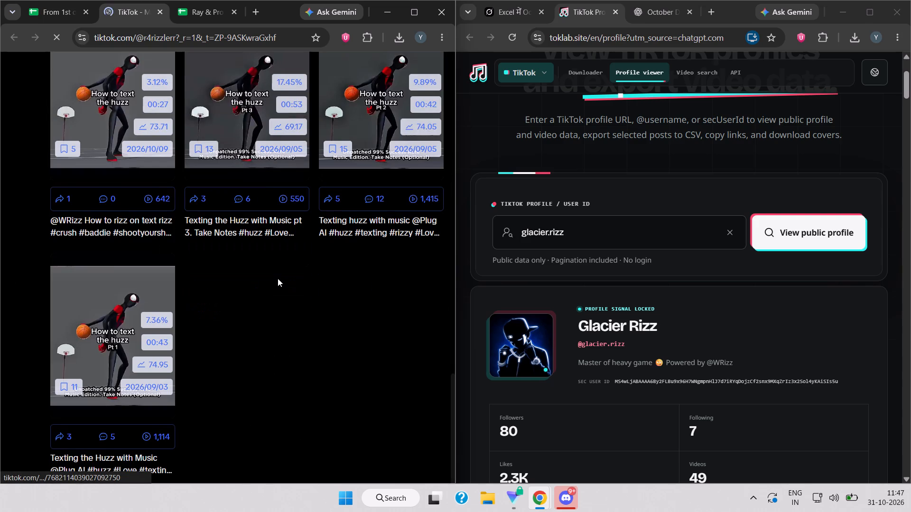
scroll(278, 278, down, 5)
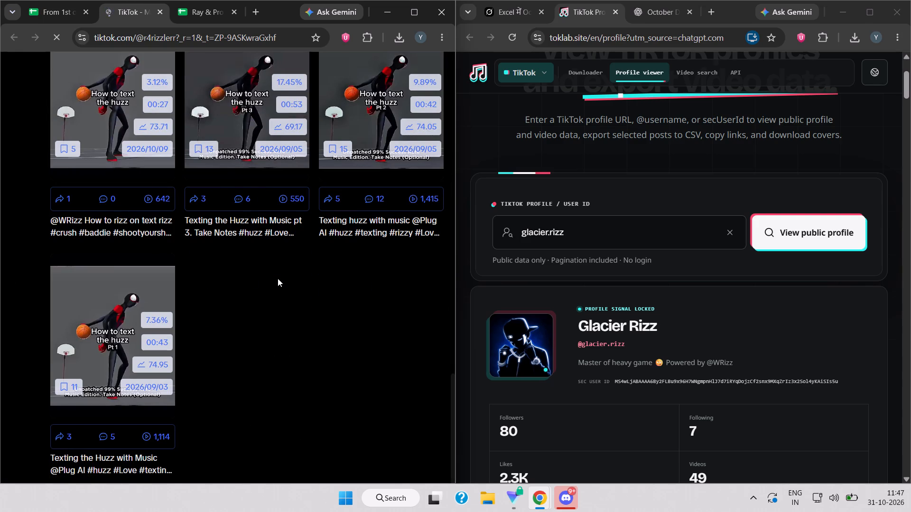
scroll(278, 278, down, 17)
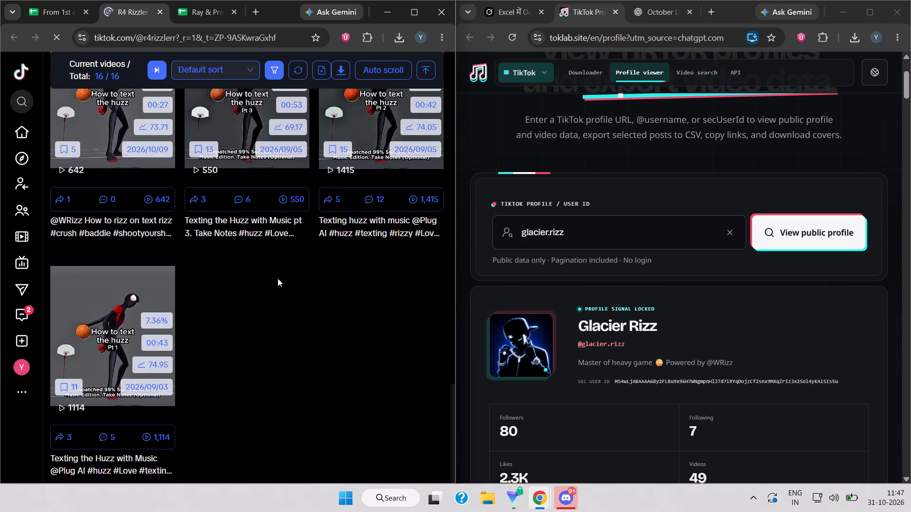
scroll(278, 278, up, 3)
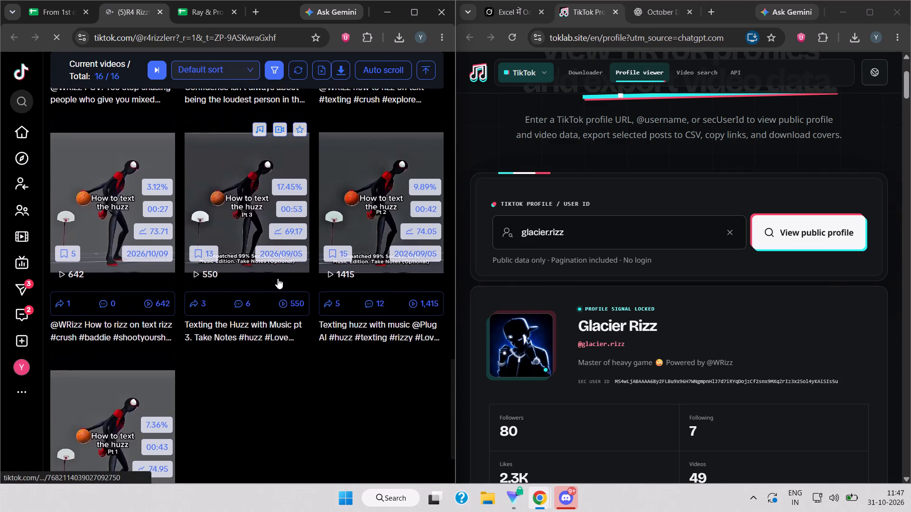
scroll(278, 278, down, 3)
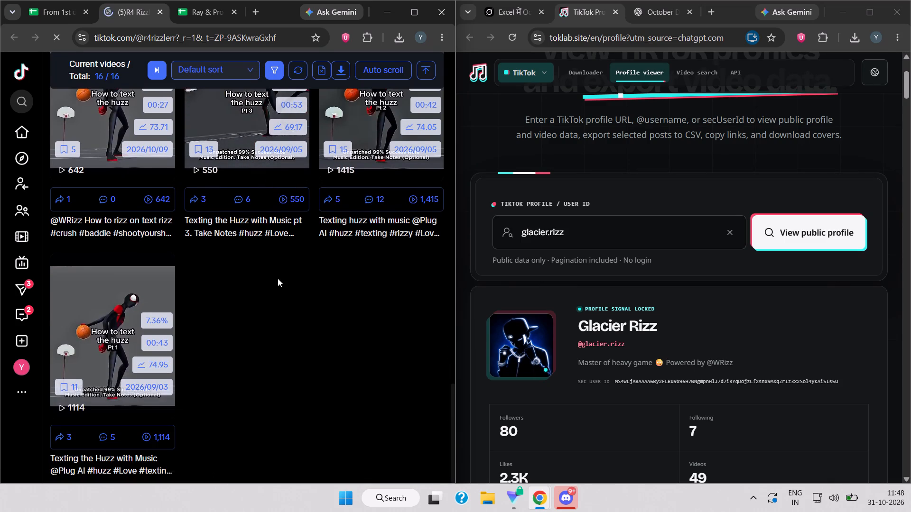
scroll(278, 278, up, 3)
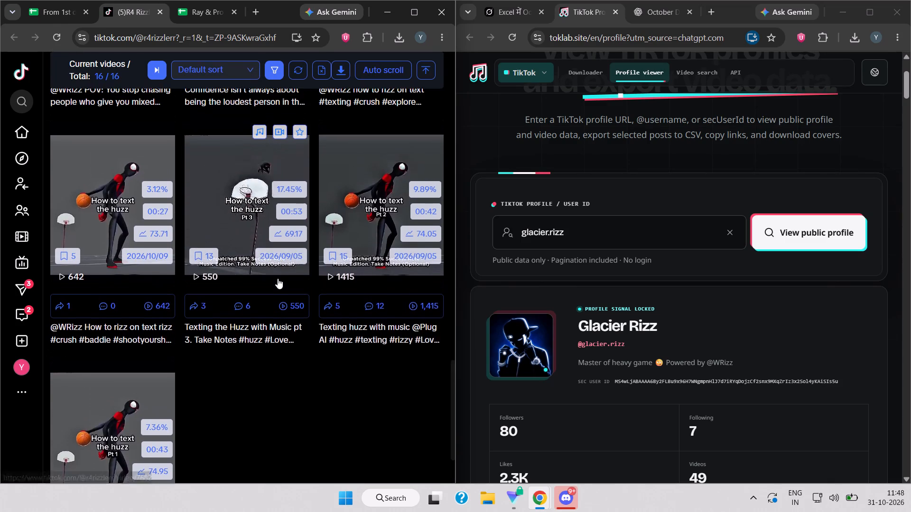
scroll(278, 278, up, 3)
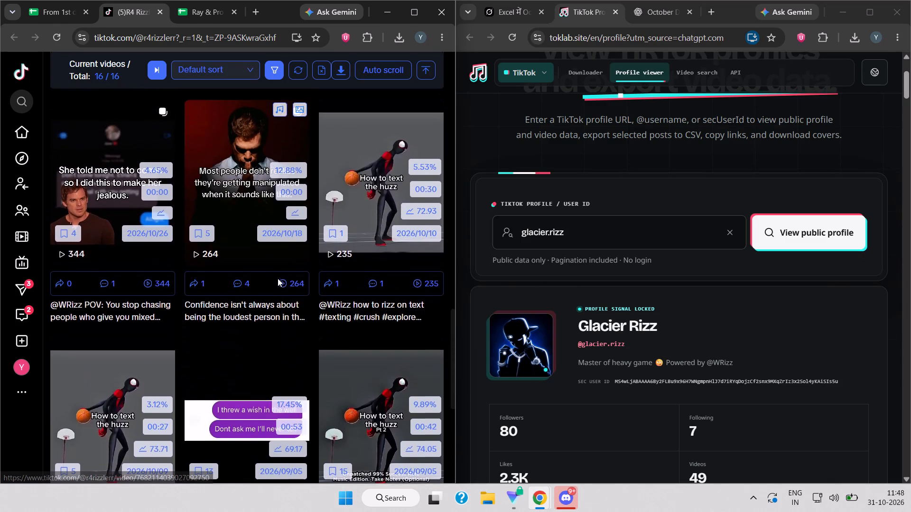
scroll(278, 278, up, 4)
scroll(278, 278, down, 9)
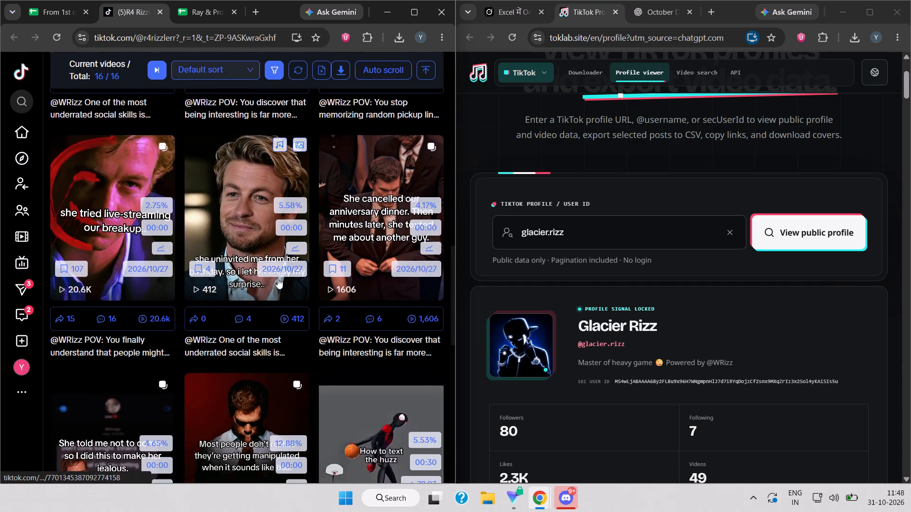
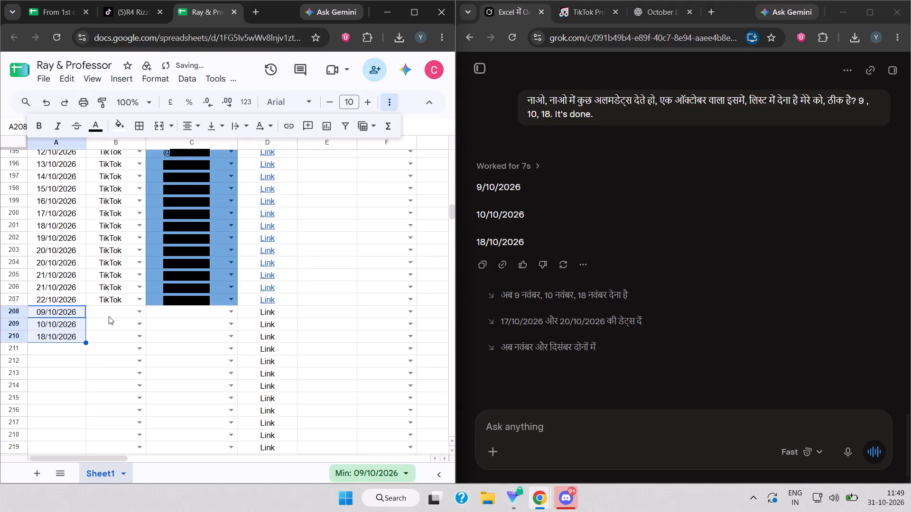
Copy three TikTok platform entries from B205:B207 into B208:B210.
drag(93, 273, 121, 303)
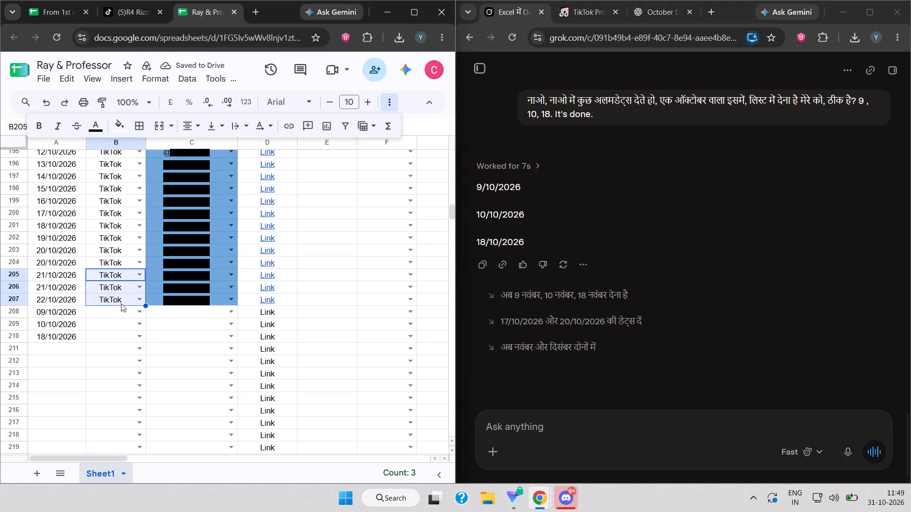
key(ctrl+c)
click(119, 314)
key(ctrl+v)
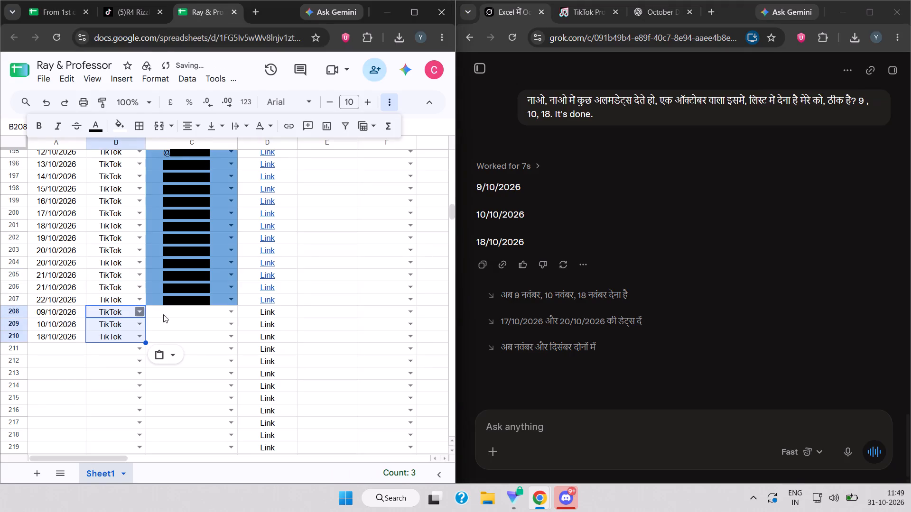
click(173, 315)
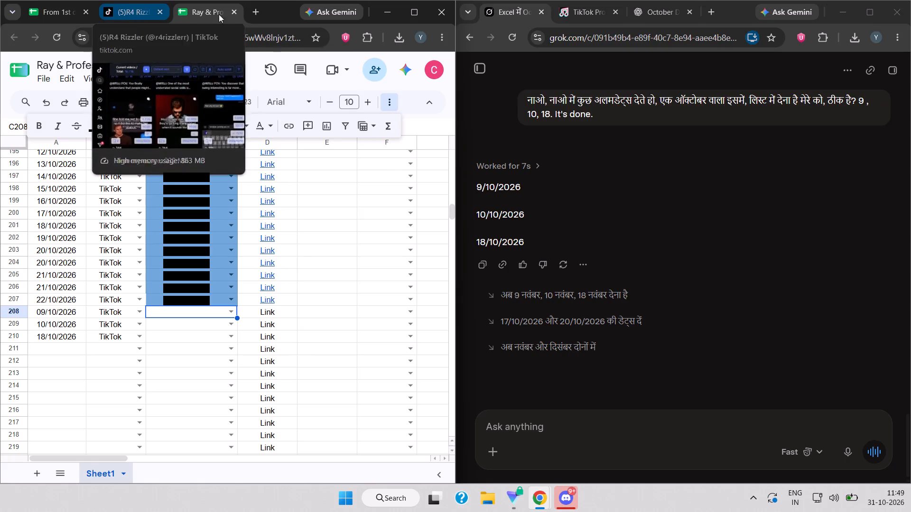
click(124, 12)
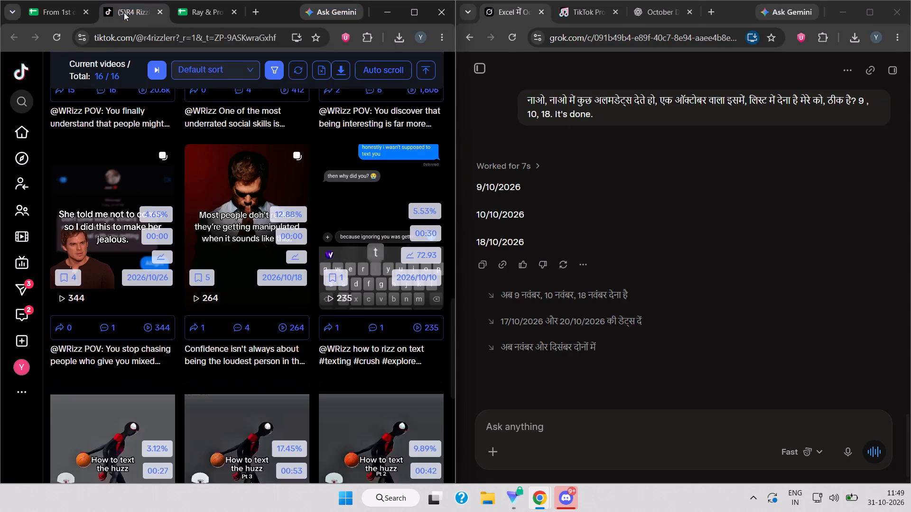
scroll(247, 219, up, 9)
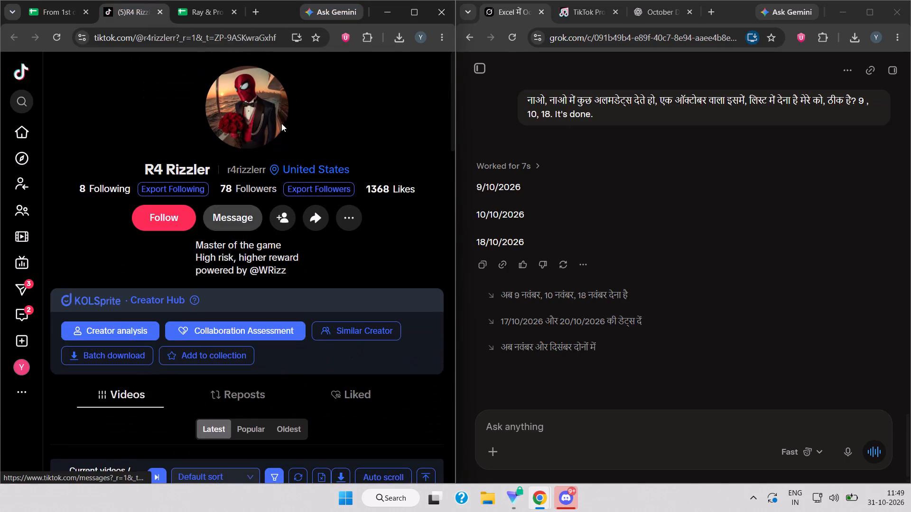
double_click(239, 166)
key(ctrl+c)
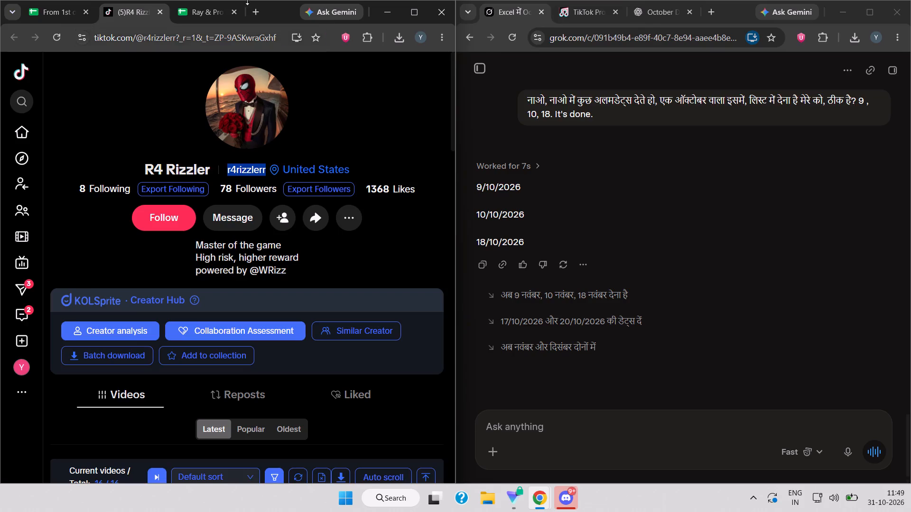
click(207, 11)
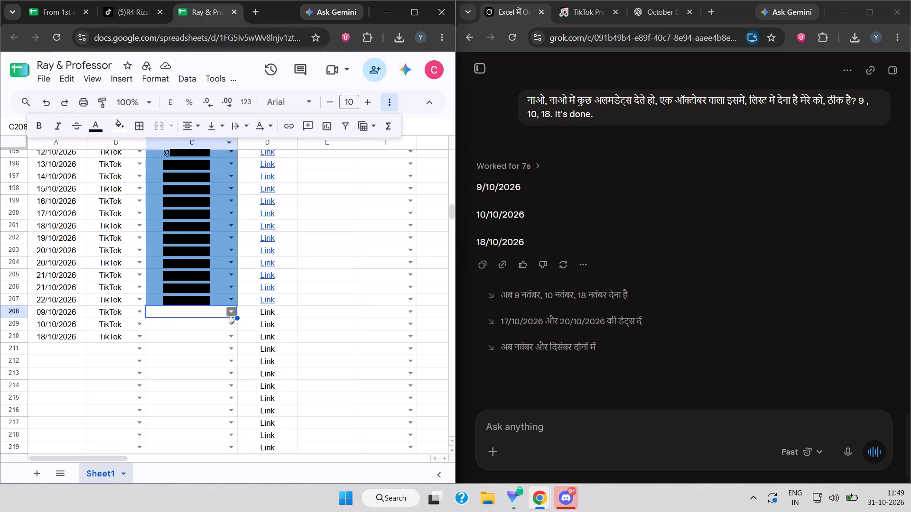
click(233, 314)
key(ctrl+v)
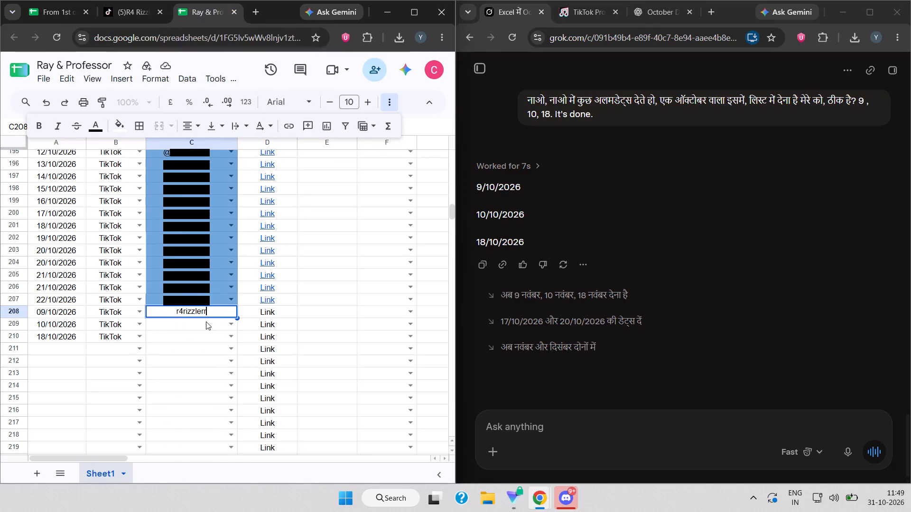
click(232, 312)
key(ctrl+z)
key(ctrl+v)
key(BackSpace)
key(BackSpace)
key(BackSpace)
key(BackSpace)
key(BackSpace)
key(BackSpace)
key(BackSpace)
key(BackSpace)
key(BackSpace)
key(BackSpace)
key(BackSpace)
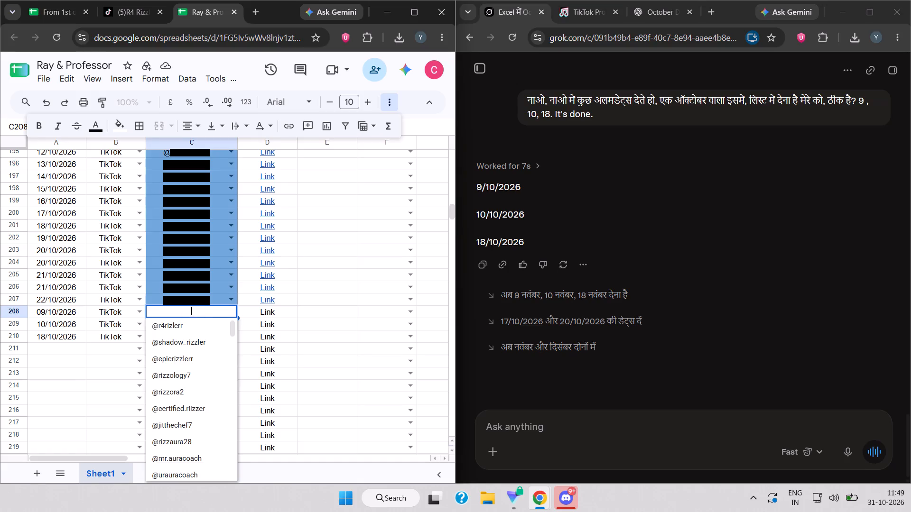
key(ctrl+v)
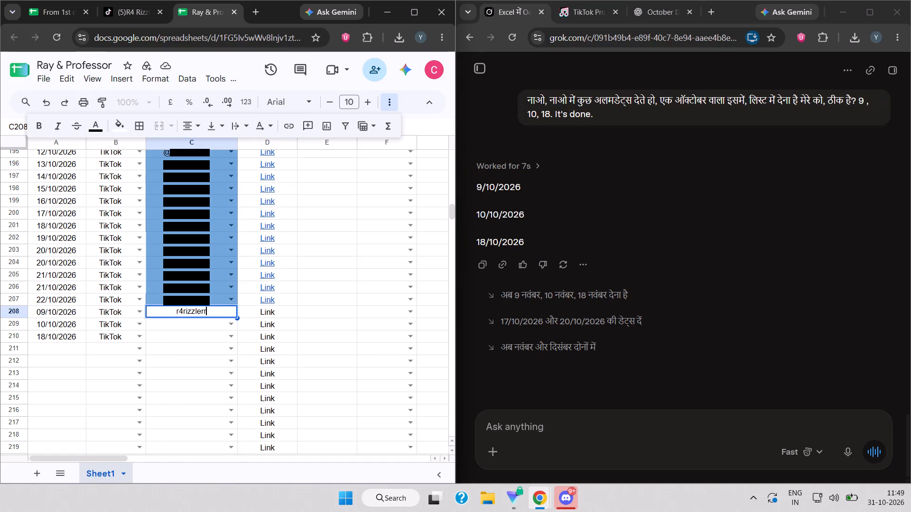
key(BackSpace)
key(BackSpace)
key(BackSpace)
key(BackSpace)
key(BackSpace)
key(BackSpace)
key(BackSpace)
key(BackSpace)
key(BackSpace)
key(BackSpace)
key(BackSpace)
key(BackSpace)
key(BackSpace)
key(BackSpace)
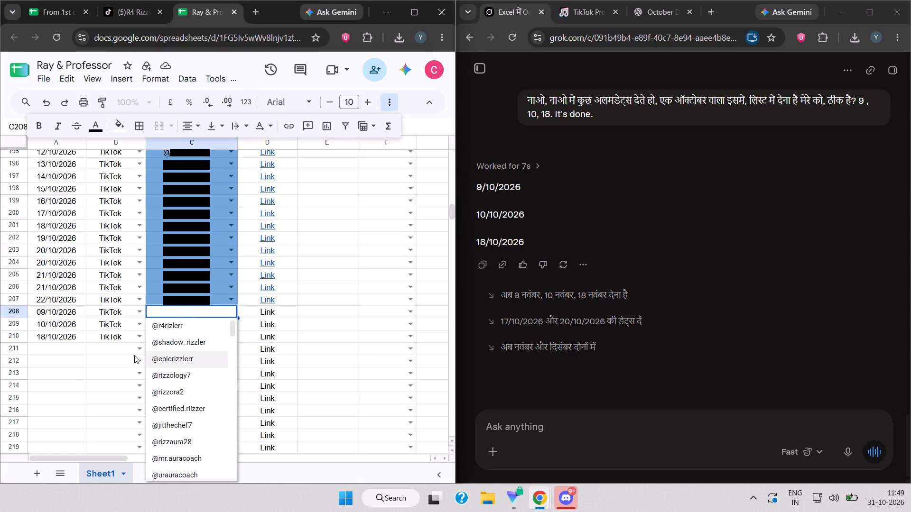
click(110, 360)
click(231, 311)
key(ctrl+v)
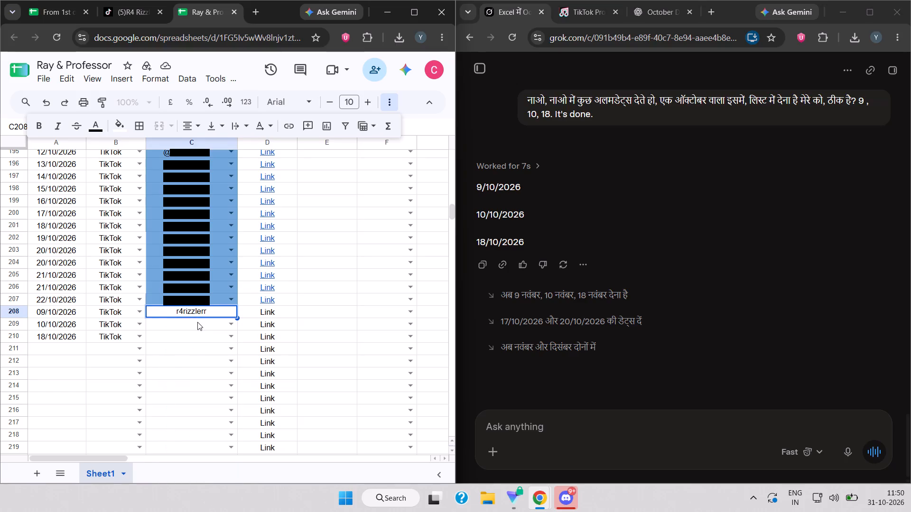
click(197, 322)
click(231, 311)
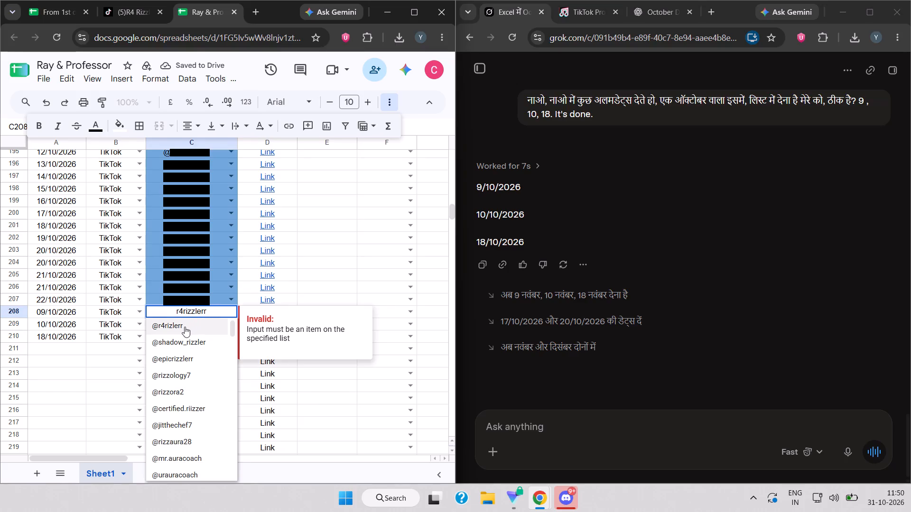
click(185, 327)
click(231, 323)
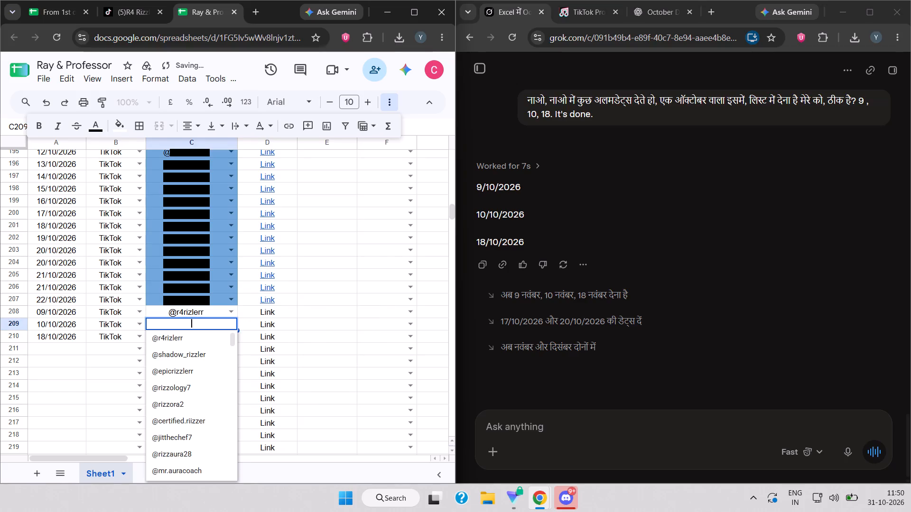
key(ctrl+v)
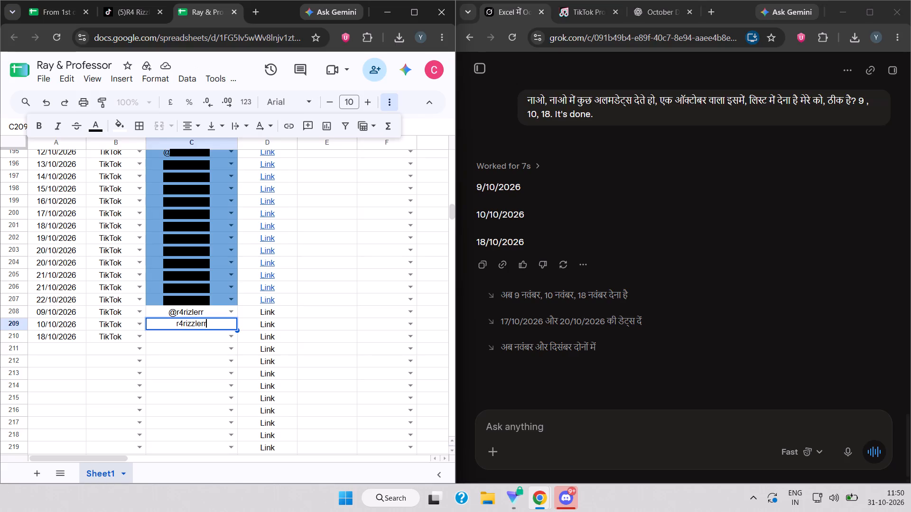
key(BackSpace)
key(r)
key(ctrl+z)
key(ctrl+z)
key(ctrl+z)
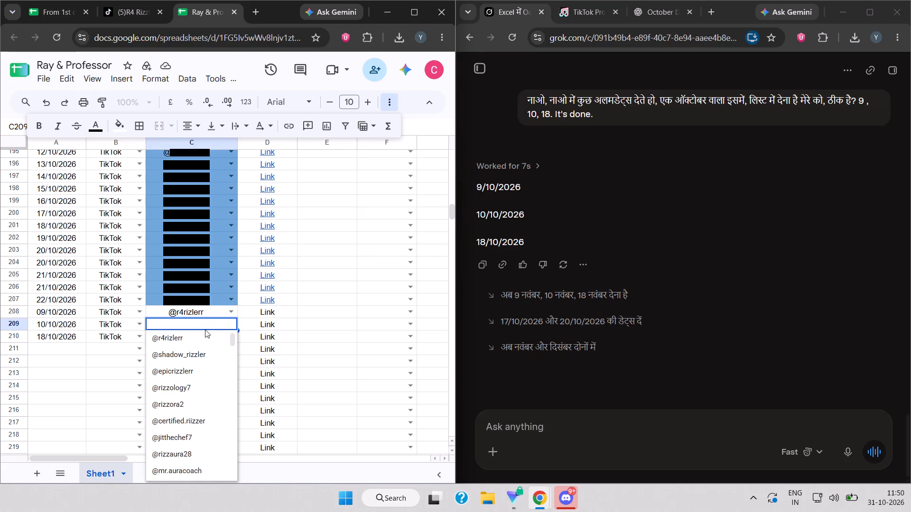
click(195, 335)
click(232, 335)
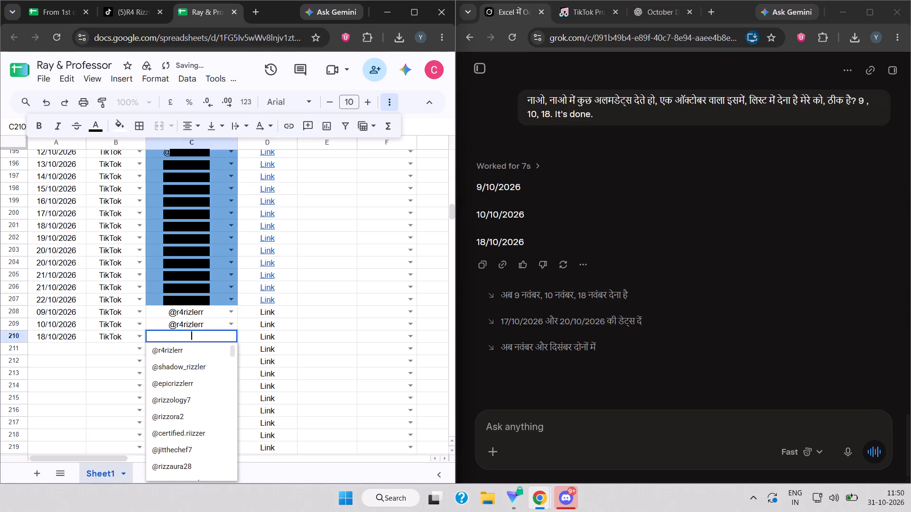
click(194, 347)
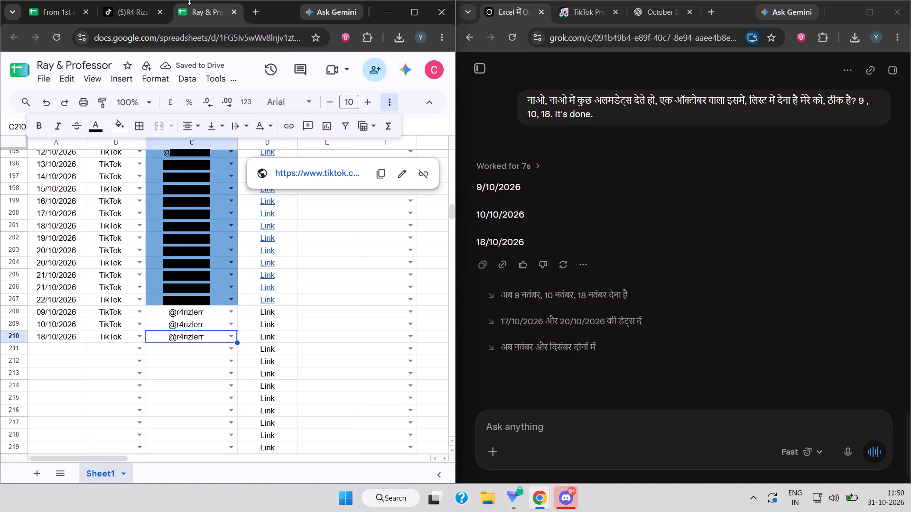
Switch to the From 1st oct spreadsheet holding the TikTok account links.
click(115, 7)
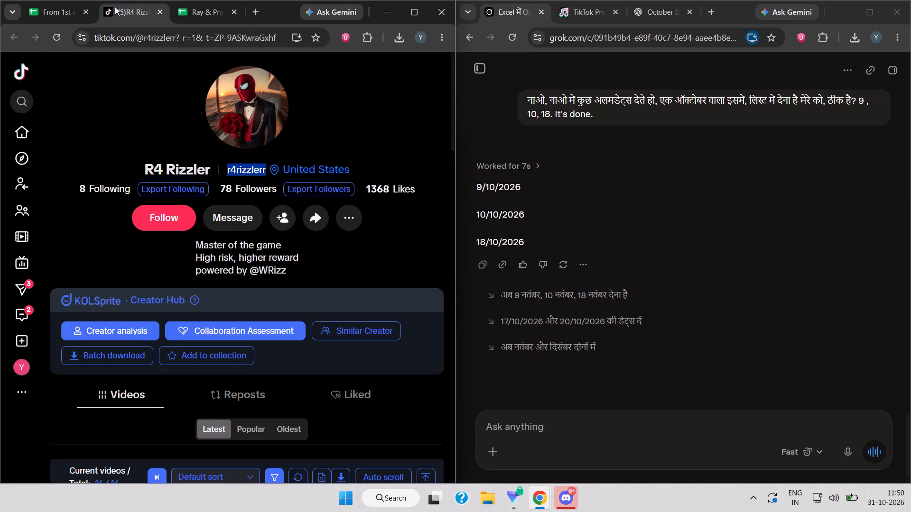
click(61, 16)
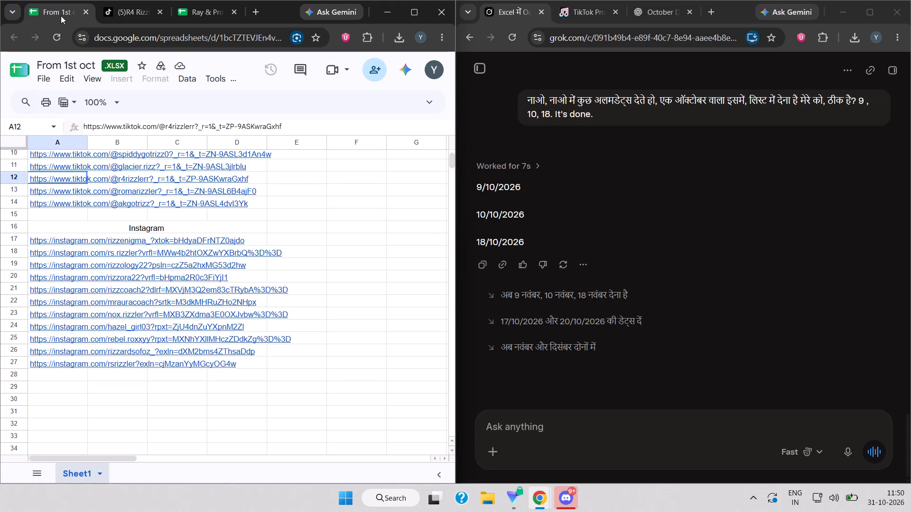
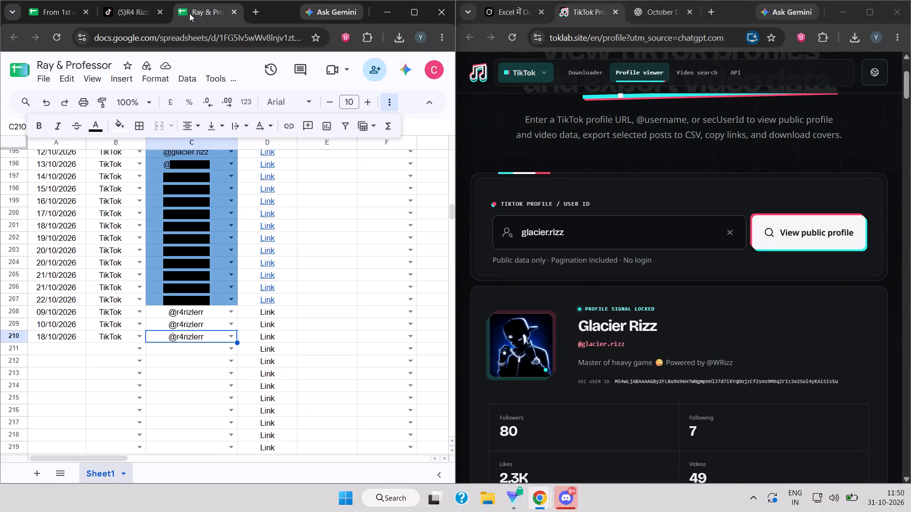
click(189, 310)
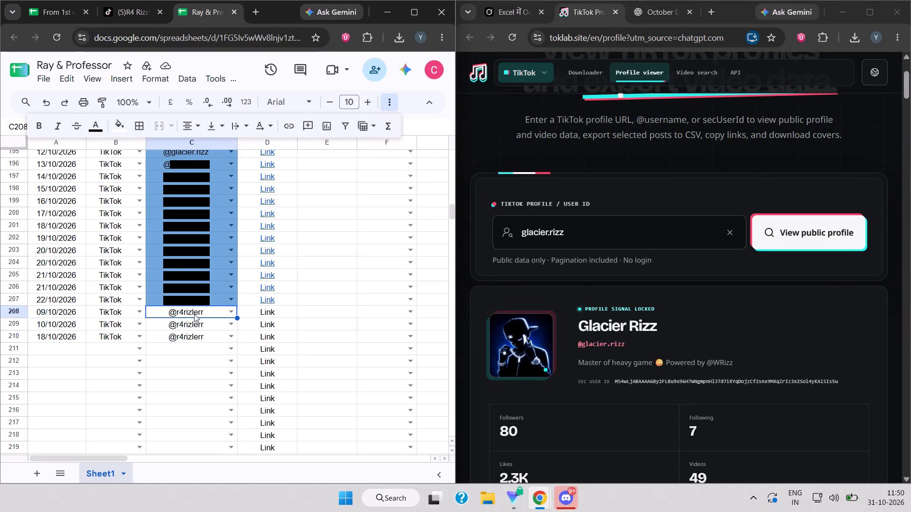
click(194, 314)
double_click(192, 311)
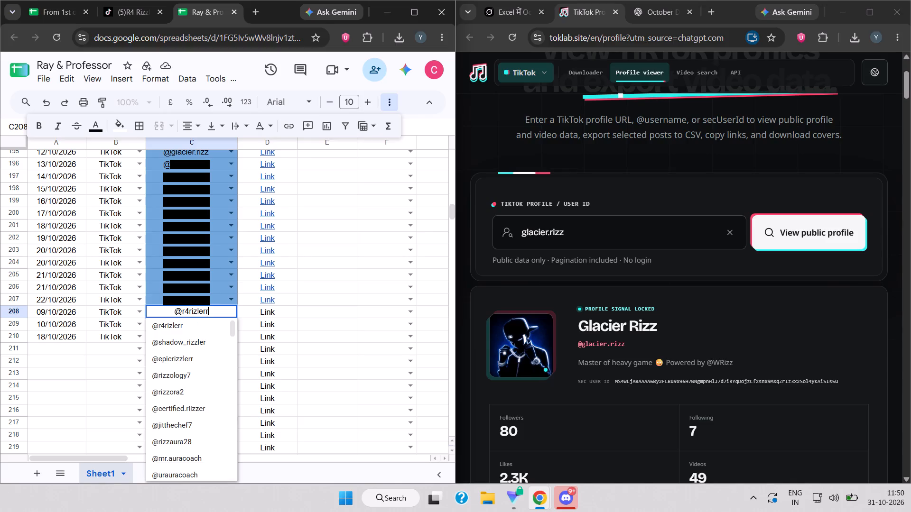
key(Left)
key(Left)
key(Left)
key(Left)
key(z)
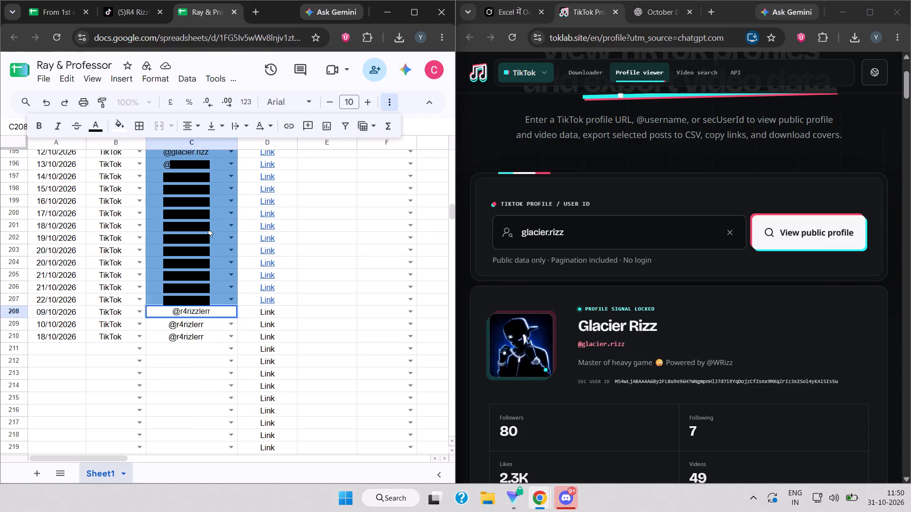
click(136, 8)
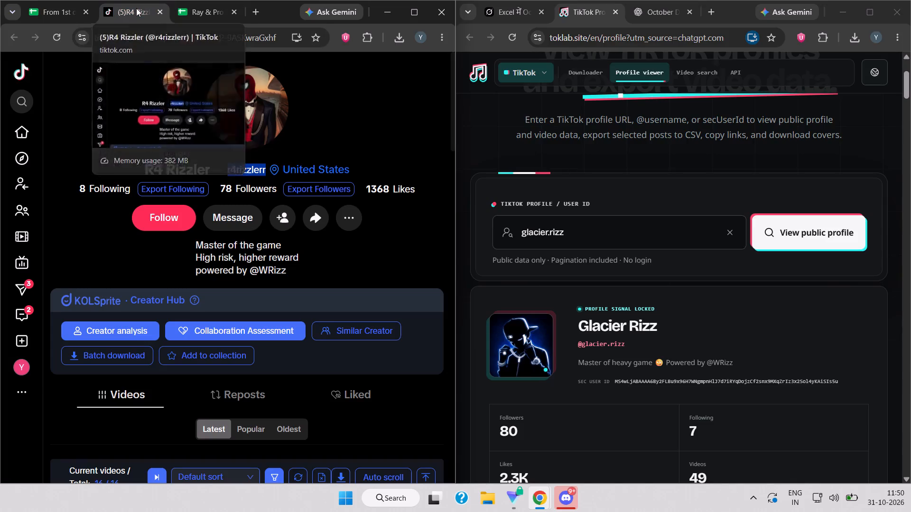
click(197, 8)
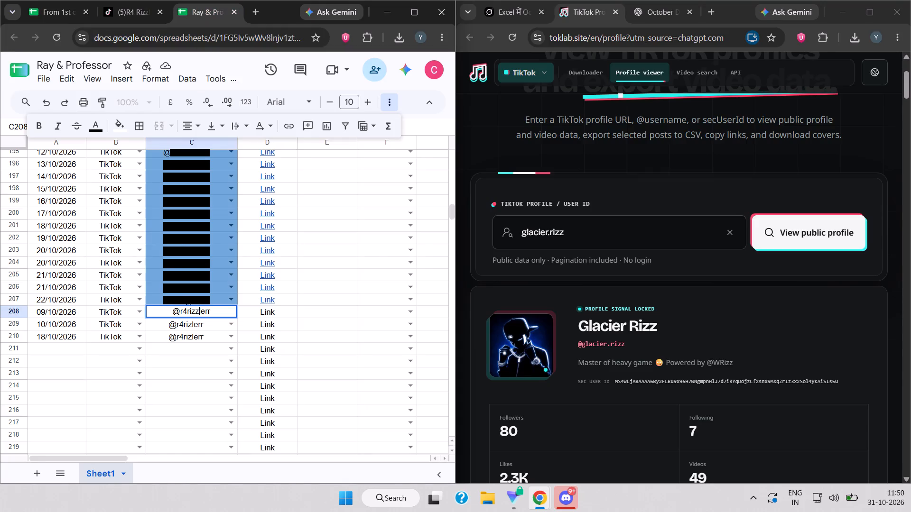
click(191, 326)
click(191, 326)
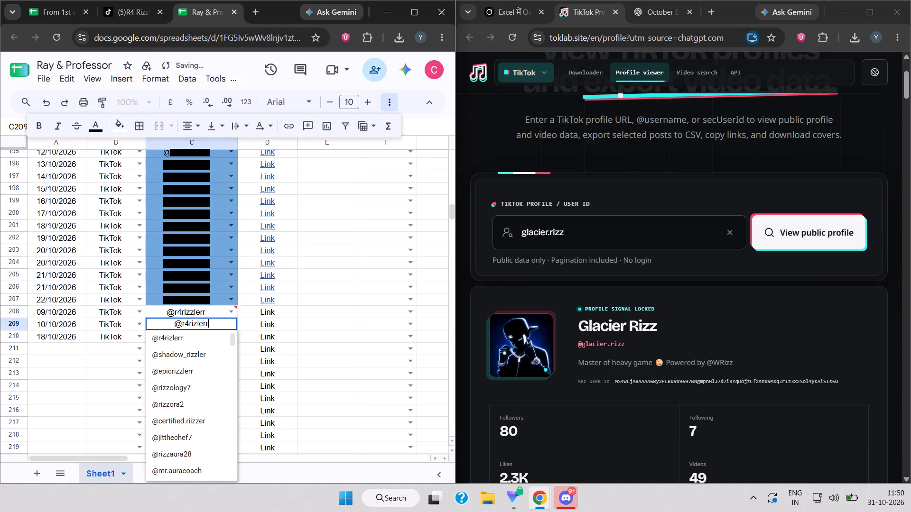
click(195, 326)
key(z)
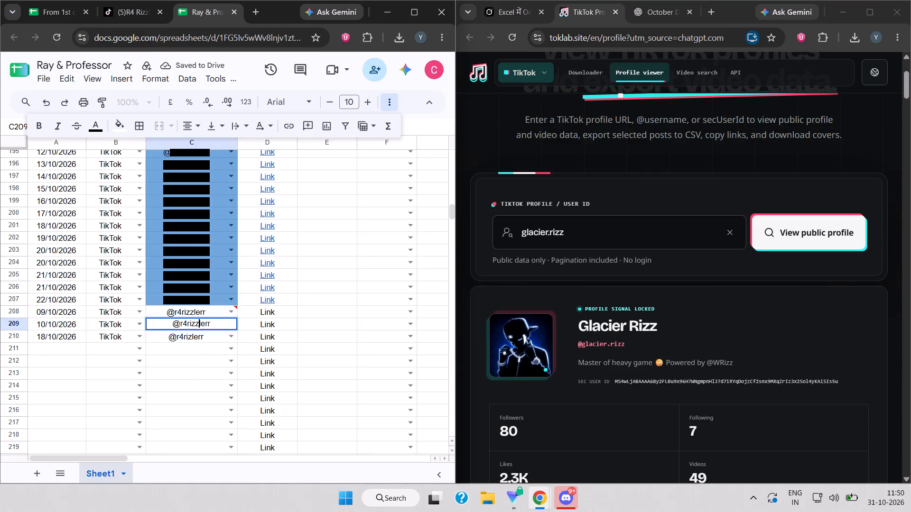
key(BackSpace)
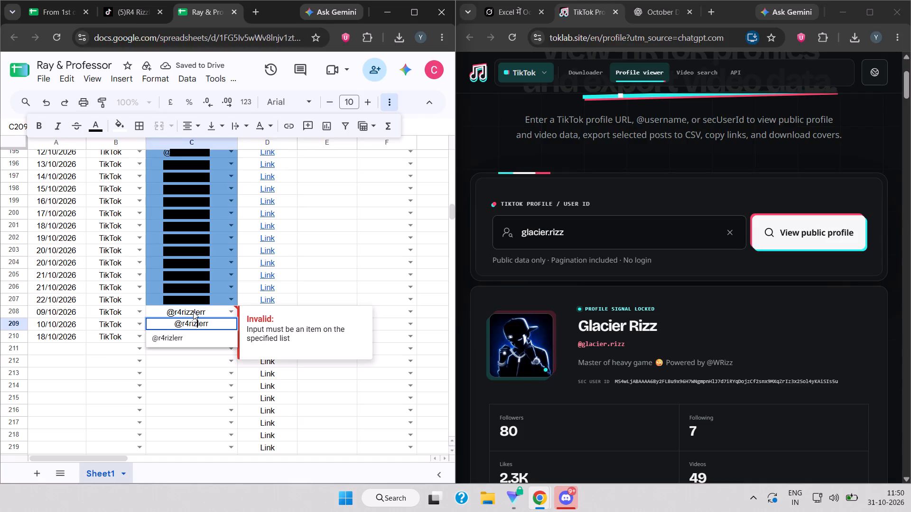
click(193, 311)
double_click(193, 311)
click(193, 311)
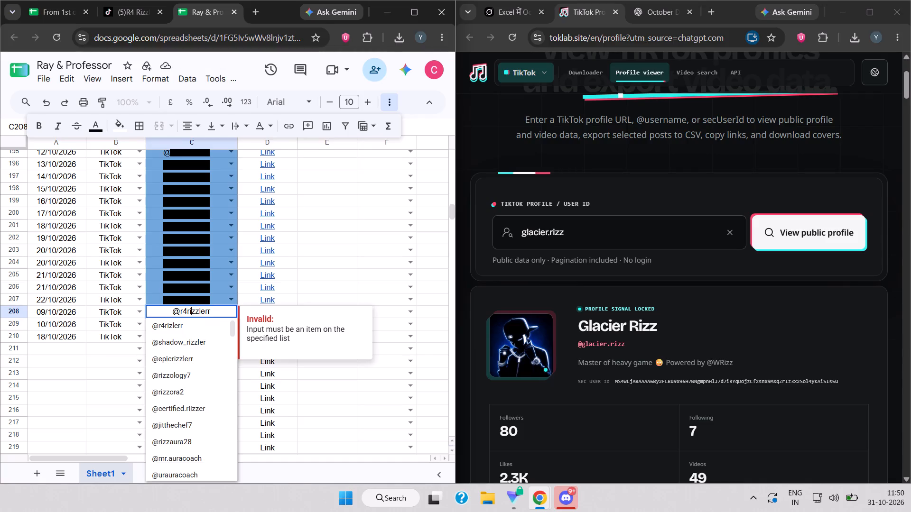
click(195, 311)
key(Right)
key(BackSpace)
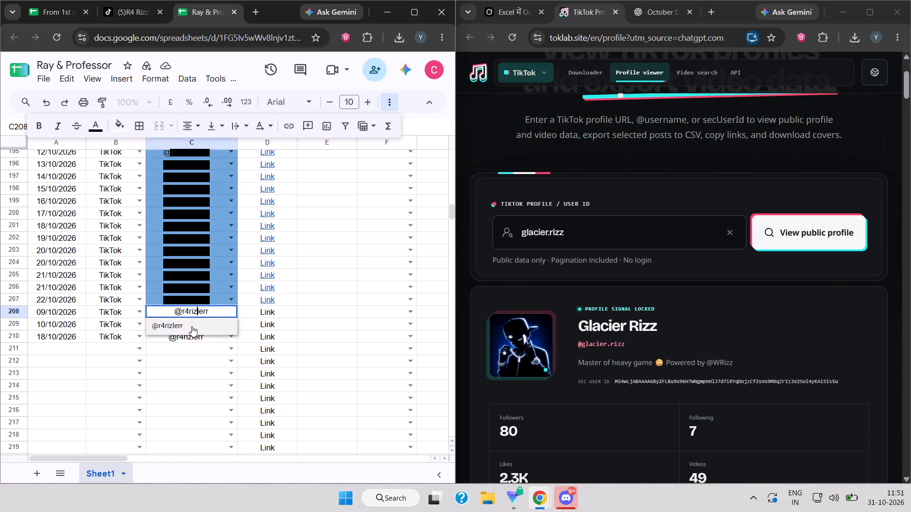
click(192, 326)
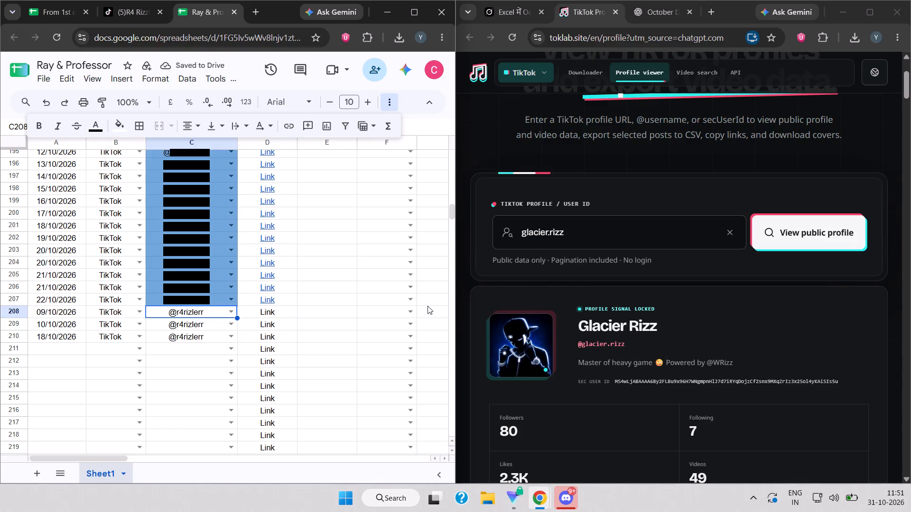
Fill account cells C208 to C210 with light orange.
drag(155, 311, 190, 328)
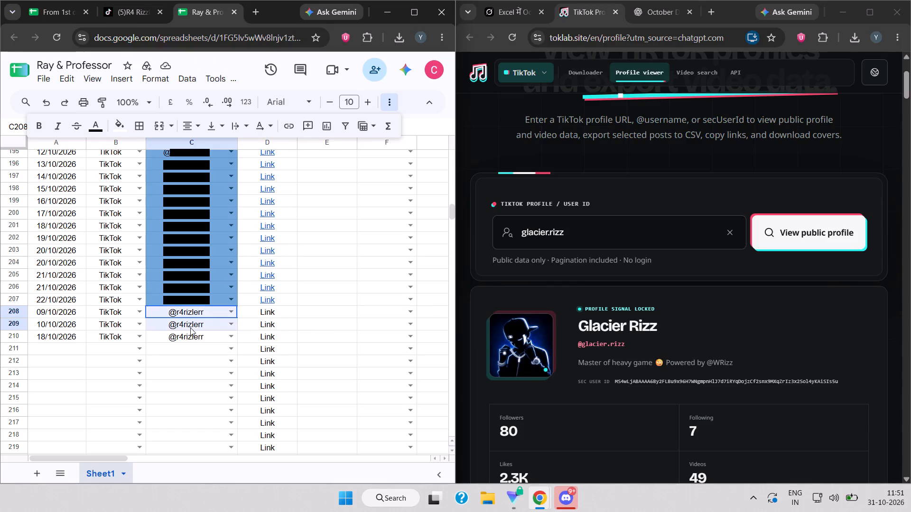
drag(190, 328, 205, 337)
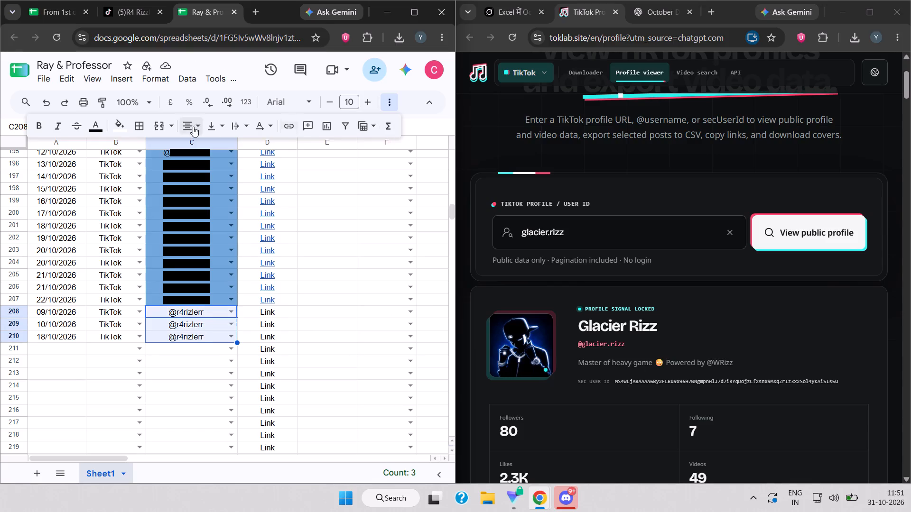
click(120, 123)
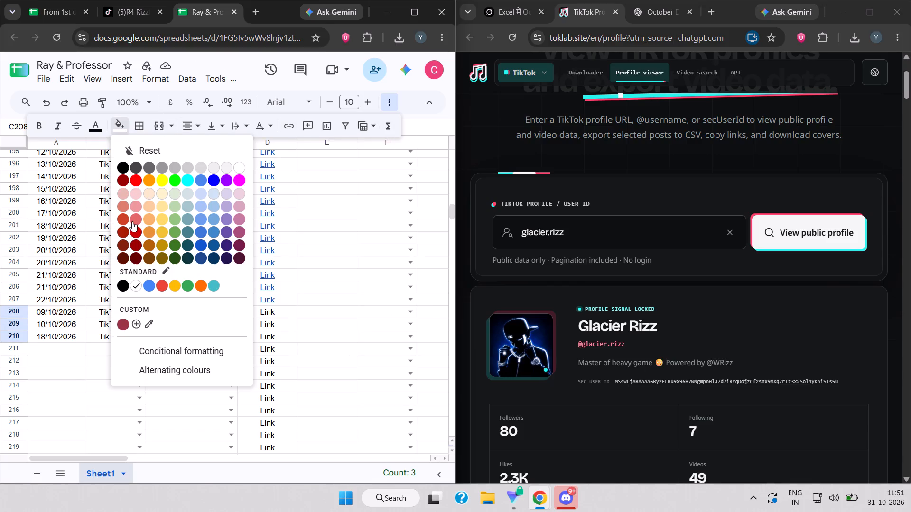
click(147, 205)
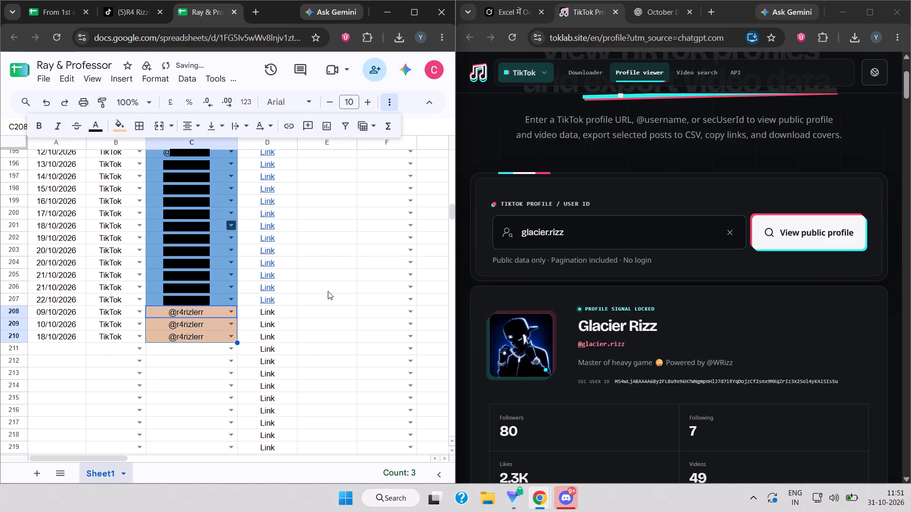
click(328, 291)
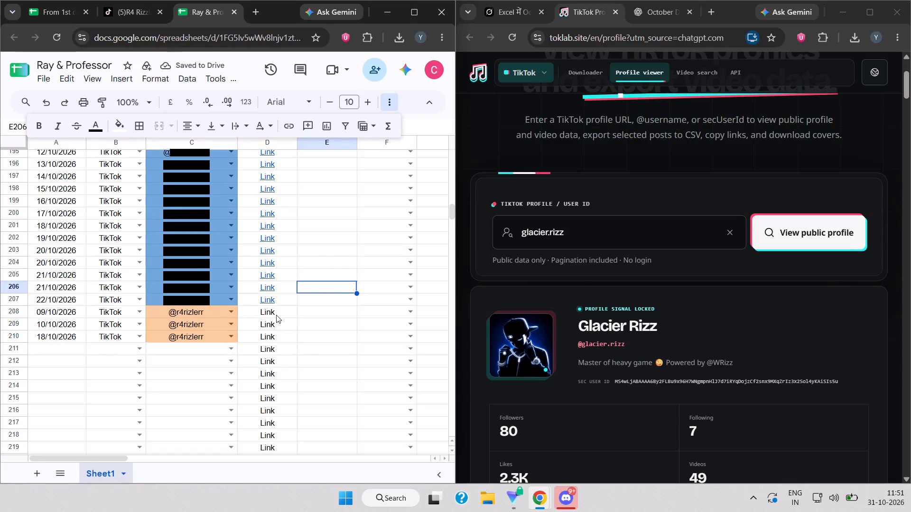
click(276, 315)
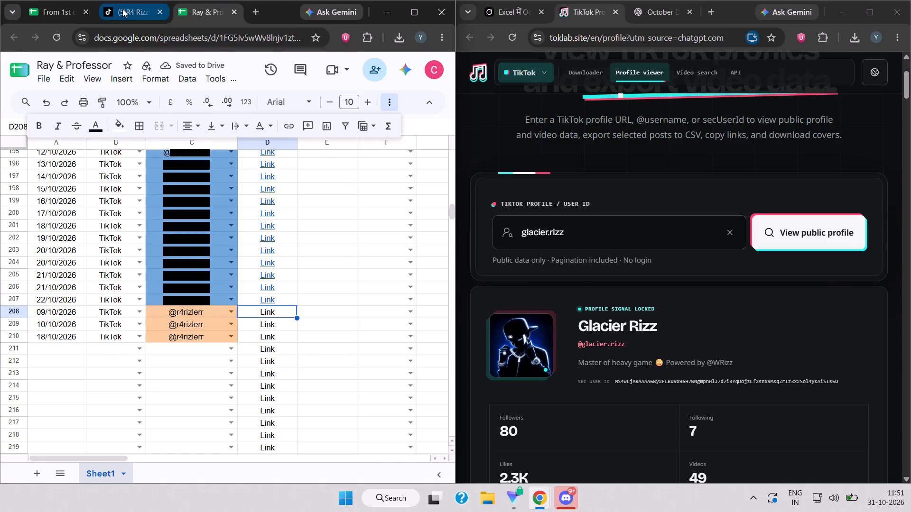
click(122, 9)
scroll(260, 342, down, 18)
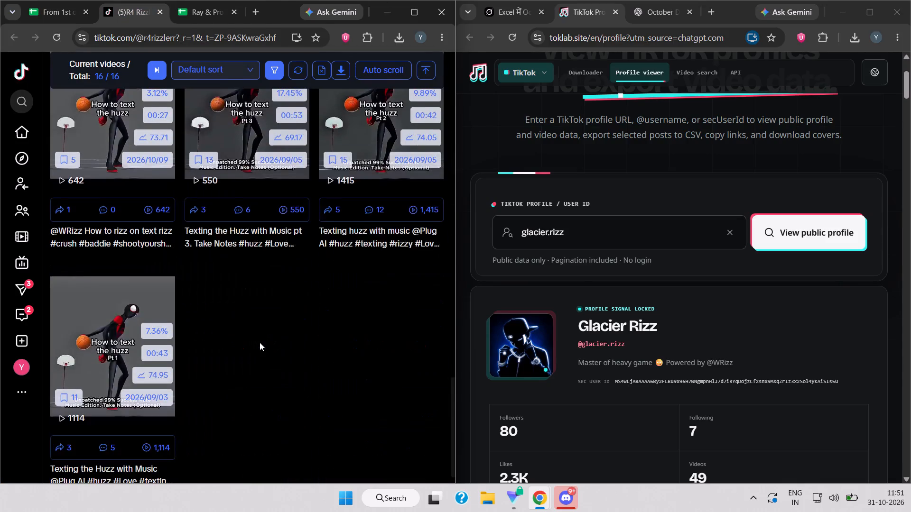
scroll(260, 342, up, 4)
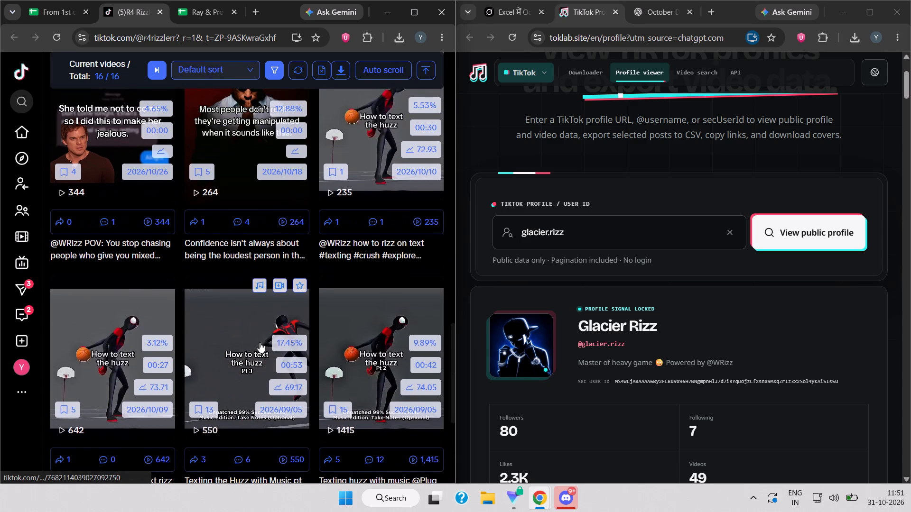
click(118, 373)
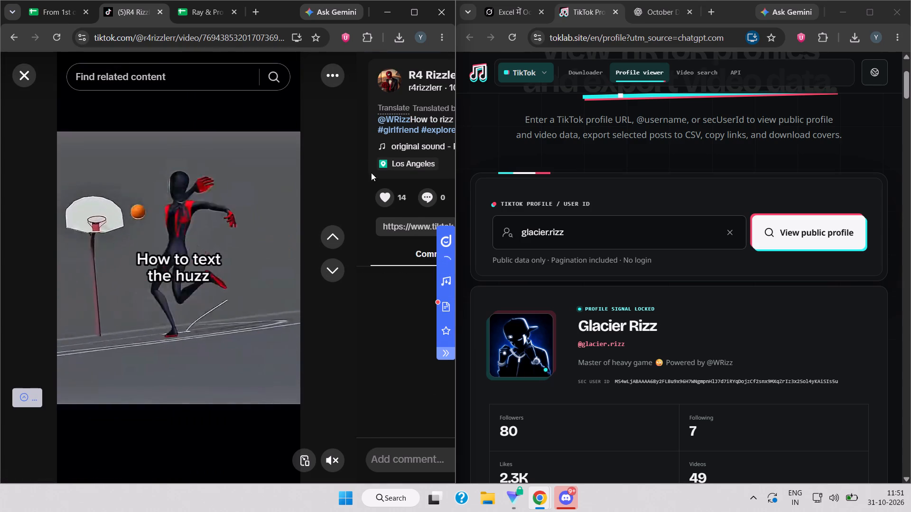
click(410, 13)
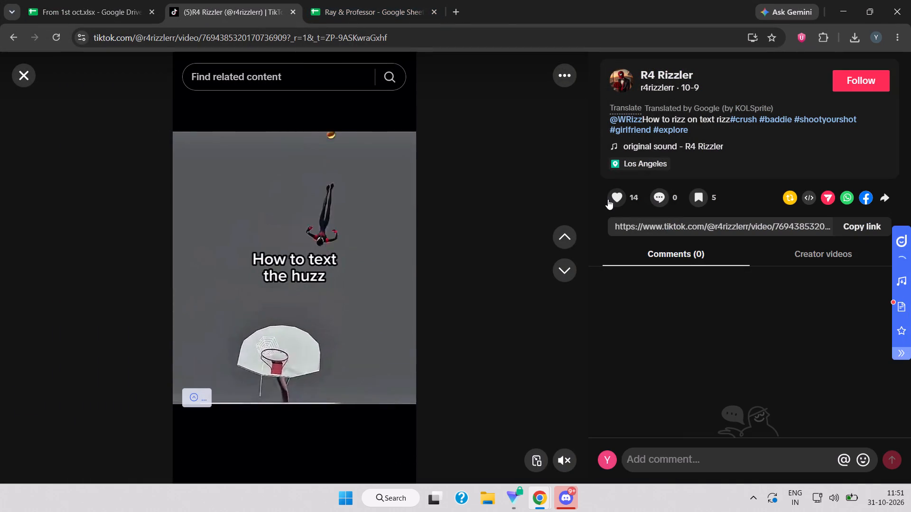
click(854, 232)
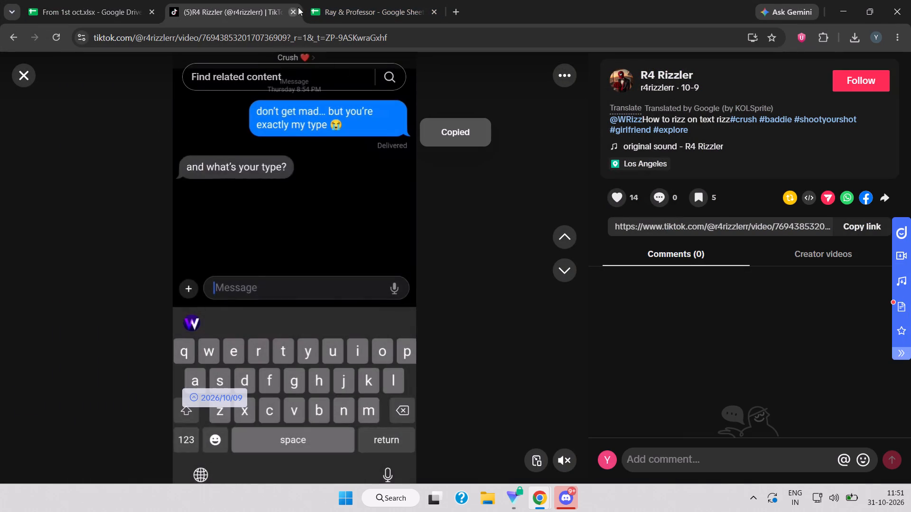
Hyperlink the Link text in cell D208 of the Ray & Professor sheet to the copied video address.
click(347, 10)
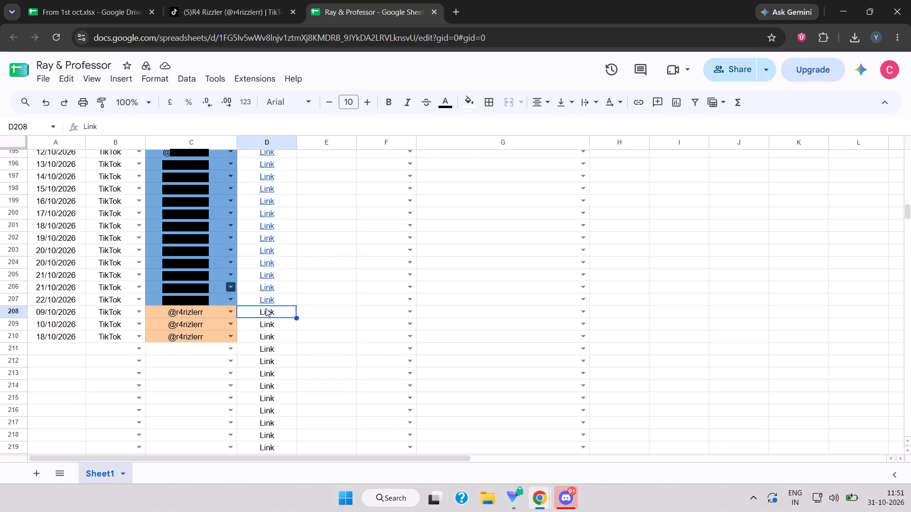
right_click(266, 308)
click(314, 455)
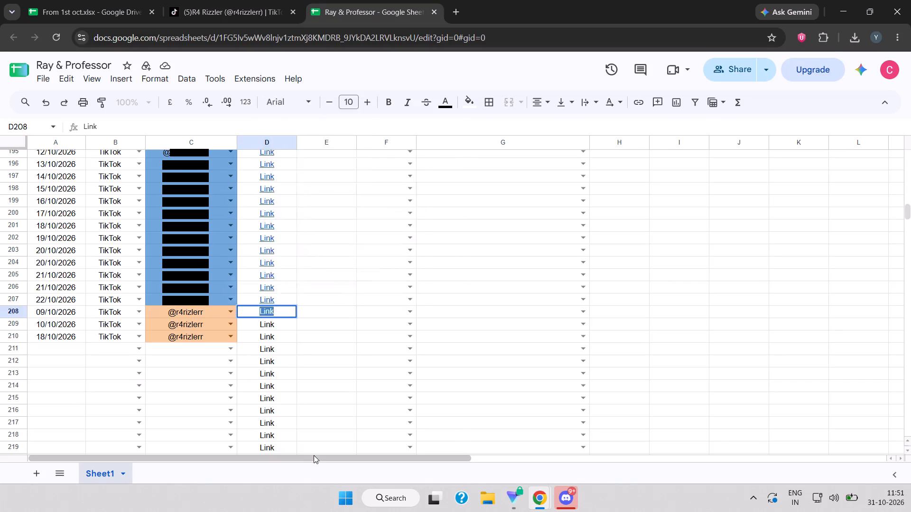
key(ctrl+v)
click(400, 108)
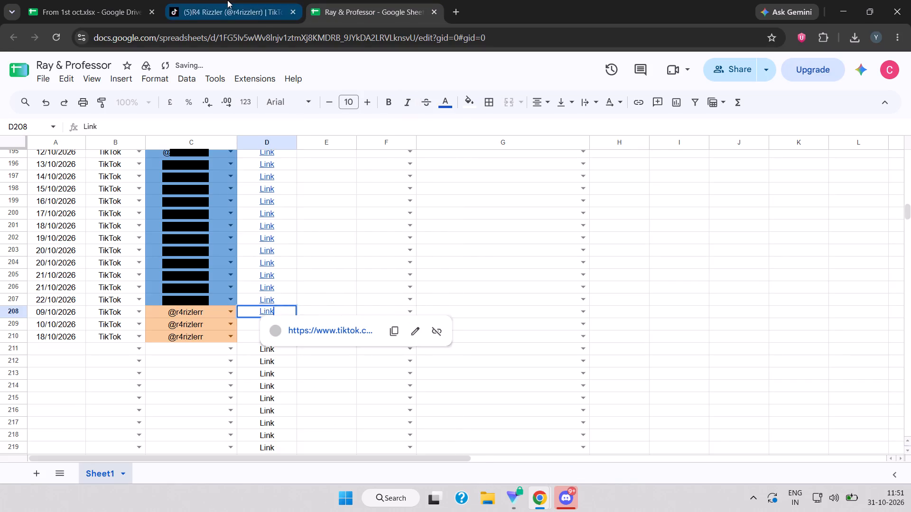
click(227, 0)
click(22, 73)
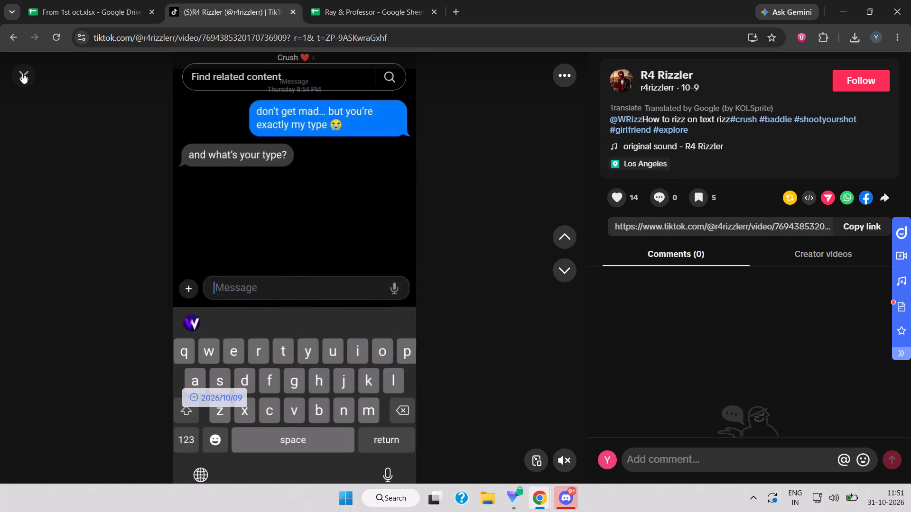
scroll(482, 318, up, 2)
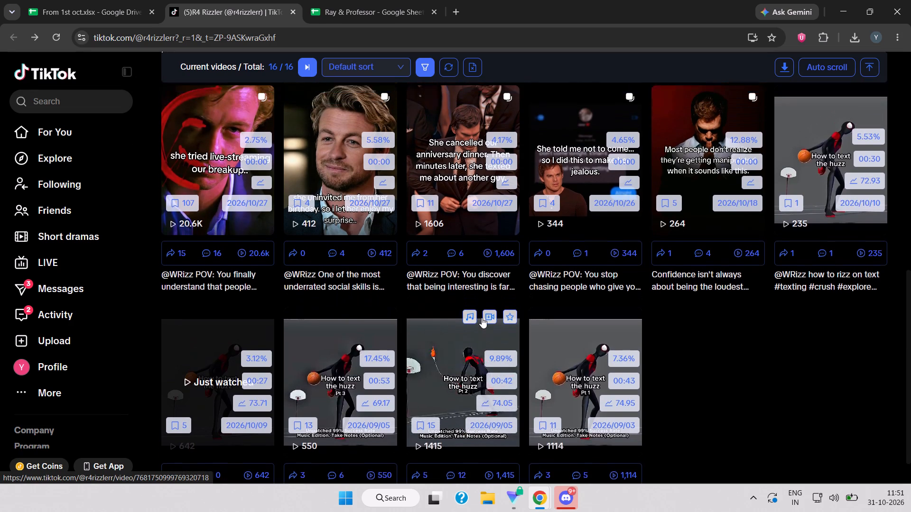
scroll(482, 318, up, 1)
scroll(482, 318, down, 2)
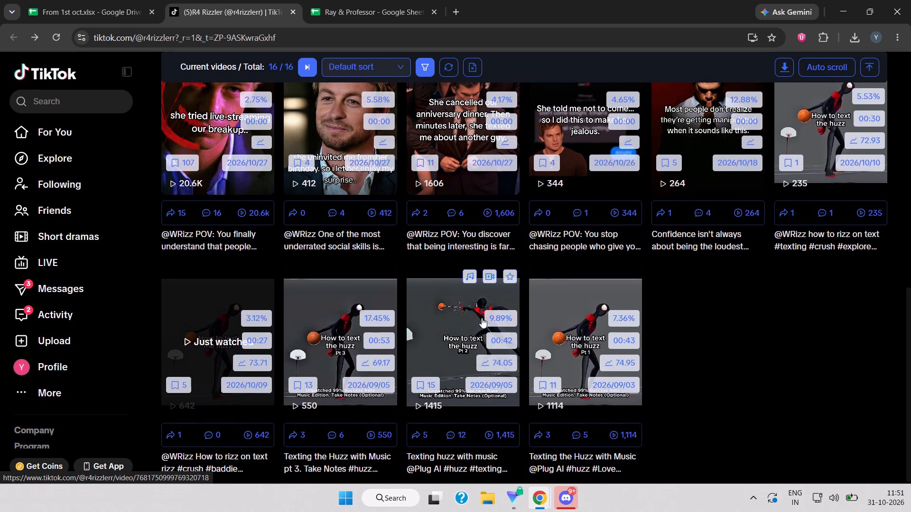
scroll(482, 318, down, 1)
scroll(482, 318, up, 2)
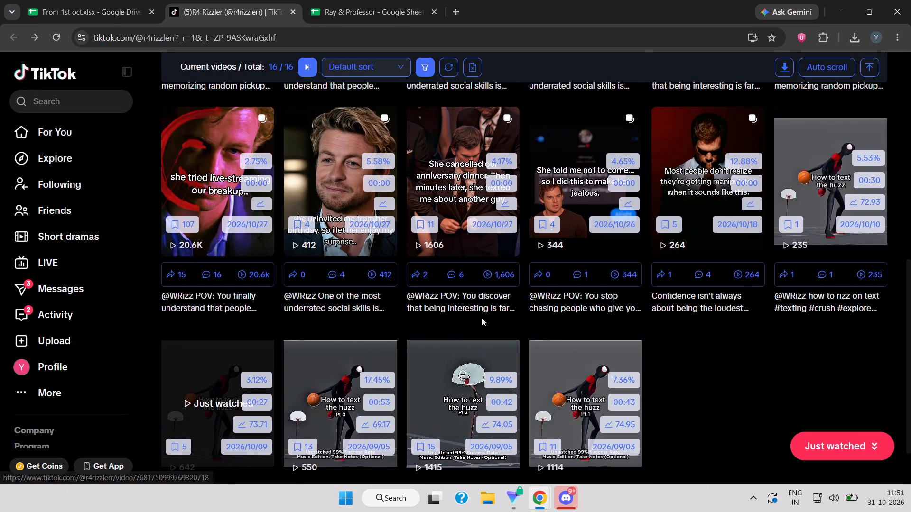
click(811, 202)
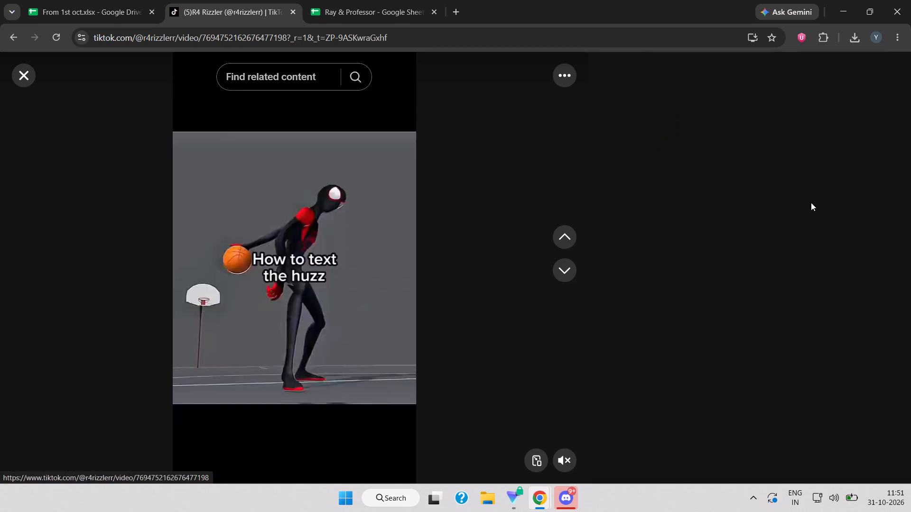
click(857, 216)
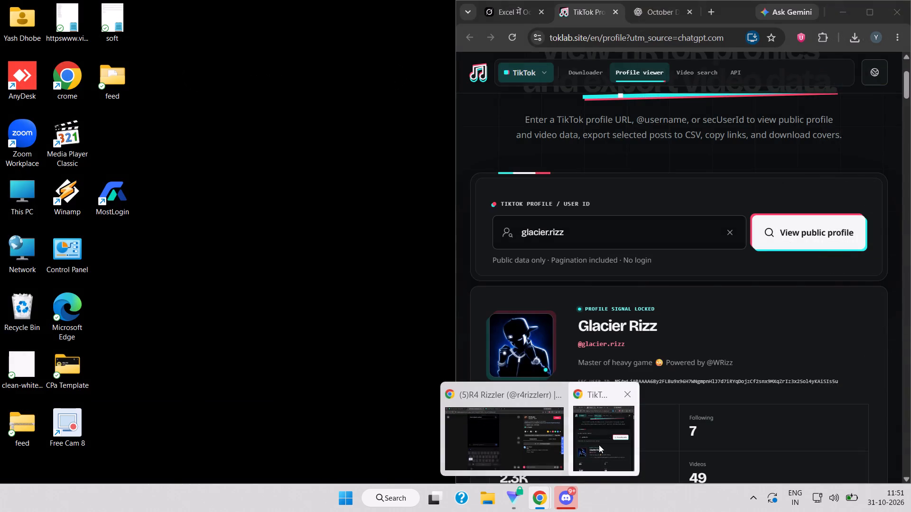
Hyperlink the Link text in cell D209 of the Ray & Professor sheet to the copied 10/10/2026 video address.
click(100, 1)
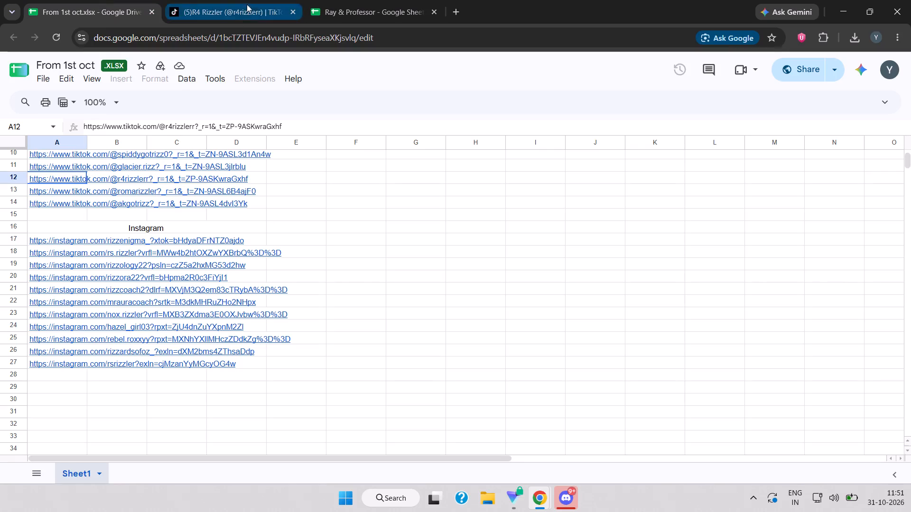
click(329, 9)
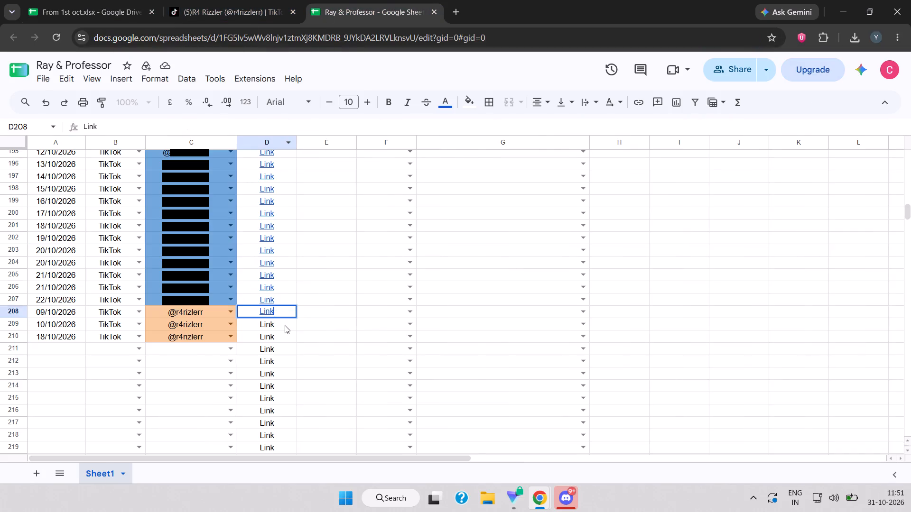
right_click(285, 325)
click(307, 460)
key(ctrl+v)
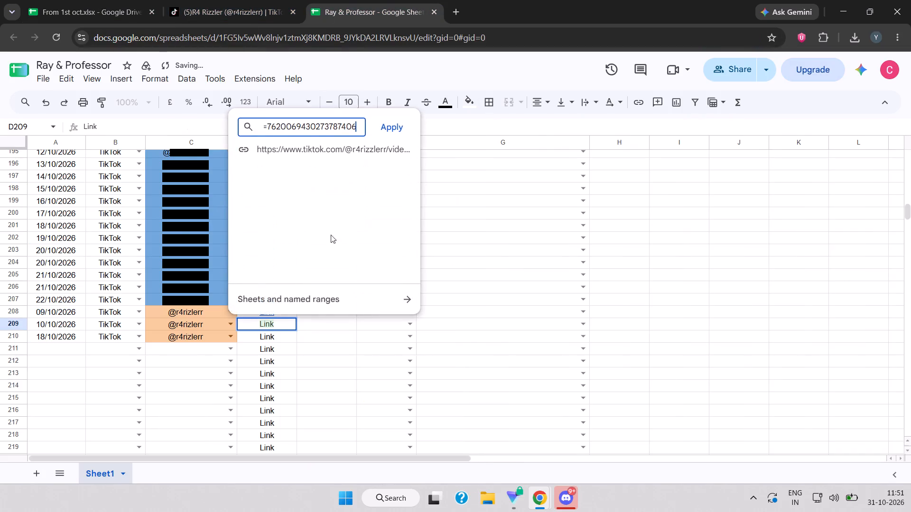
click(382, 126)
click(231, 17)
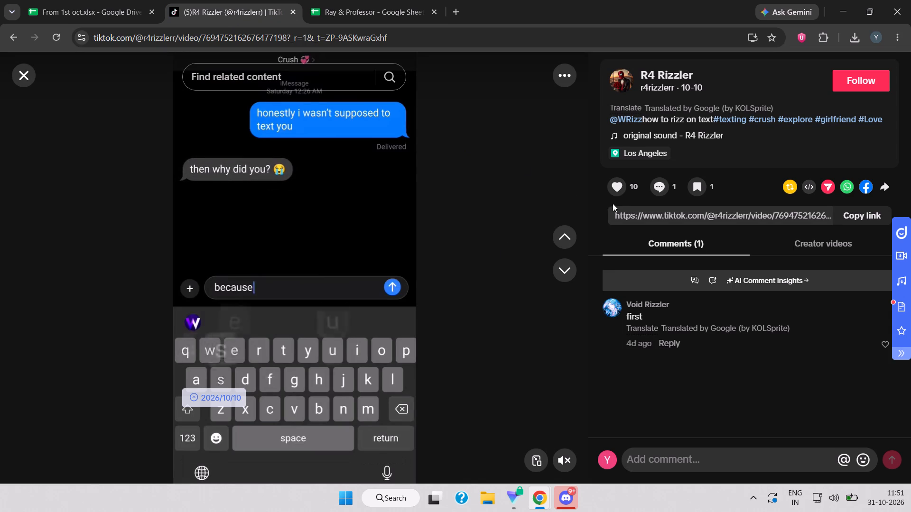
key(Up)
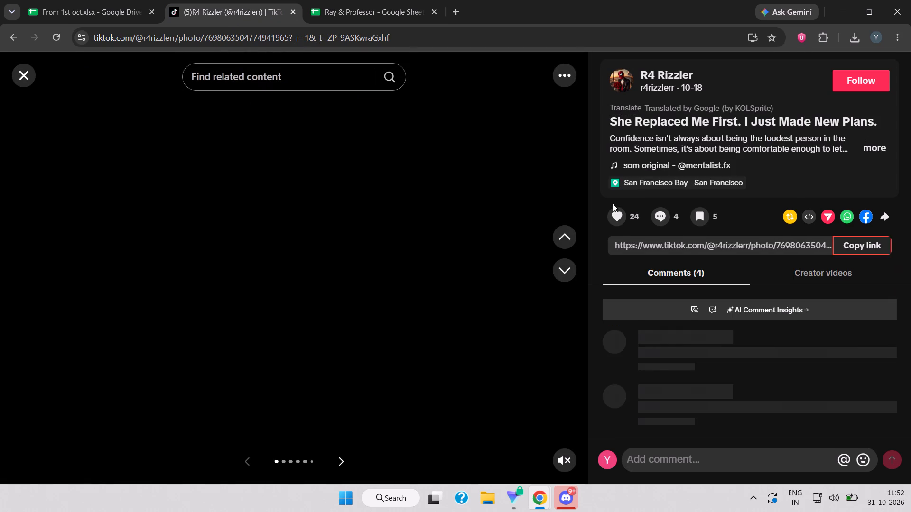
click(876, 249)
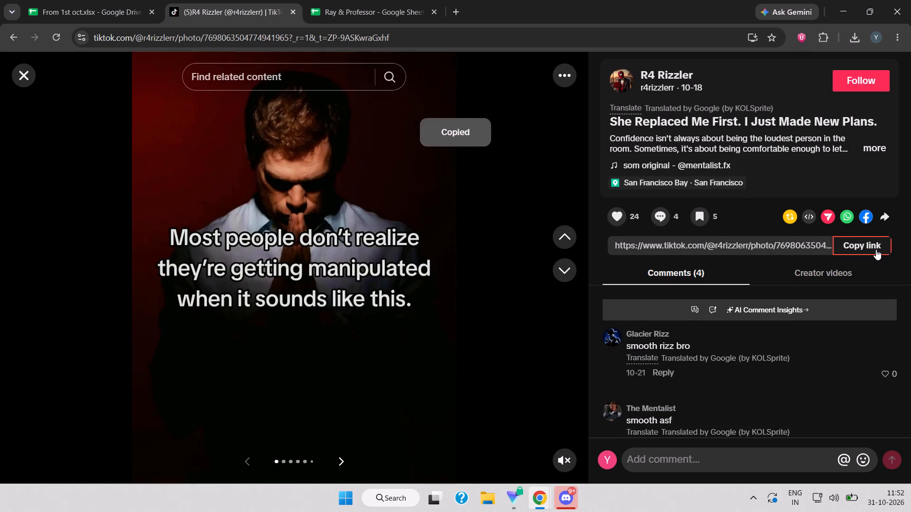
key(Up)
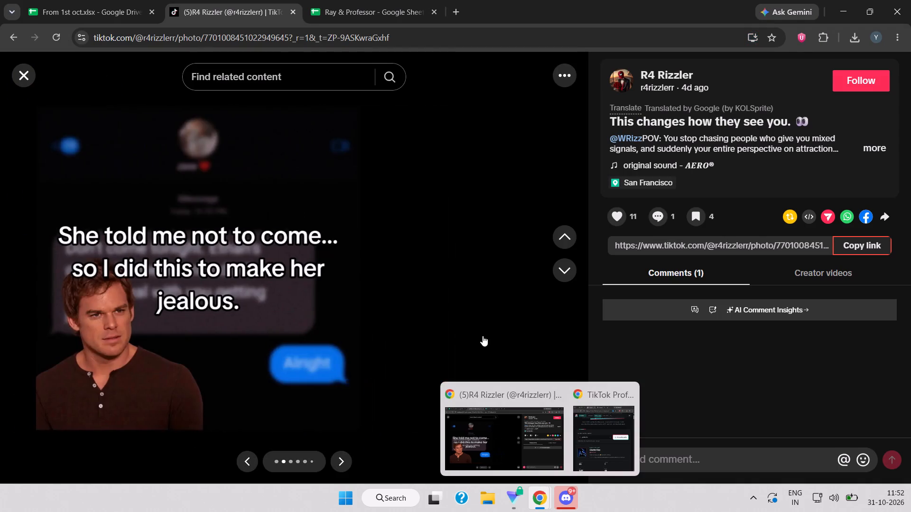
click(16, 73)
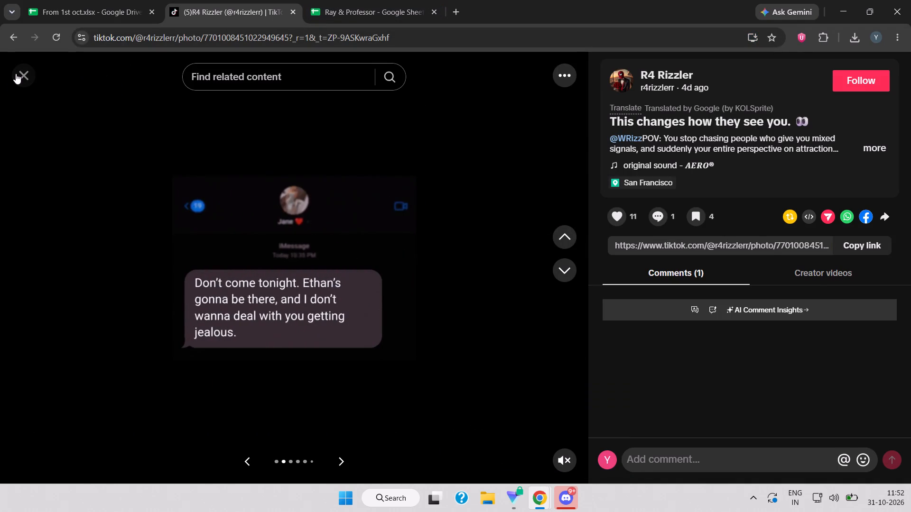
Hyperlink the Link text in cell D210 of the Ray & Professor sheet to the copied 18/10/2026 post address.
click(317, 10)
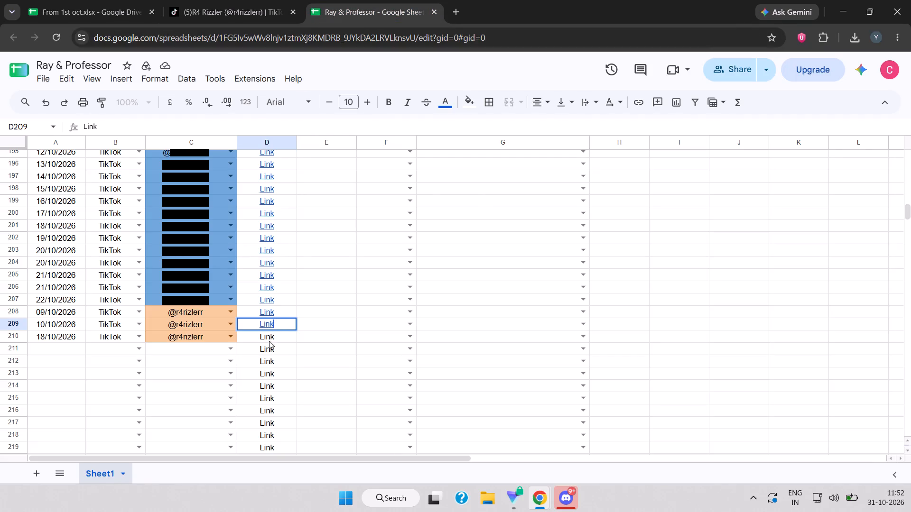
right_click(284, 332)
click(333, 460)
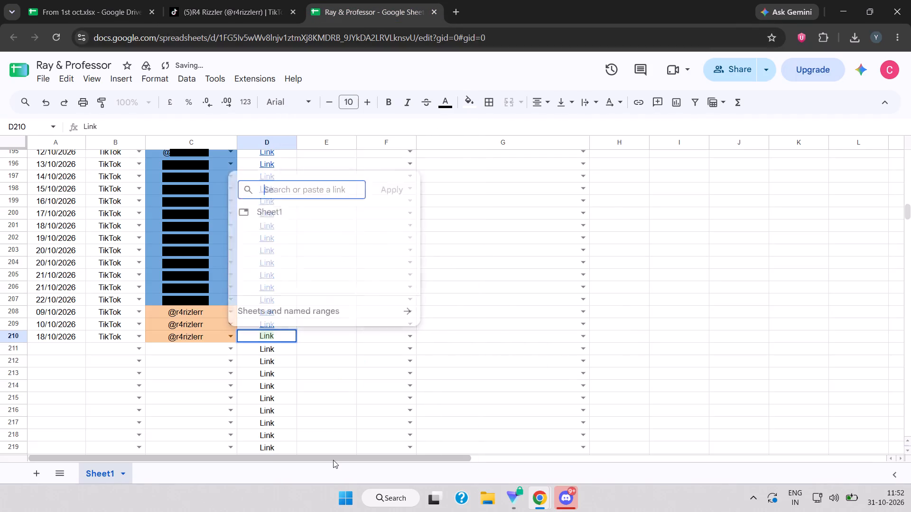
key(ctrl+v)
click(385, 139)
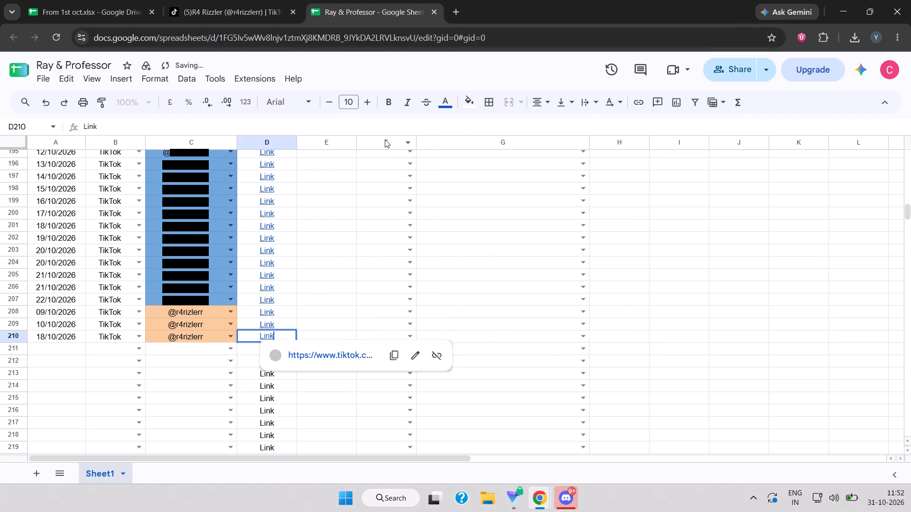
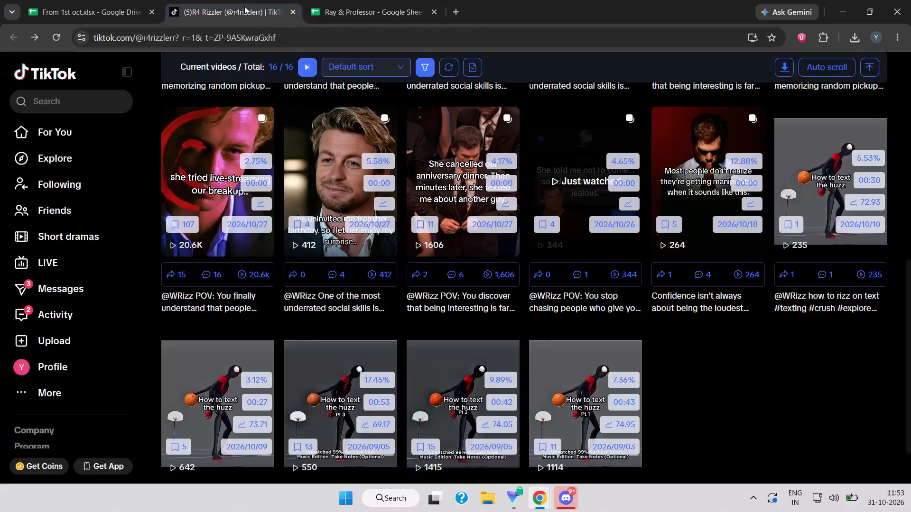
click(104, 16)
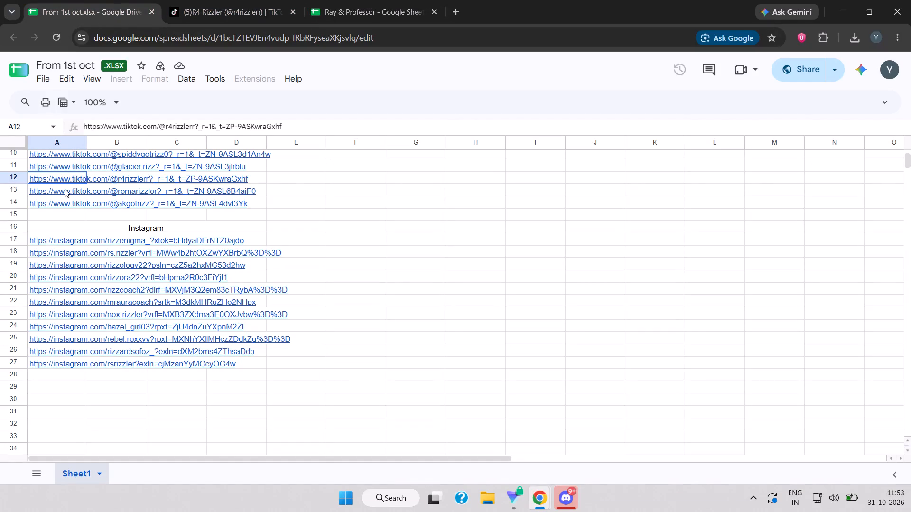
click(82, 212)
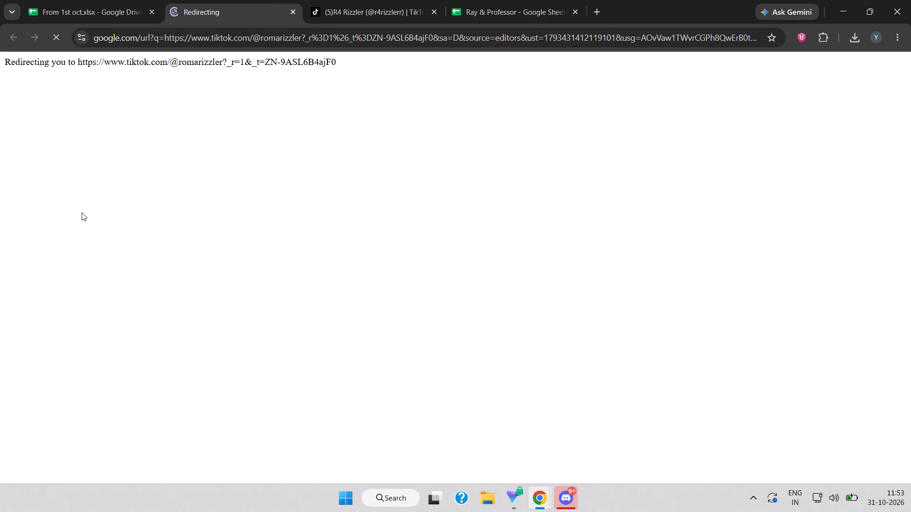
click(437, 9)
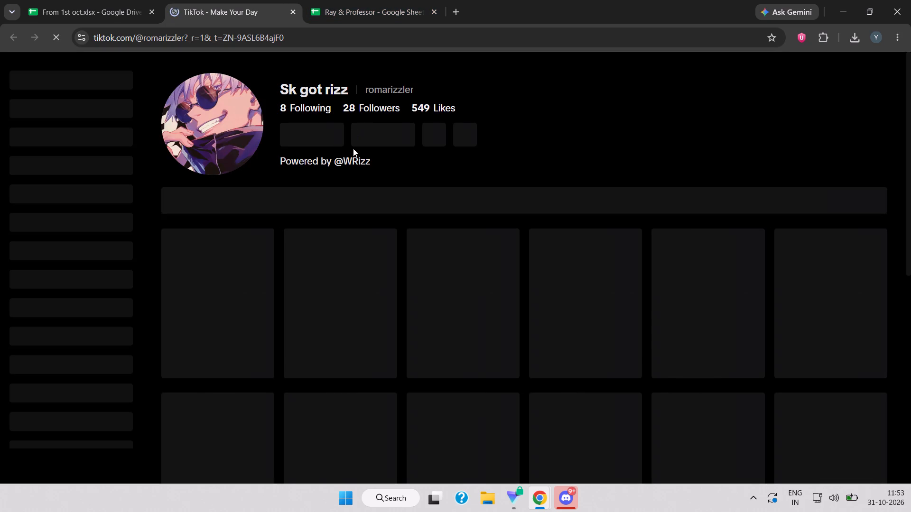
scroll(454, 384, down, 8)
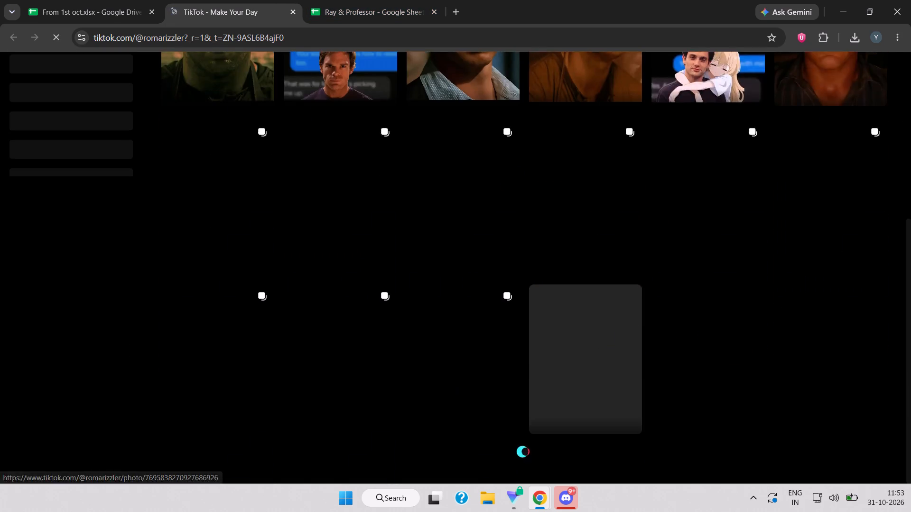
scroll(454, 384, down, 11)
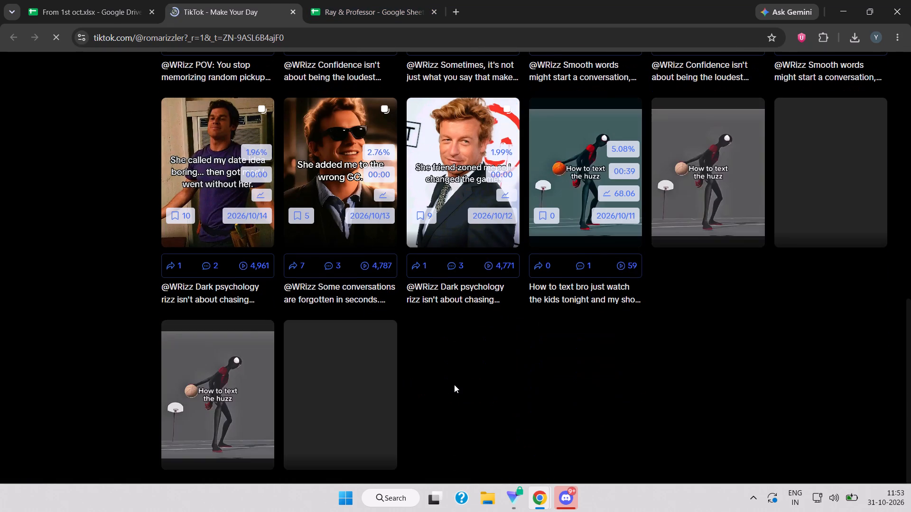
scroll(454, 384, down, 2)
scroll(454, 384, up, 6)
scroll(454, 384, down, 8)
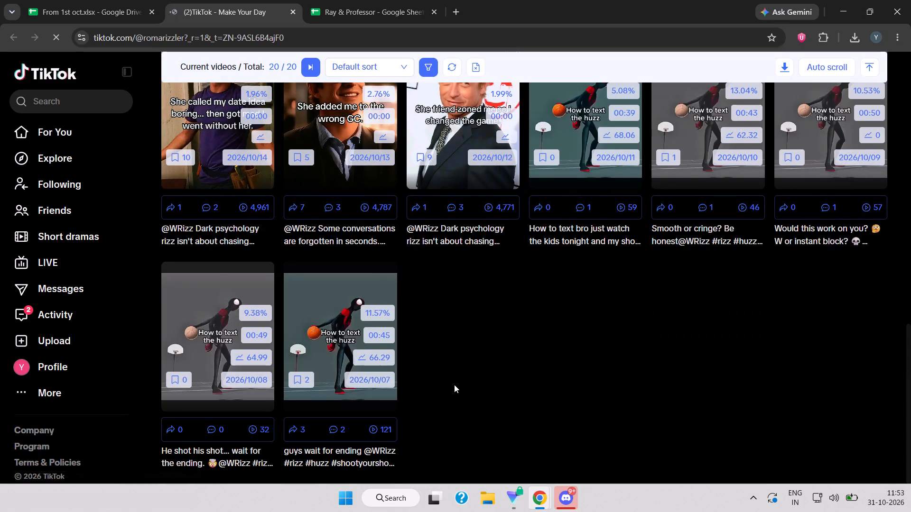
scroll(454, 384, up, 8)
scroll(454, 384, down, 7)
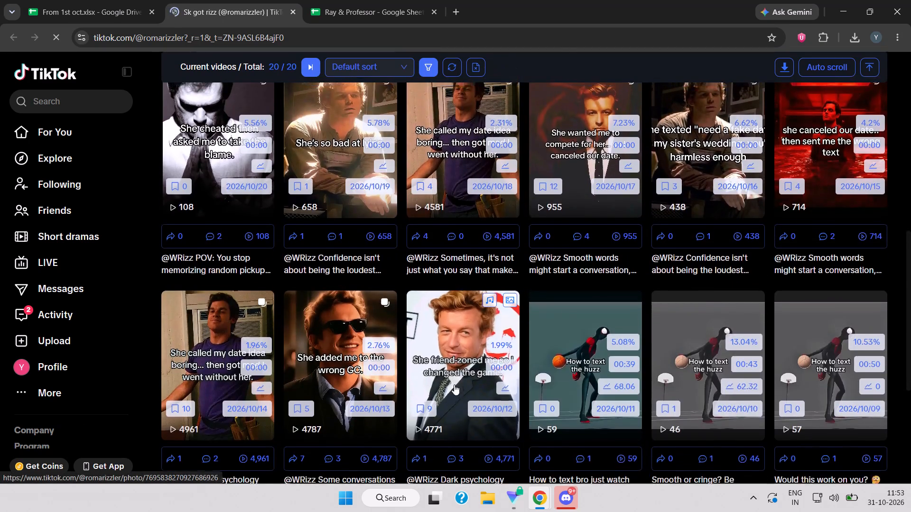
scroll(454, 384, down, 4)
scroll(454, 384, up, 8)
scroll(454, 384, down, 2)
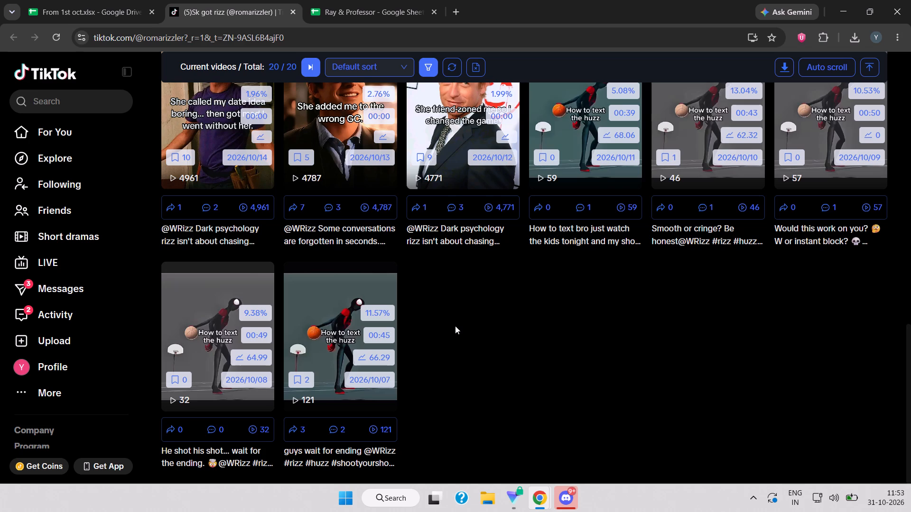
scroll(455, 326, up, 1)
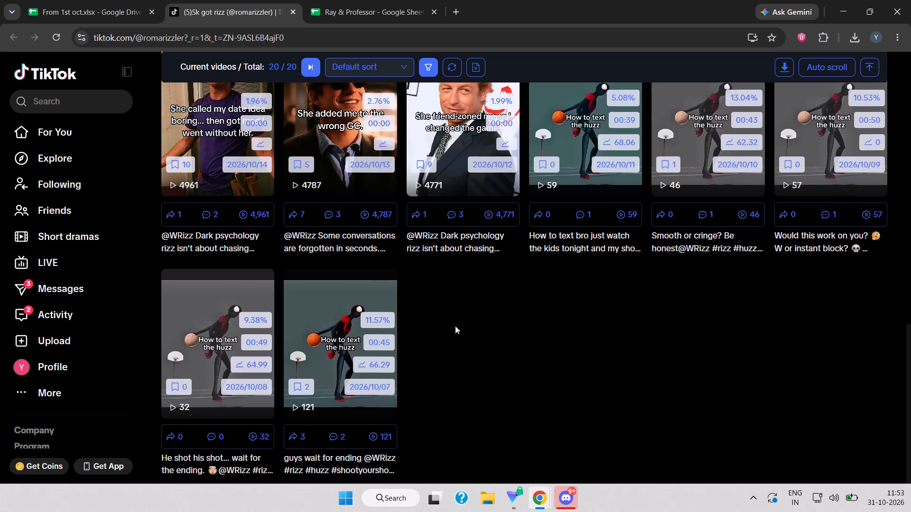
scroll(455, 326, up, 6)
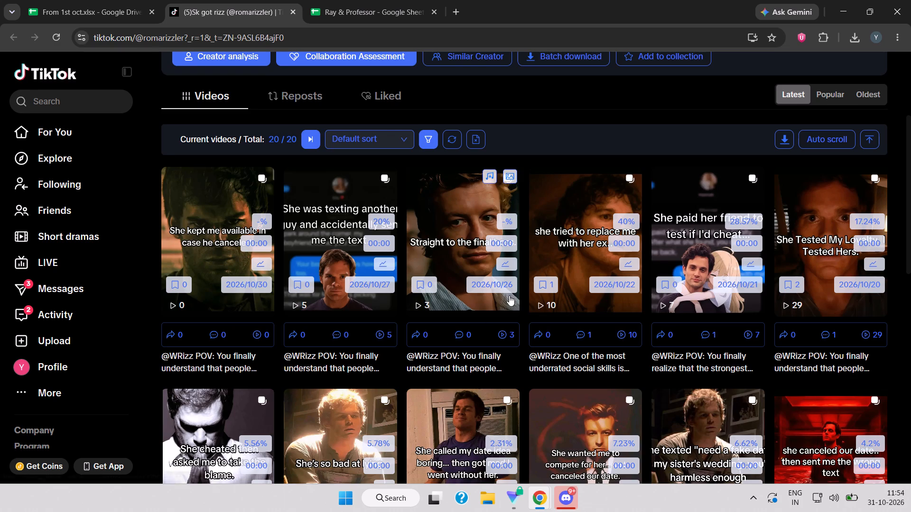
scroll(509, 295, right, 4)
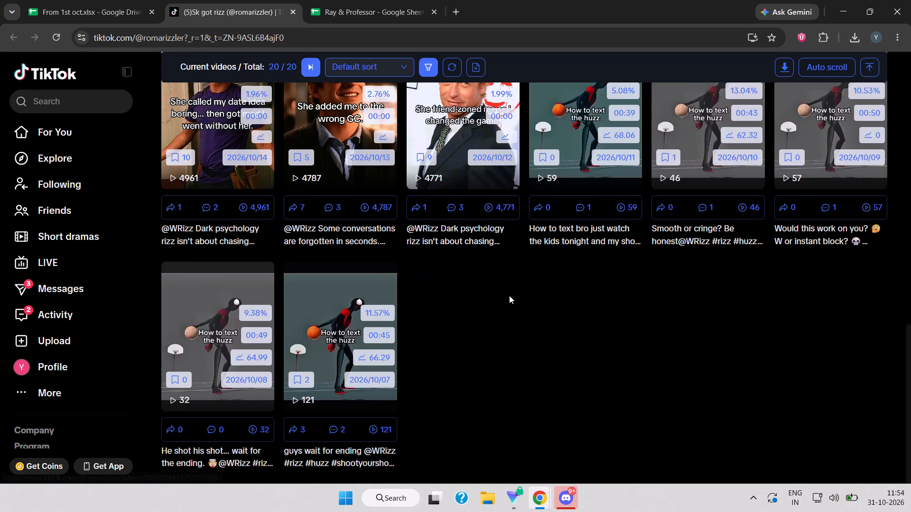
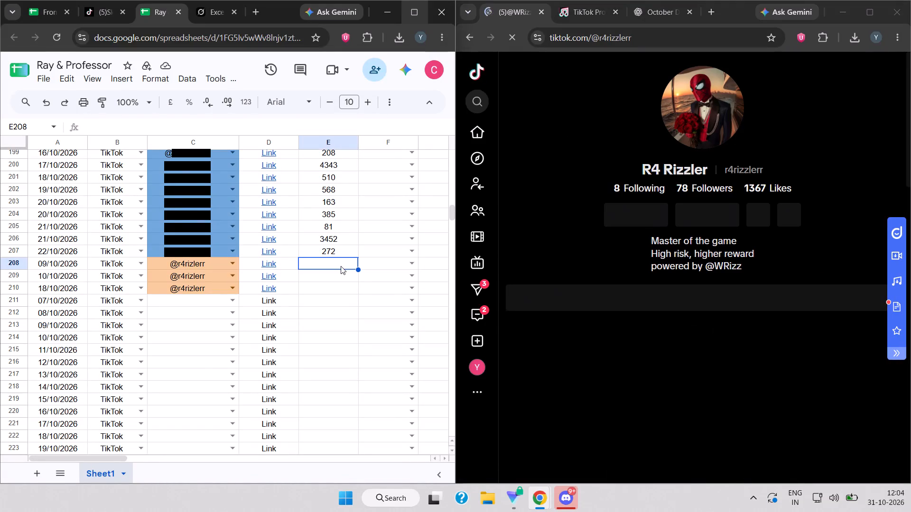
Look through the R4 Rizzler TikTok profile for the 9 October post, checking its date and view count.
scroll(560, 337, down, 10)
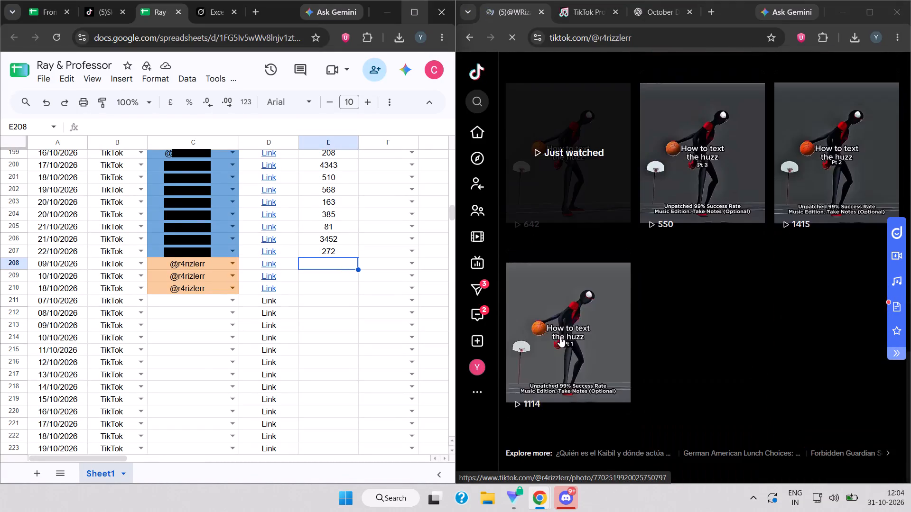
scroll(560, 337, up, 2)
scroll(599, 328, down, 1)
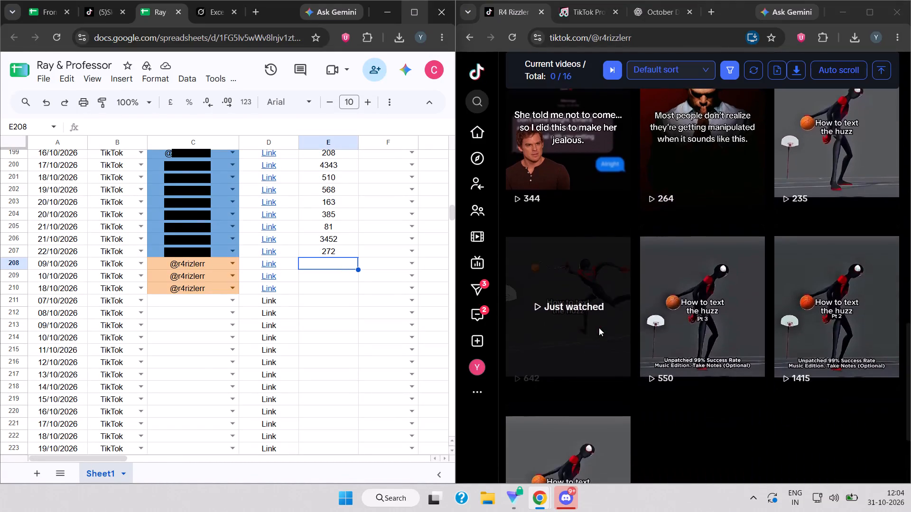
click(599, 328)
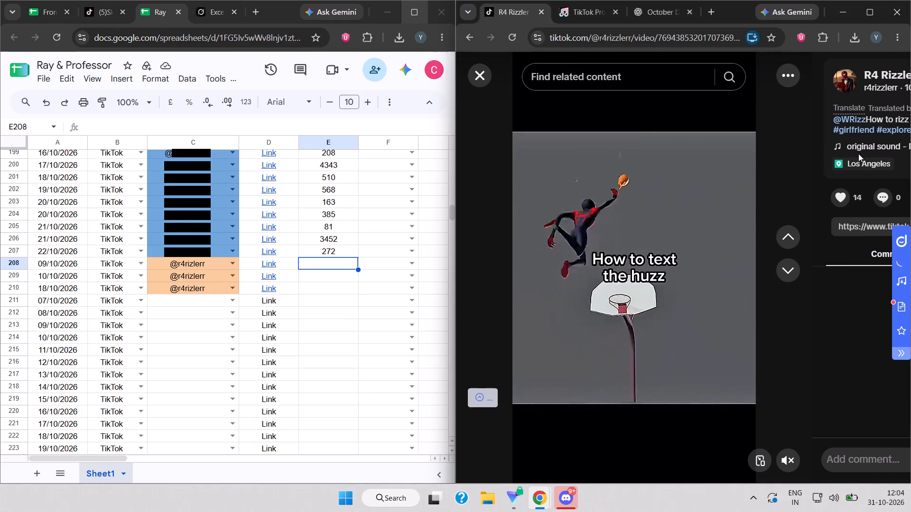
scroll(865, 116, left, 1)
click(481, 79)
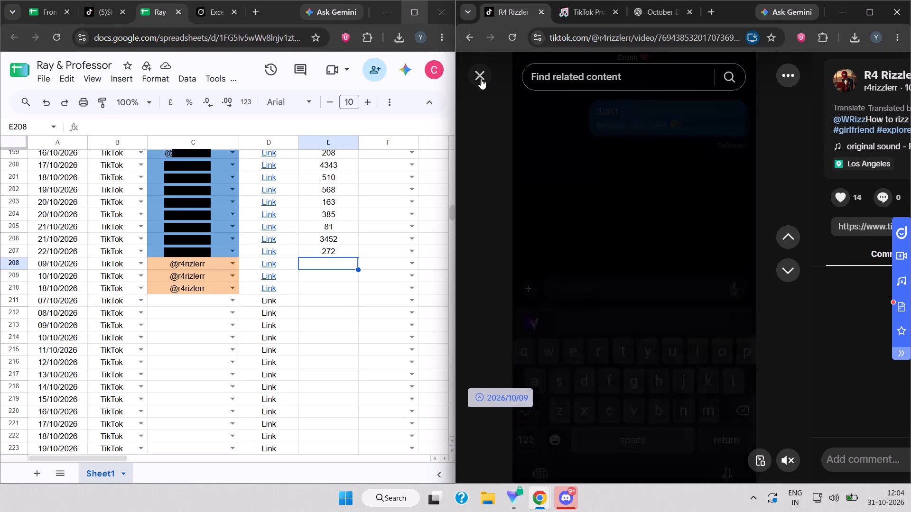
scroll(665, 329, up, 3)
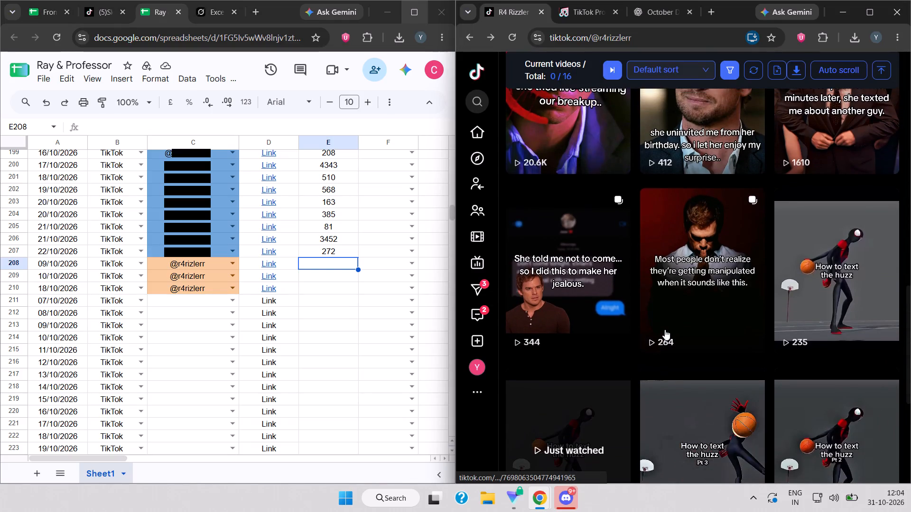
scroll(665, 329, down, 1)
scroll(665, 329, up, 3)
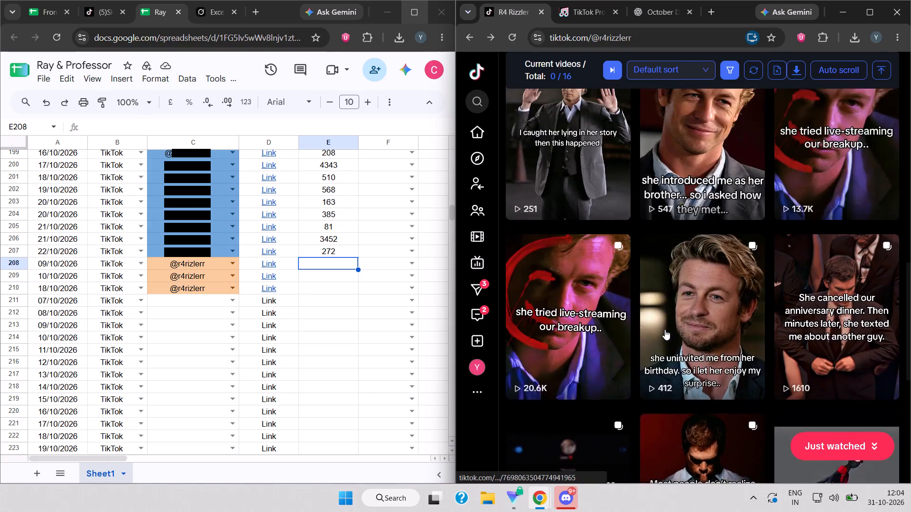
scroll(665, 329, down, 1)
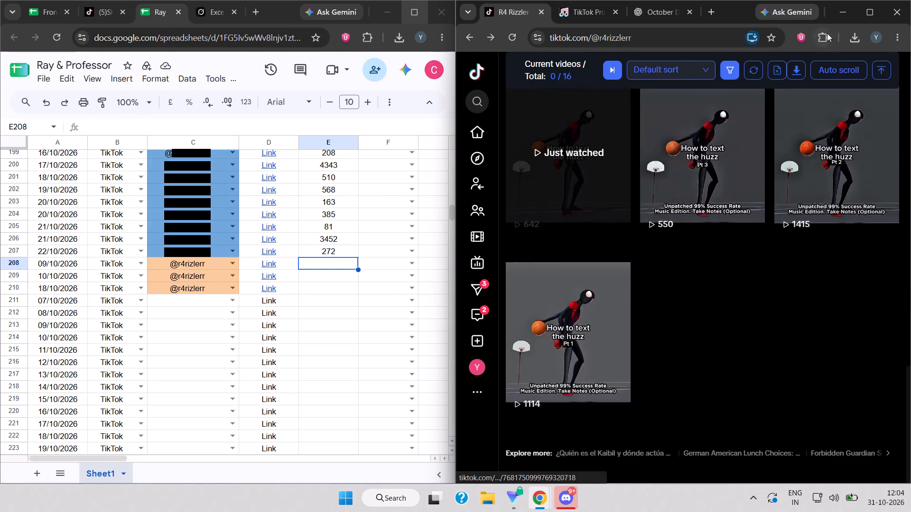
Recheck the 9 October video in the enlarged TikTok window and enter 642 views in E208 of the Ray & Professor sheet.
click(871, 1)
click(231, 376)
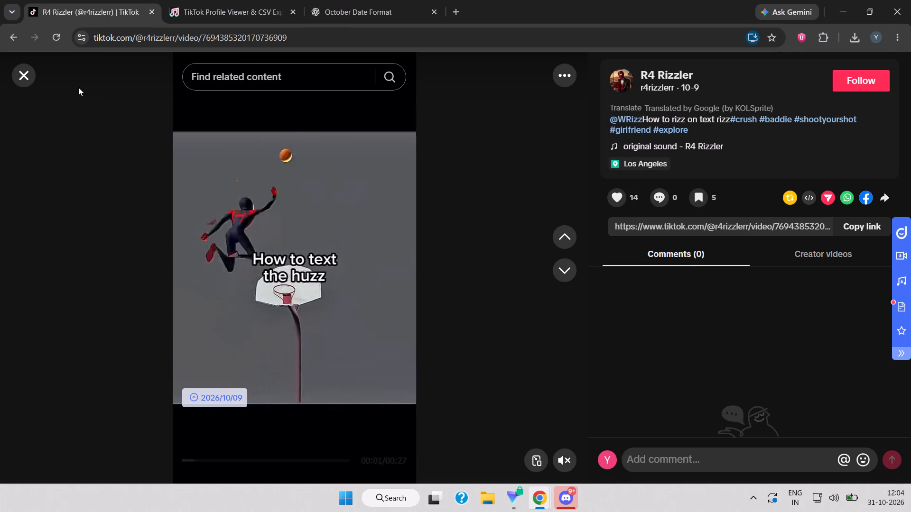
click(31, 77)
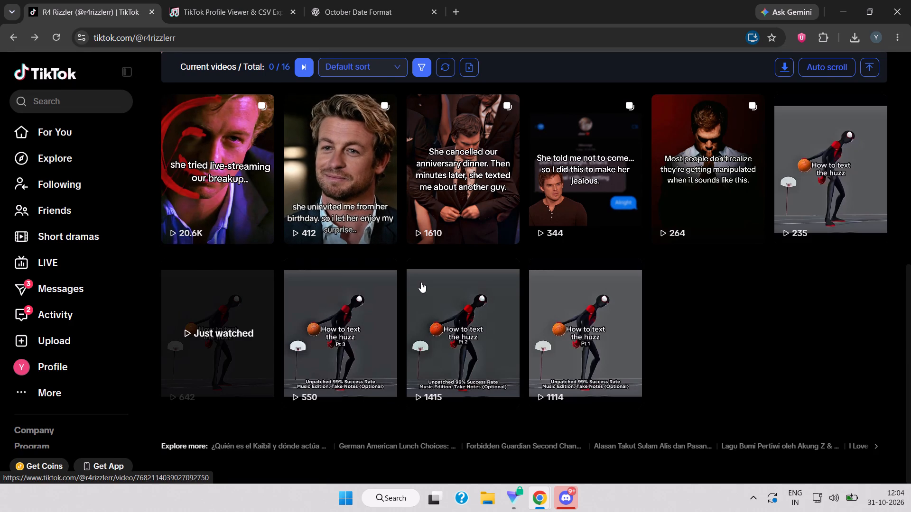
scroll(421, 282, up, 3)
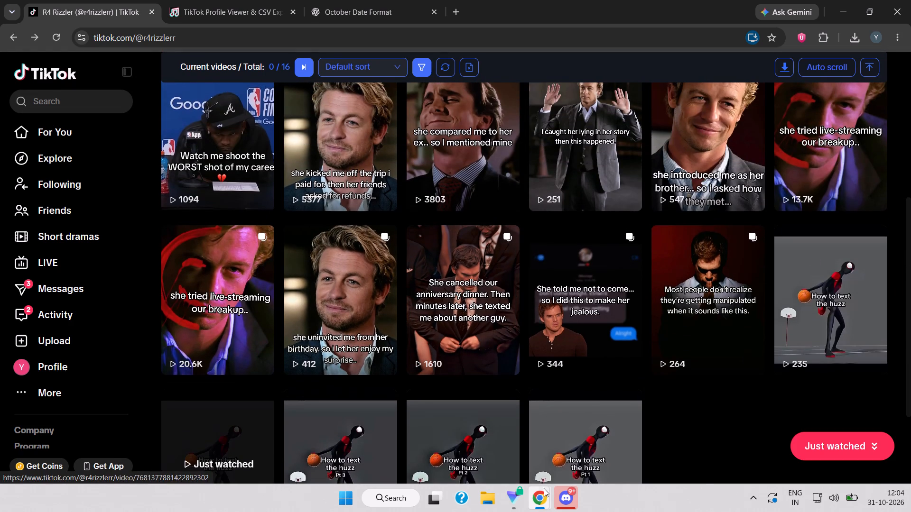
click(487, 440)
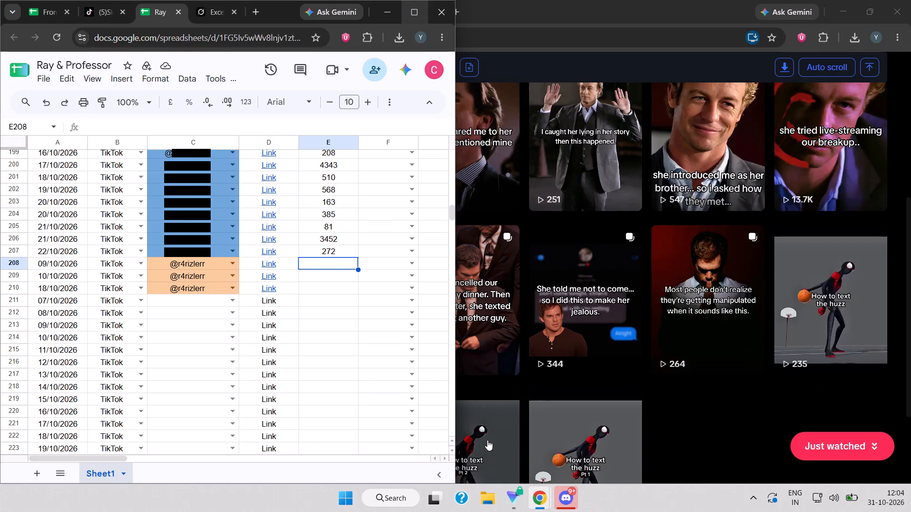
text(642)
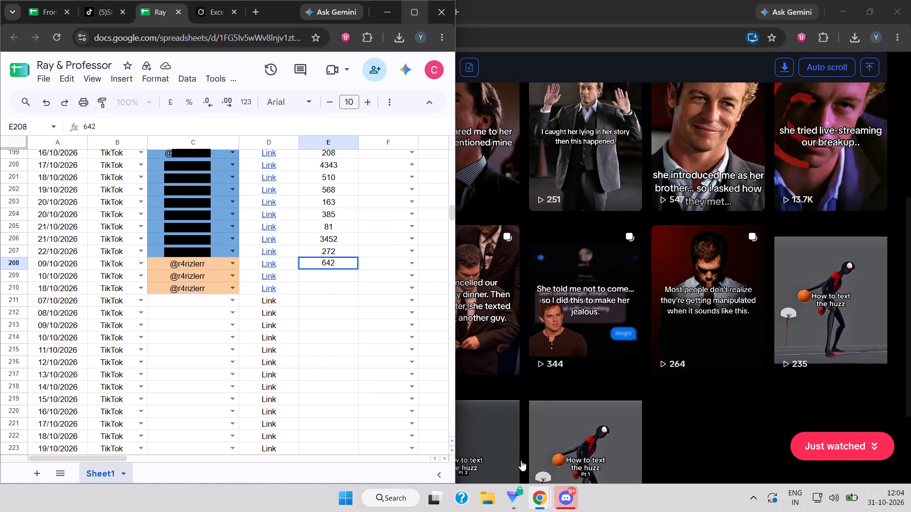
Check the dates of R4 Rizzler's 10 and 18 October posts and enter their views, 235 in E209 and 264 in E210.
click(696, 450)
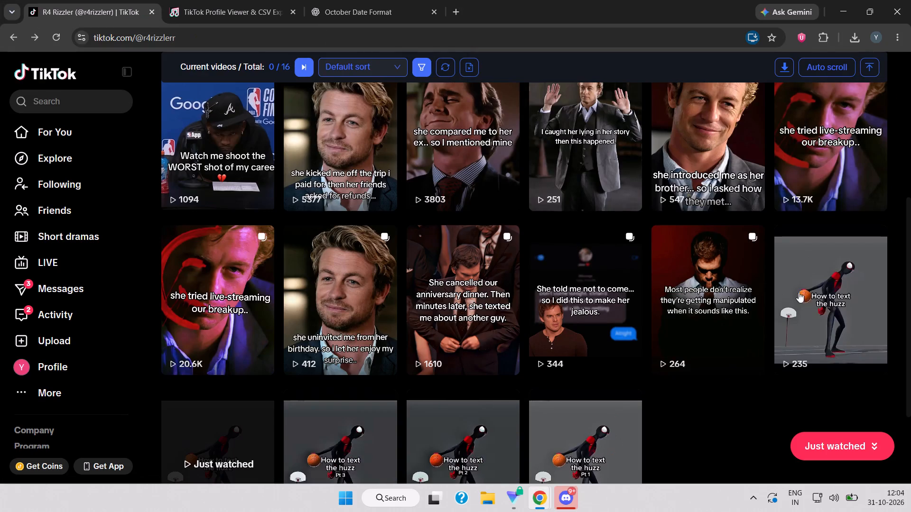
click(815, 286)
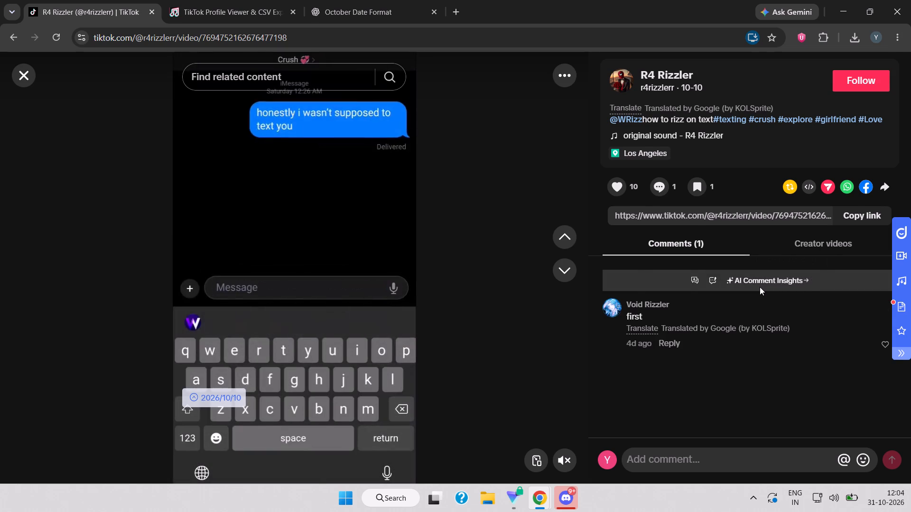
key(Up)
key(Up)
key(Down)
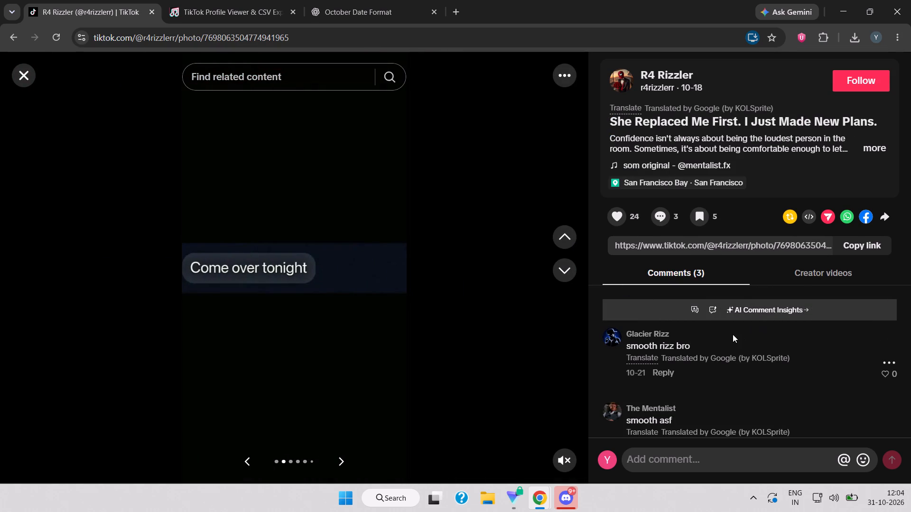
click(29, 73)
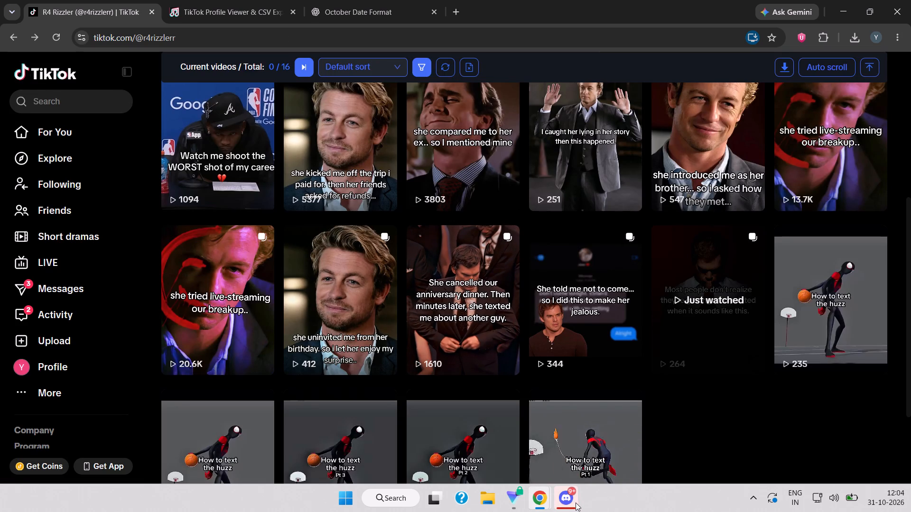
click(487, 452)
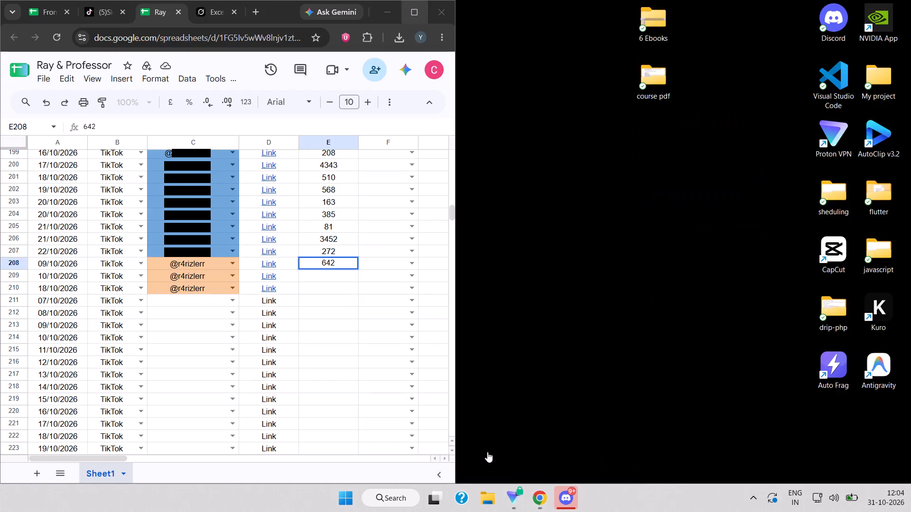
key(Down)
text(235)
key(Down)
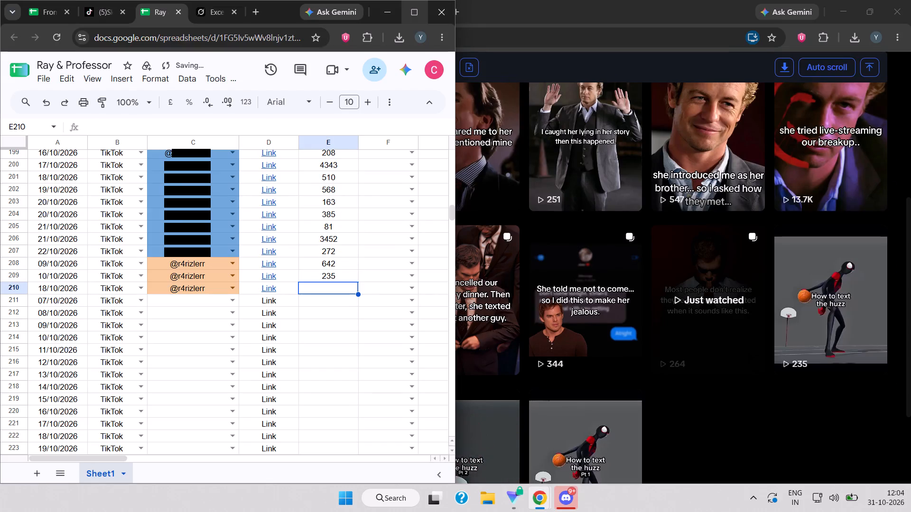
text(264)
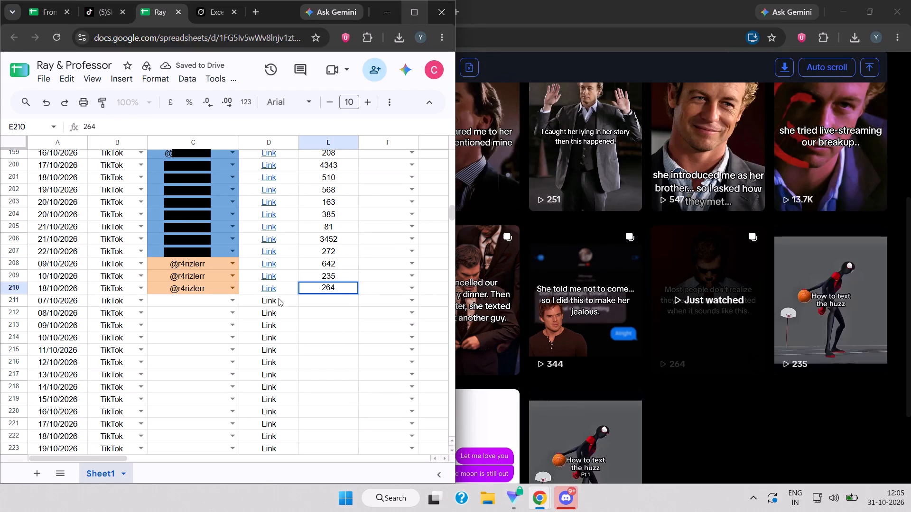
scroll(185, 294, down, 1)
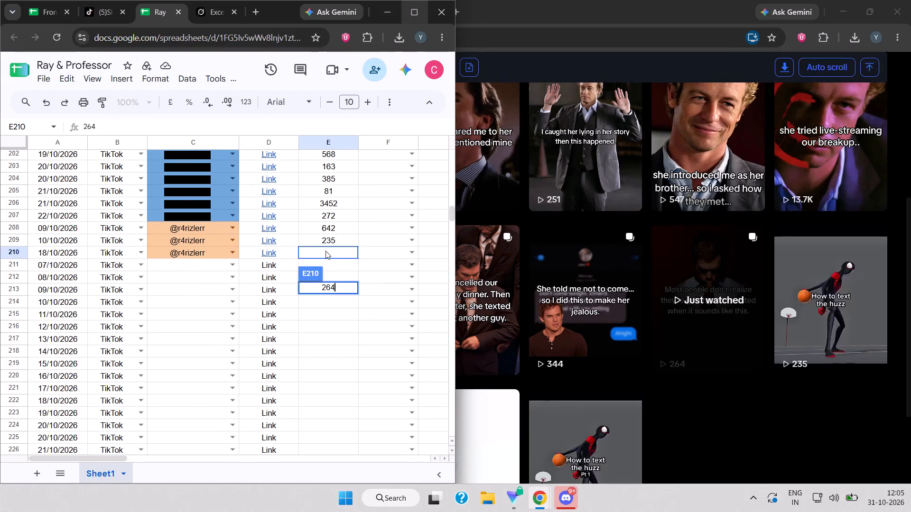
click(325, 251)
Switch back to the R4 Rizzler TikTok profile.
click(735, 447)
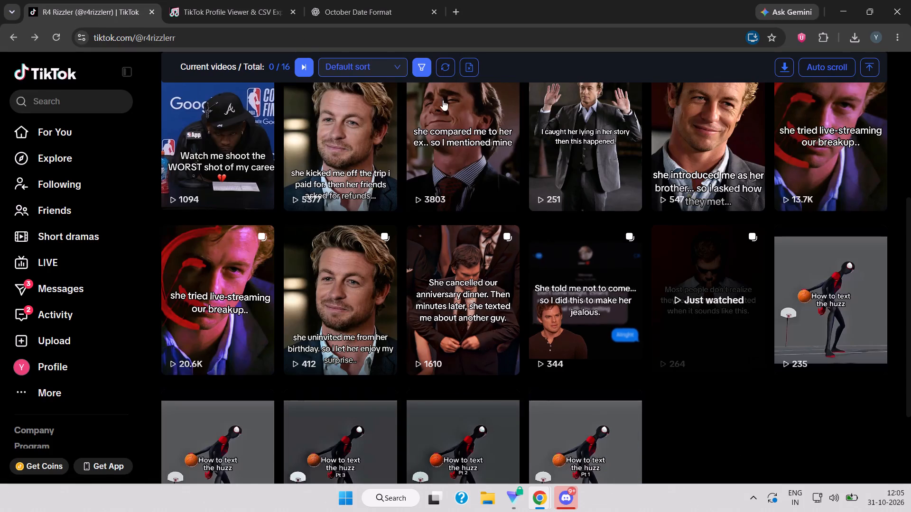
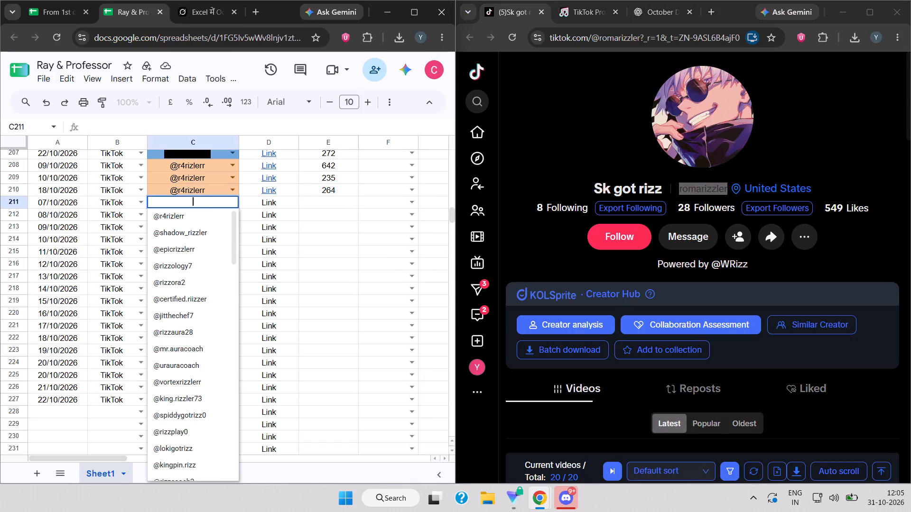
key(ctrl+v)
click(189, 219)
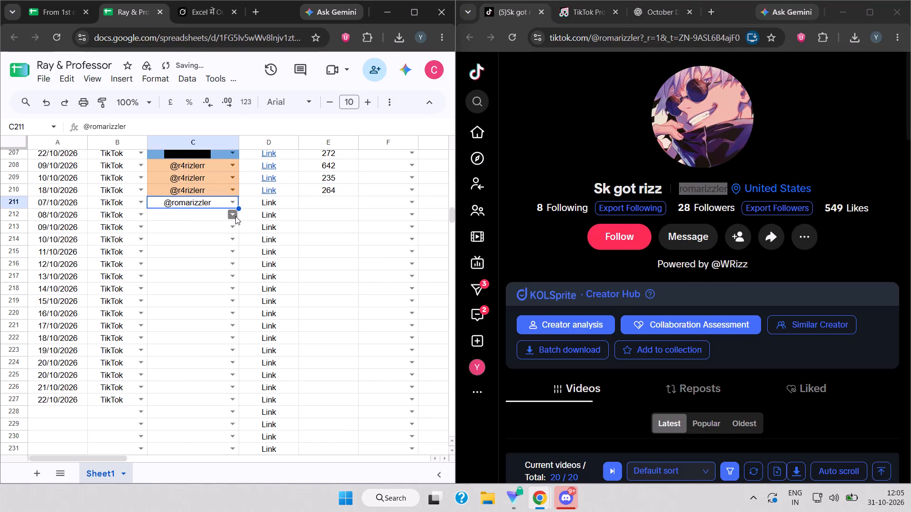
click(235, 216)
key(ctrl+v)
click(203, 234)
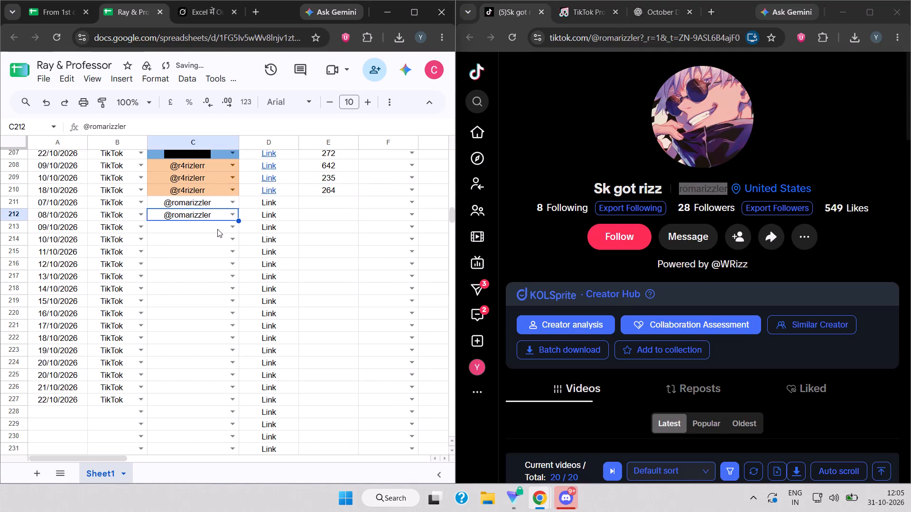
click(228, 225)
key(ctrl+v)
click(200, 242)
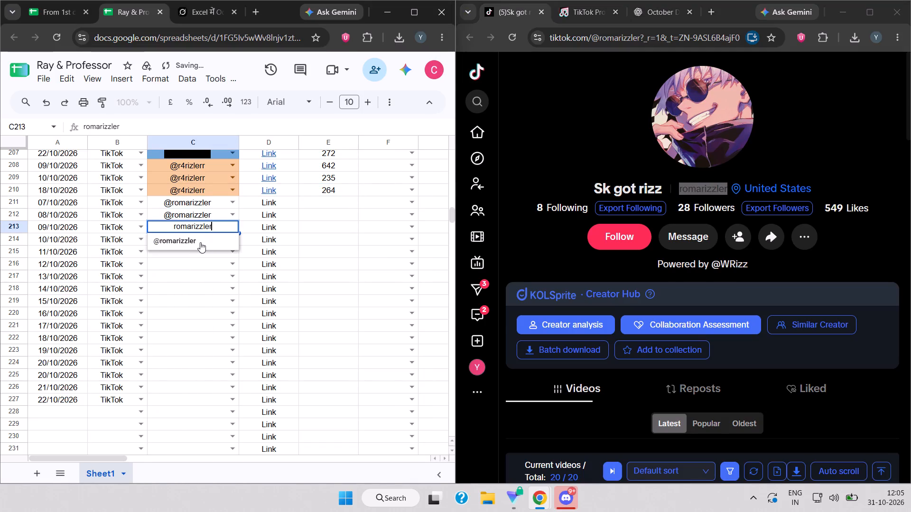
drag(158, 200, 212, 227)
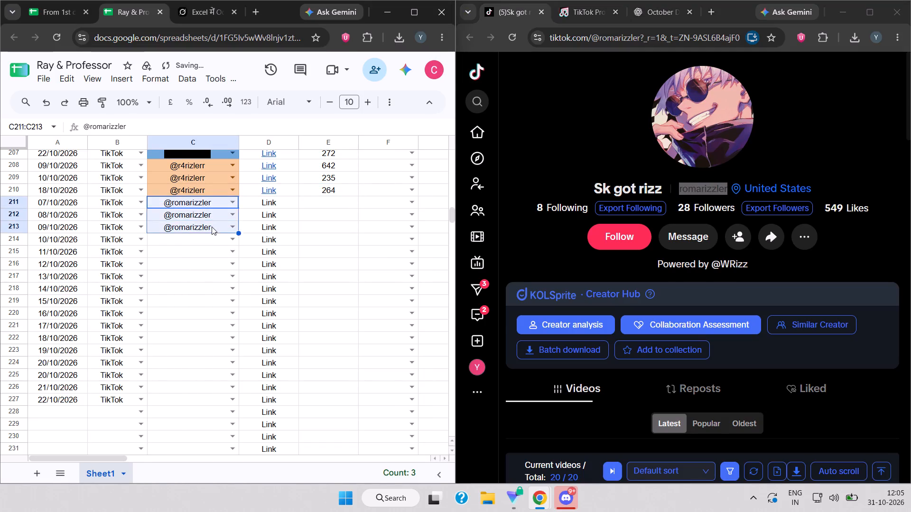
key(ctrl+v)
key(ctrl+z)
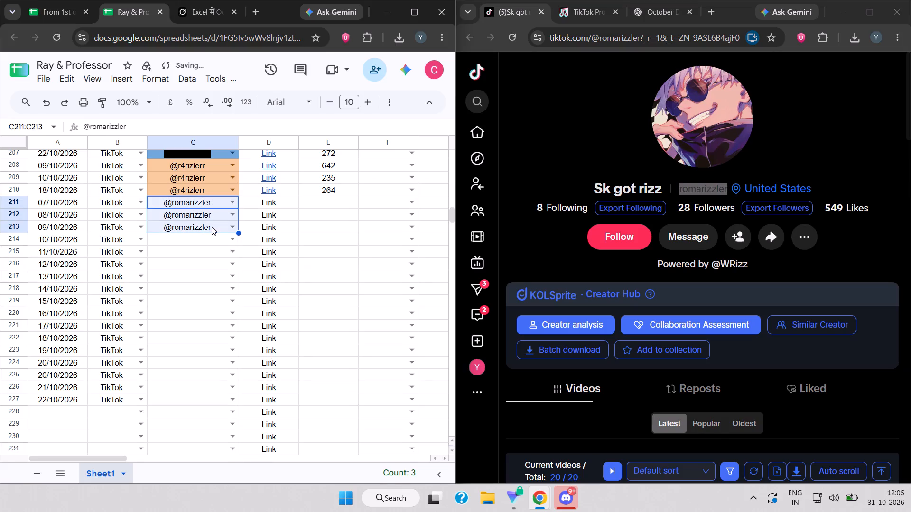
key(ctrl+c)
click(198, 241)
key(ctrl+v)
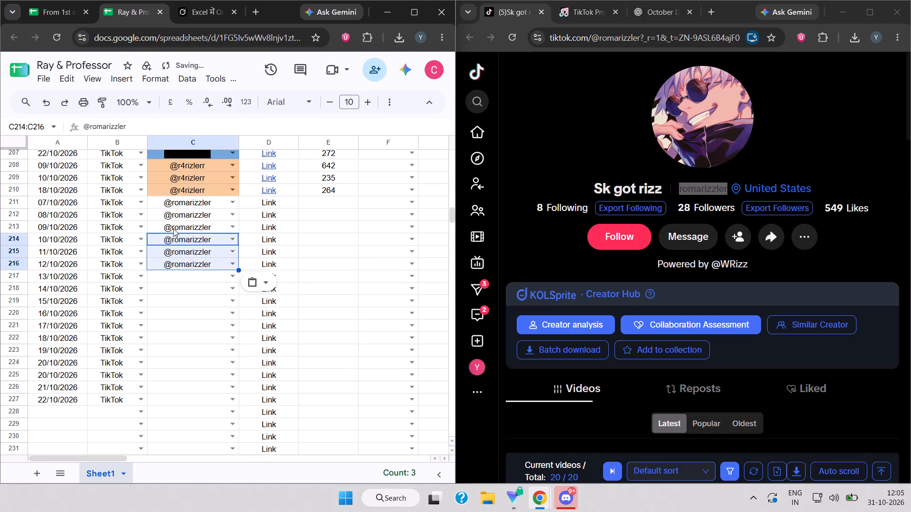
drag(152, 201, 208, 262)
key(ctrl+v)
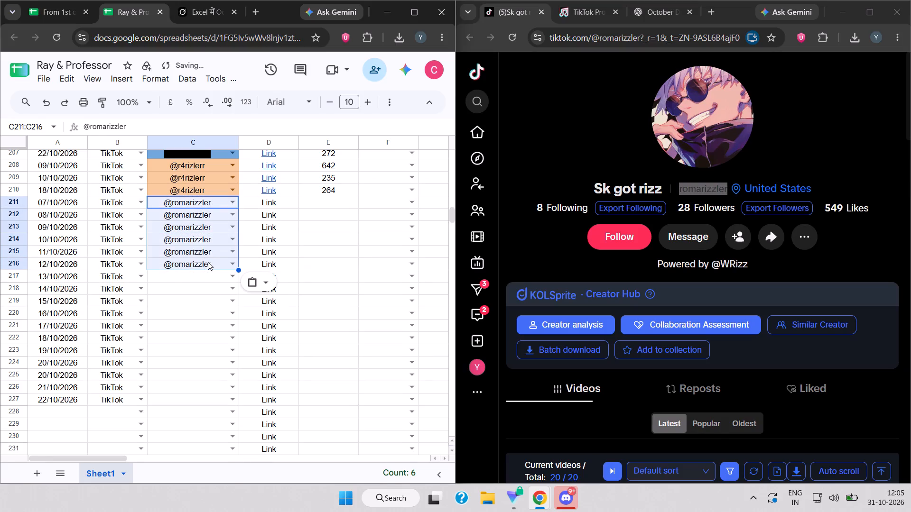
key(ctrl+c)
click(206, 273)
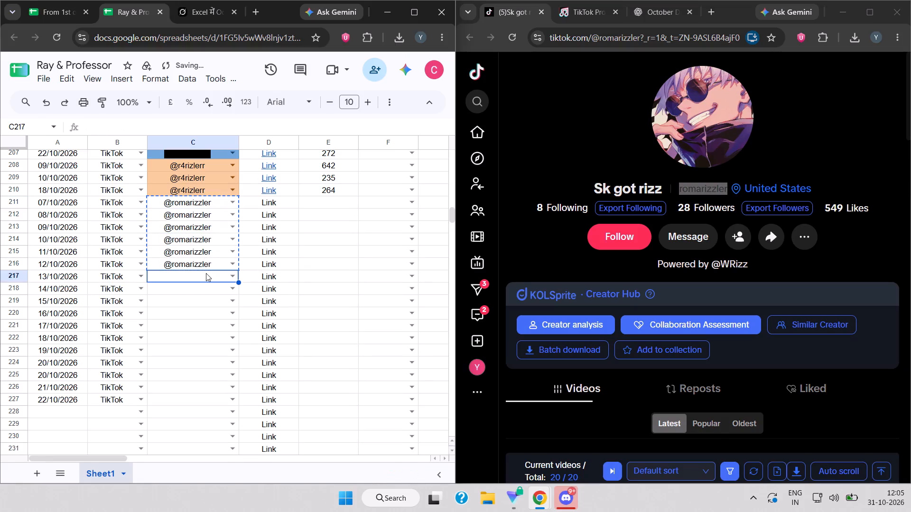
key(ctrl+v)
click(197, 347)
key(ctrl+v)
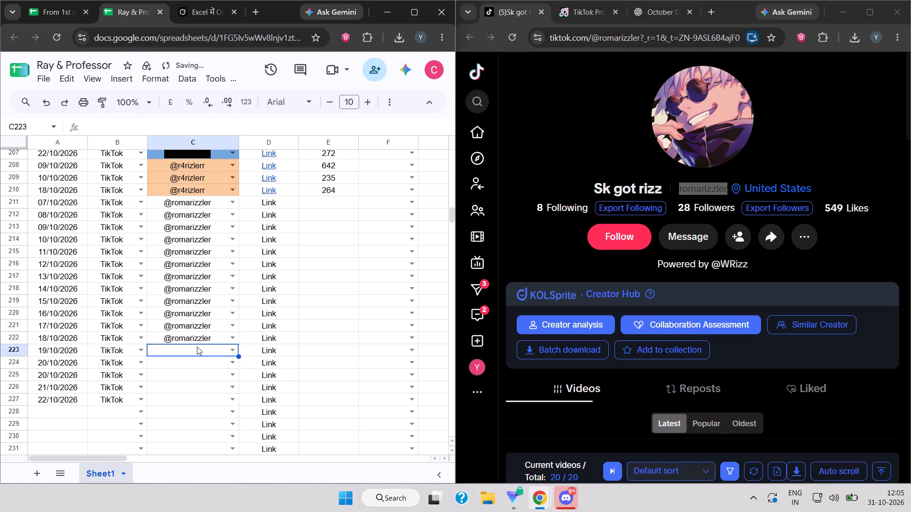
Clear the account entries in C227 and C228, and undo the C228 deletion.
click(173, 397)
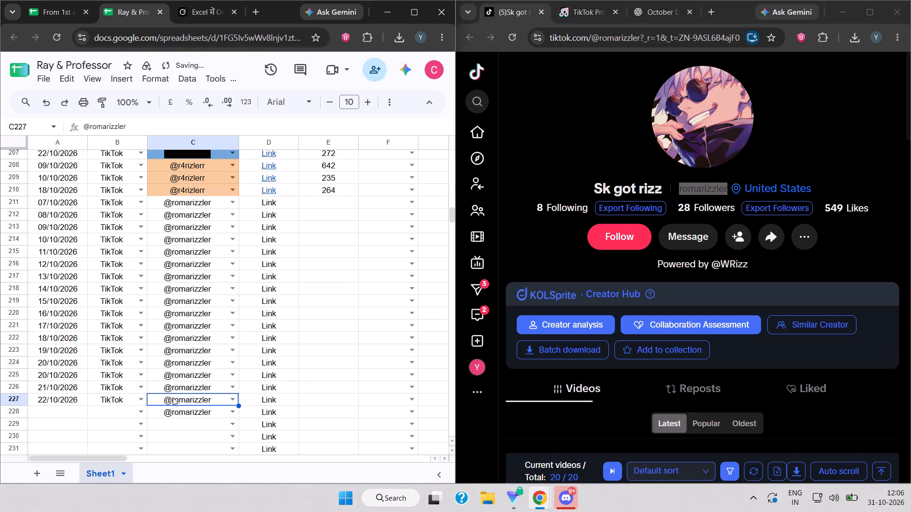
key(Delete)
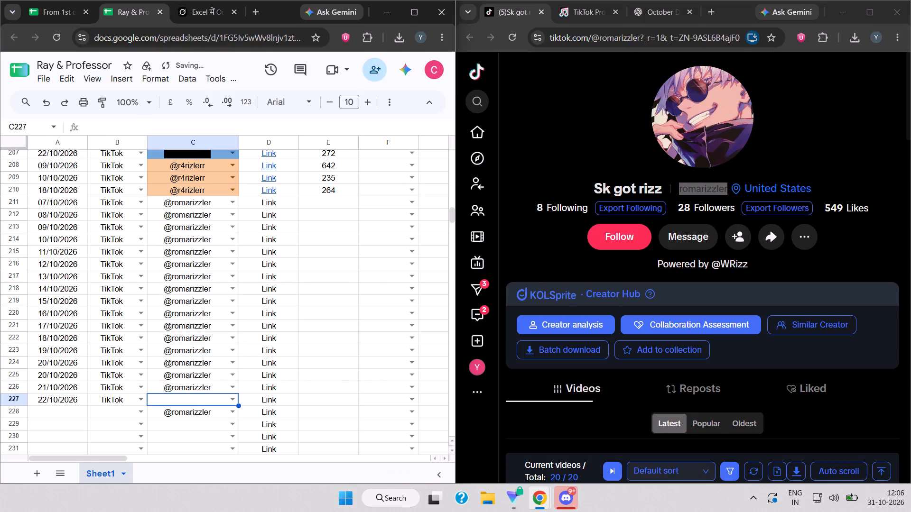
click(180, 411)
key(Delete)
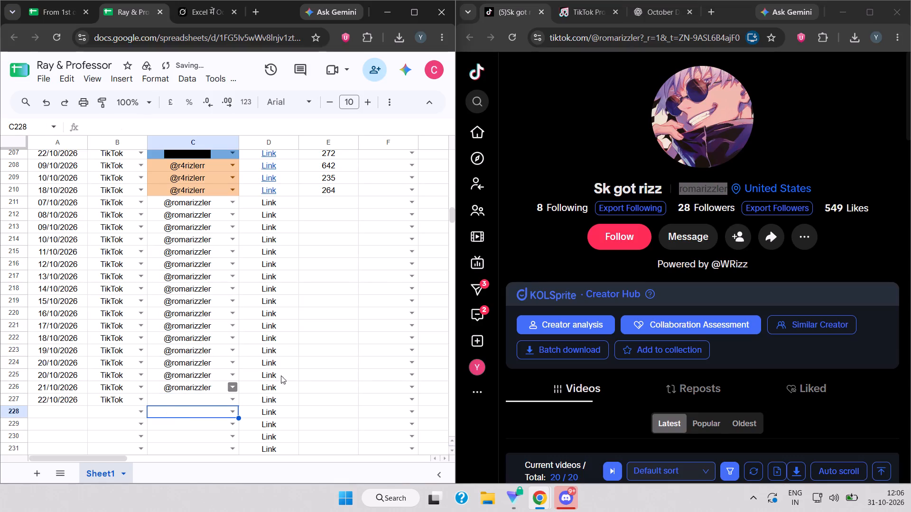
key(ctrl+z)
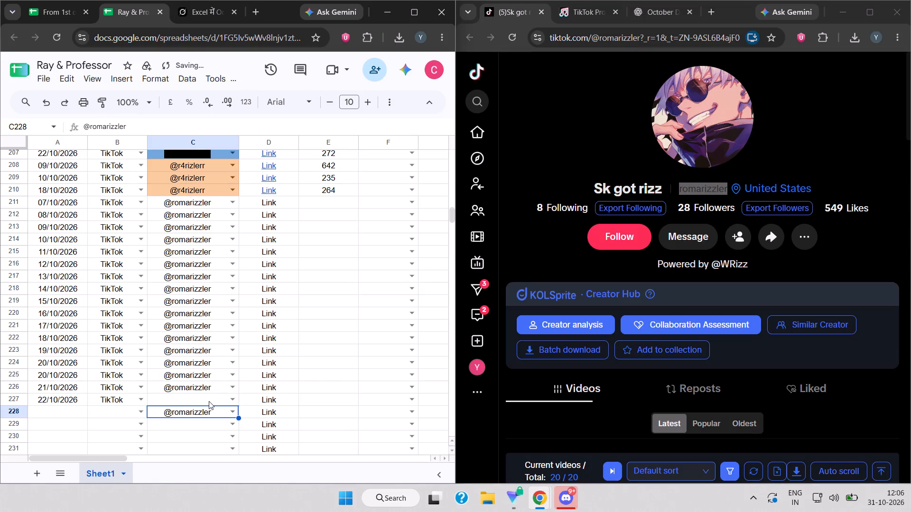
drag(195, 411, 194, 400)
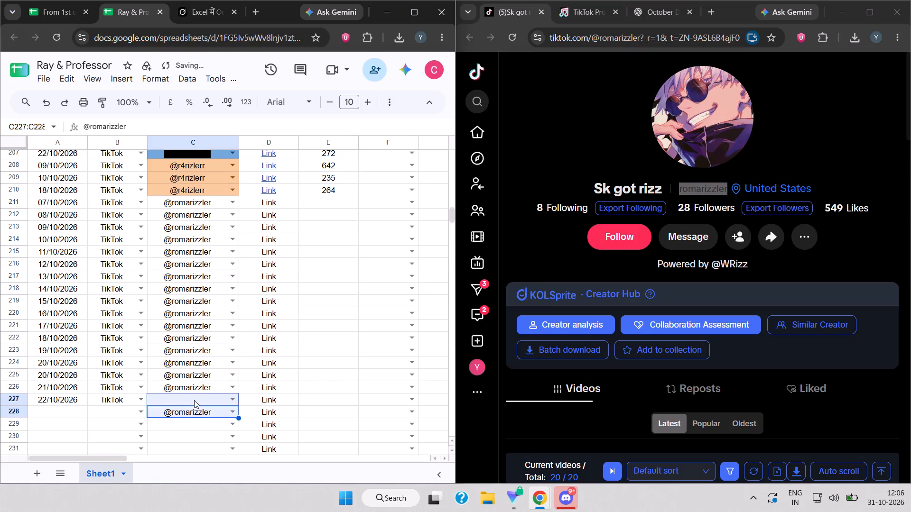
click(194, 400)
key(ctrl+v)
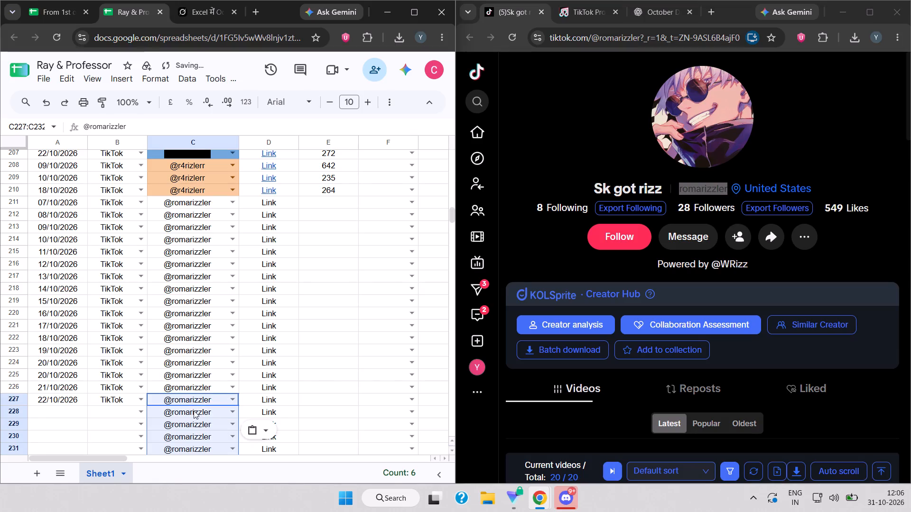
drag(194, 411, 203, 453)
key(Delete)
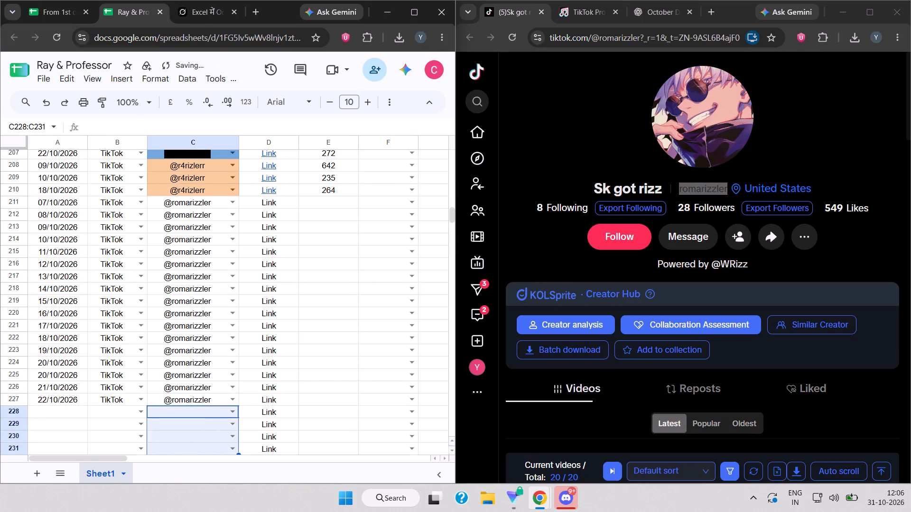
scroll(203, 453, down, 2)
click(184, 334)
key(Delete)
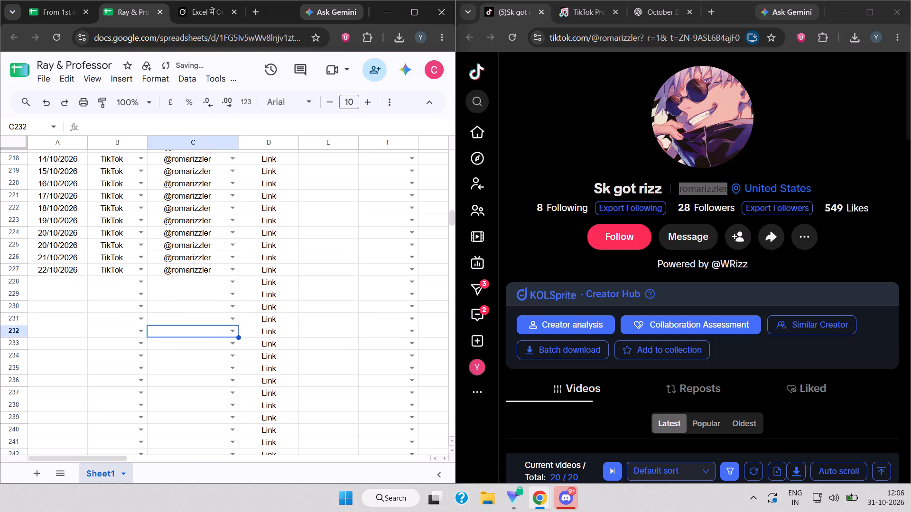
scroll(359, 260, up, 3)
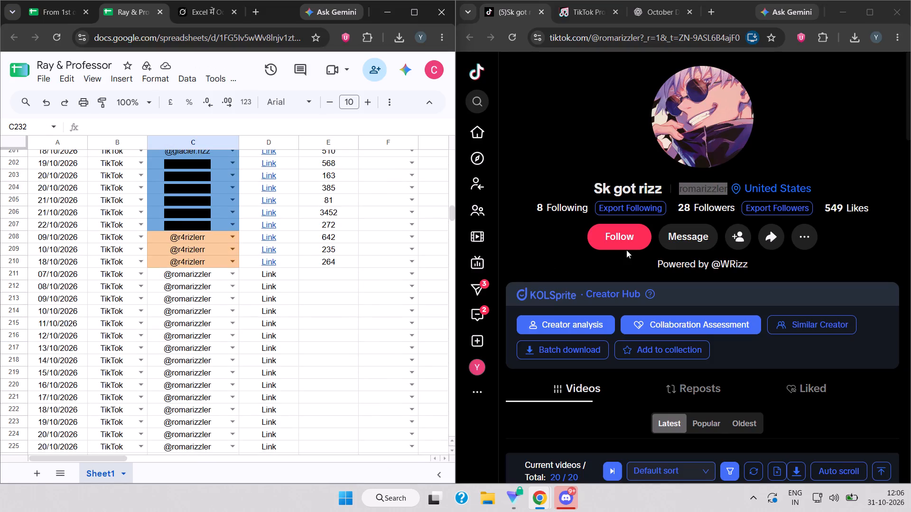
scroll(626, 250, down, 2)
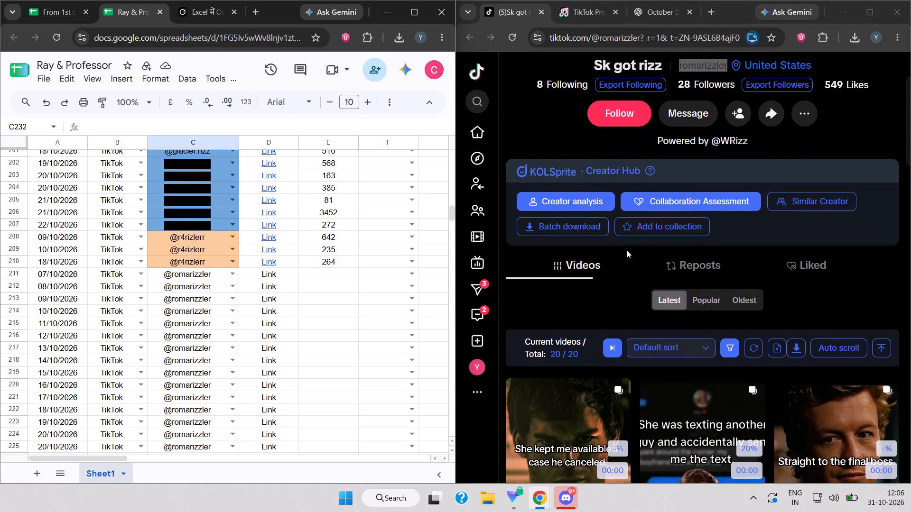
scroll(626, 250, down, 9)
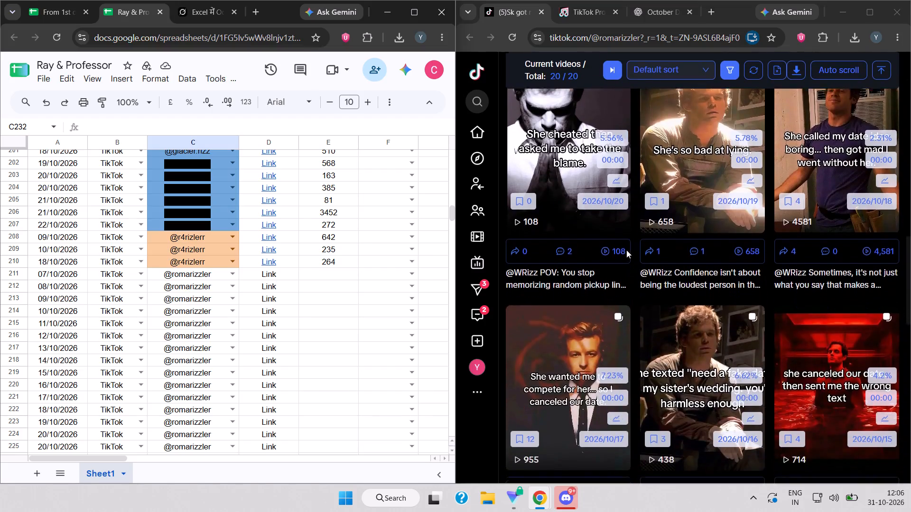
scroll(626, 250, down, 5)
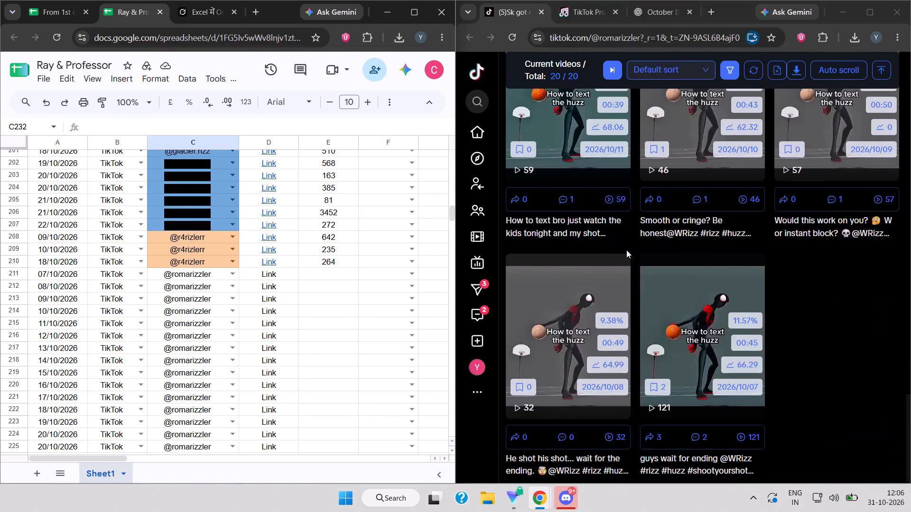
click(330, 273)
text(121)
key(Down)
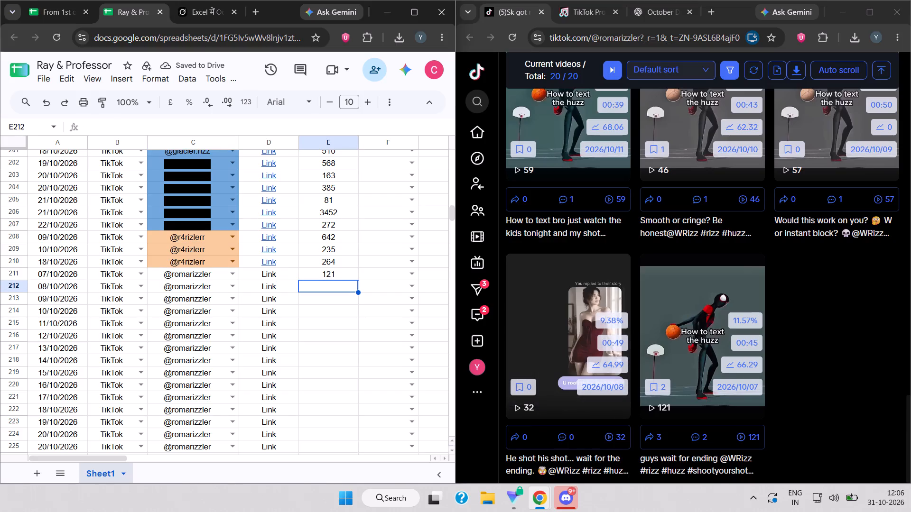
text(32)
key(Down)
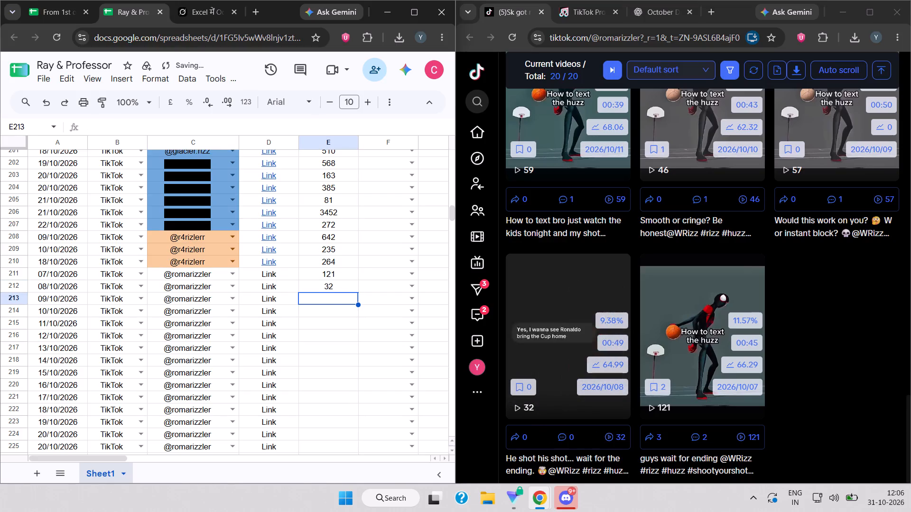
text(57)
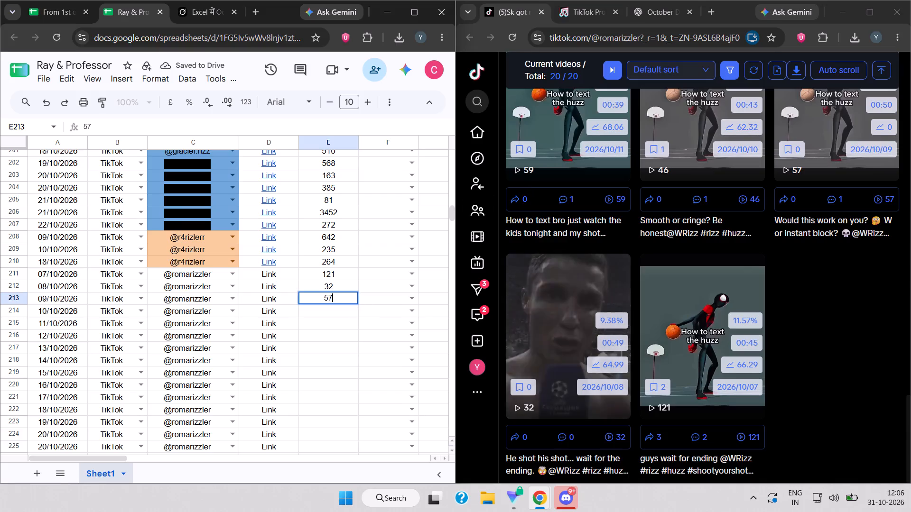
key(Down)
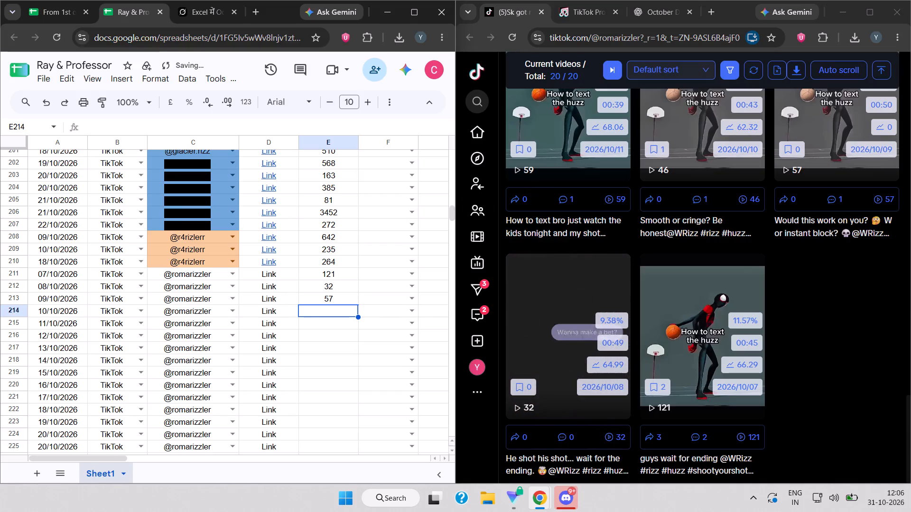
text(46)
key(Down)
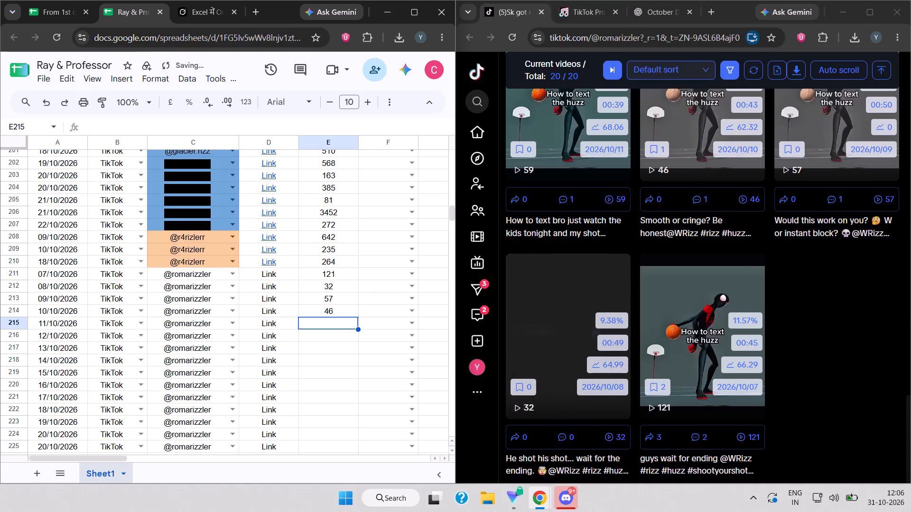
text(59)
key(Down)
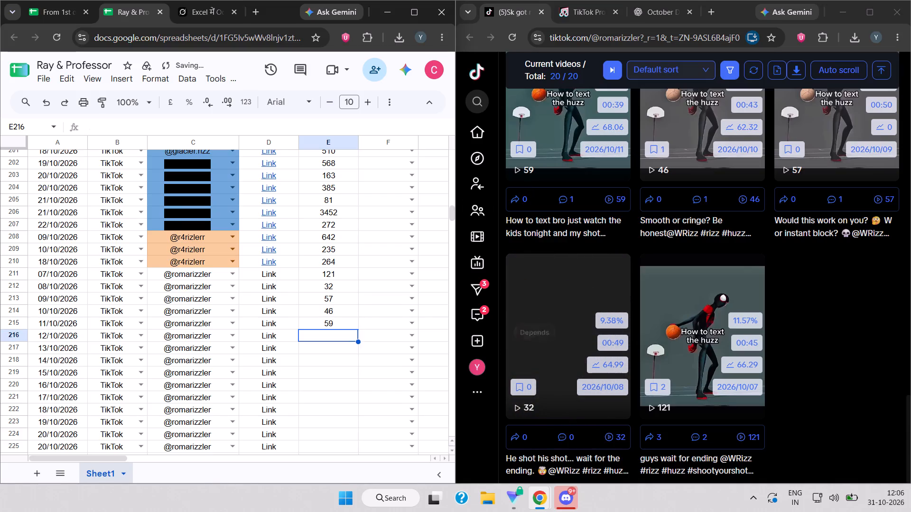
scroll(742, 261, up, 5)
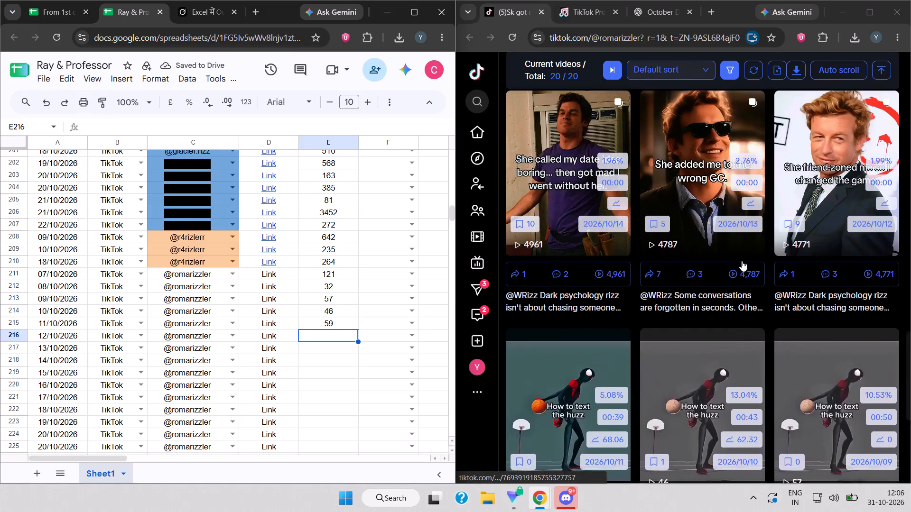
scroll(742, 261, up, 2)
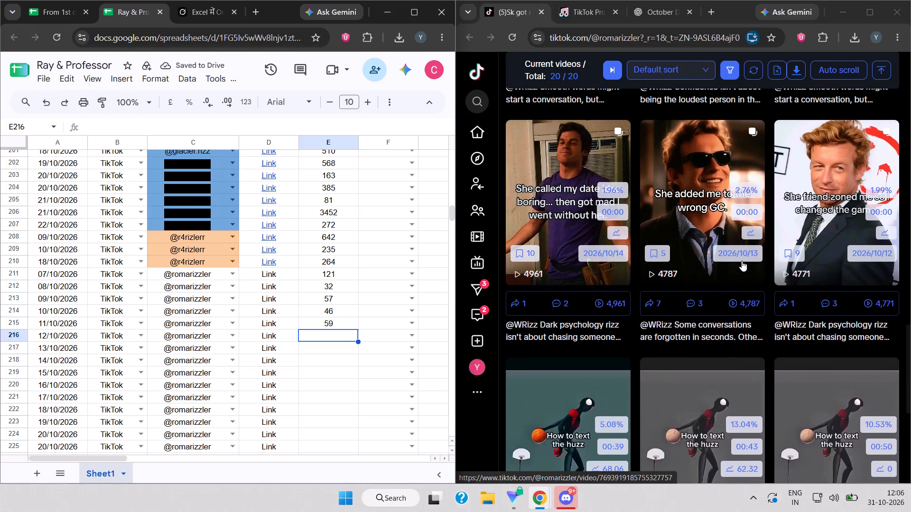
text(4771)
key(Down)
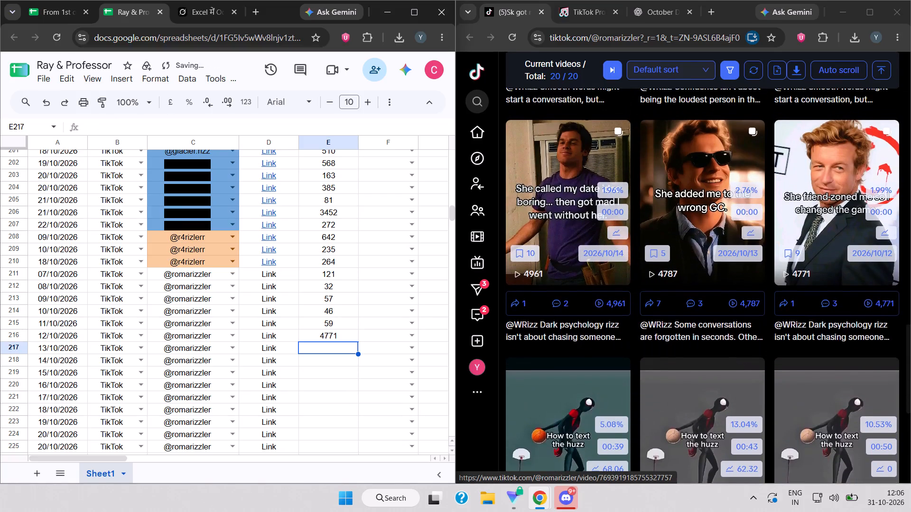
key(4)
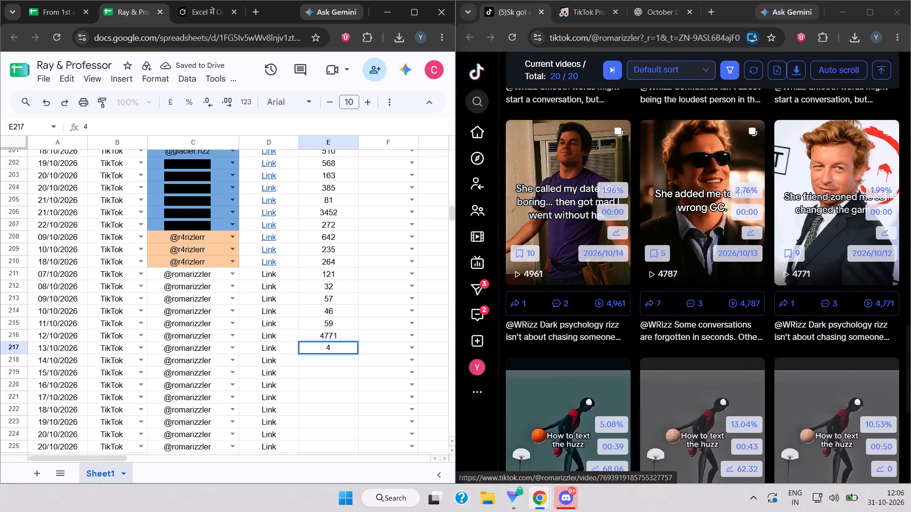
key(7)
text(87)
key(Down)
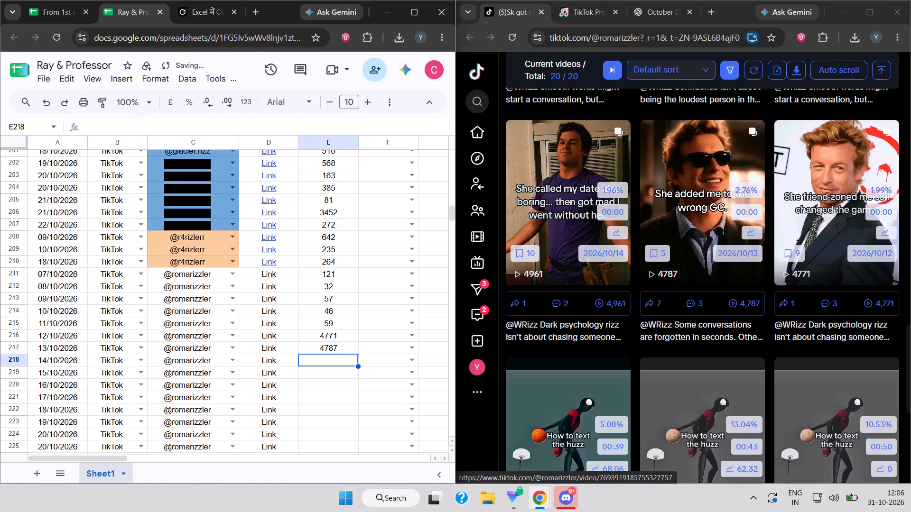
key(4)
key(9)
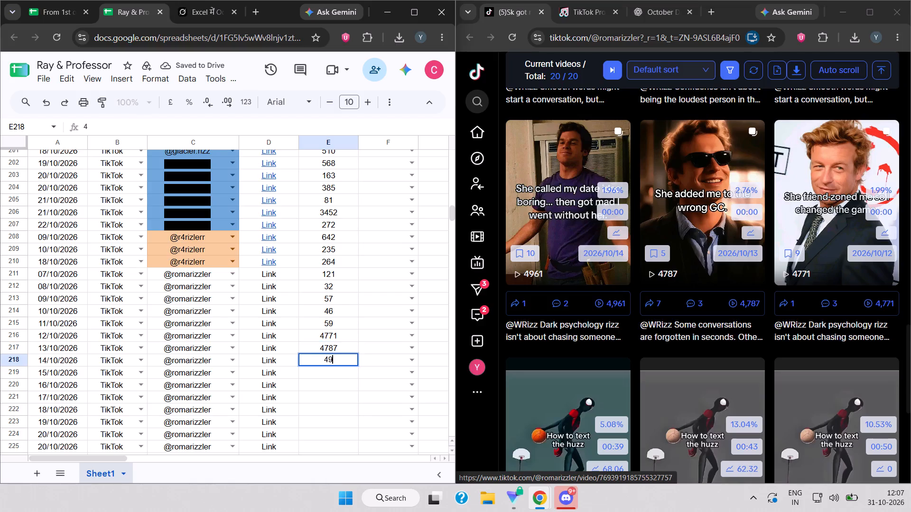
text(61)
key(Down)
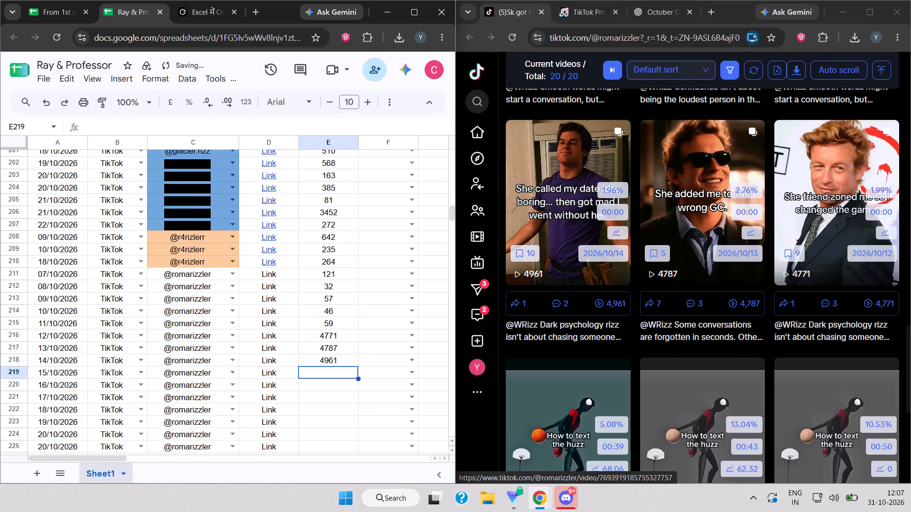
scroll(836, 348, up, 3)
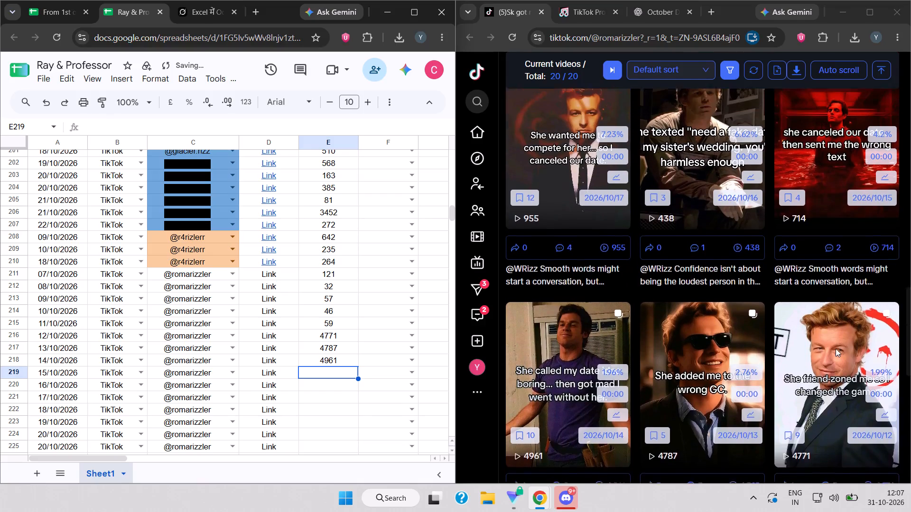
scroll(836, 348, up, 2)
text(714)
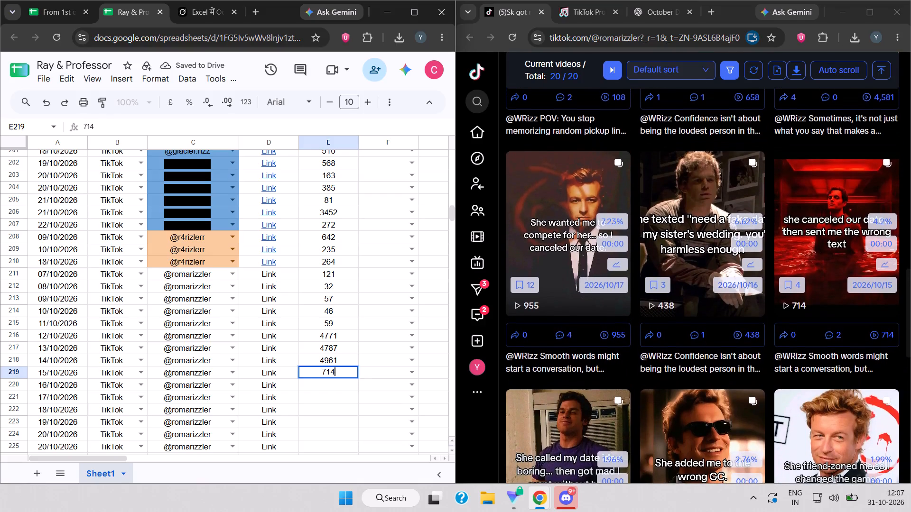
key(Down)
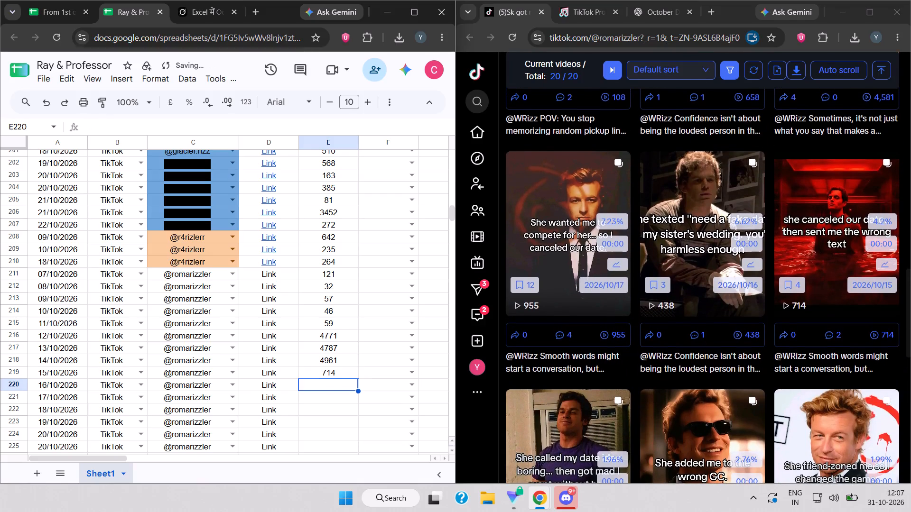
text(43)
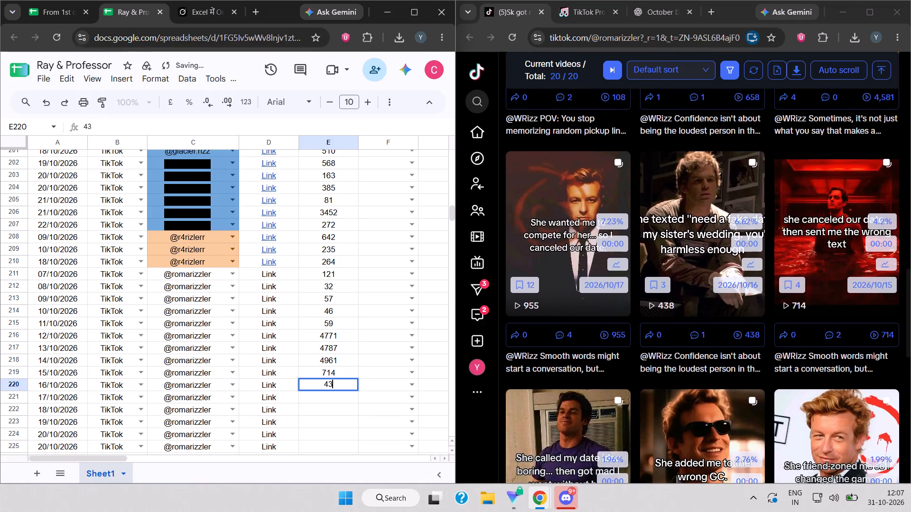
key(8)
key(Down)
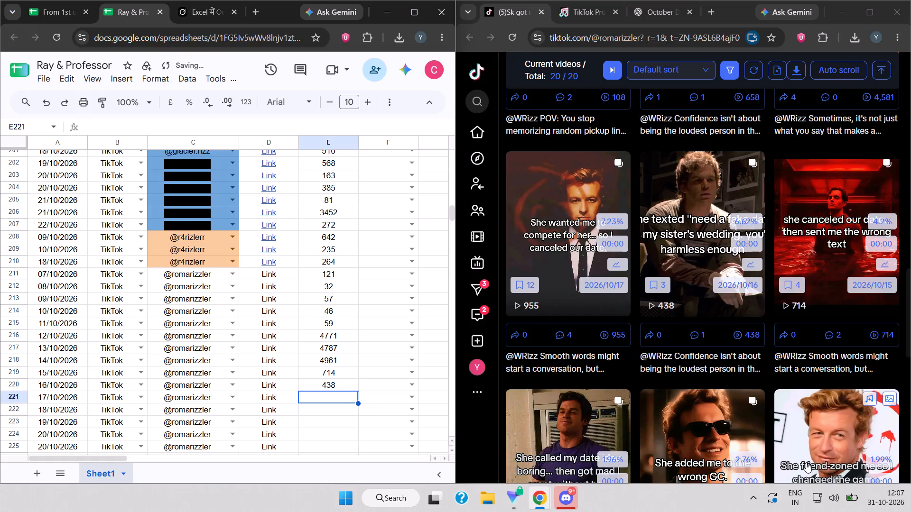
text(955)
key(Down)
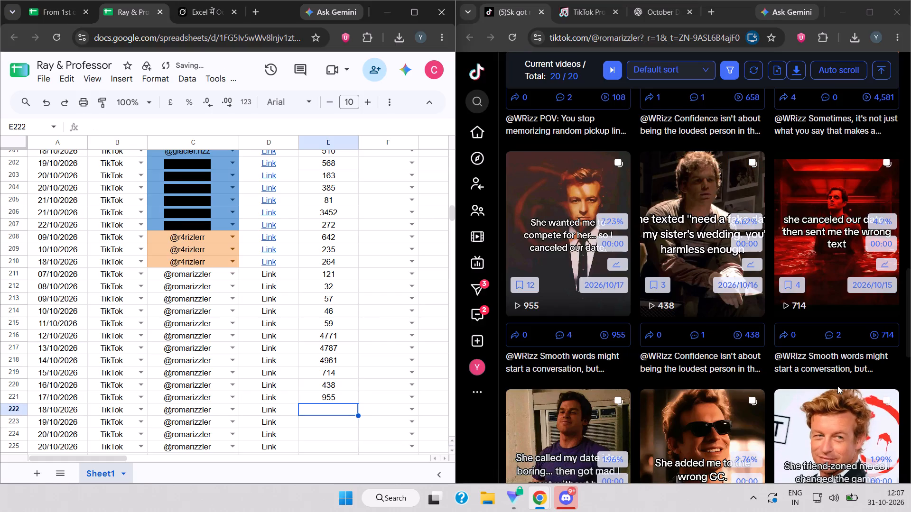
Enter the views of the 18 and 19 October posts and the first 20 October post in E222:E224: 4581, 658 and 108.
scroll(837, 386, up, 5)
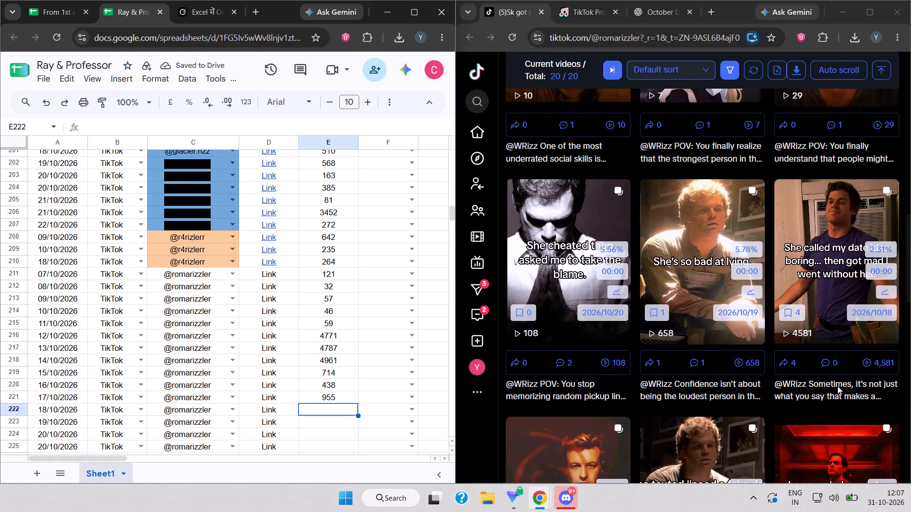
text(45)
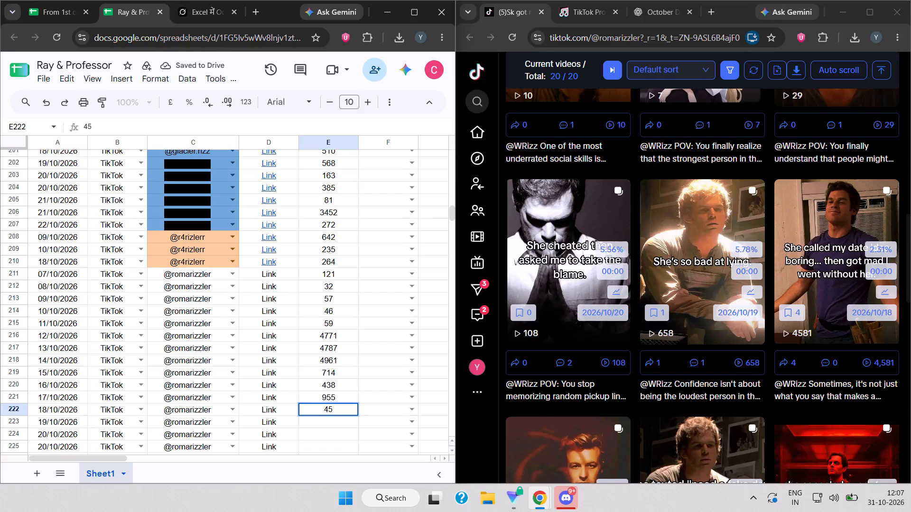
text(82)
key(BackSpace)
key(1)
key(Down)
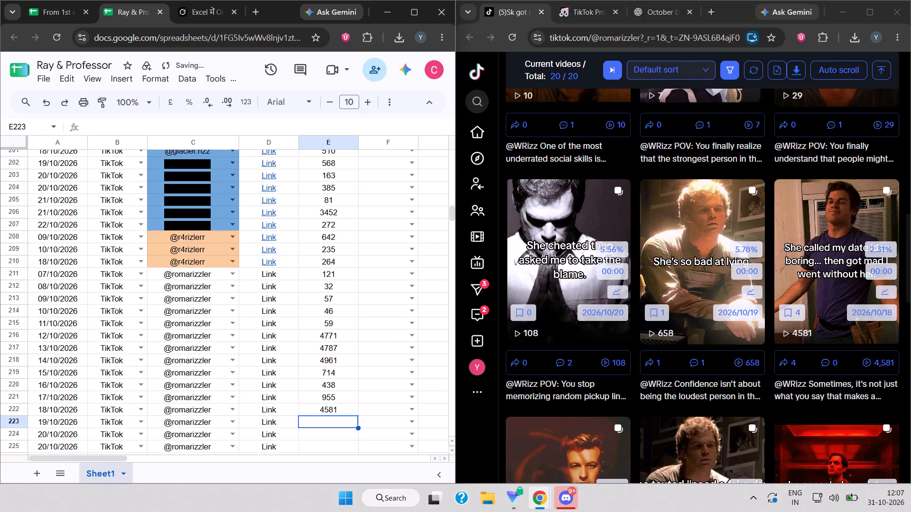
text(658)
key(Down)
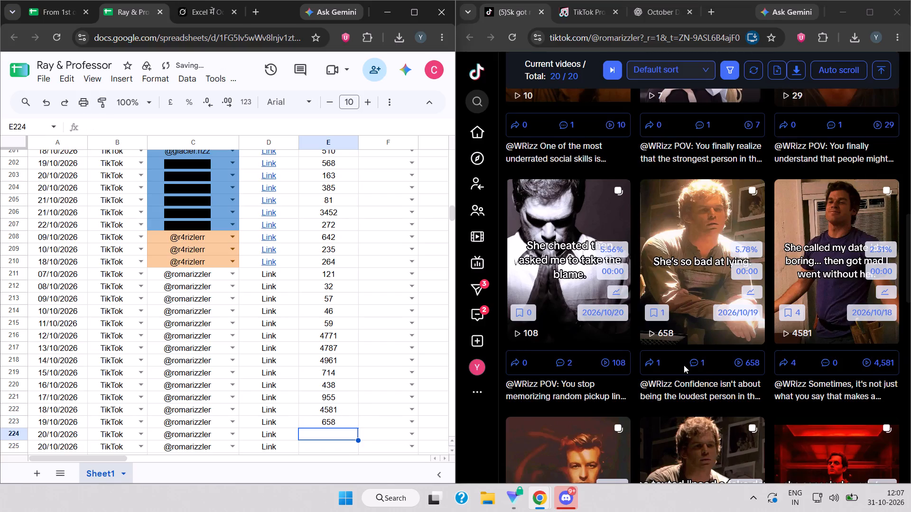
text(108)
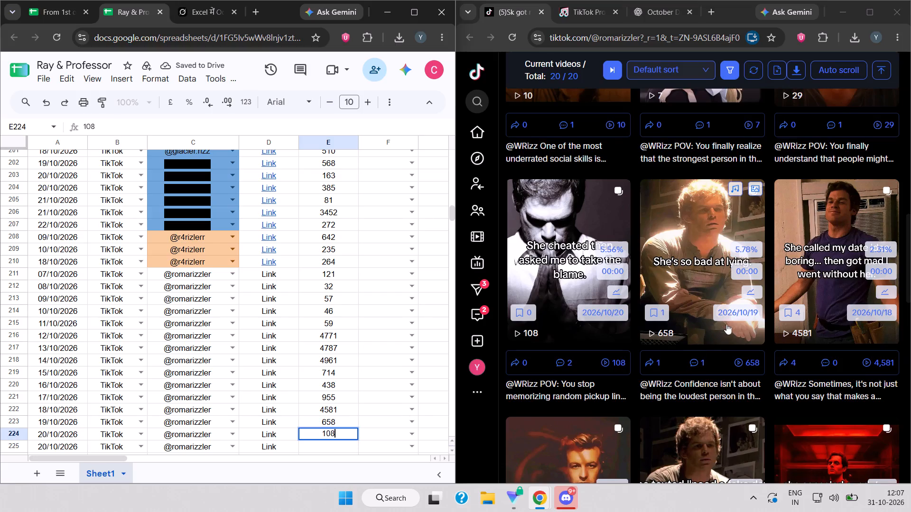
scroll(737, 321, up, 5)
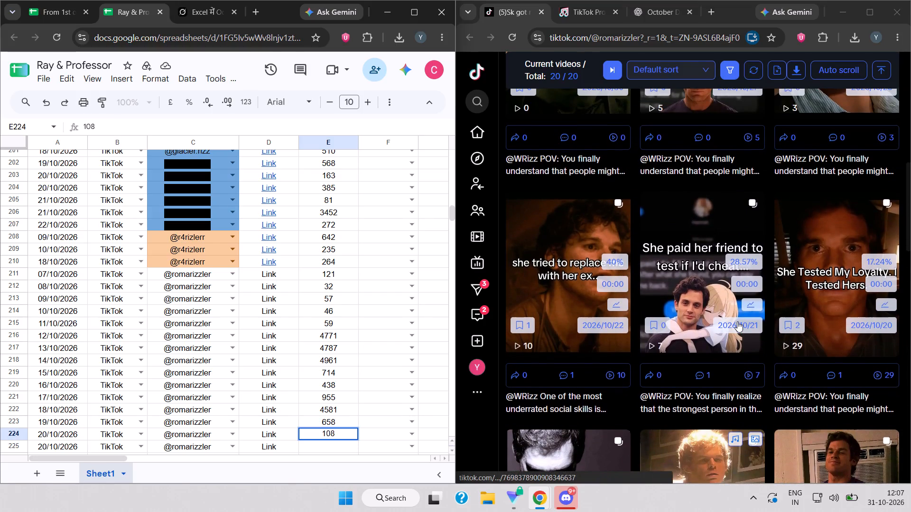
key(Down)
Enter the views of the second 20 October post and the 21 and 22 October posts in E225:E227: 29, 7 and 10.
text(29)
key(Down)
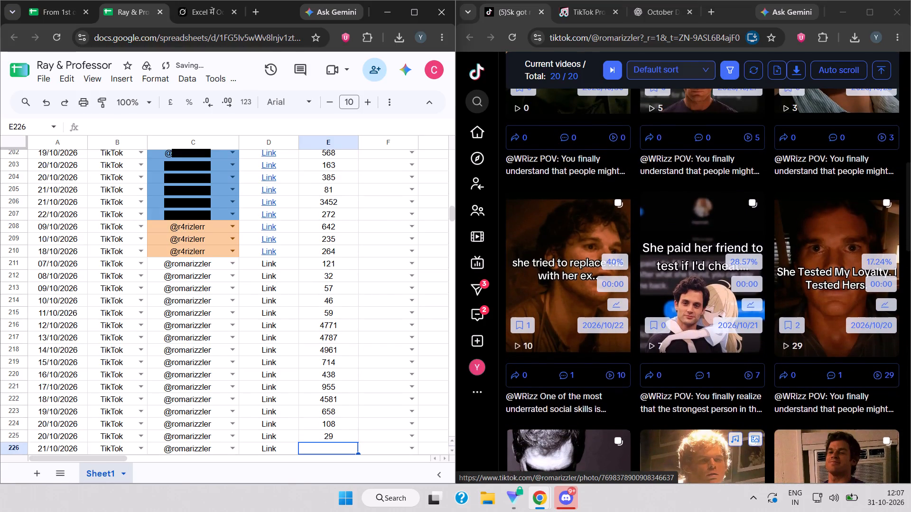
key(7)
key(Down)
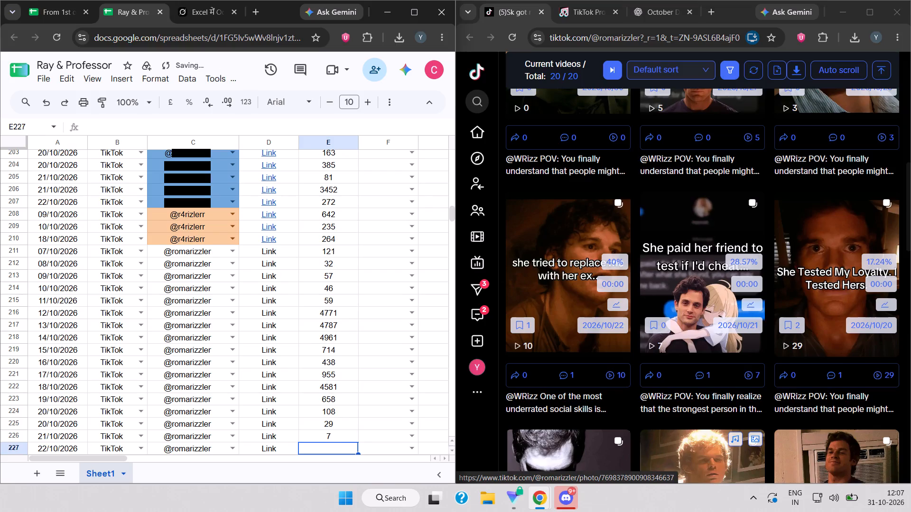
key(1)
key(0)
key(Down)
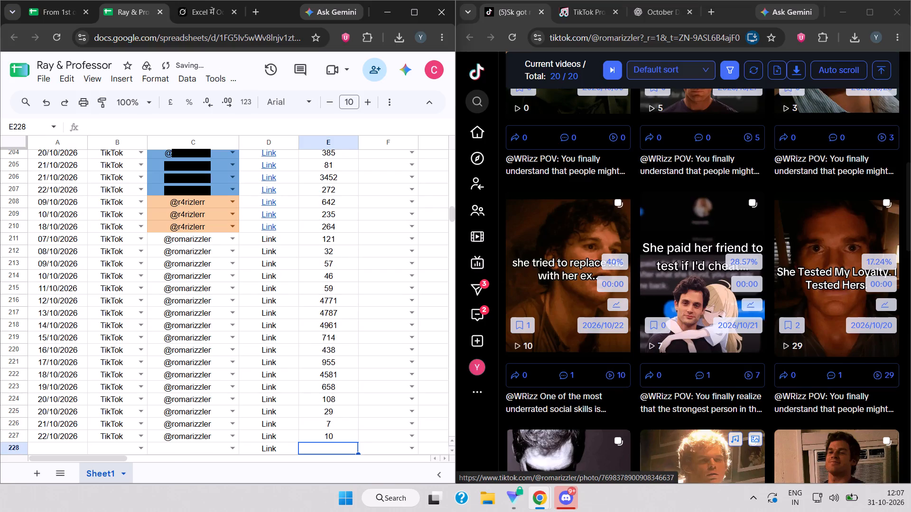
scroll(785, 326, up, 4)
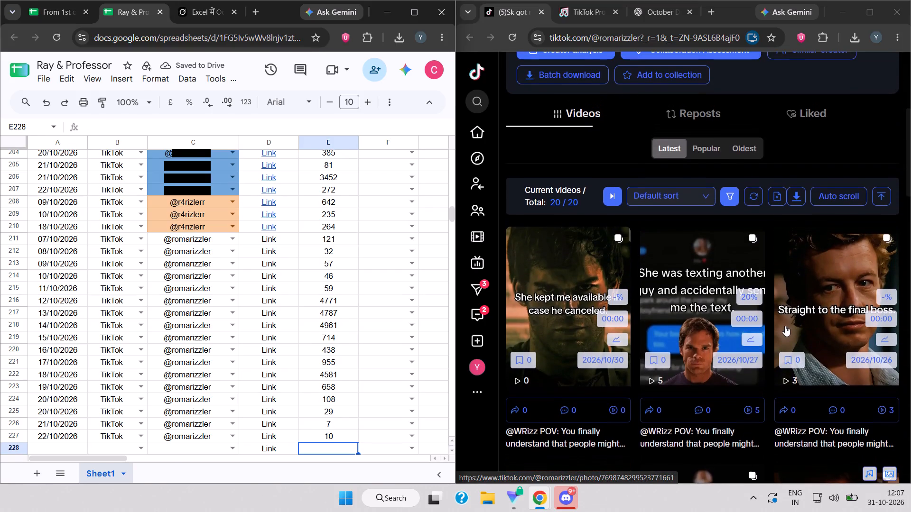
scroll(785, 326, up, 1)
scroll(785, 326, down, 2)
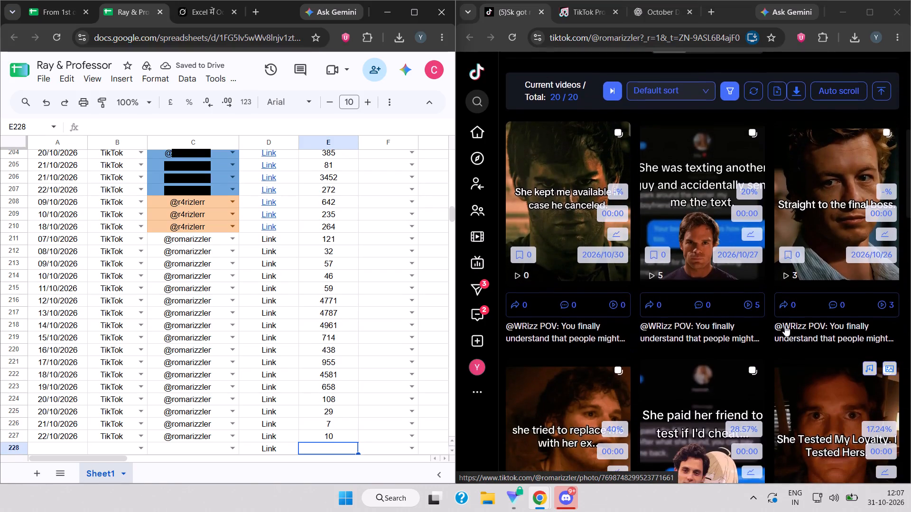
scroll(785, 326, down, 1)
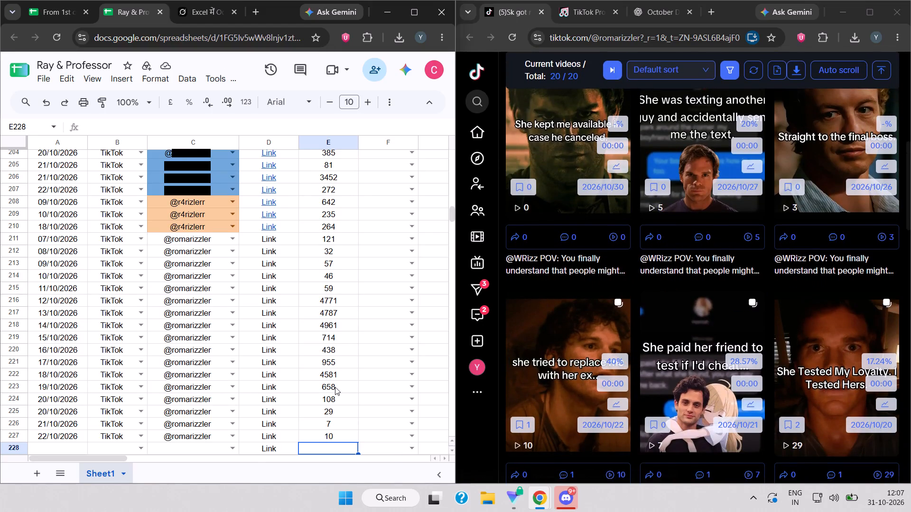
scroll(335, 387, down, 1)
scroll(195, 293, up, 1)
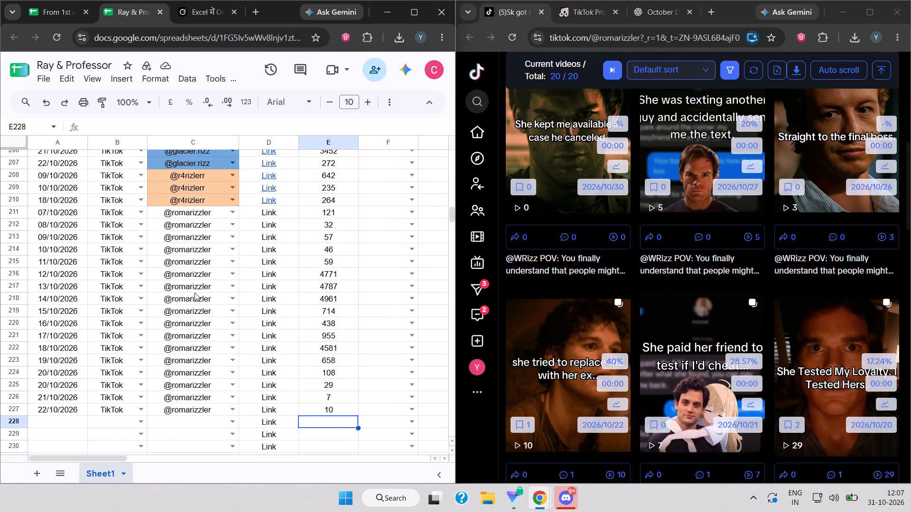
drag(156, 209, 211, 408)
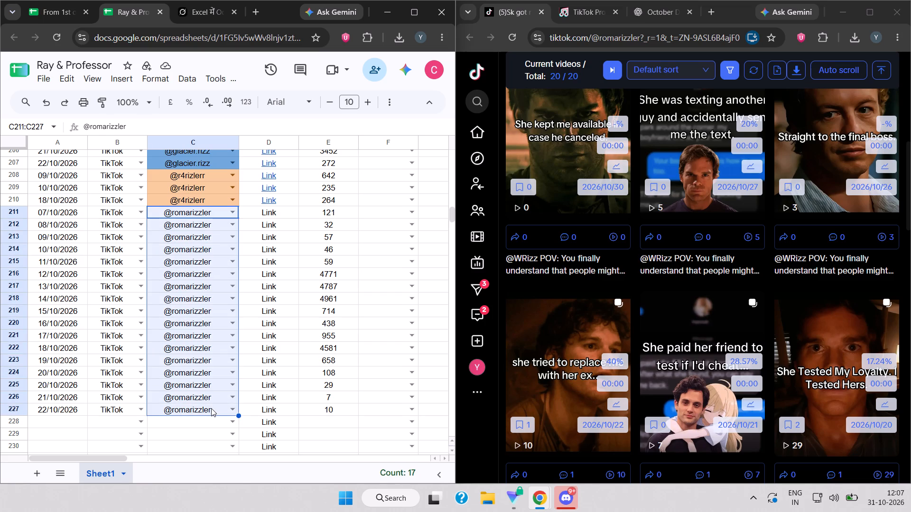
click(385, 107)
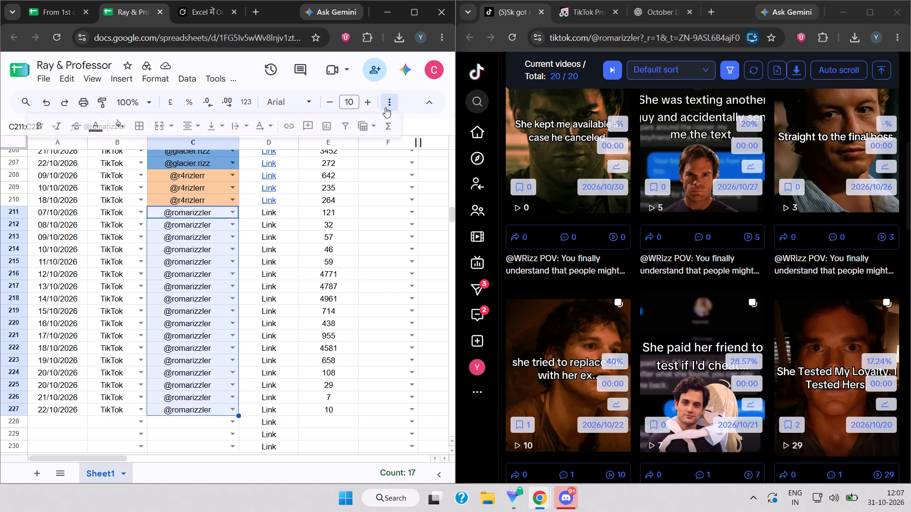
click(121, 121)
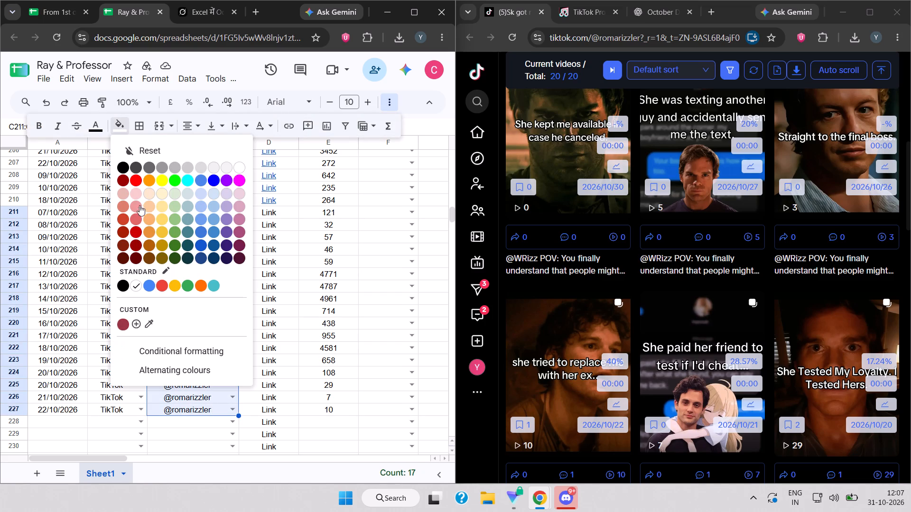
click(239, 180)
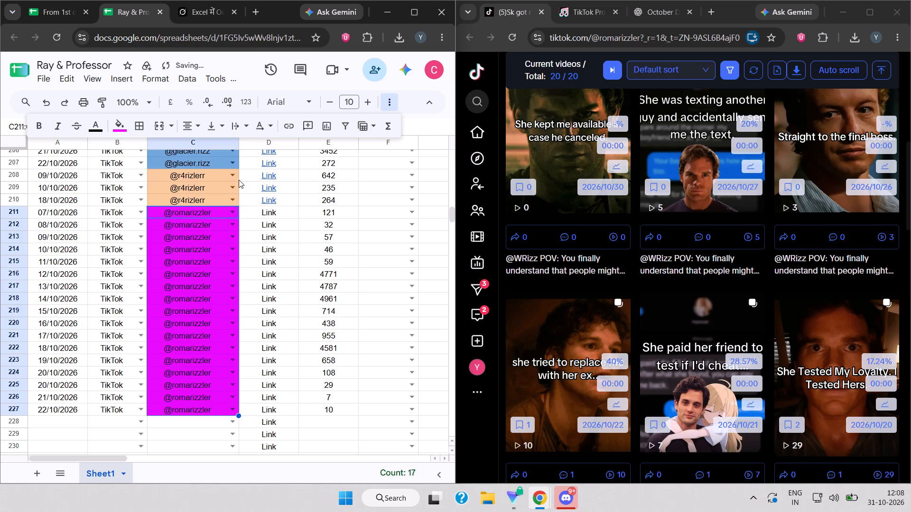
click(343, 217)
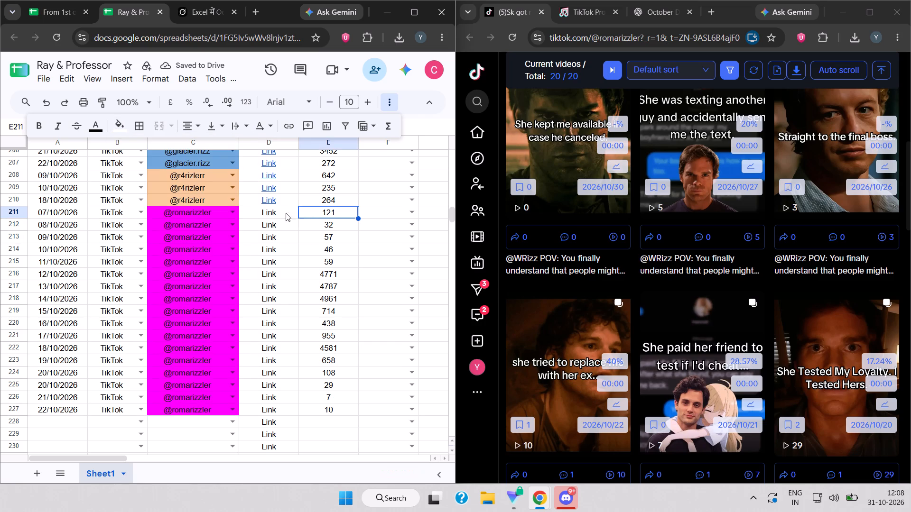
click(280, 212)
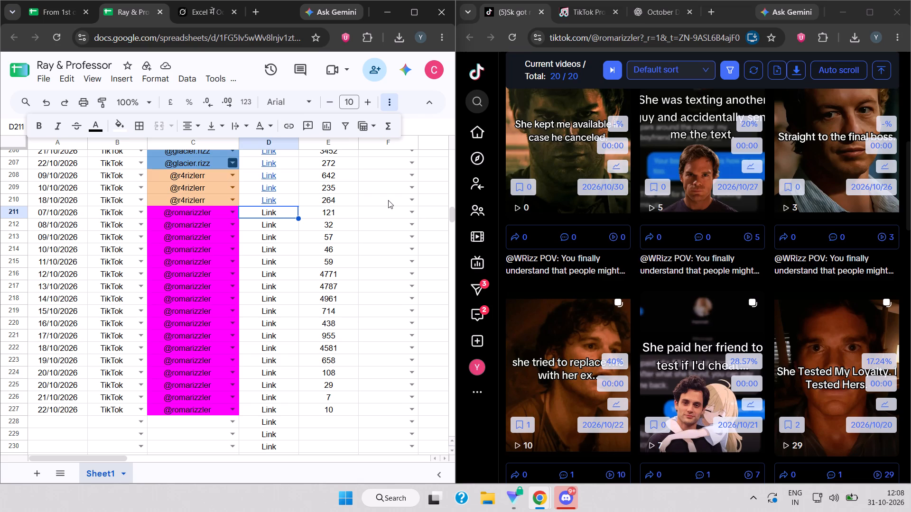
scroll(681, 254, down, 12)
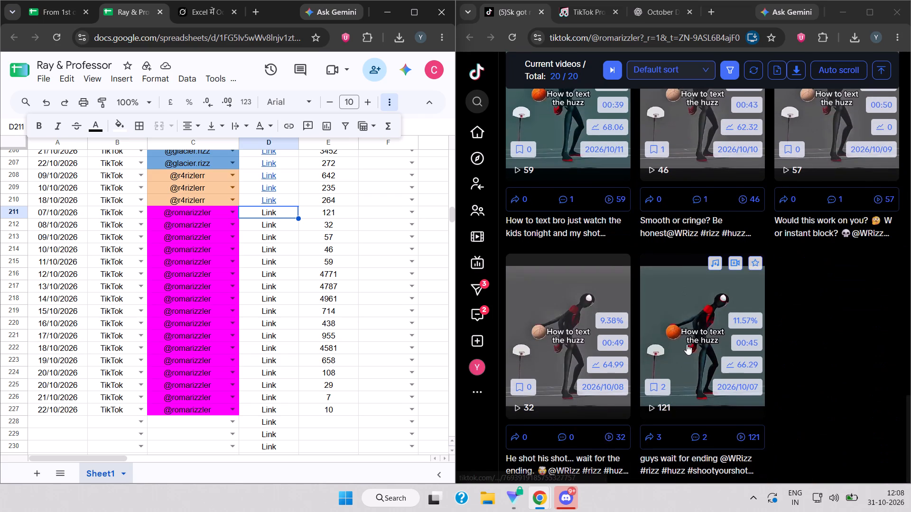
click(687, 344)
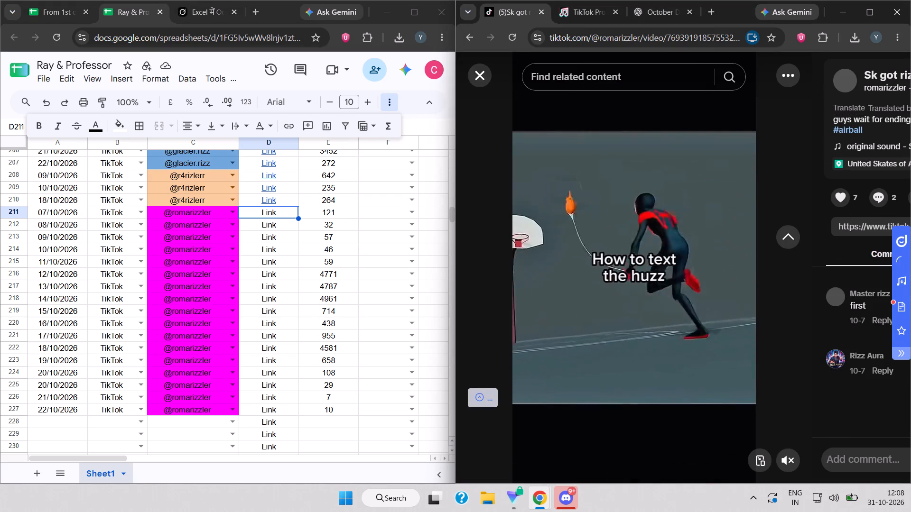
click(488, 74)
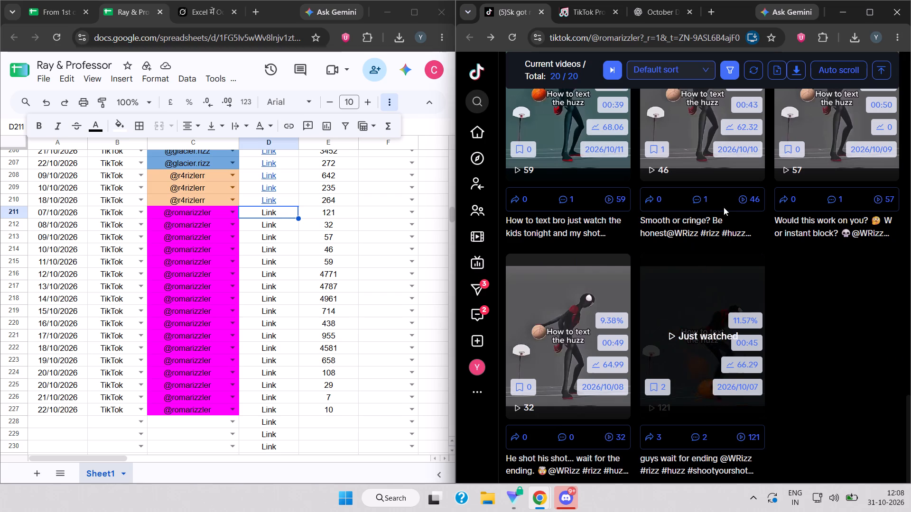
scroll(607, 162, up, 18)
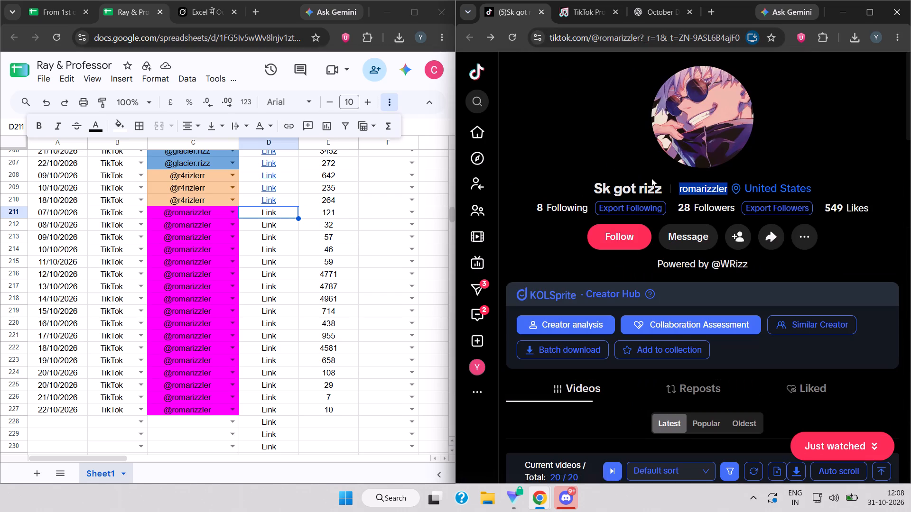
click(701, 203)
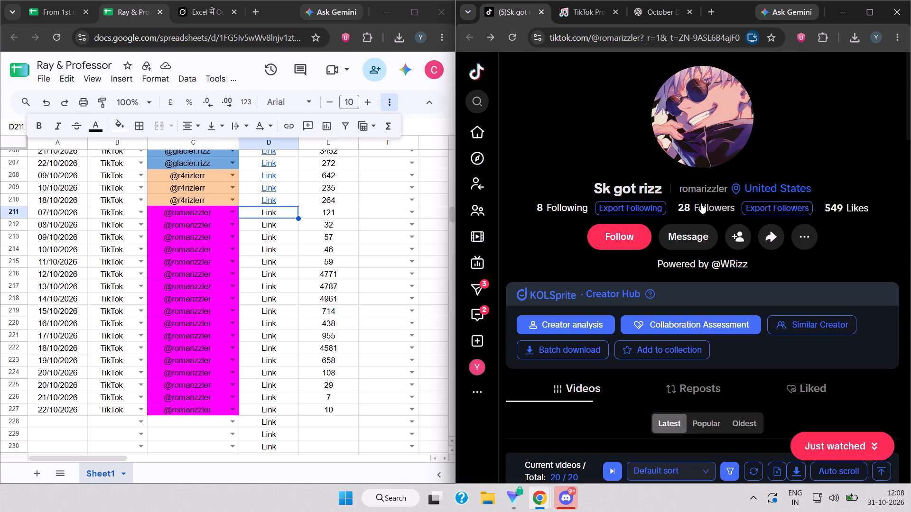
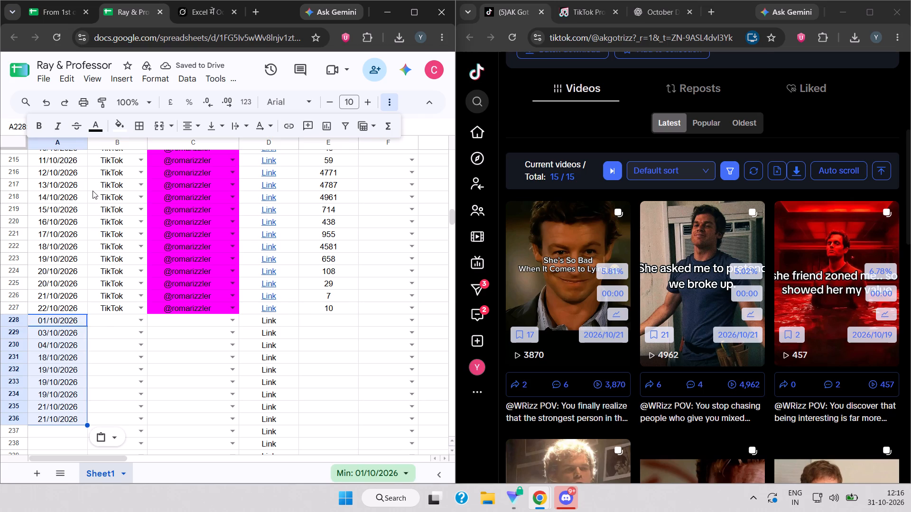
Copy the TikTok platform entries from the rows above into B228 to B236, clearing the surplus entries in B237 and B238.
drag(91, 183, 104, 308)
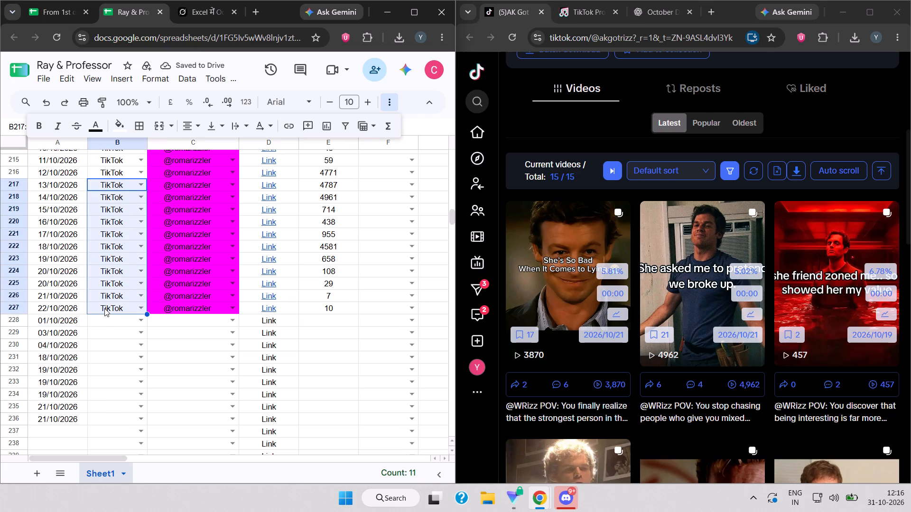
key(ctrl+c)
click(111, 326)
key(ctrl+v)
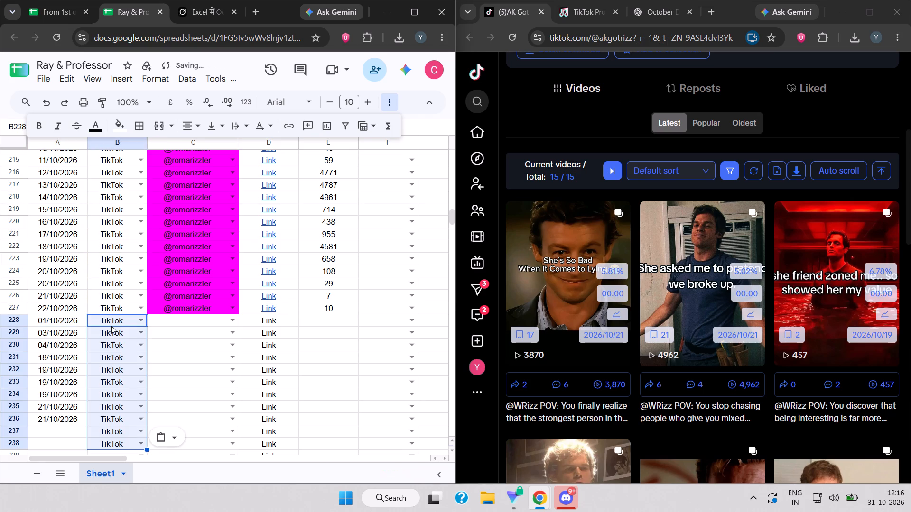
click(97, 432)
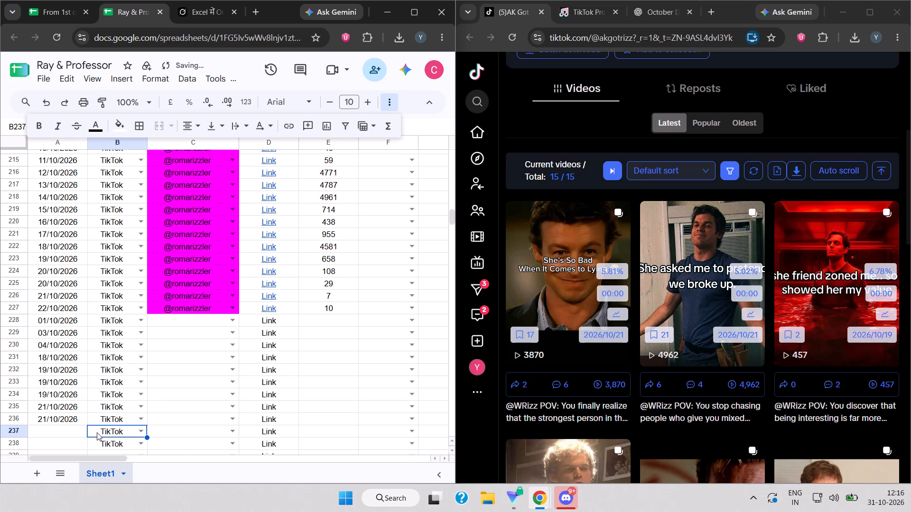
key(Delete)
click(100, 442)
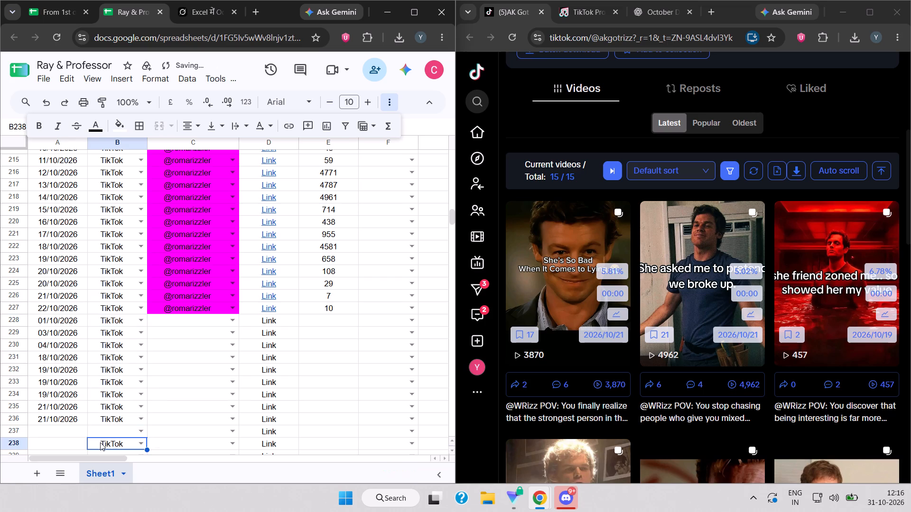
key(Delete)
click(177, 318)
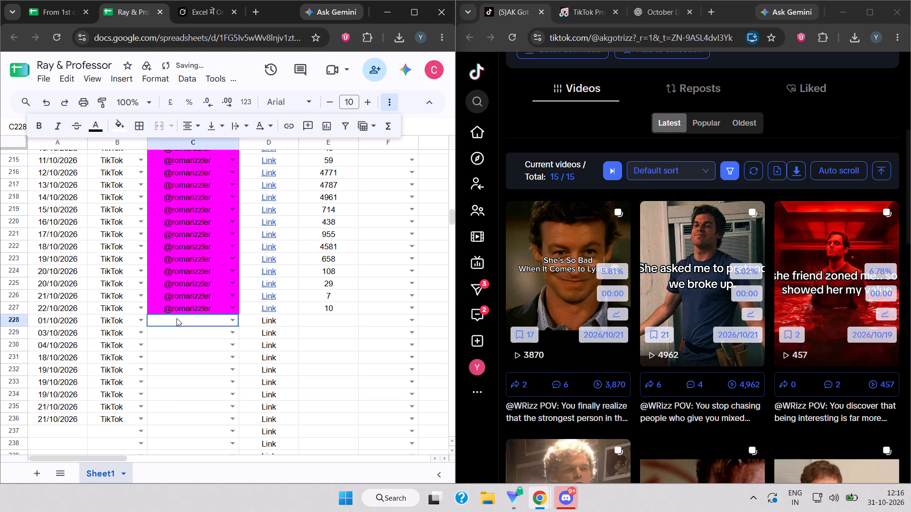
scroll(664, 178, up, 5)
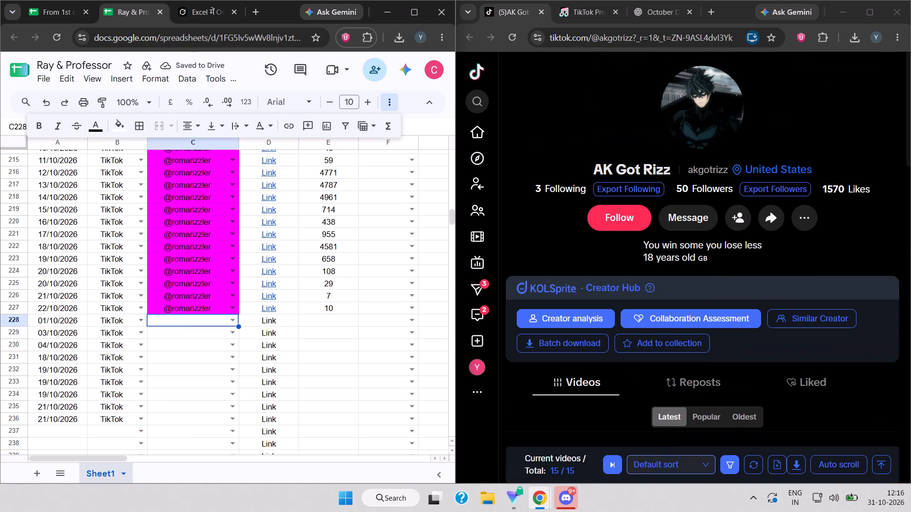
double_click(694, 172)
key(ctrl+c)
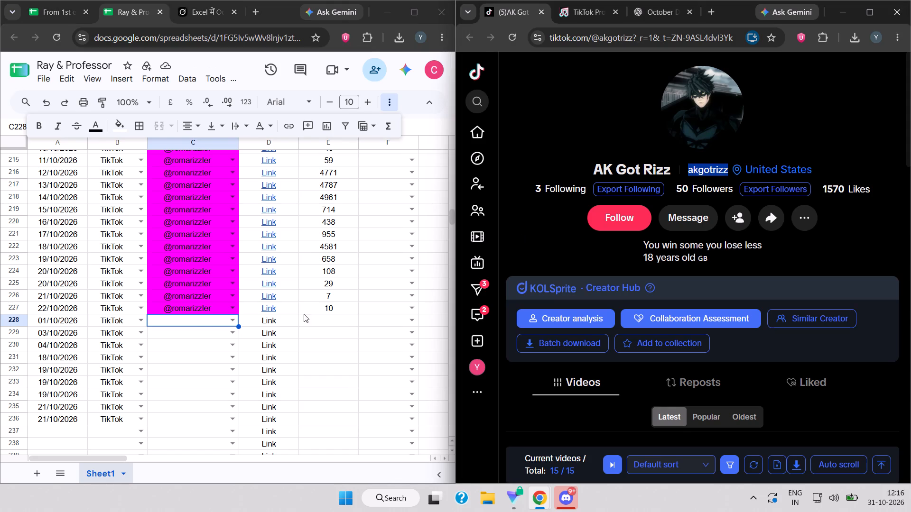
click(230, 319)
key(ctrl+v)
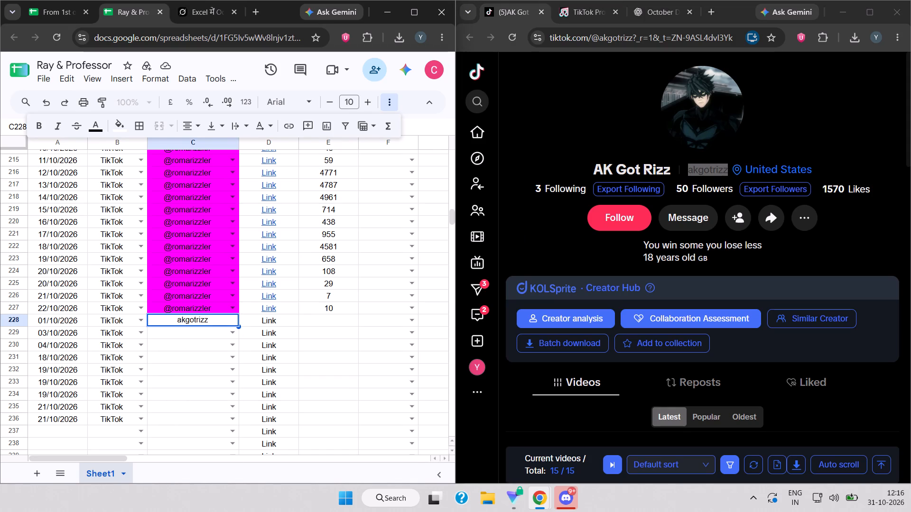
key(ctrl+a)
key(BackSpace)
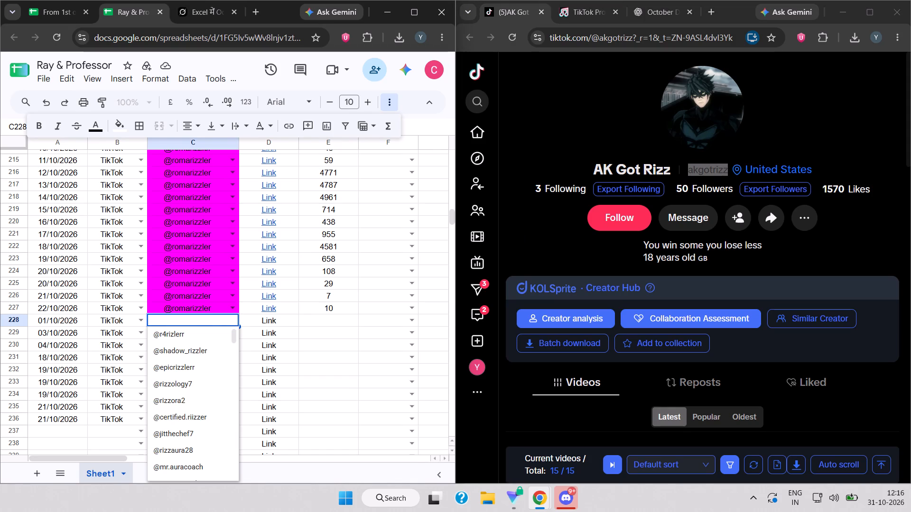
click(304, 322)
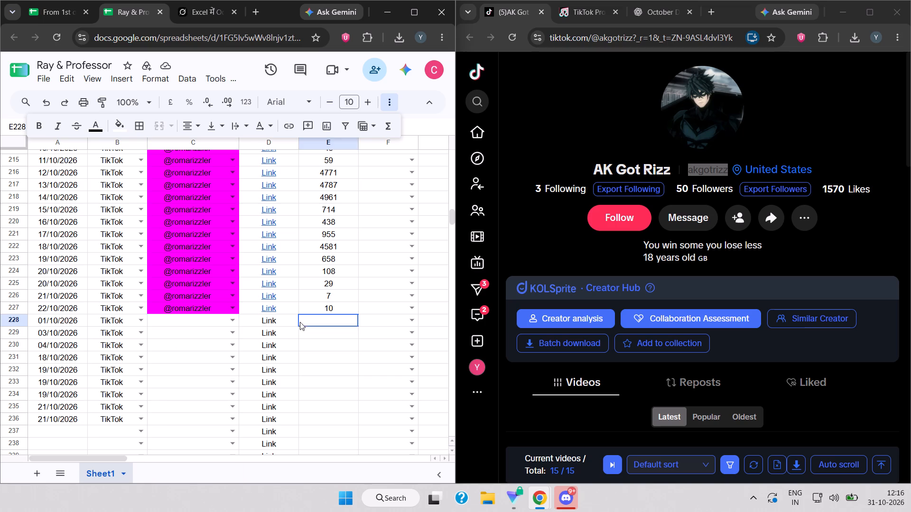
click(233, 323)
key(ctrl+c)
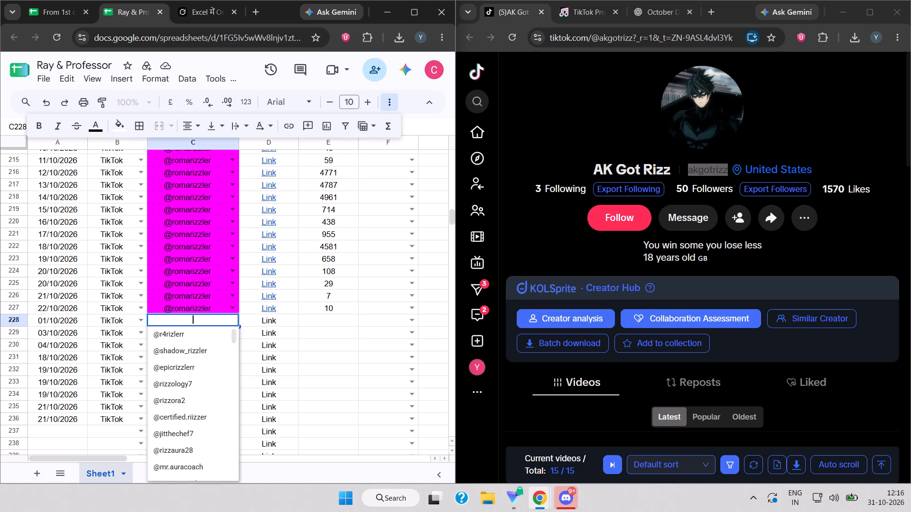
key(ctrl+v)
key(ctrl+z)
key(super+v)
click(228, 176)
key(ctrl+v)
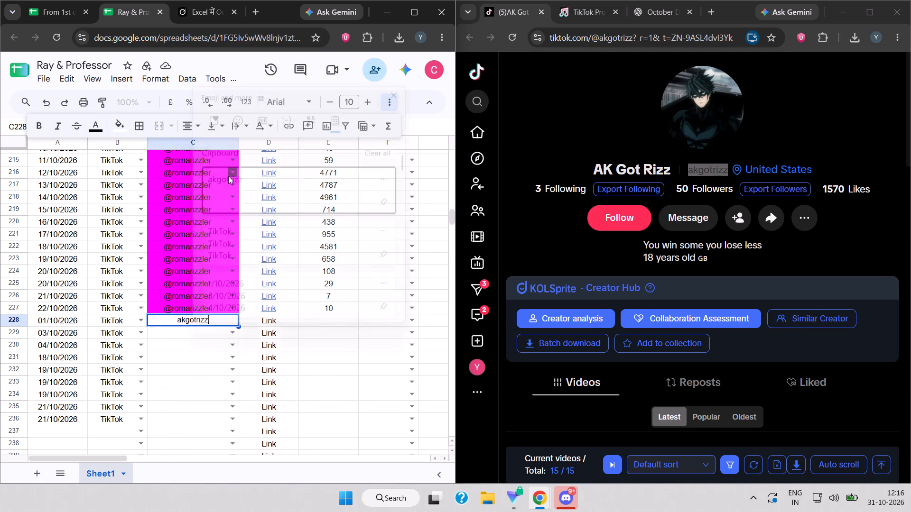
click(176, 320)
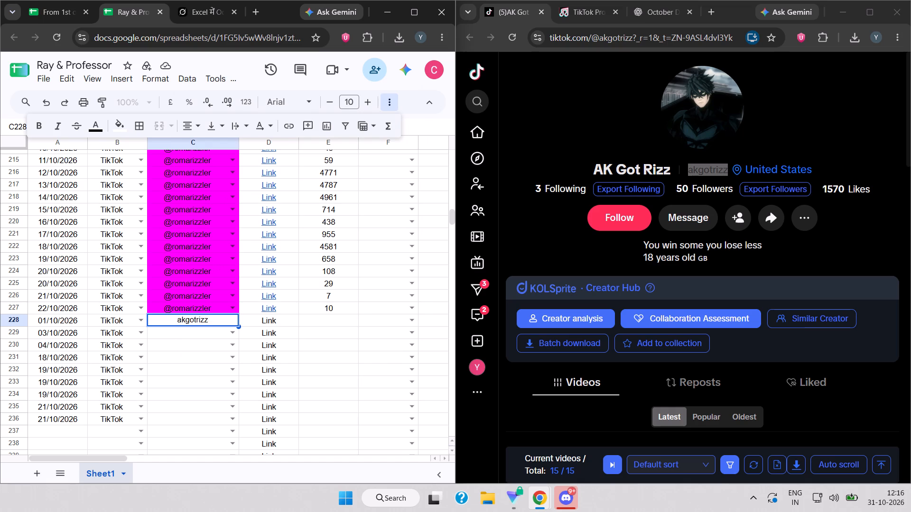
key(shift+at)
click(200, 330)
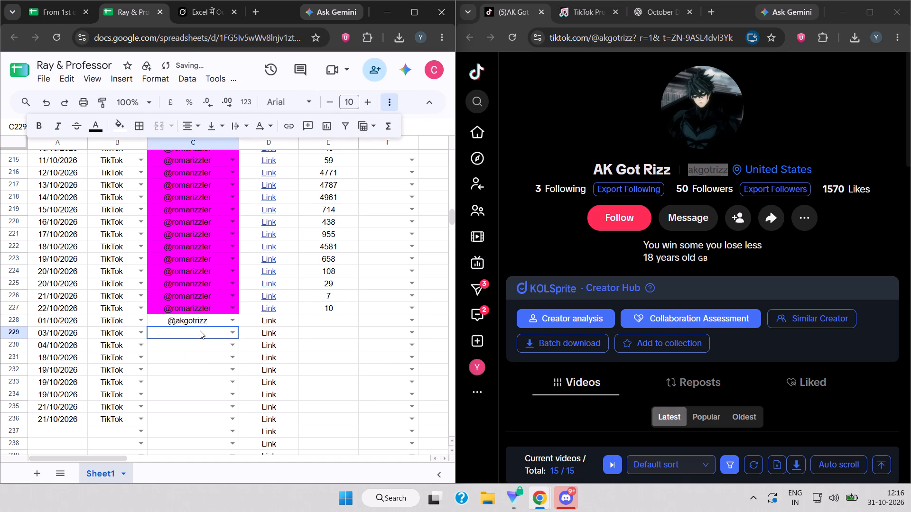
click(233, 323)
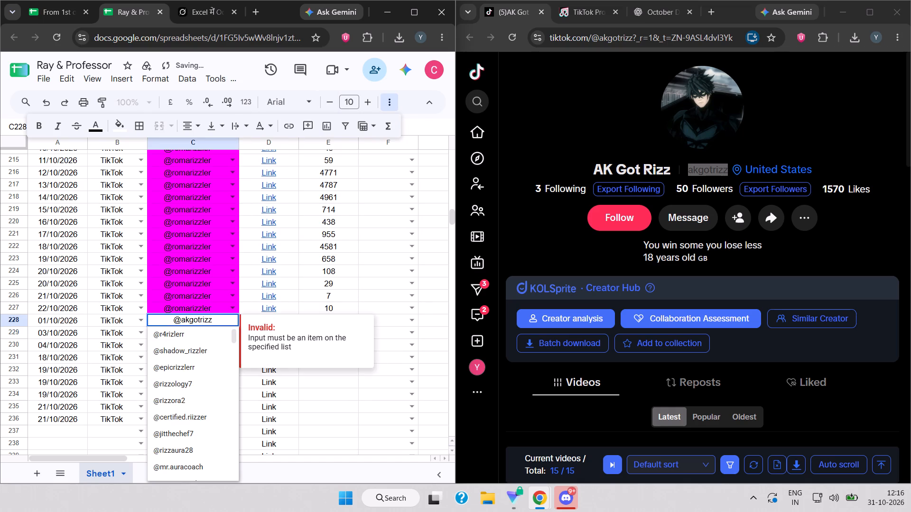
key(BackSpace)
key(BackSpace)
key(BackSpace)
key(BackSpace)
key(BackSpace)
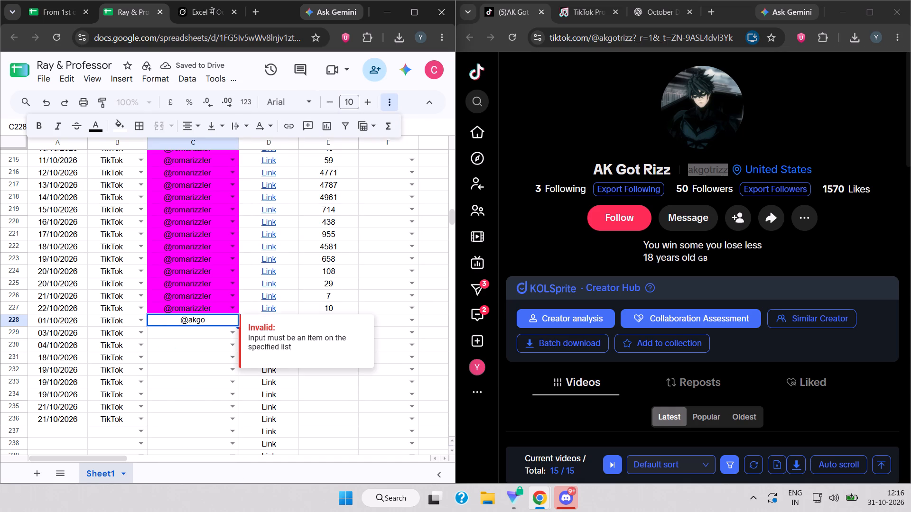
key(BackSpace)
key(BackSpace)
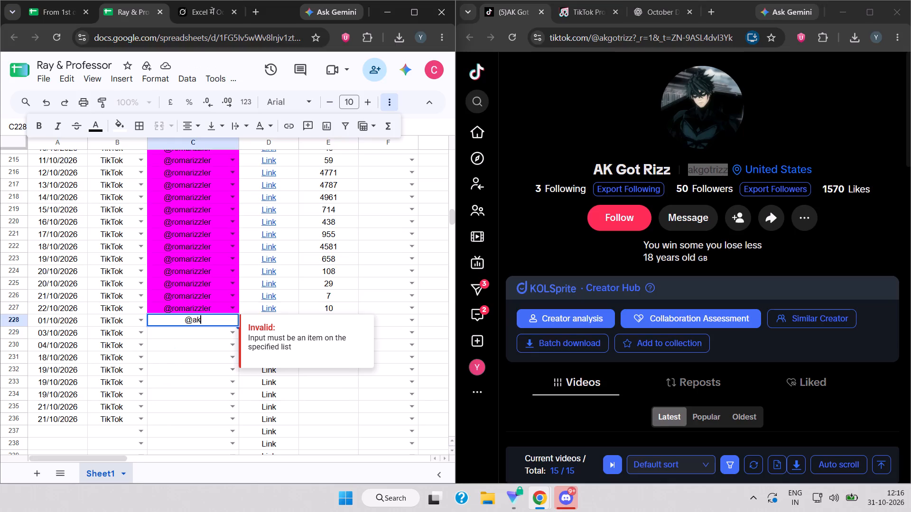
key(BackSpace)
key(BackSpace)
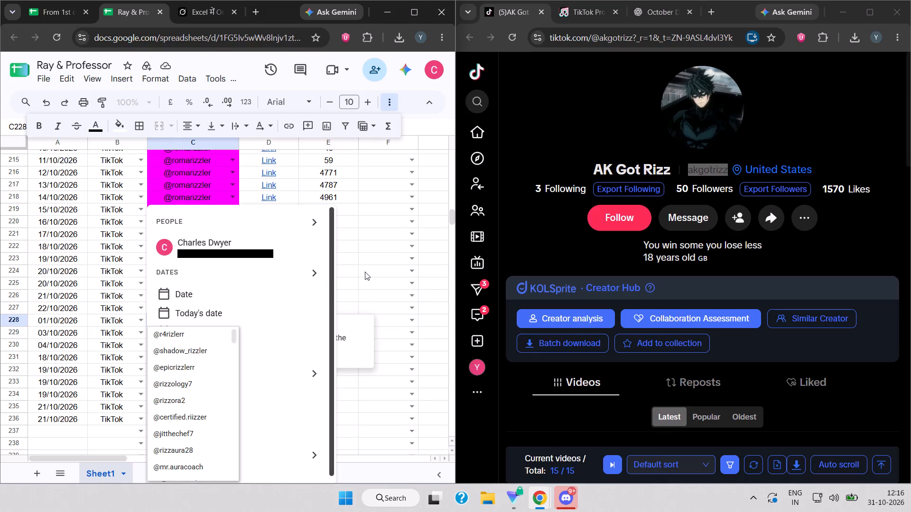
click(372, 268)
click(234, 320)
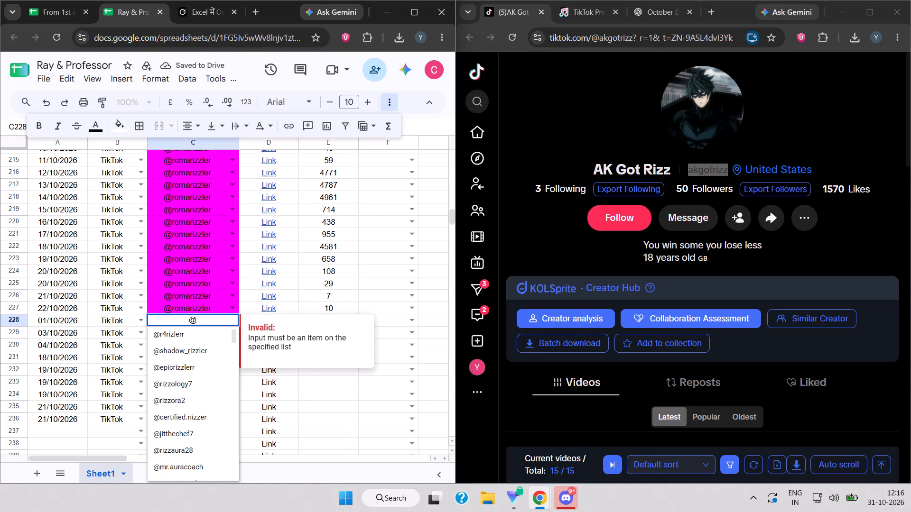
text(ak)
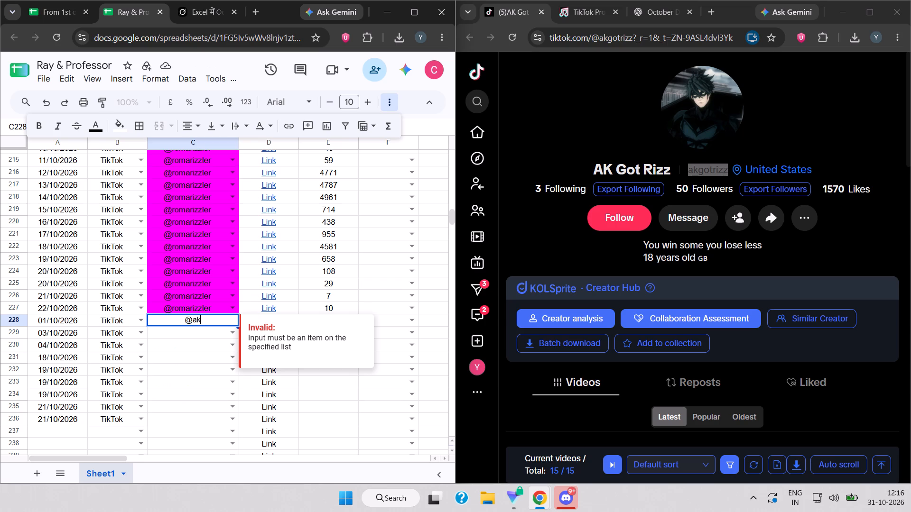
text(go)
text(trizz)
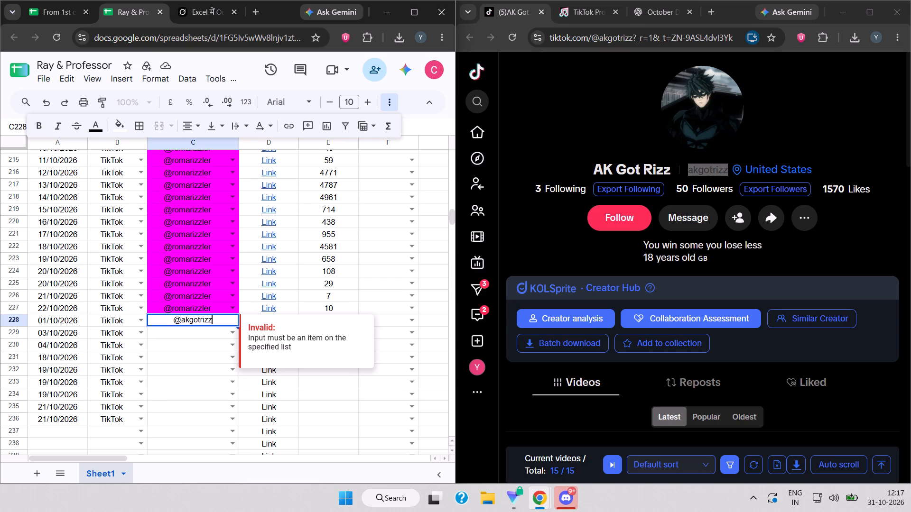
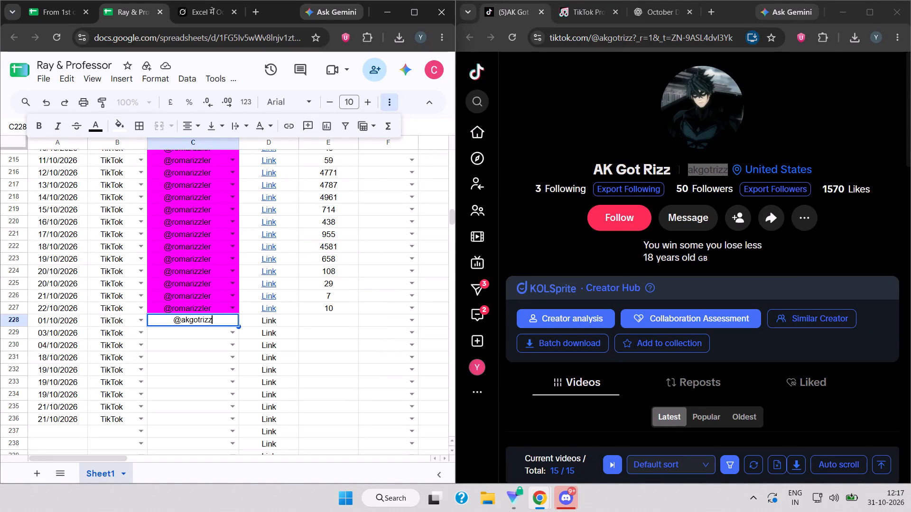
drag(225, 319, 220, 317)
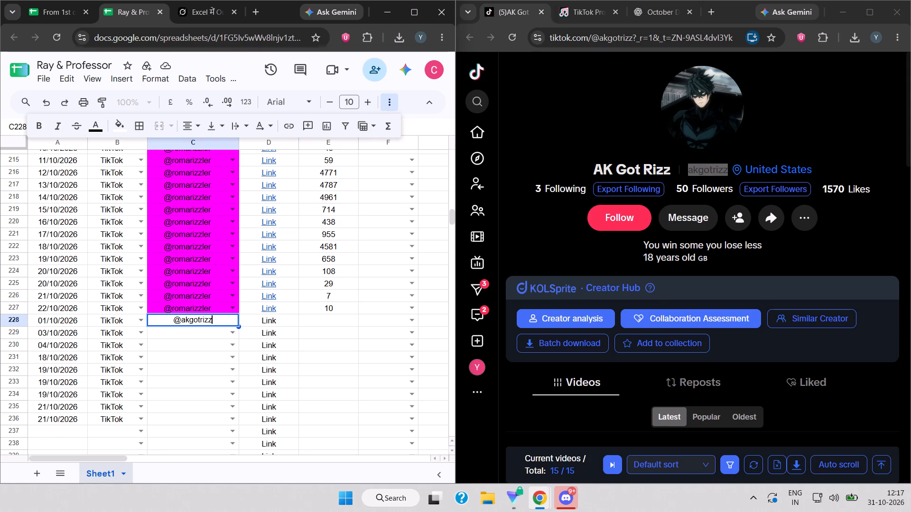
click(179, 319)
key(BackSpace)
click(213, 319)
Look through the account choices for C229 for an entry starting with ak.
click(232, 333)
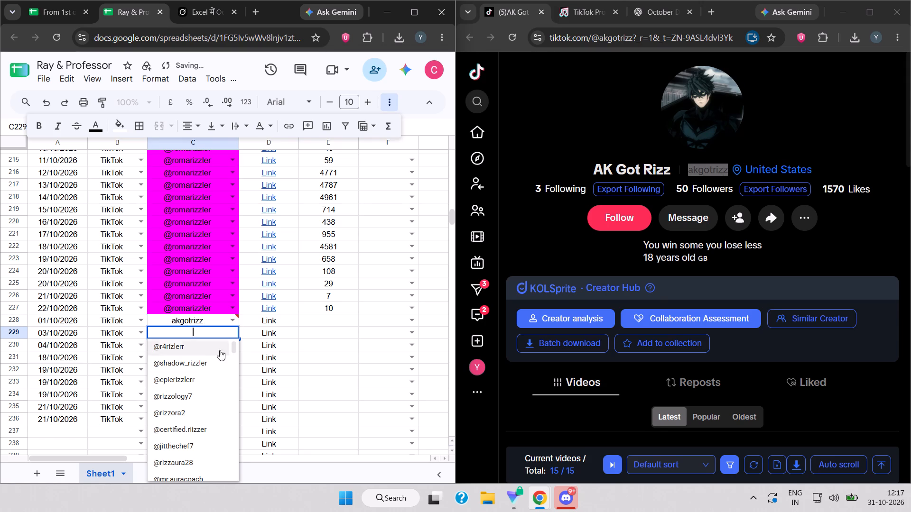
scroll(207, 365, down, 3)
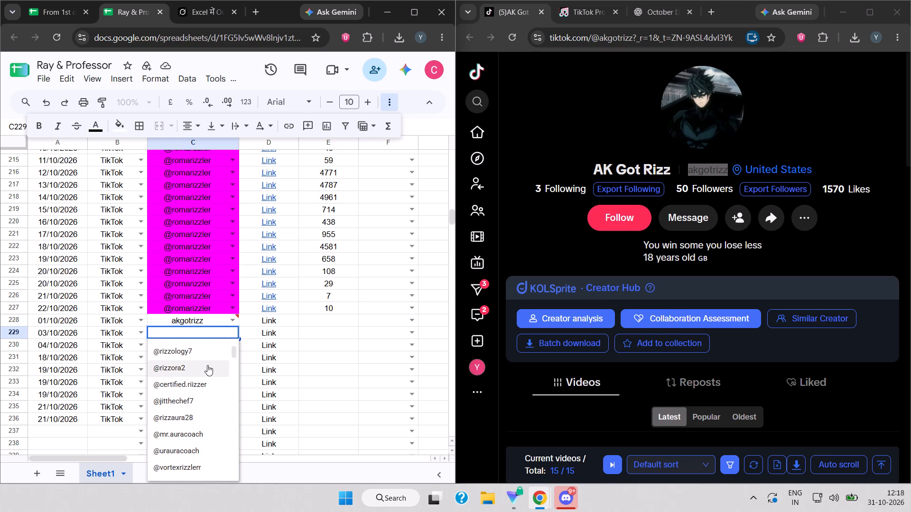
scroll(207, 365, down, 3)
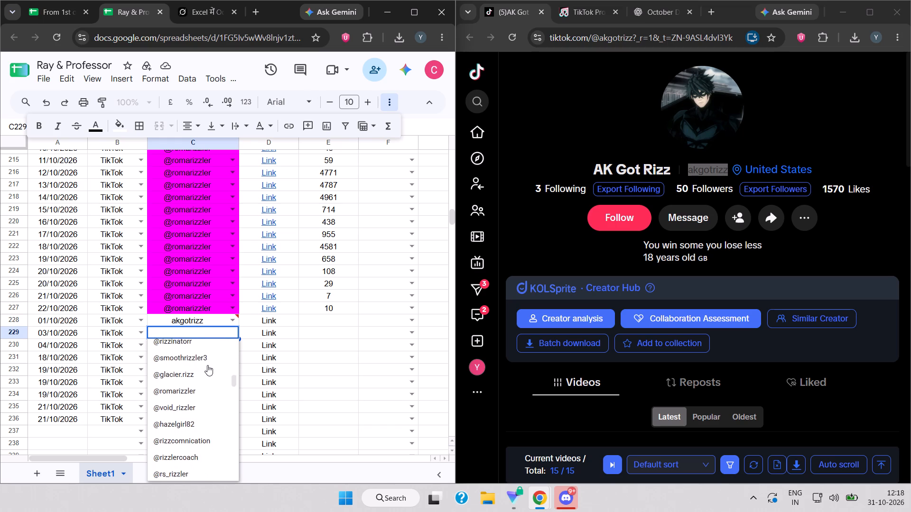
scroll(207, 365, down, 4)
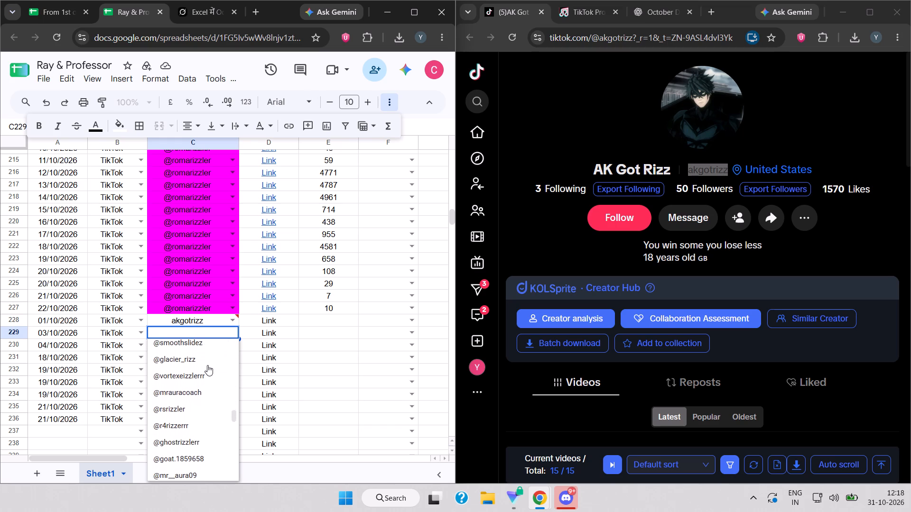
scroll(207, 365, up, 1)
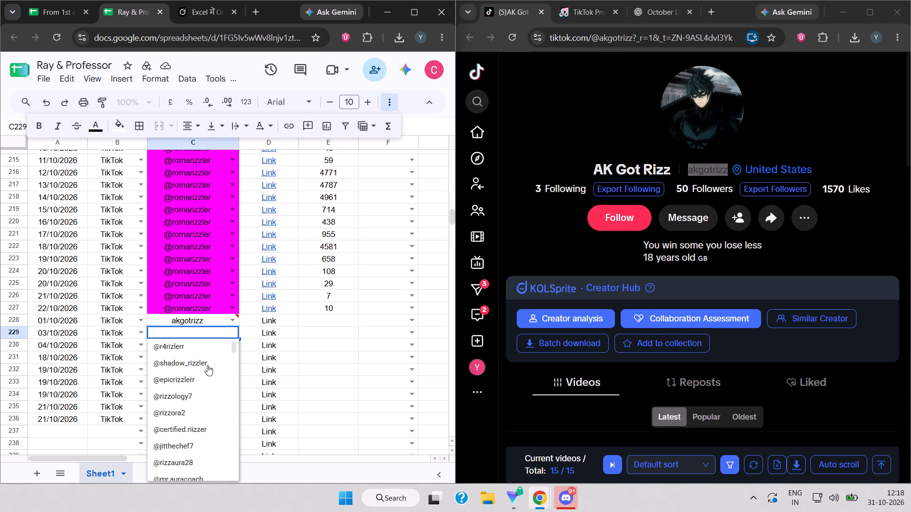
key(a)
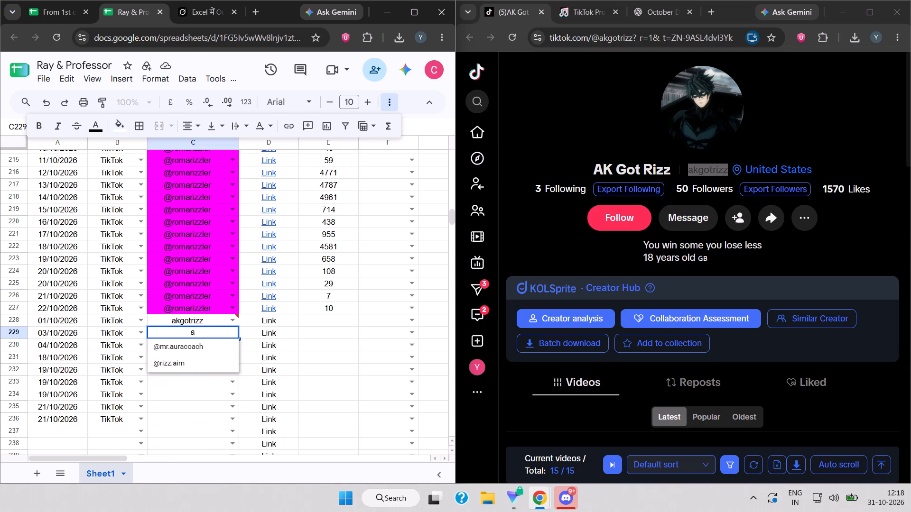
key(k)
key(BackSpace)
key(BackSpace)
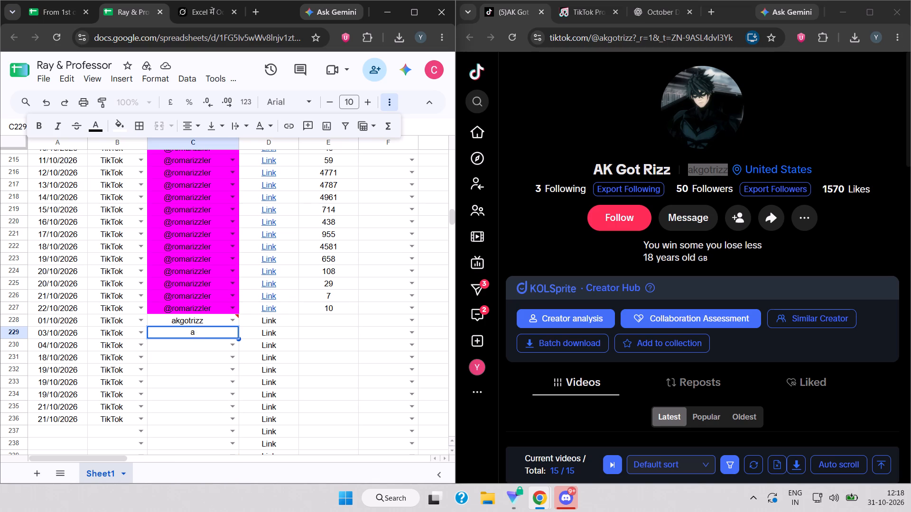
click(211, 316)
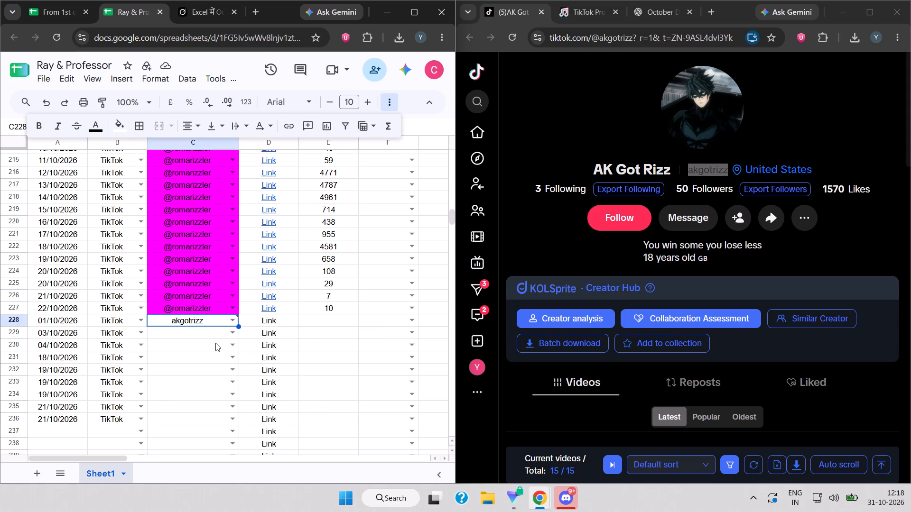
click(166, 325)
click(173, 321)
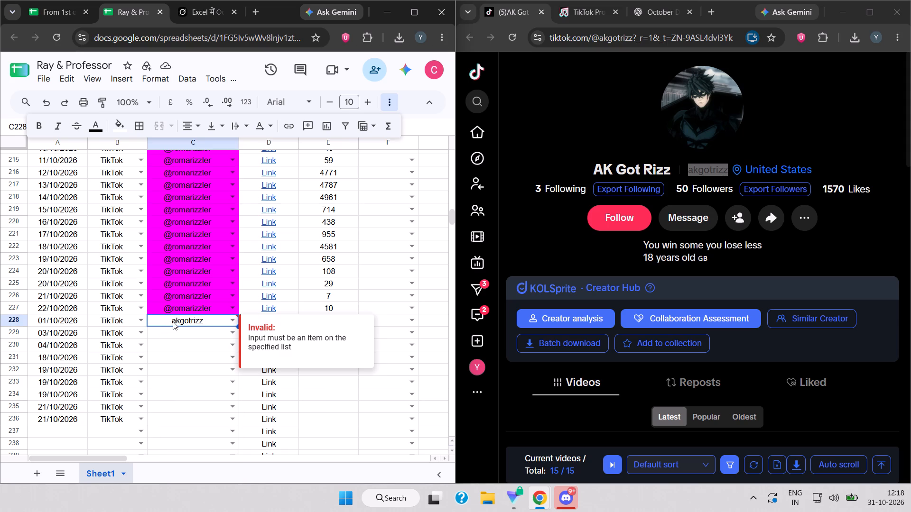
click(172, 317)
click(232, 319)
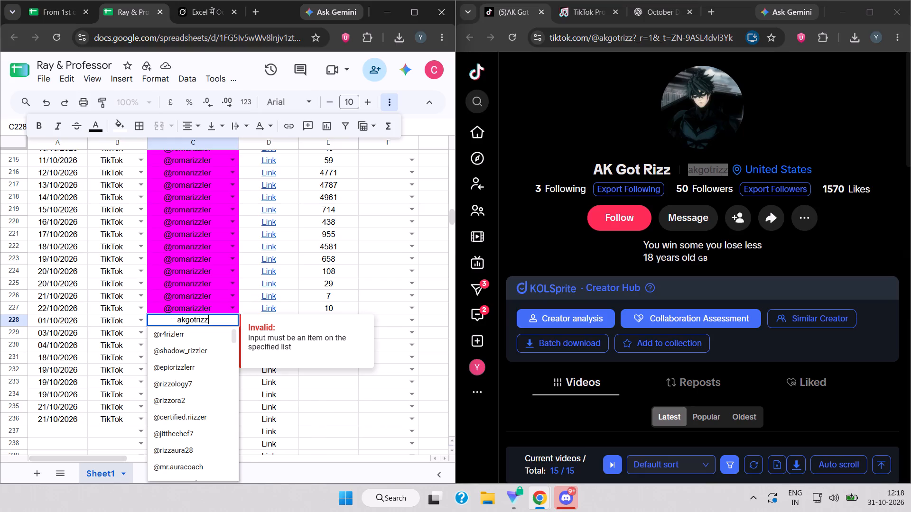
click(182, 321)
key(Left)
key(shift+at)
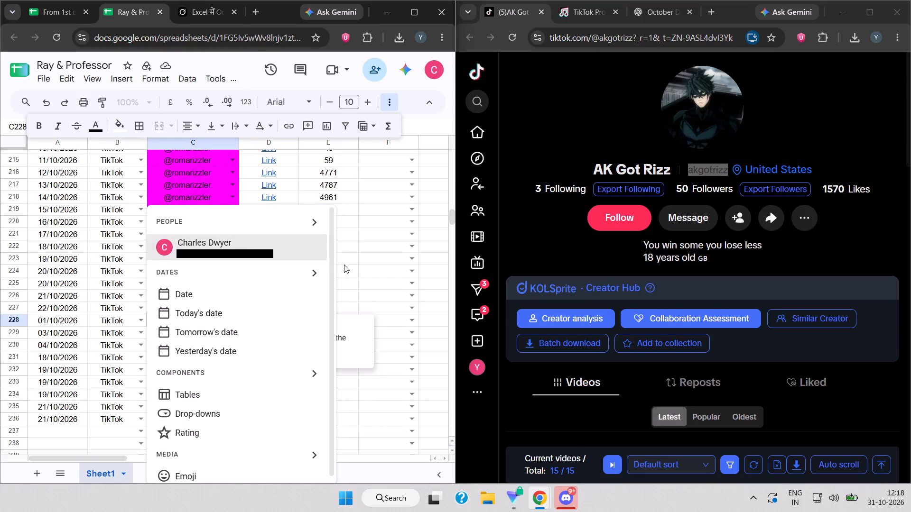
click(345, 265)
click(215, 333)
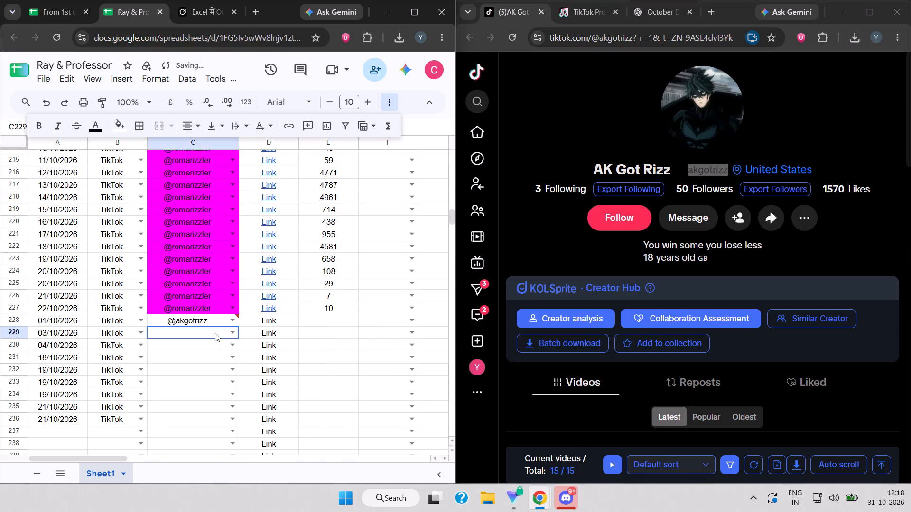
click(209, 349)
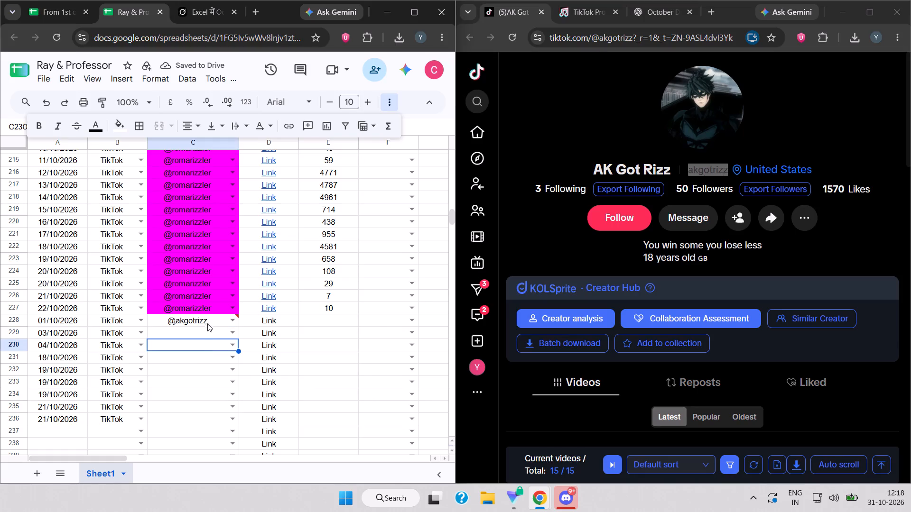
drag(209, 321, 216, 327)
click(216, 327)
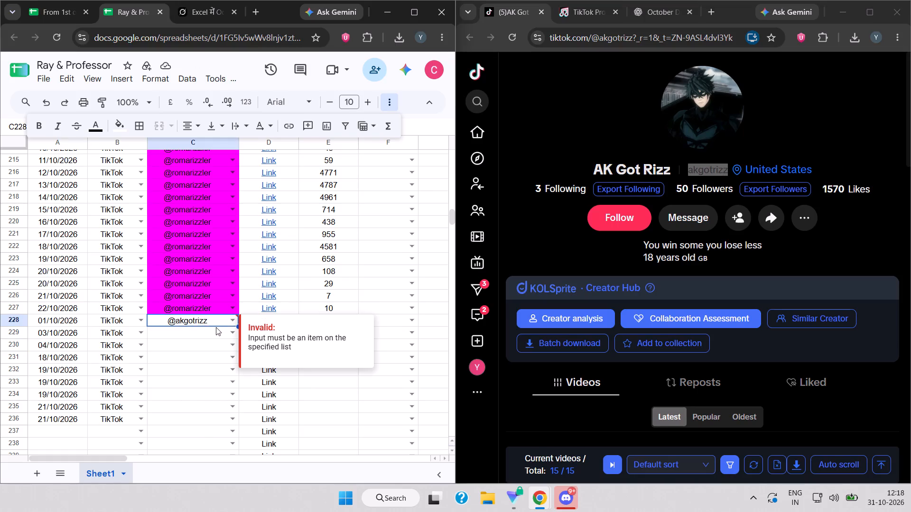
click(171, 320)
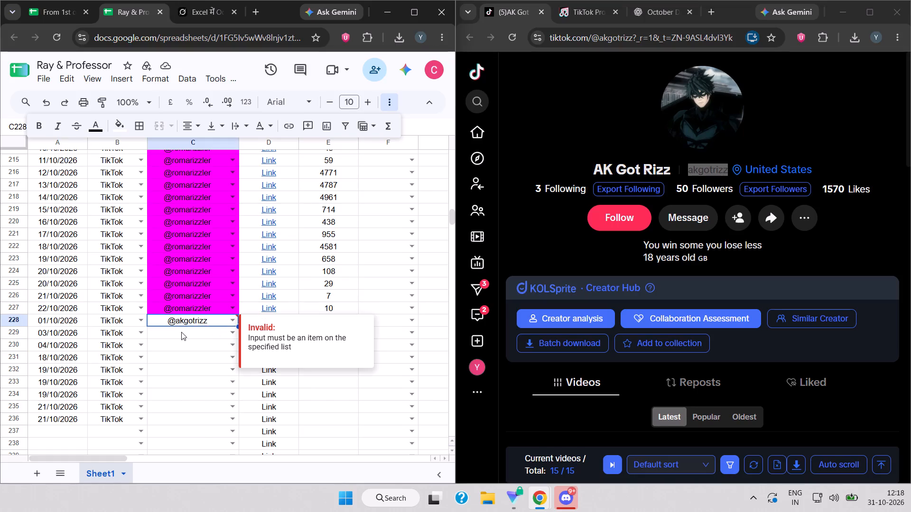
click(181, 332)
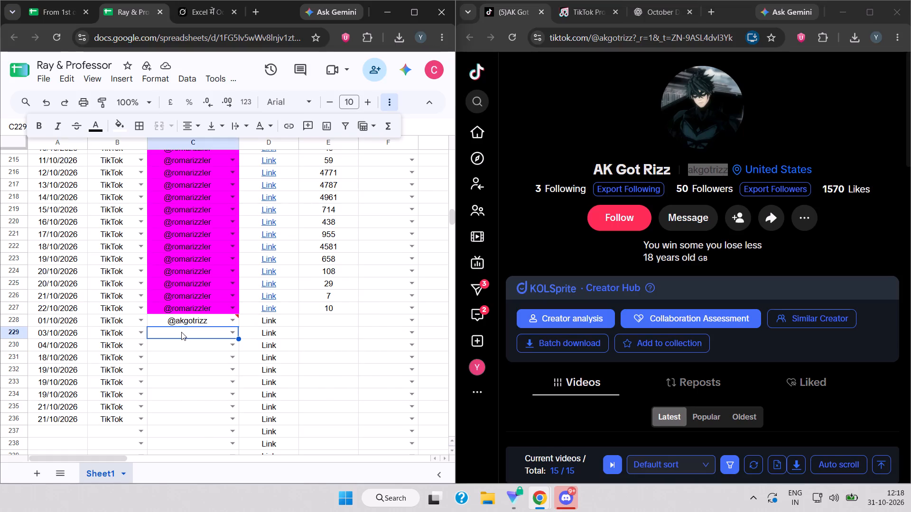
key(shift+at)
click(380, 293)
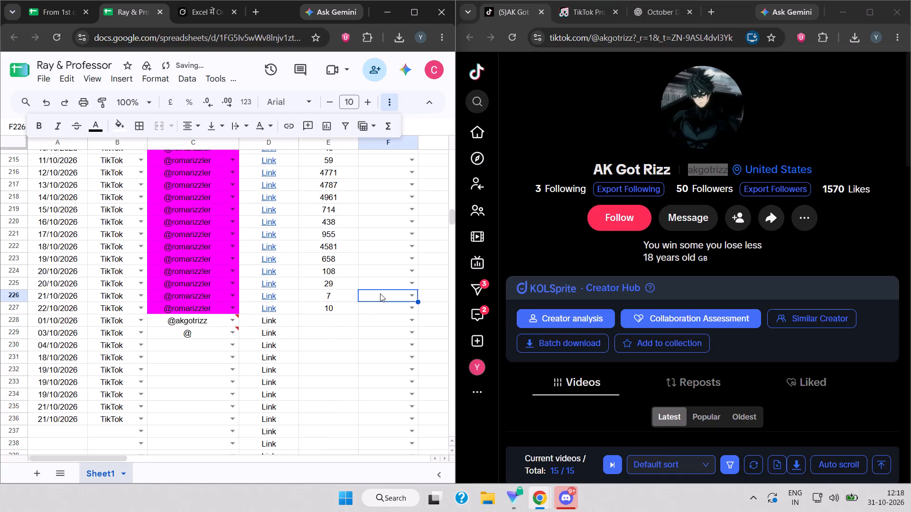
double_click(702, 170)
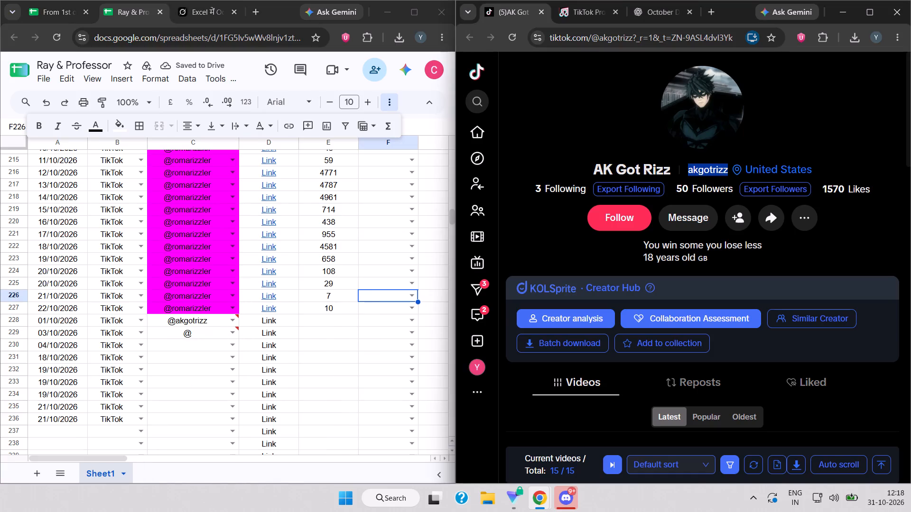
key(ctrl+c)
click(208, 327)
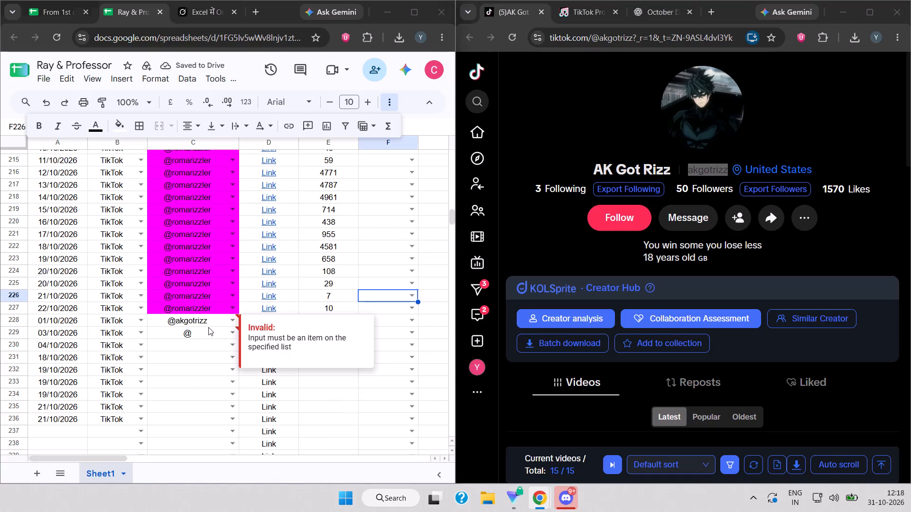
click(209, 330)
click(213, 335)
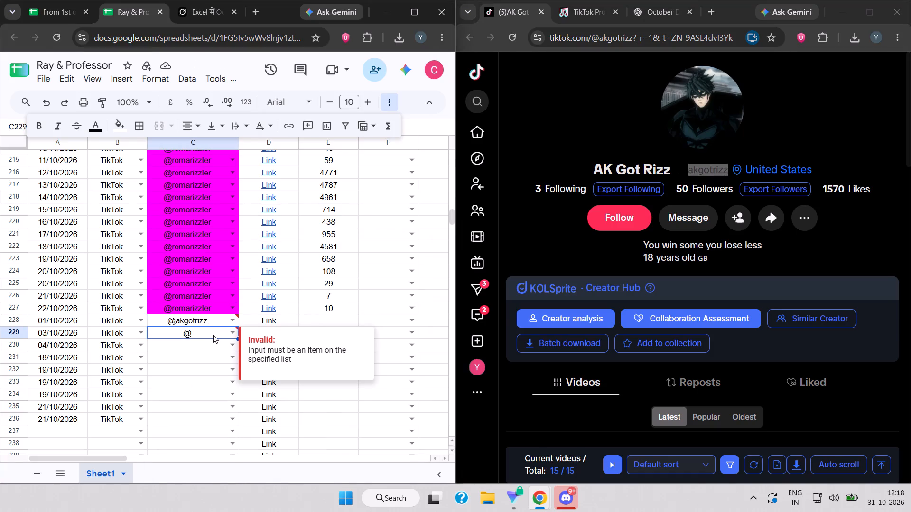
key(ctrl+v)
key(ctrl+z)
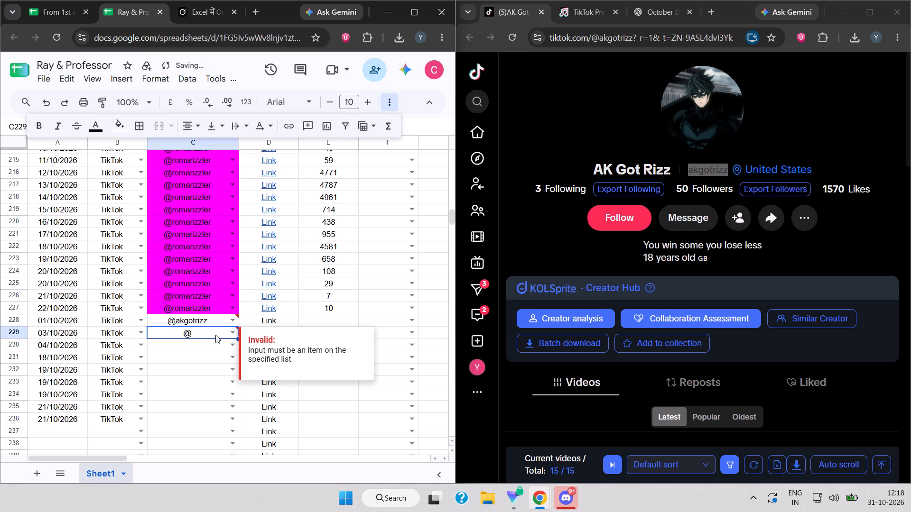
click(236, 334)
key(ctrl+v)
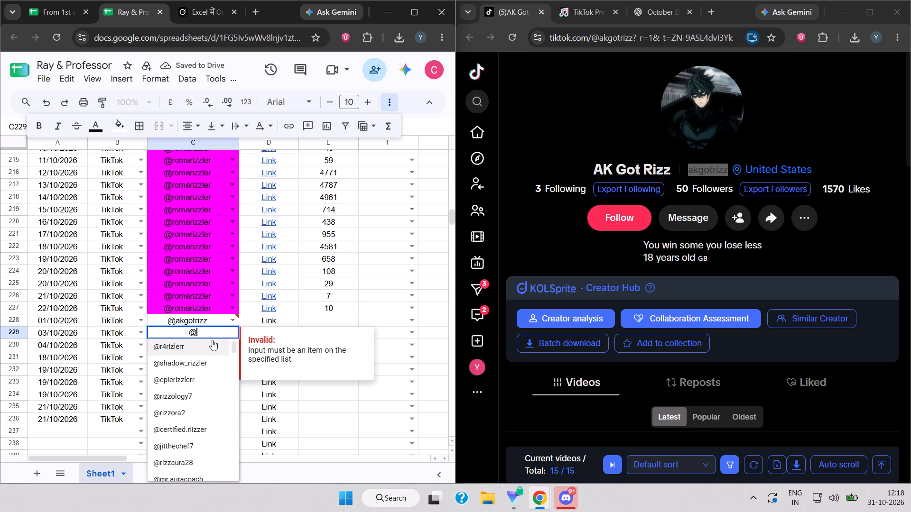
key(Return)
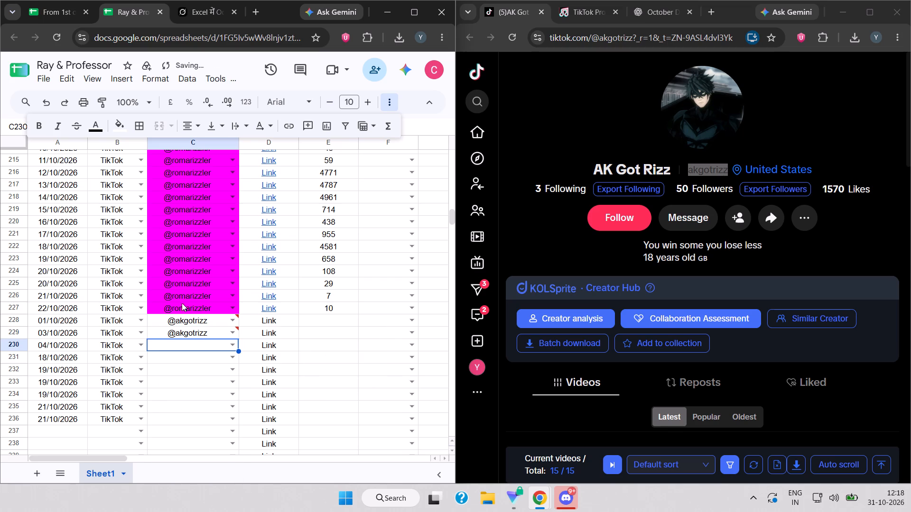
drag(163, 315, 210, 328)
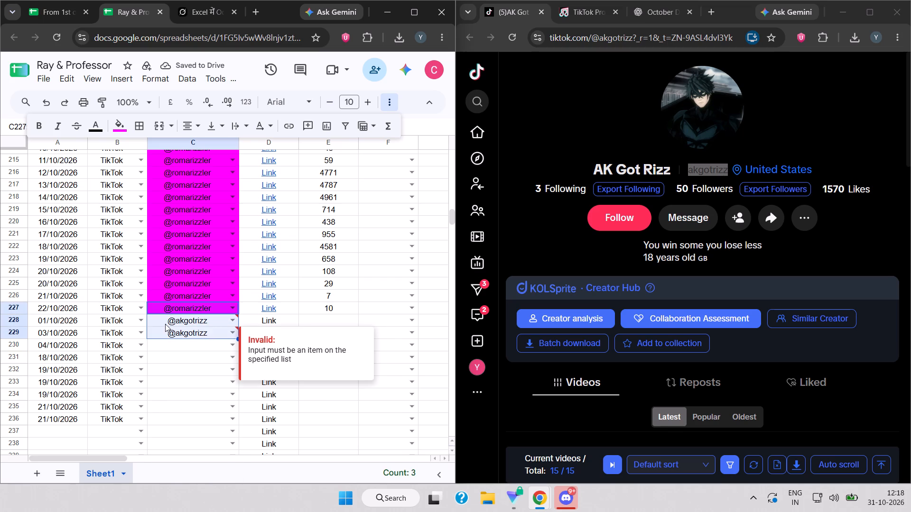
click(165, 324)
drag(165, 324, 211, 332)
key(ctrl+c)
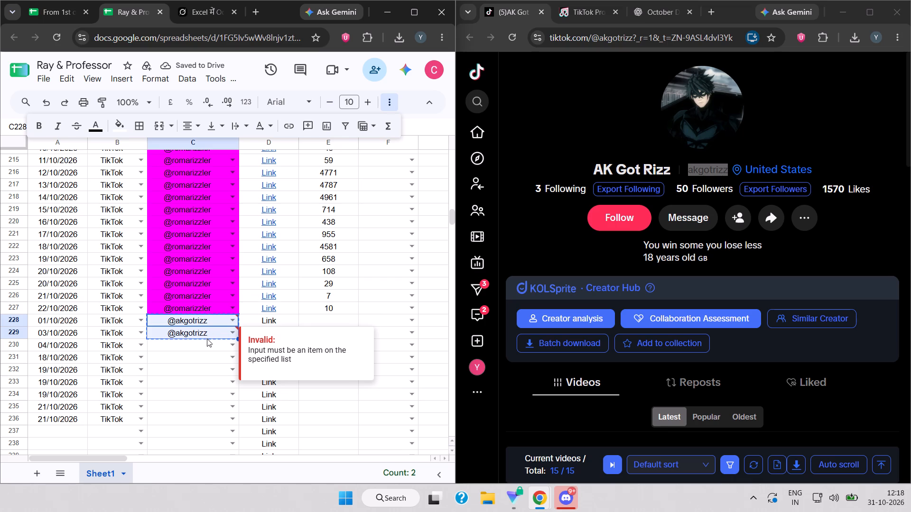
click(202, 343)
key(ctrl+v)
click(185, 371)
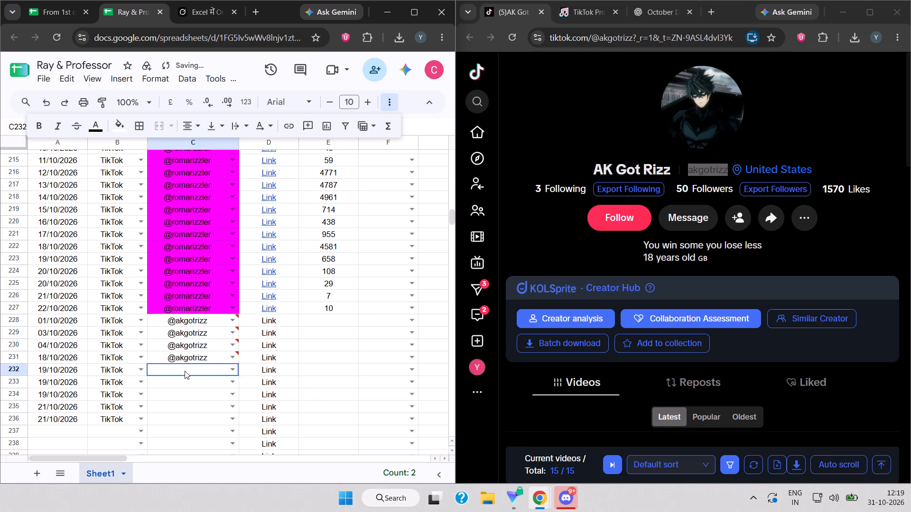
key(ctrl+v)
click(184, 392)
key(ctrl+v)
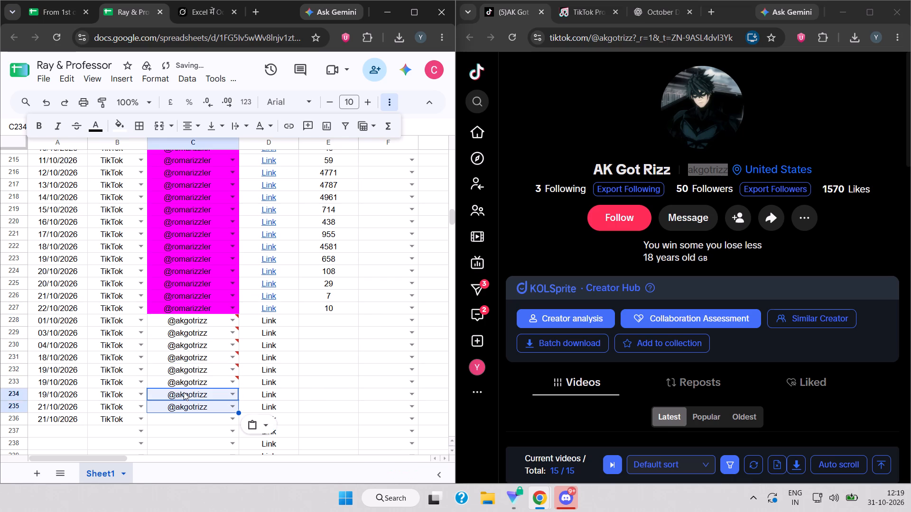
click(184, 419)
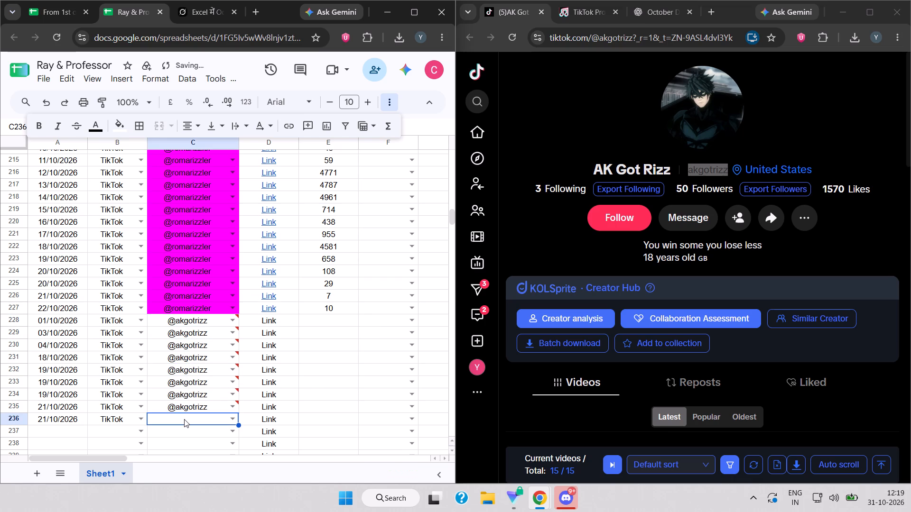
key(ctrl+v)
click(189, 434)
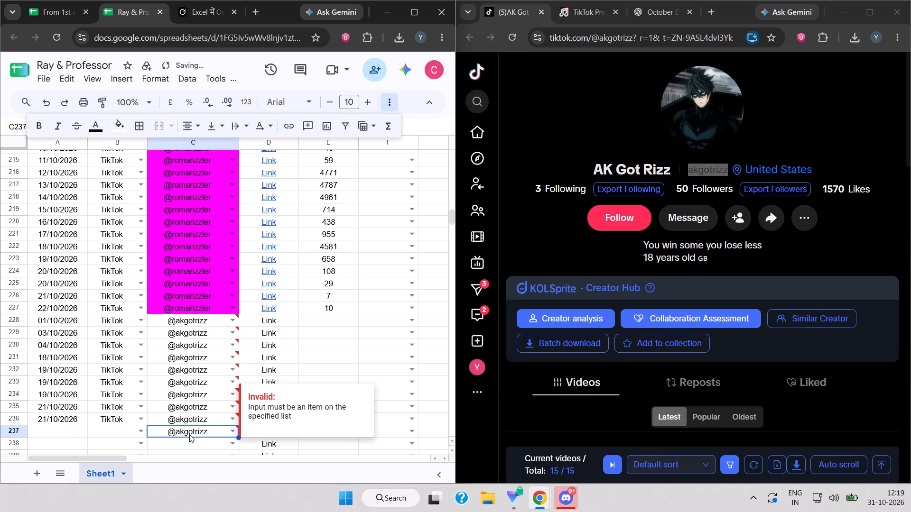
key(Delete)
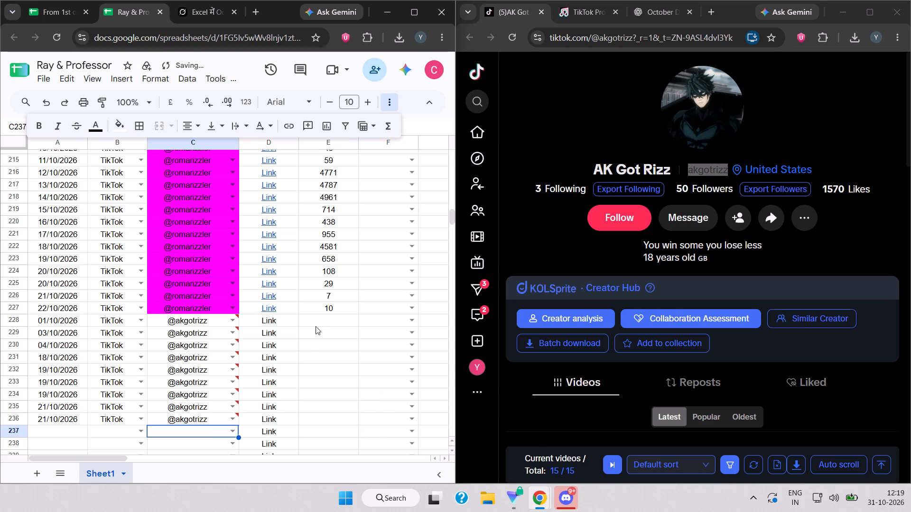
click(318, 322)
scroll(318, 322, down, 2)
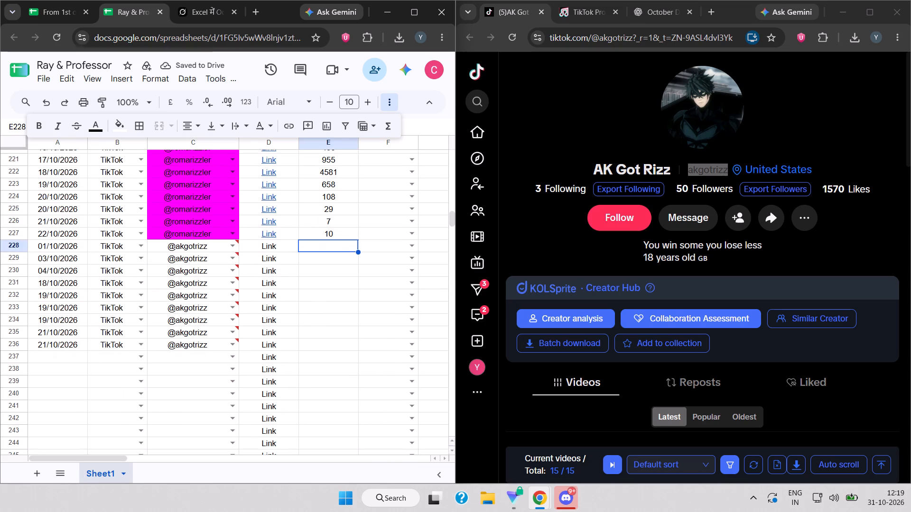
scroll(672, 256, down, 13)
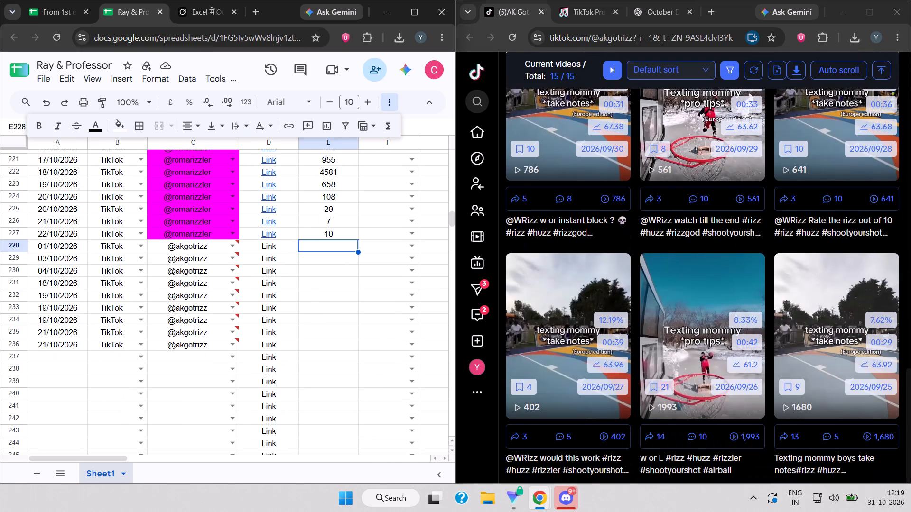
scroll(672, 256, up, 9)
double_click(696, 168)
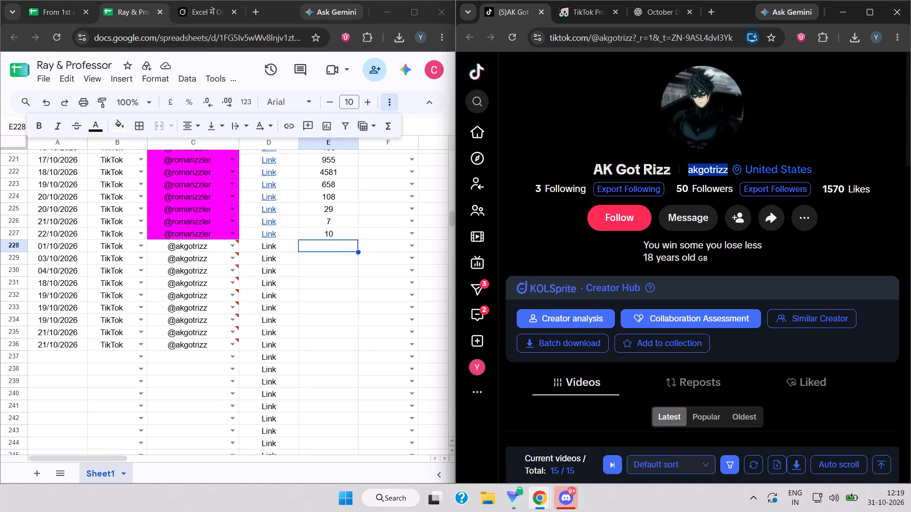
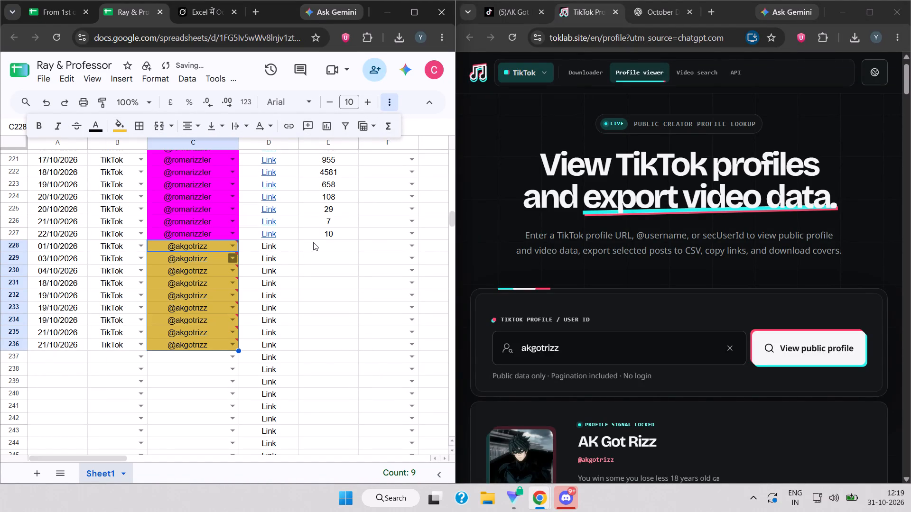
click(313, 242)
scroll(676, 349, down, 1)
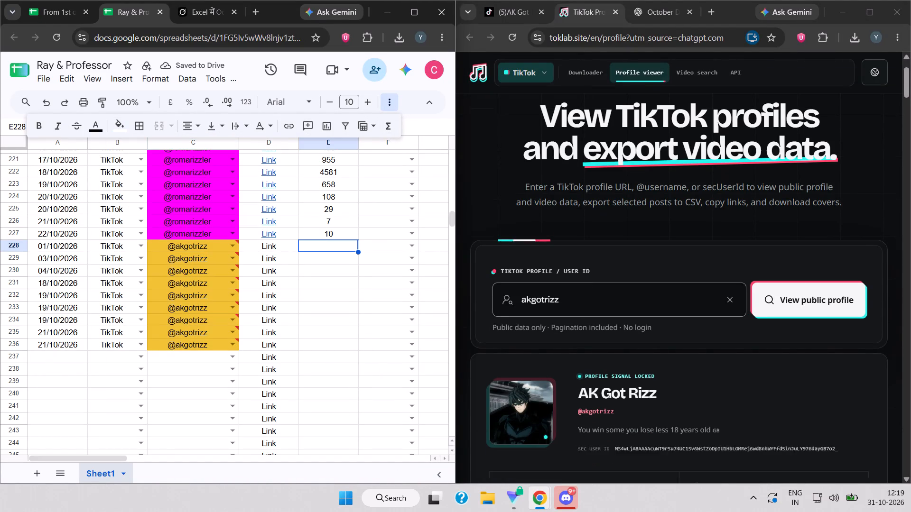
scroll(676, 349, down, 2)
scroll(733, 384, down, 12)
scroll(733, 384, up, 1)
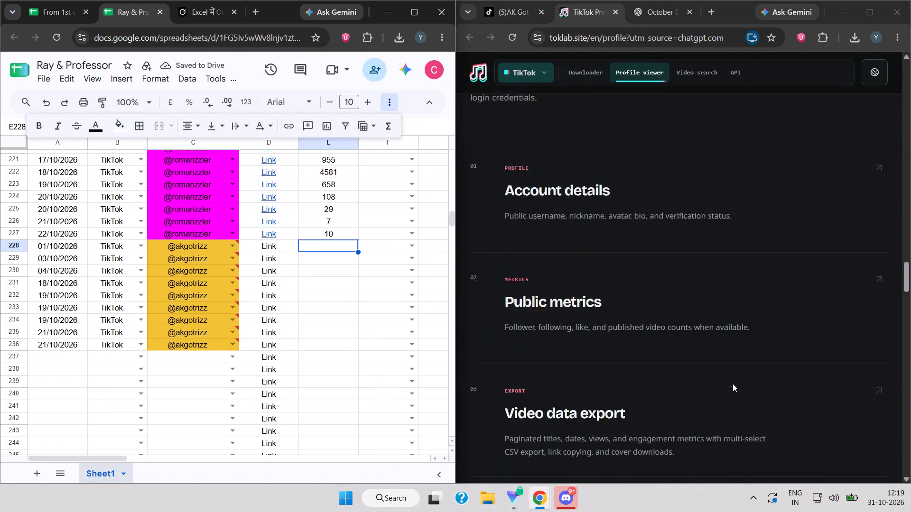
scroll(733, 384, up, 8)
scroll(733, 384, down, 3)
scroll(733, 384, up, 2)
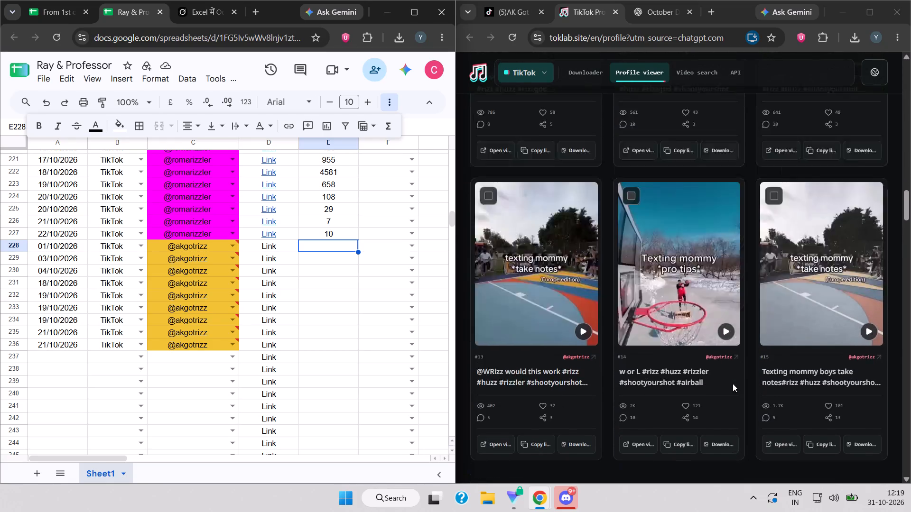
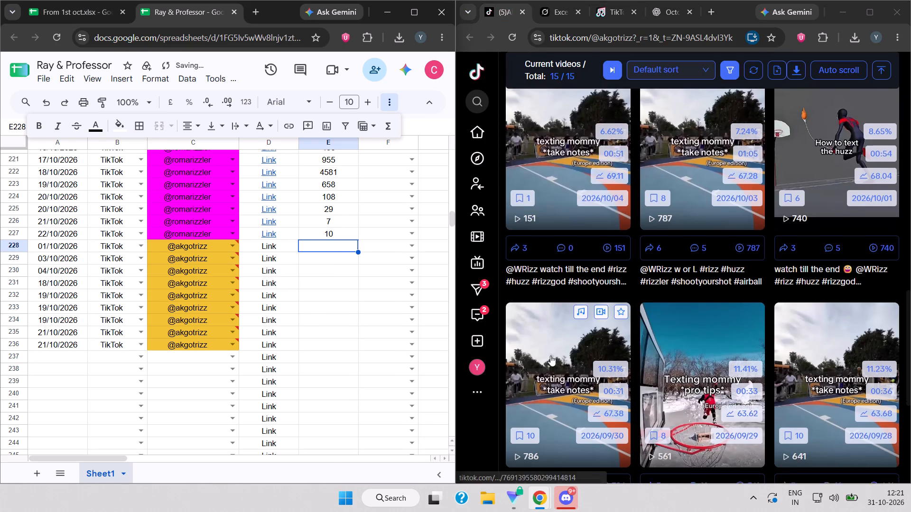
scroll(550, 356, up, 2)
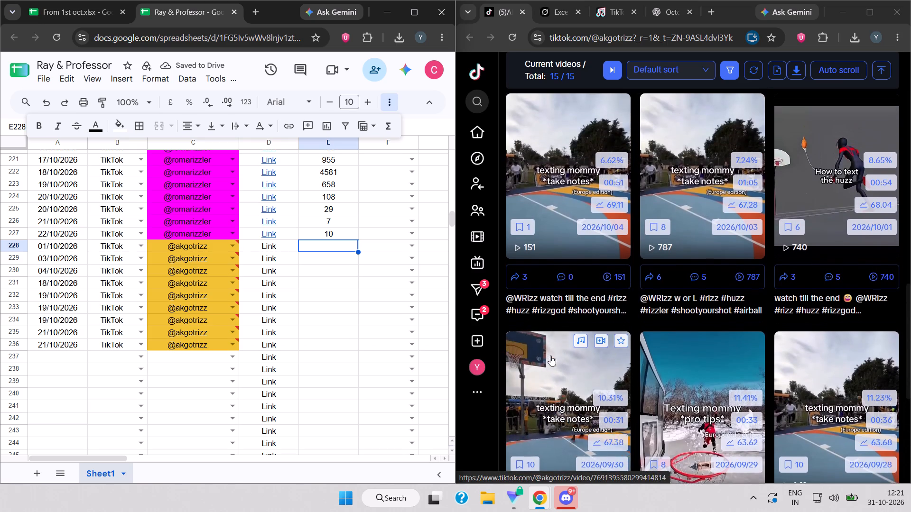
scroll(550, 356, up, 1)
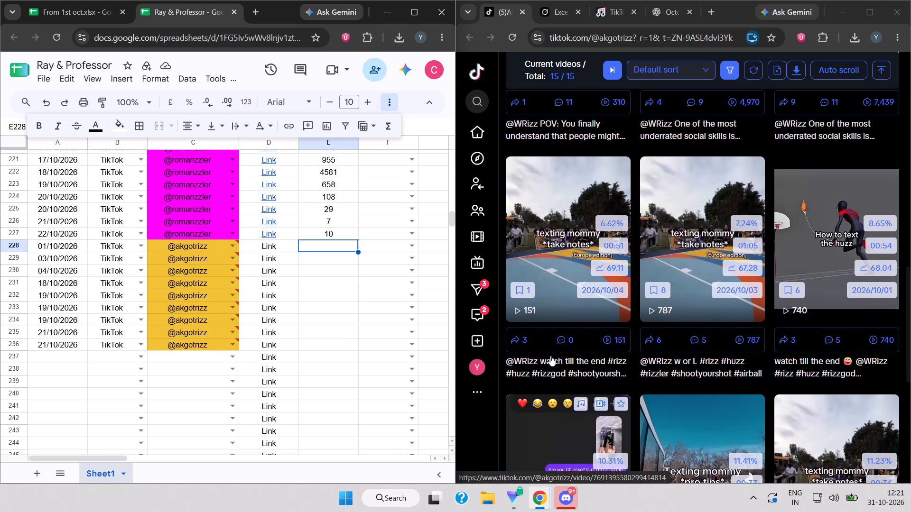
text(740)
key(Down)
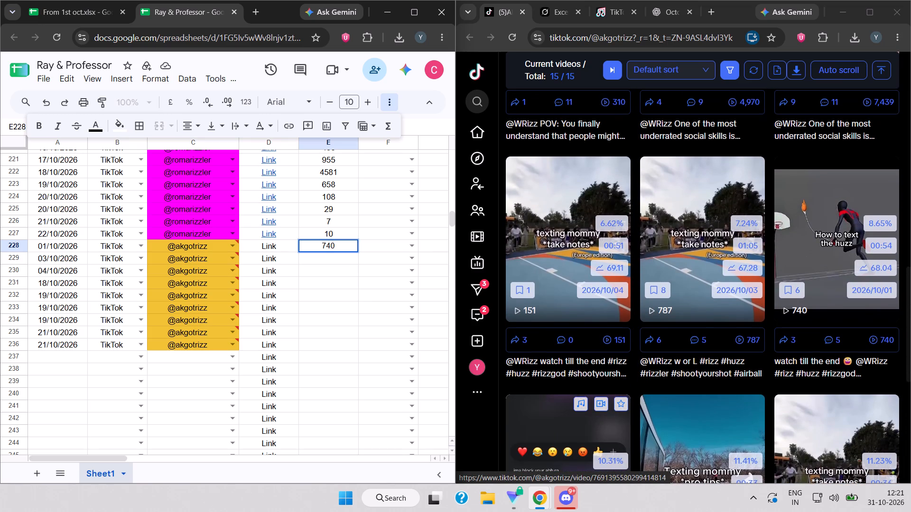
text(787)
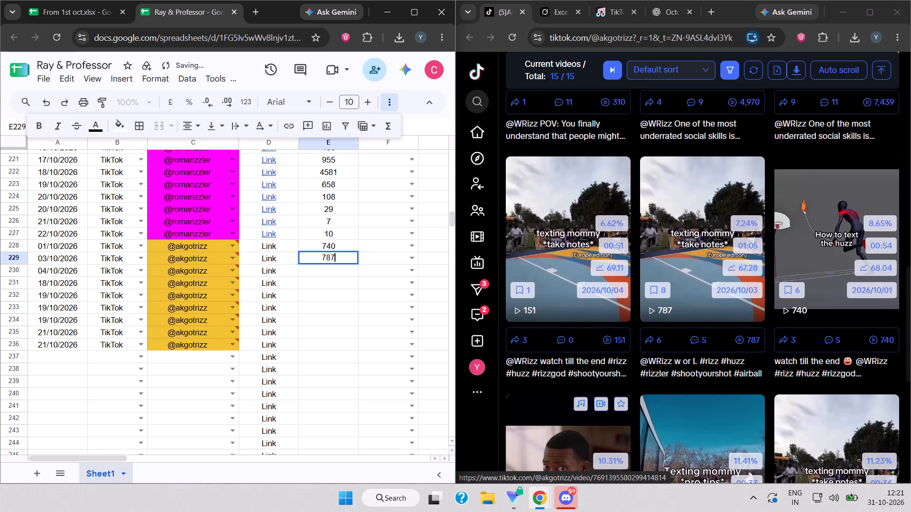
key(Down)
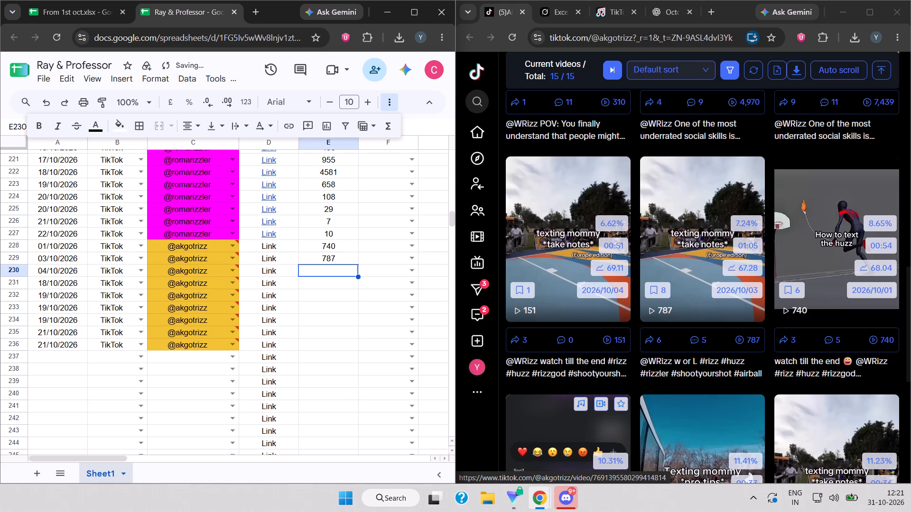
text(151)
key(Down)
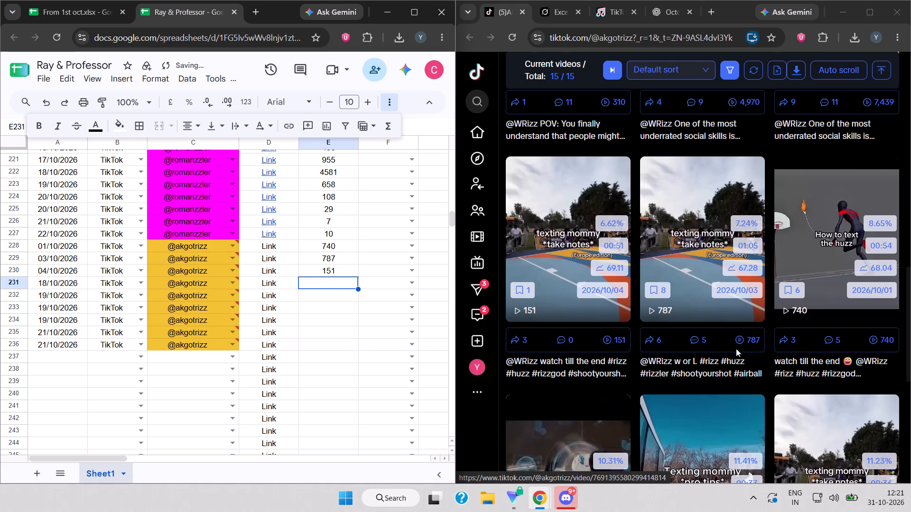
scroll(843, 334, up, 4)
text(74)
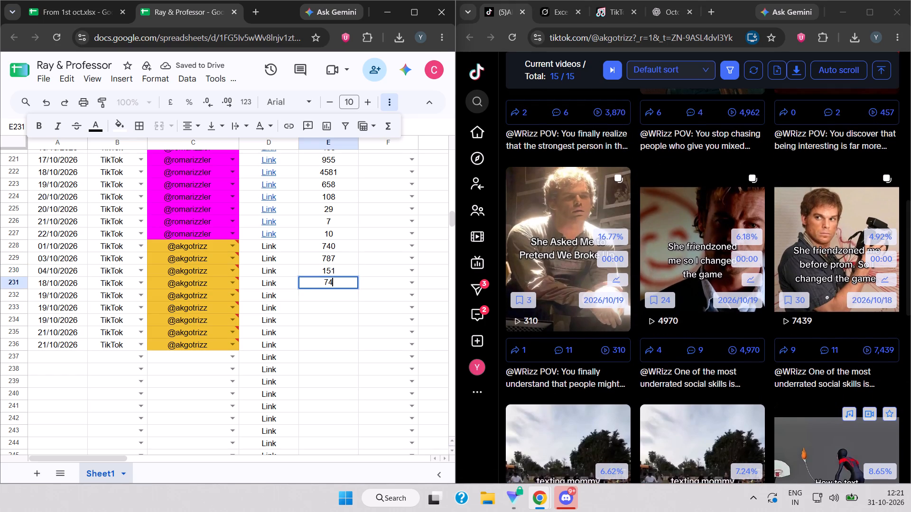
text(39)
key(Down)
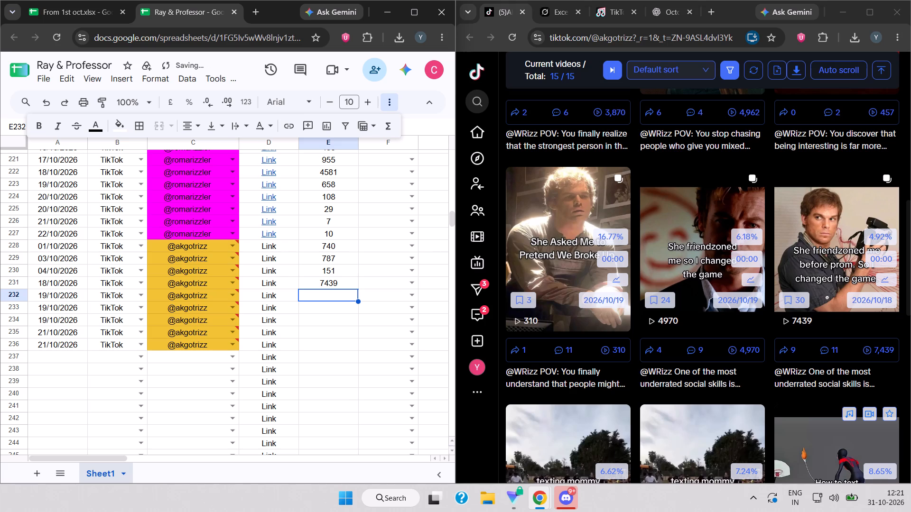
key(4)
text(970)
key(Down)
text(310)
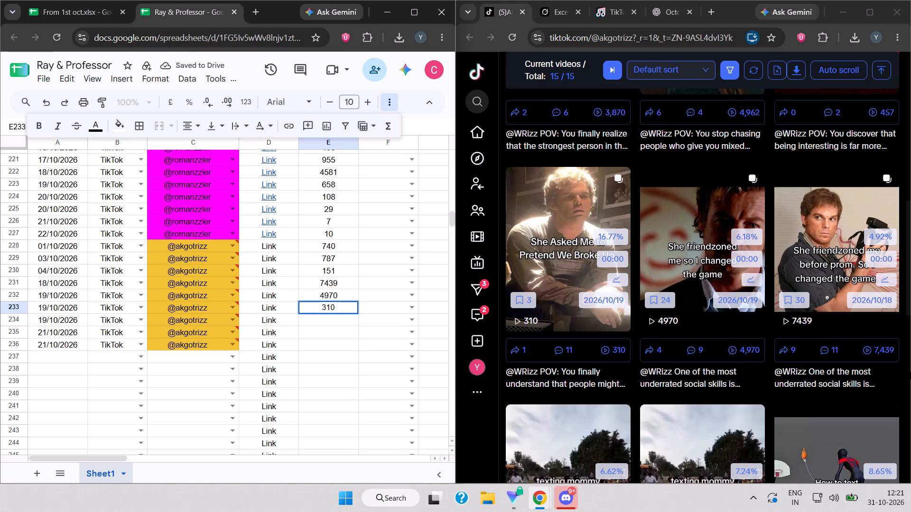
scroll(910, 372, up, 5)
key(Down)
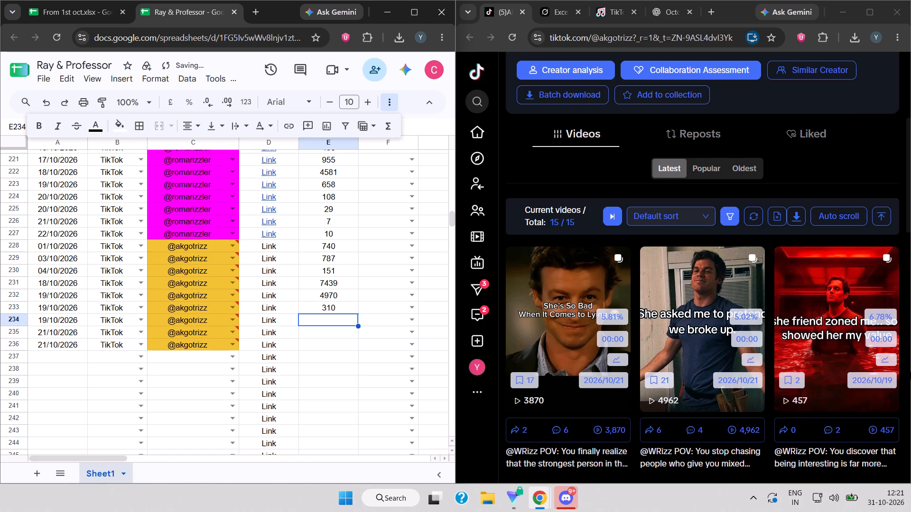
key(4)
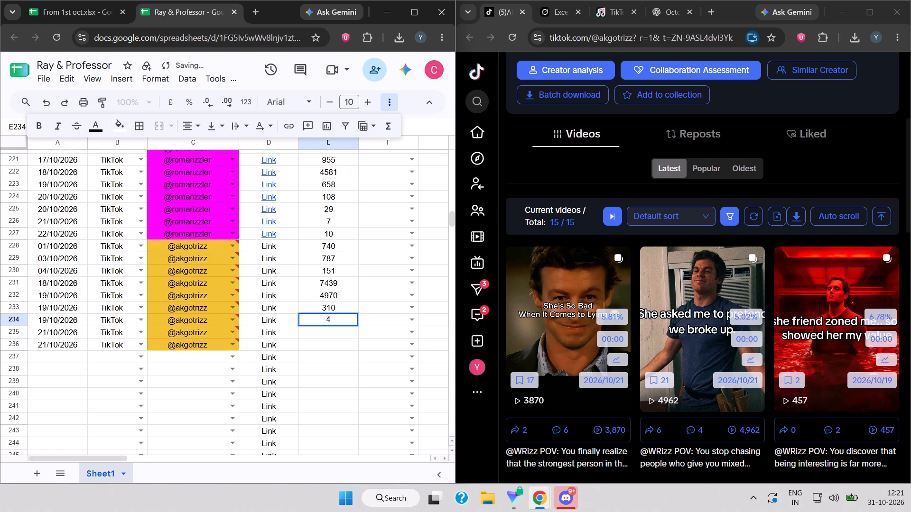
text(57)
key(Down)
text(4962)
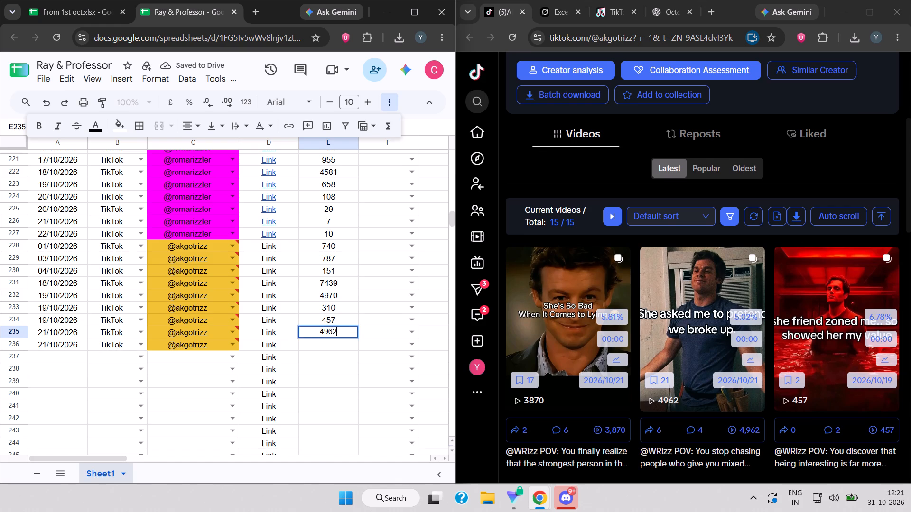
key(Down)
key(3)
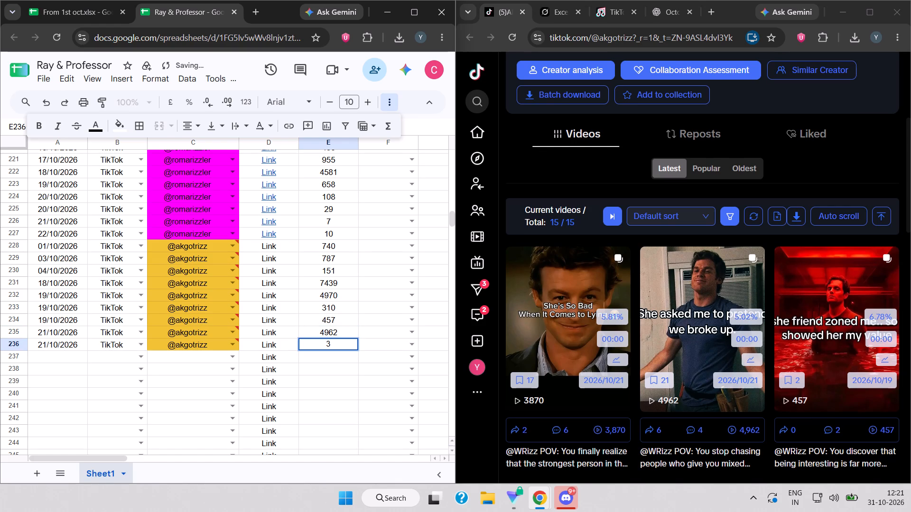
text(870)
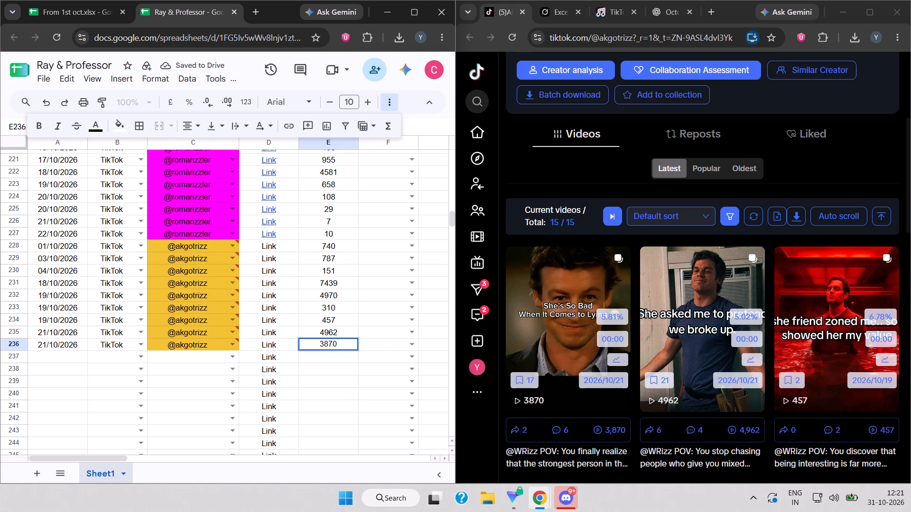
scroll(391, 298, up, 1)
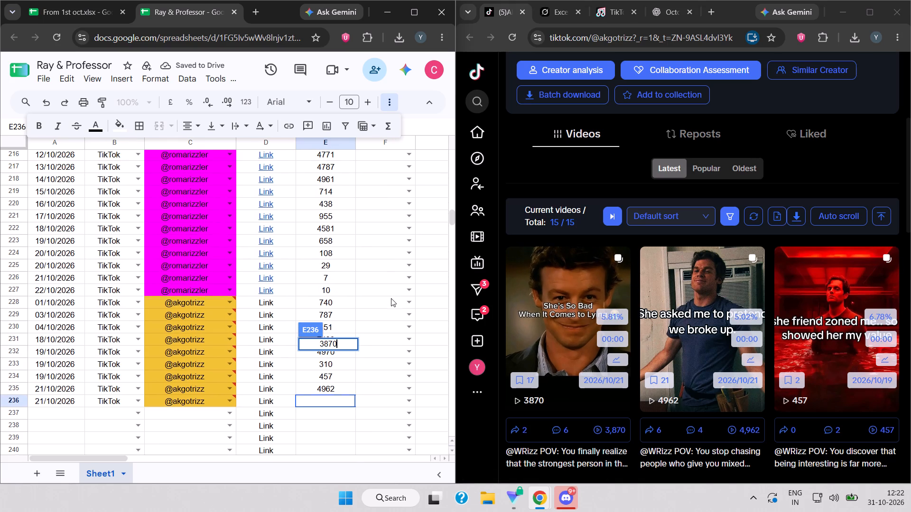
click(333, 404)
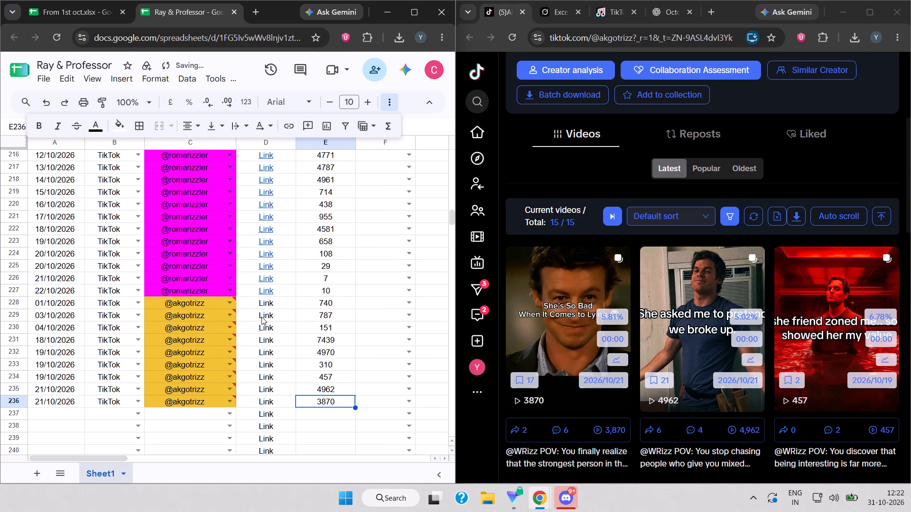
scroll(603, 411, down, 5)
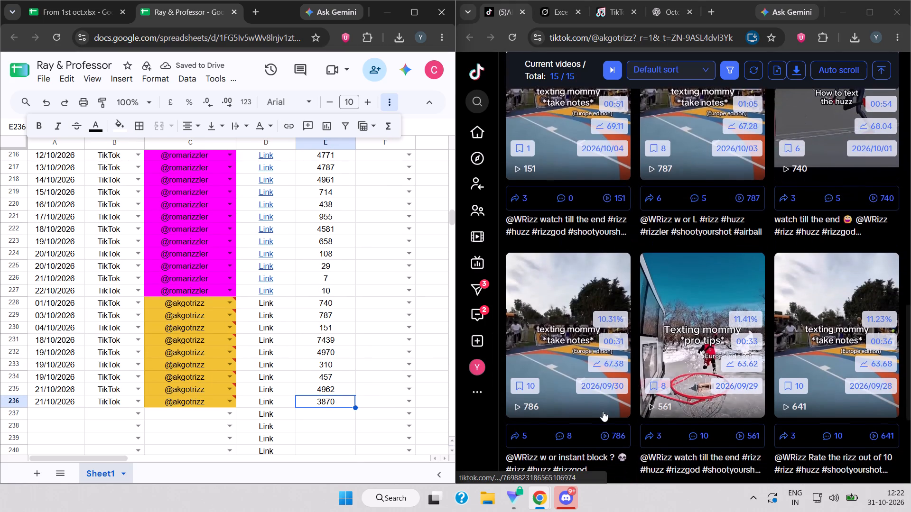
scroll(603, 411, down, 2)
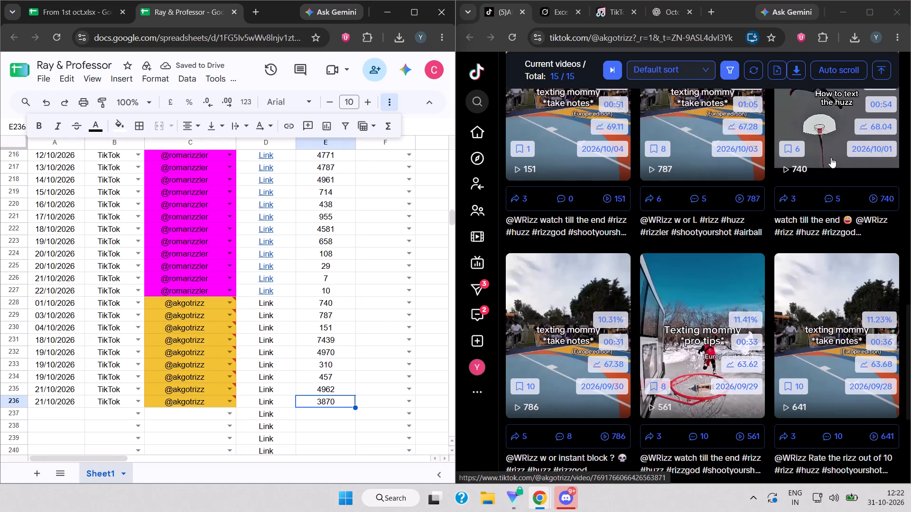
click(831, 157)
click(867, 23)
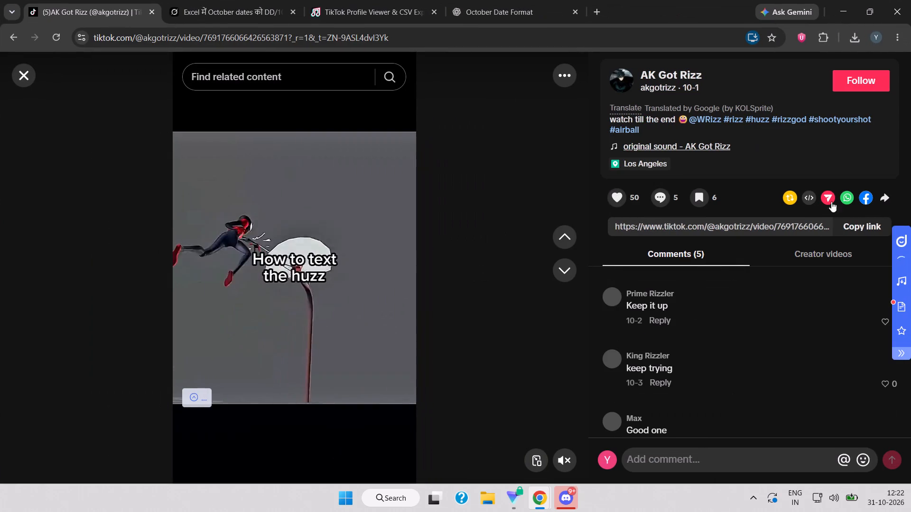
click(858, 218)
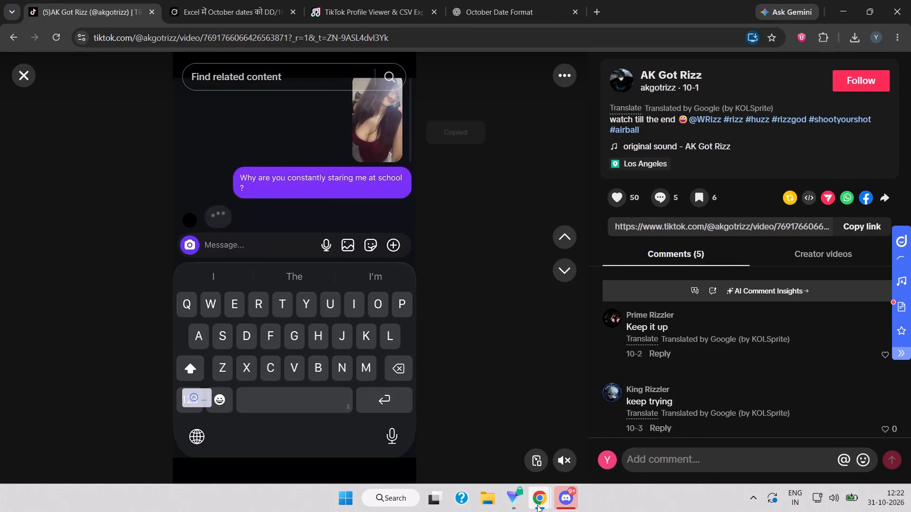
click(483, 447)
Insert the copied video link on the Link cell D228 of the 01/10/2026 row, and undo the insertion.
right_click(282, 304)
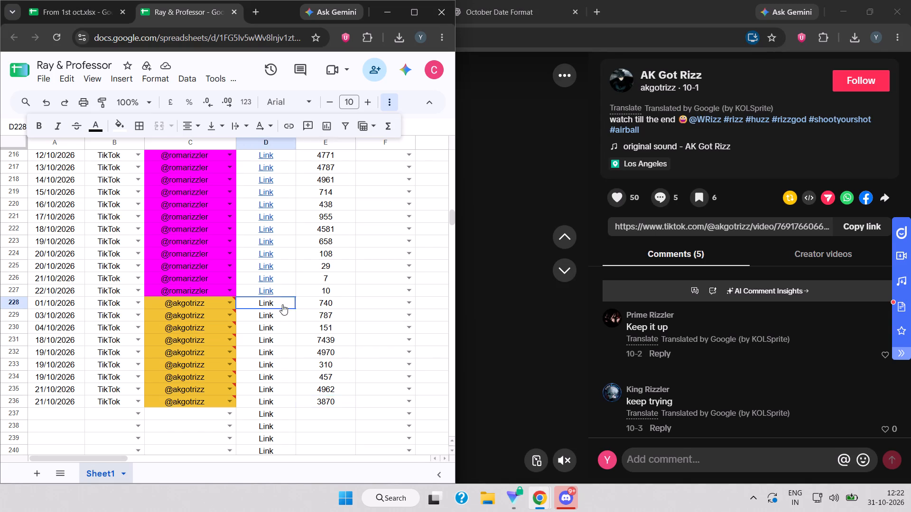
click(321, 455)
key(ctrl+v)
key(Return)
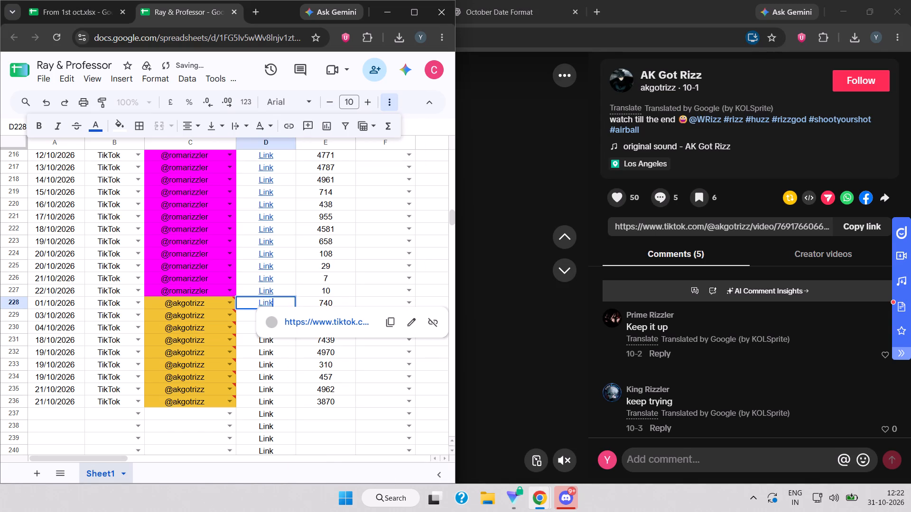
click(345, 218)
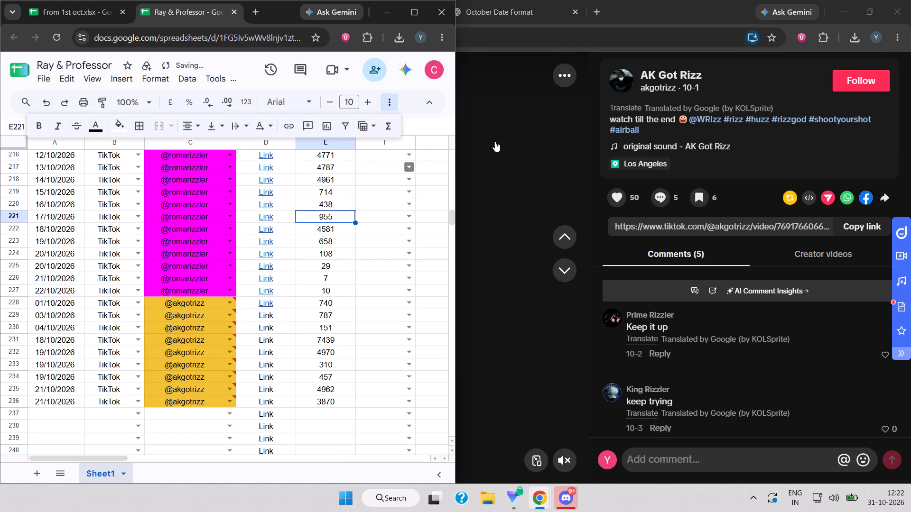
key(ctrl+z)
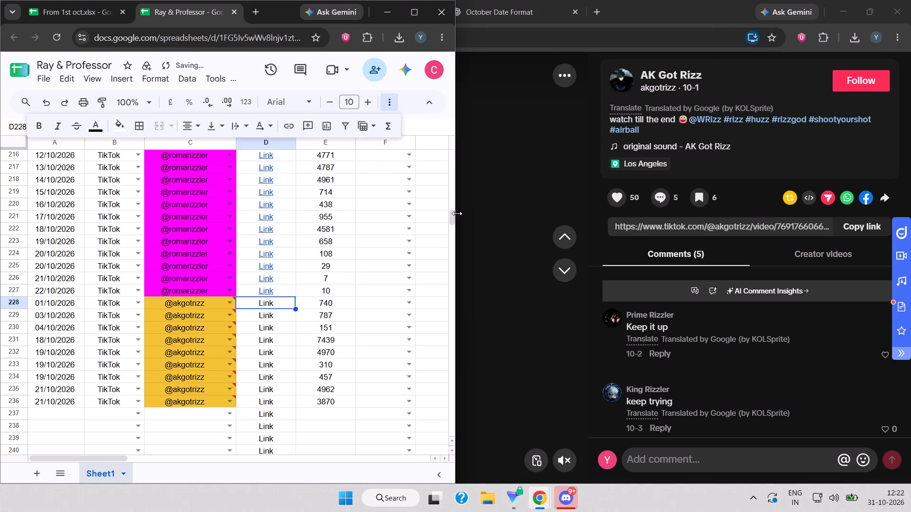
right_click(281, 301)
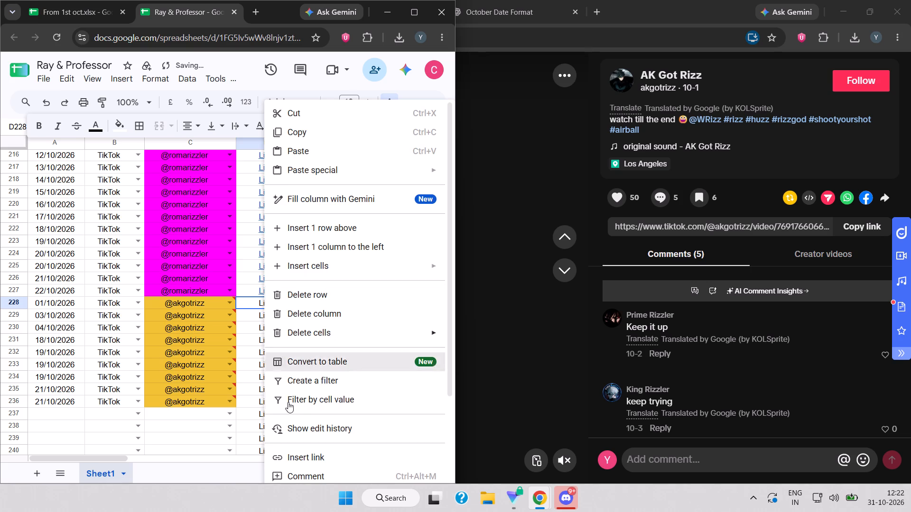
click(299, 453)
key(ctrl+v)
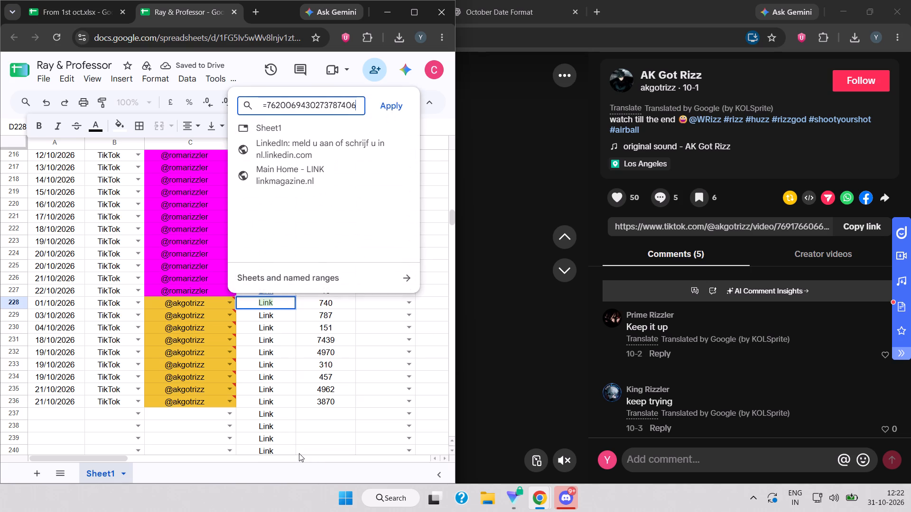
key(ctrl+Return)
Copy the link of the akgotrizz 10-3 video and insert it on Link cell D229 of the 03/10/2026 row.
click(632, 0)
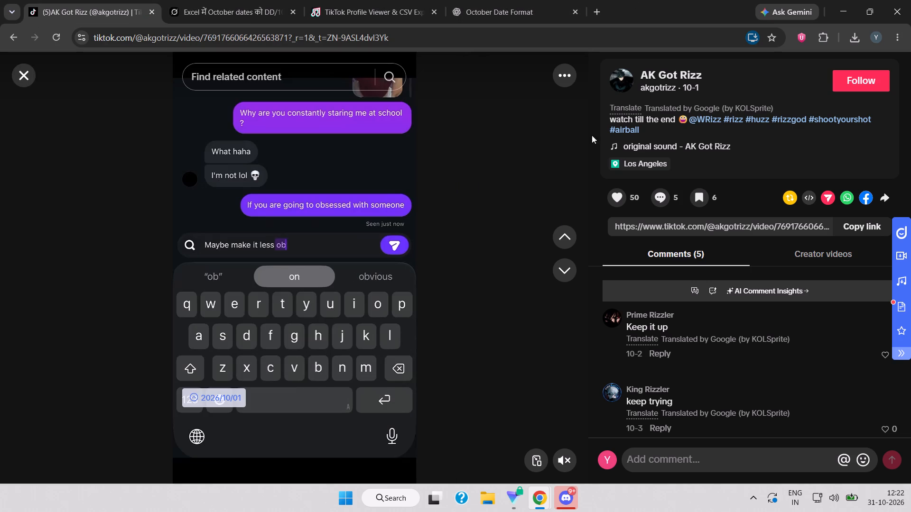
click(566, 229)
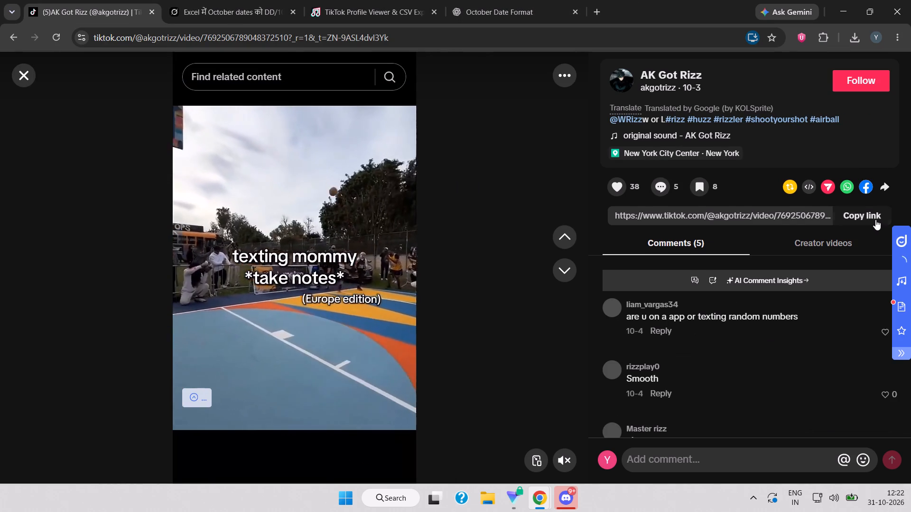
click(877, 220)
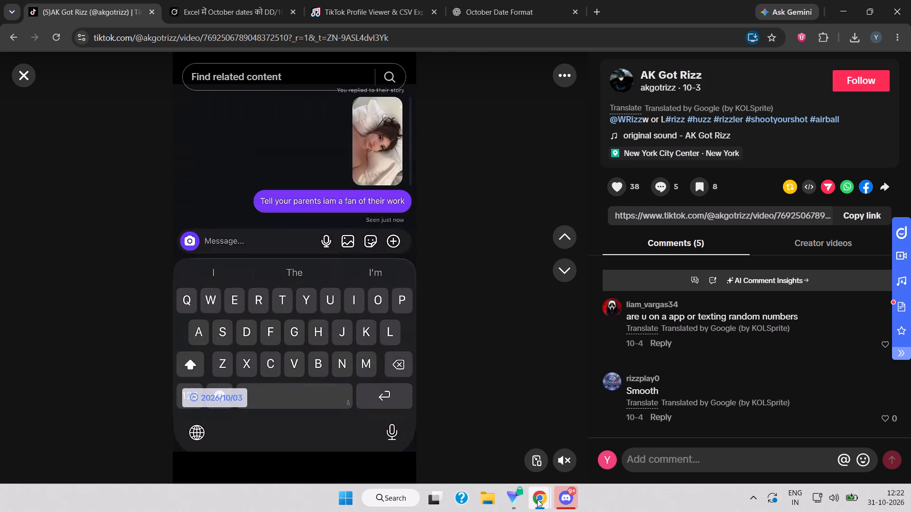
click(471, 436)
right_click(282, 316)
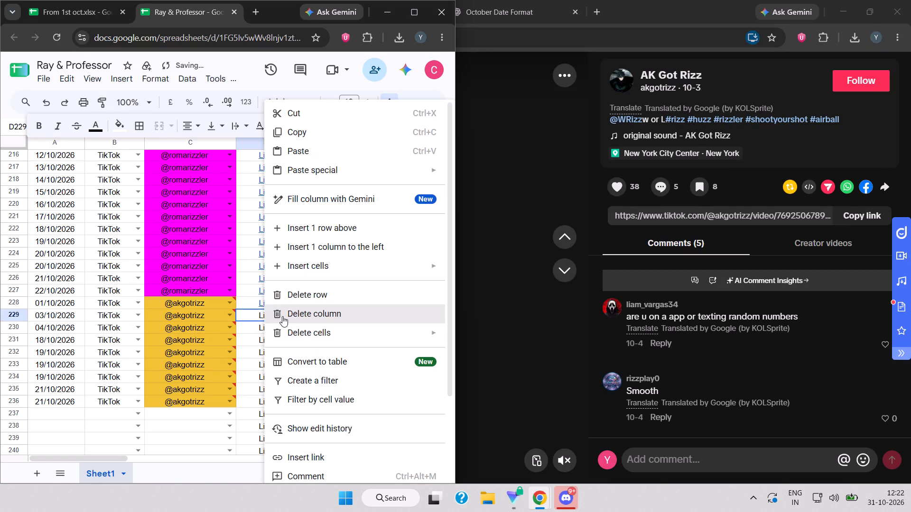
click(326, 455)
key(ctrl+v)
key(Return)
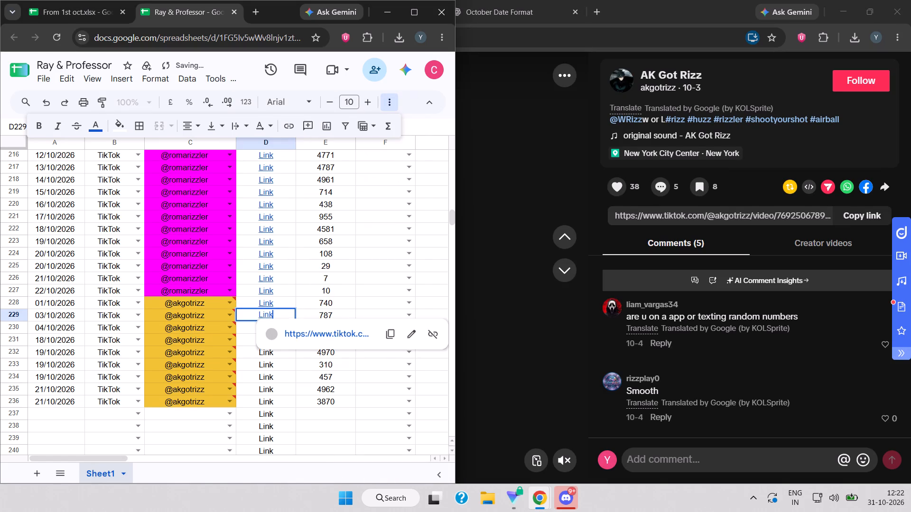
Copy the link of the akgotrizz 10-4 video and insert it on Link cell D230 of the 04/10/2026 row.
click(564, 229)
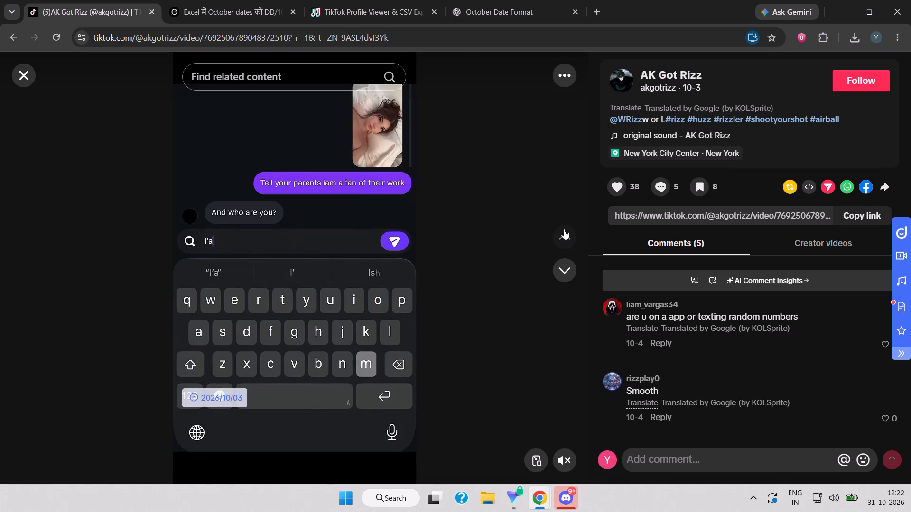
click(850, 229)
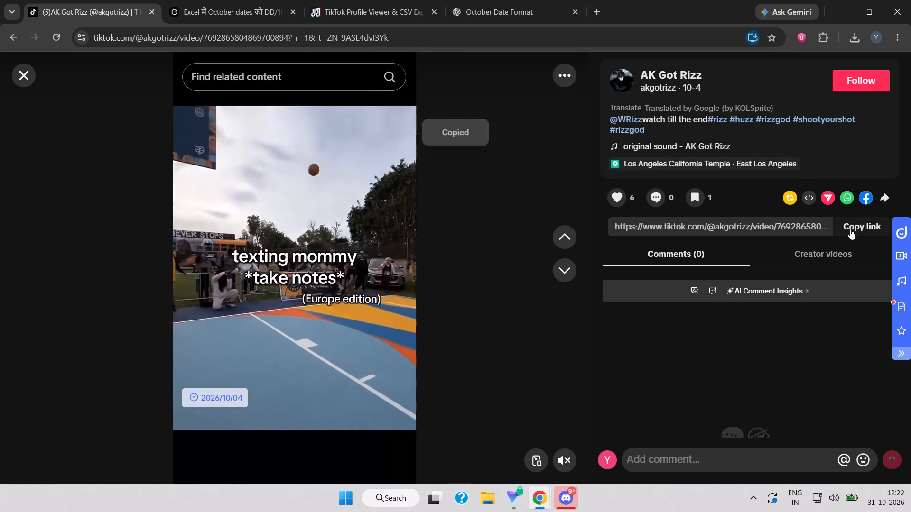
click(475, 448)
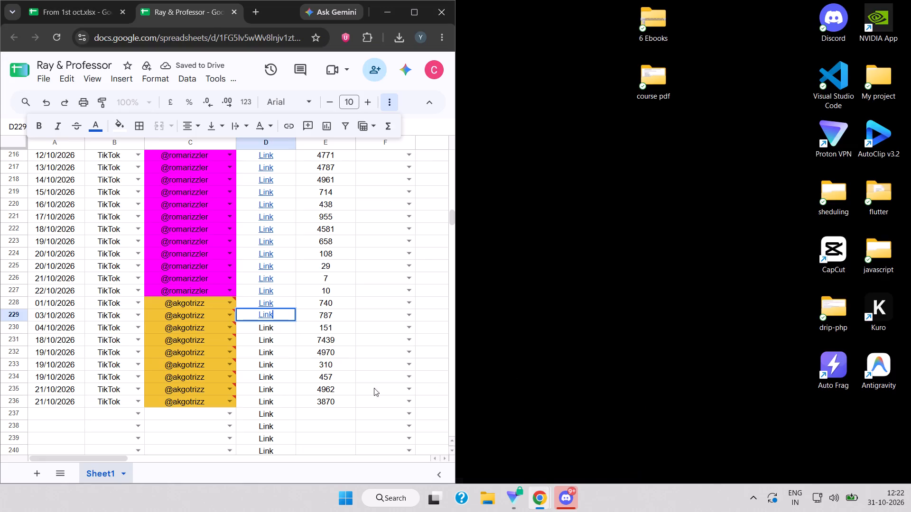
right_click(282, 330)
click(304, 457)
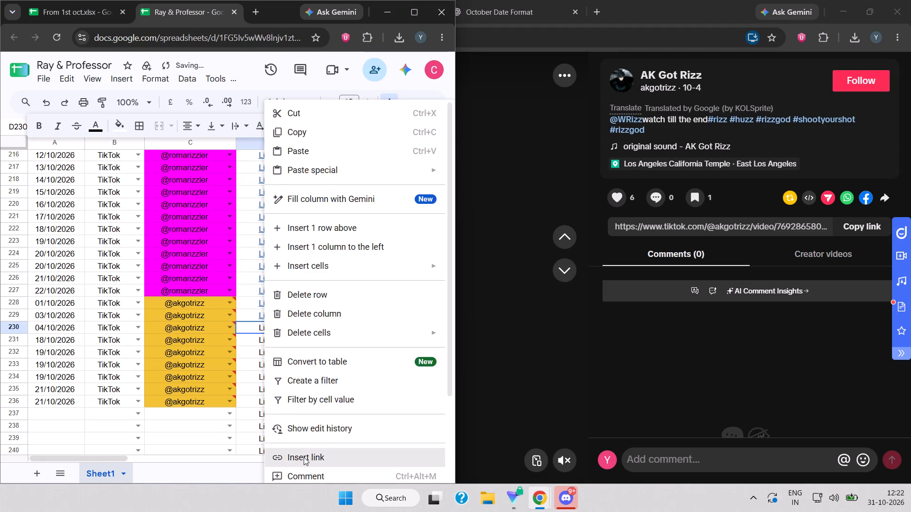
key(ctrl+v)
key(ctrl+Return)
click(565, 242)
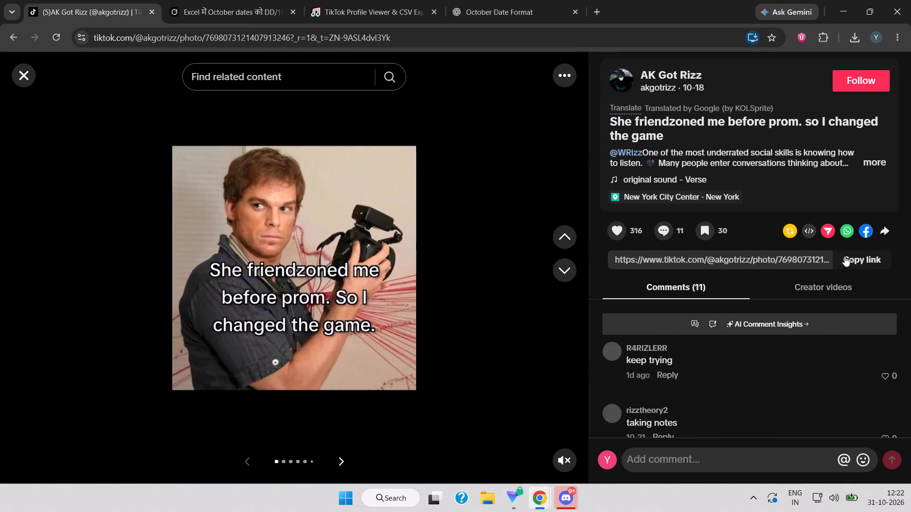
click(847, 259)
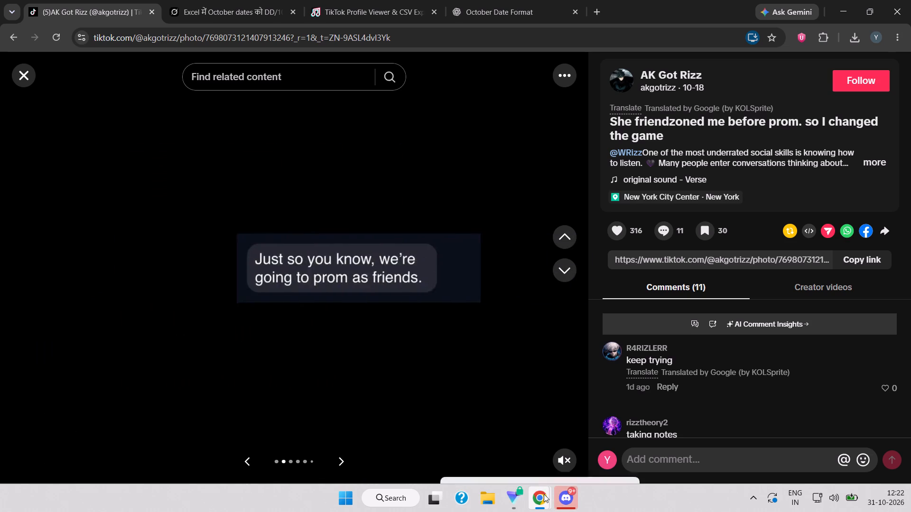
click(479, 453)
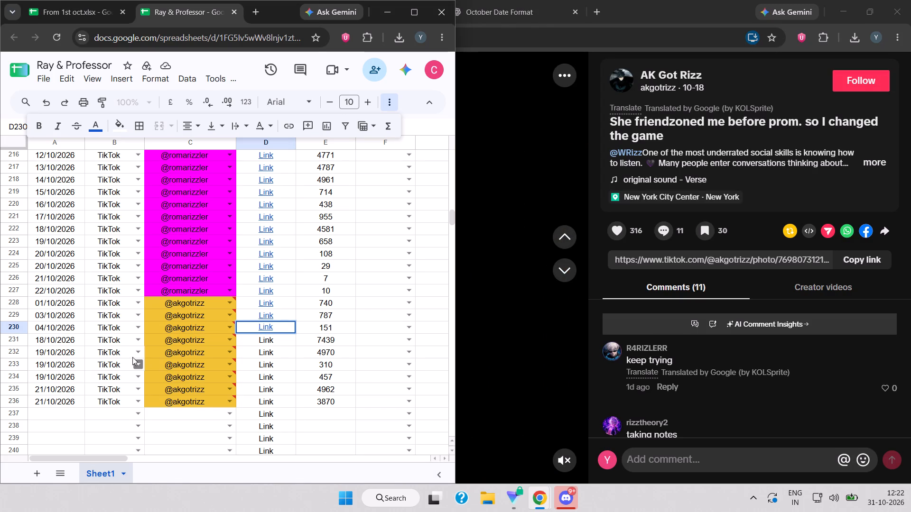
right_click(284, 341)
click(319, 453)
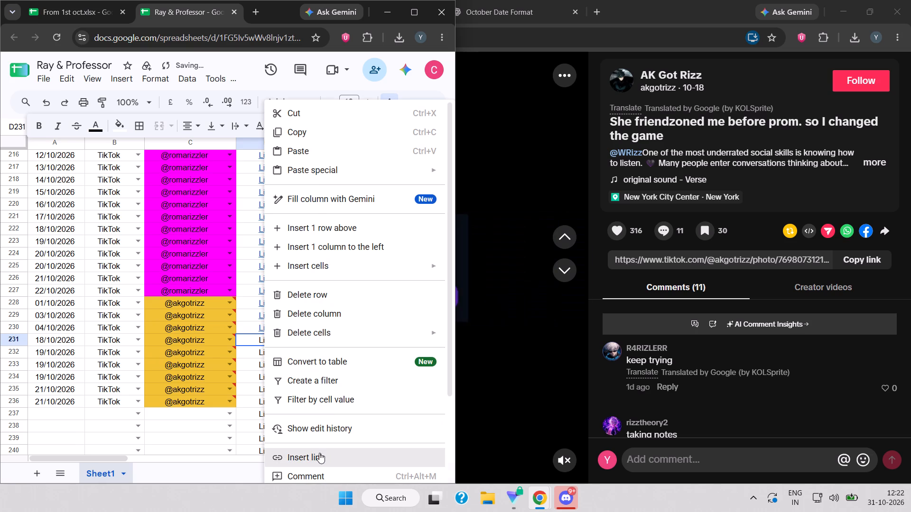
key(ctrl+v)
key(Return)
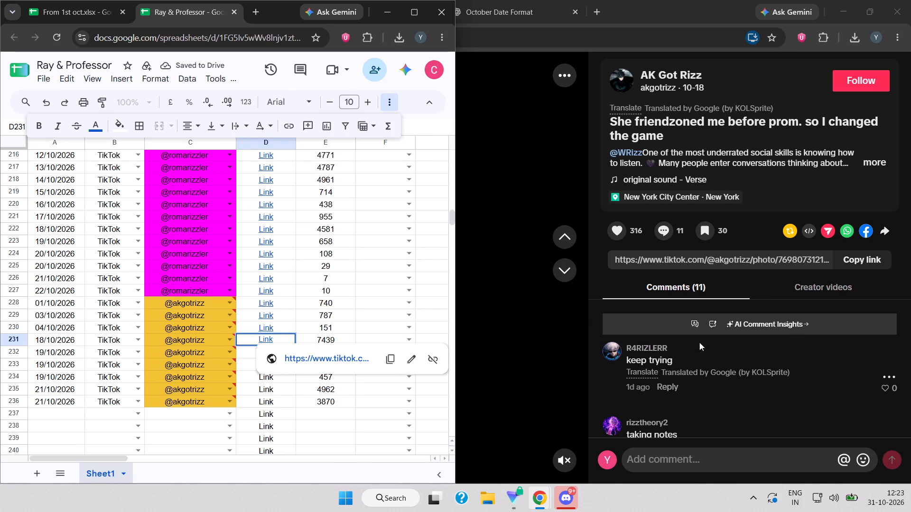
click(567, 233)
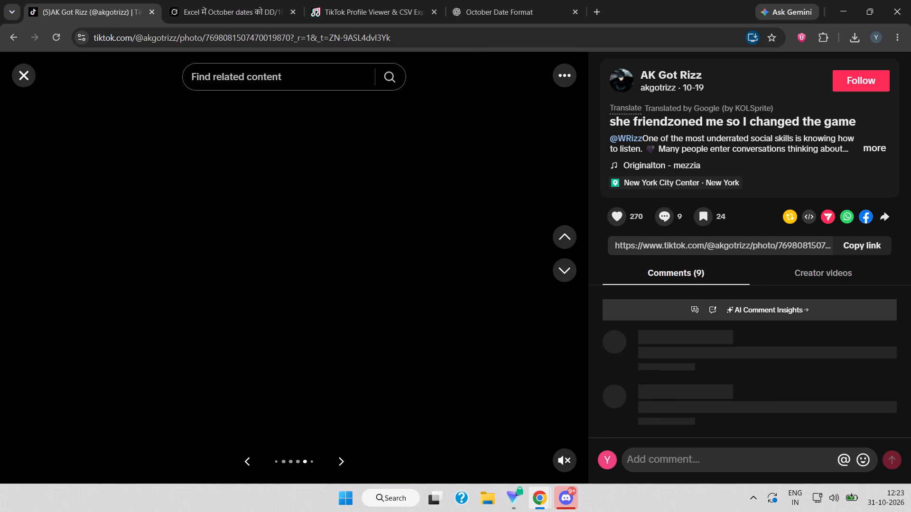
click(865, 243)
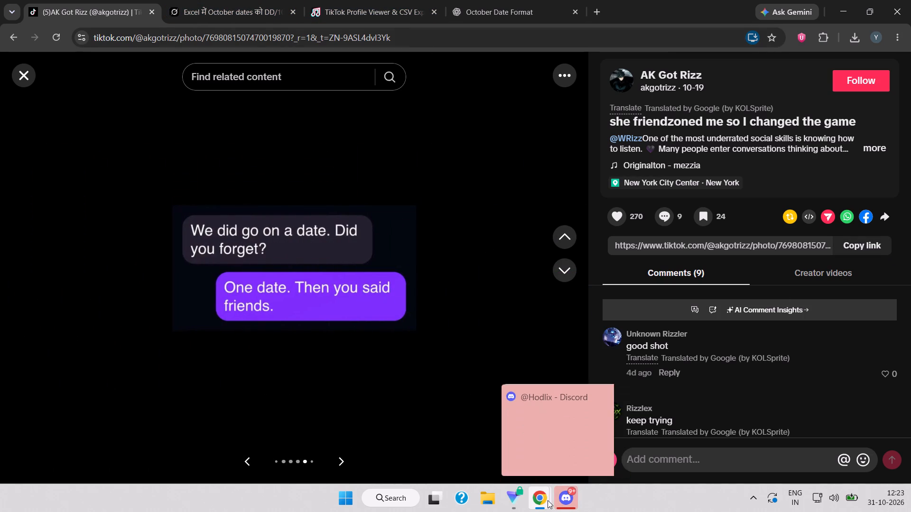
click(502, 452)
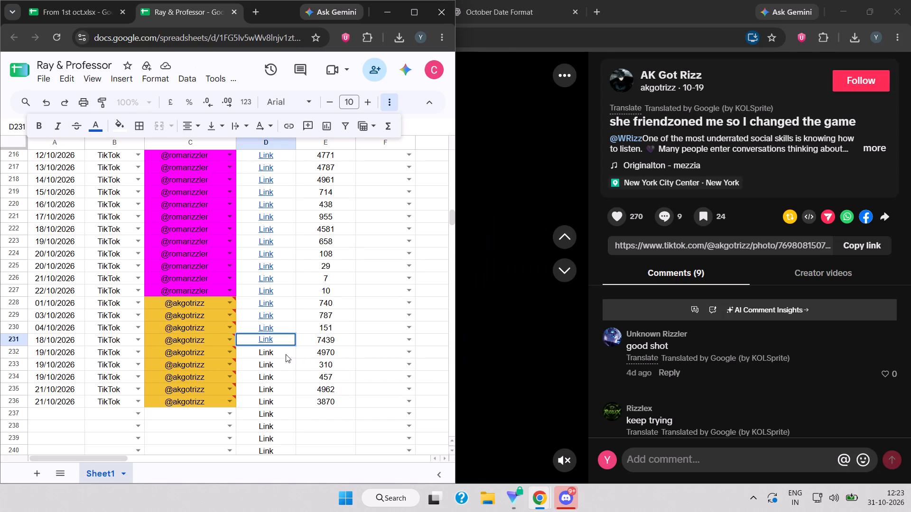
right_click(286, 354)
click(315, 456)
key(ctrl+v)
key(Return)
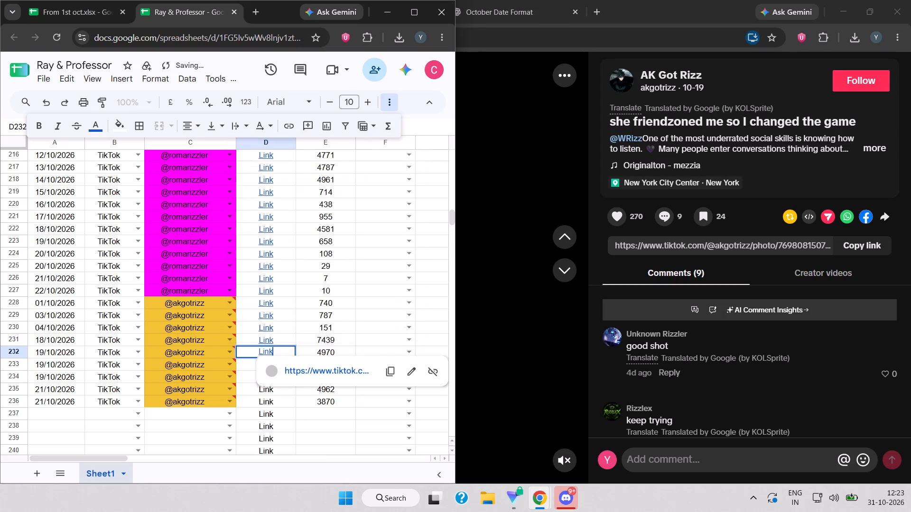
click(569, 235)
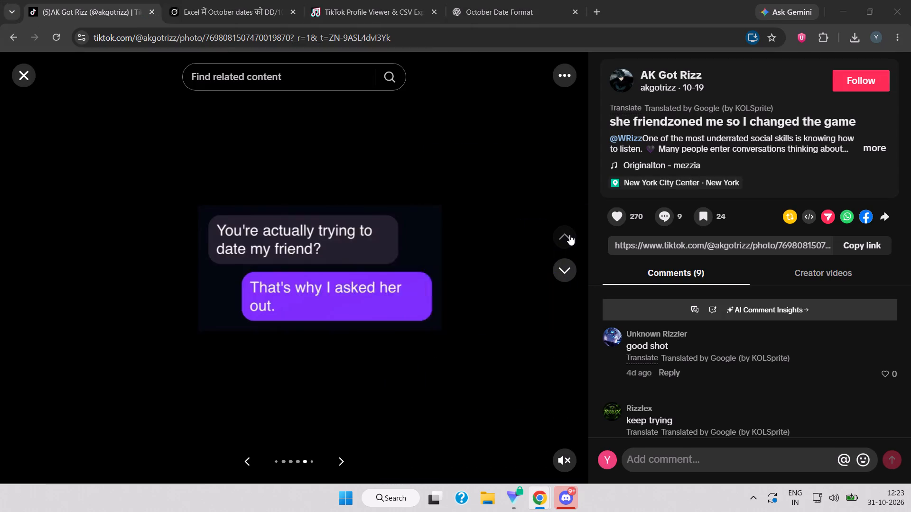
click(871, 247)
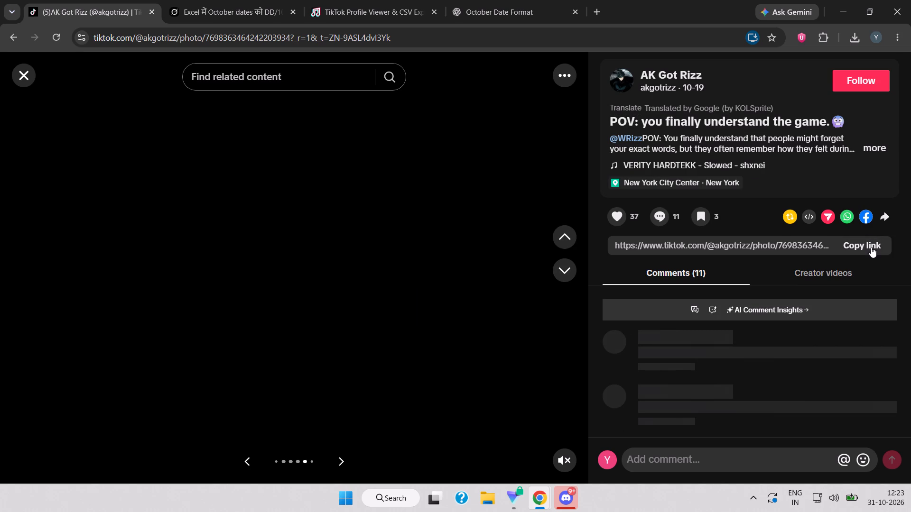
click(461, 433)
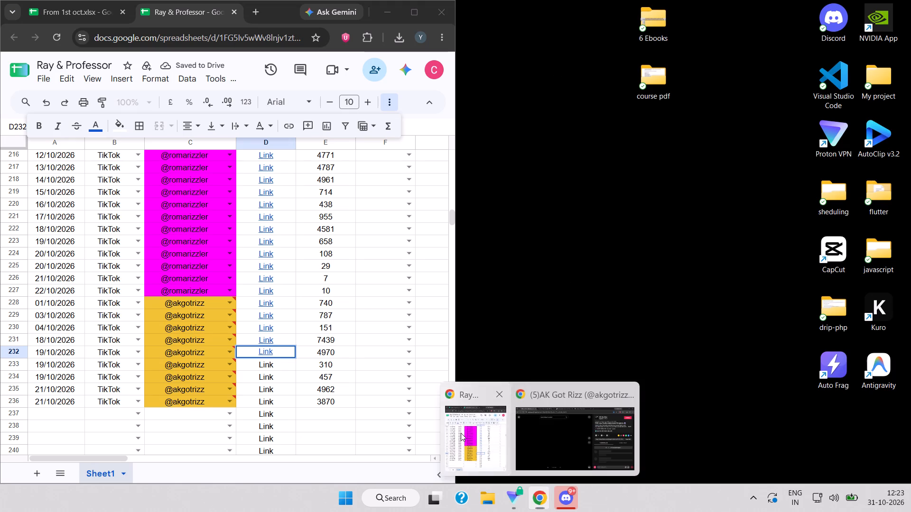
right_click(285, 368)
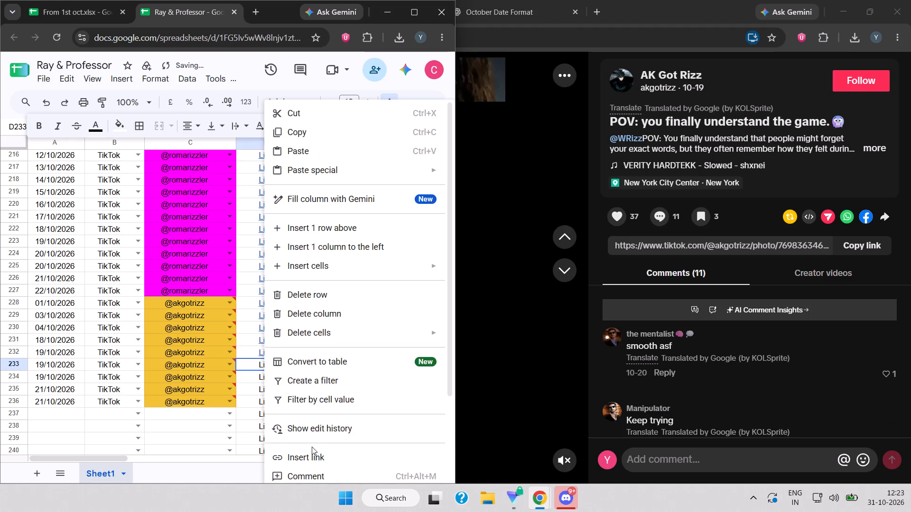
click(312, 451)
key(ctrl+v)
key(Return)
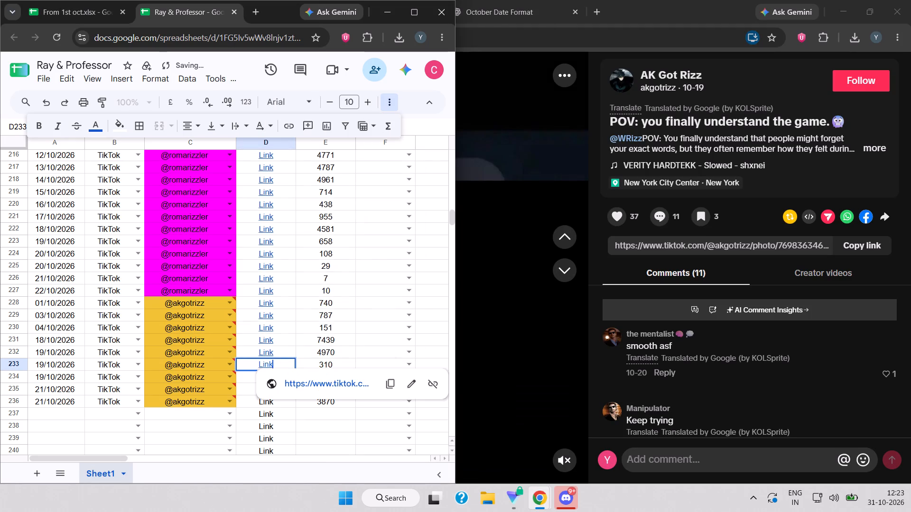
click(570, 237)
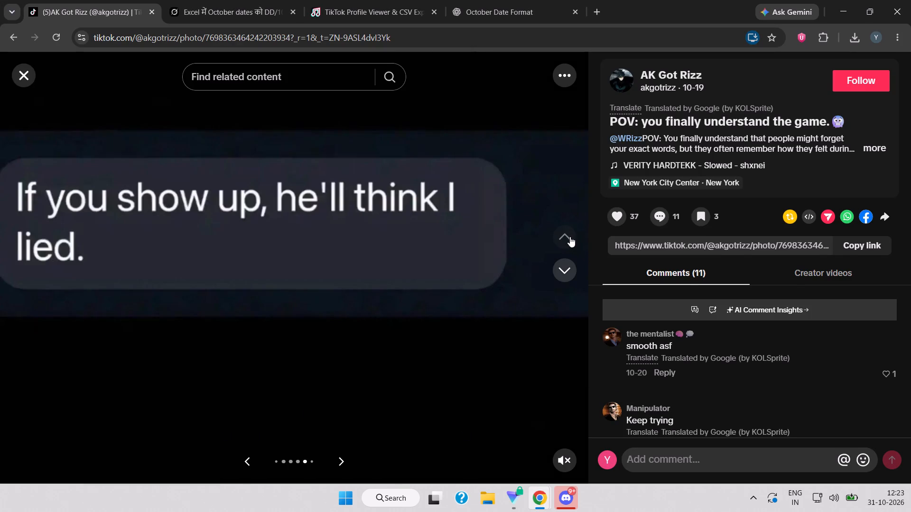
click(869, 248)
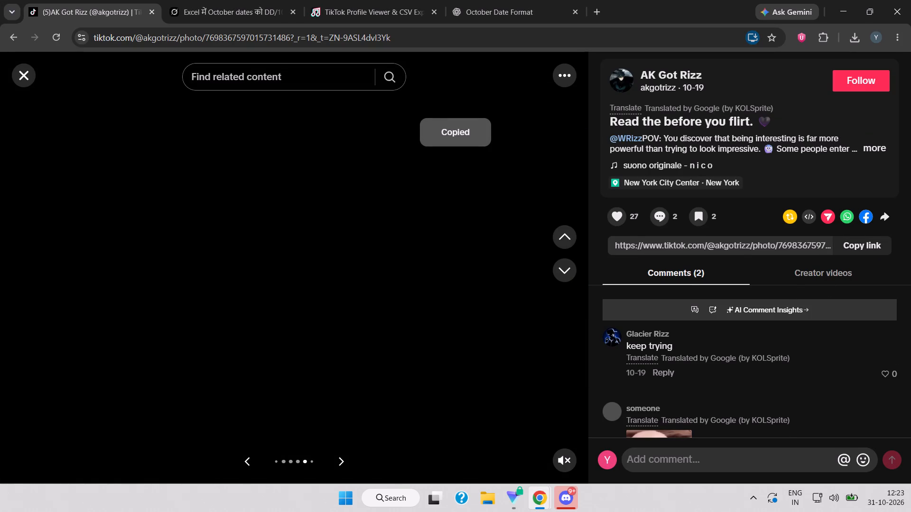
click(477, 420)
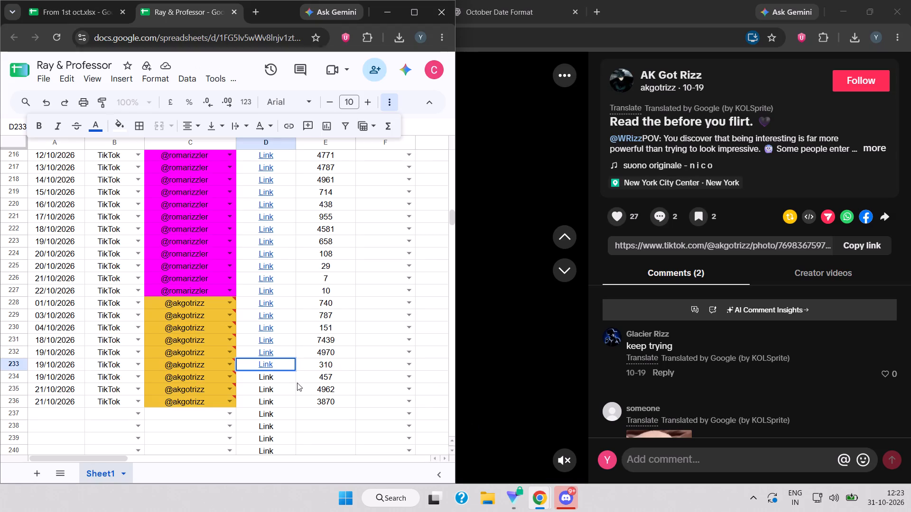
right_click(286, 377)
click(300, 461)
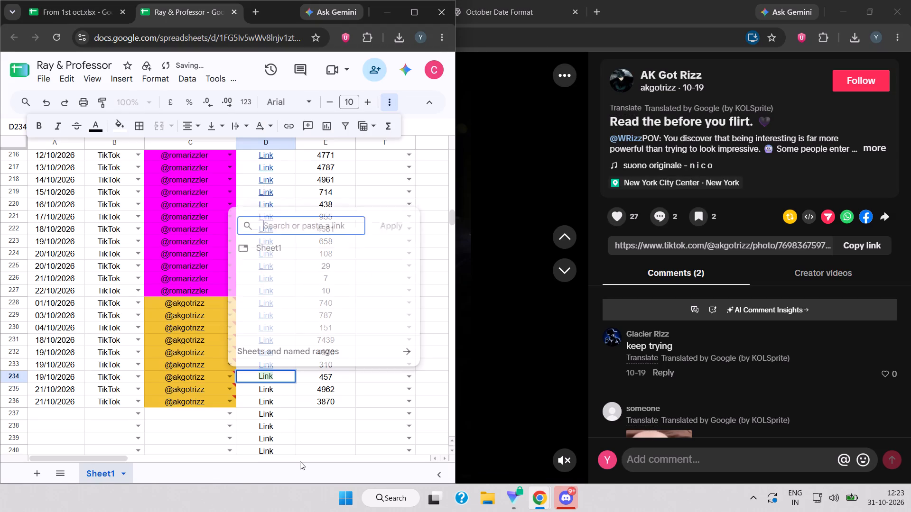
key(ctrl+v)
key(Return)
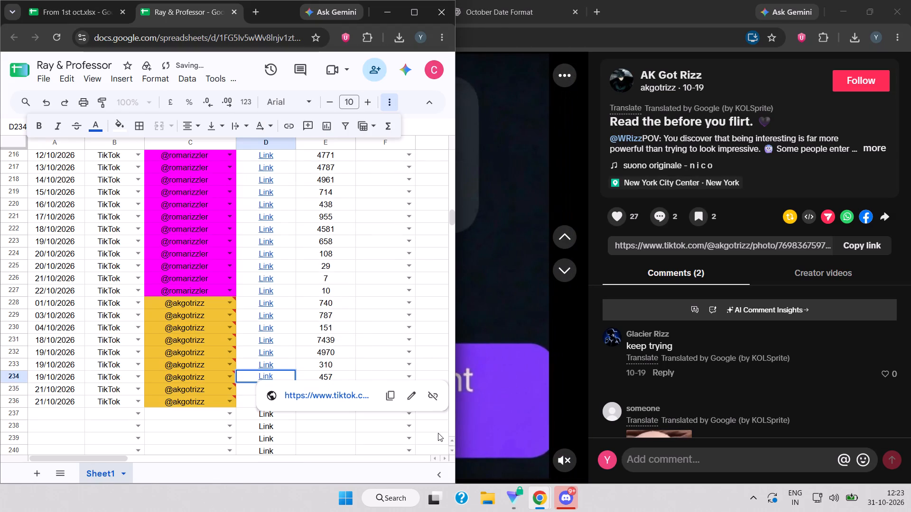
click(567, 238)
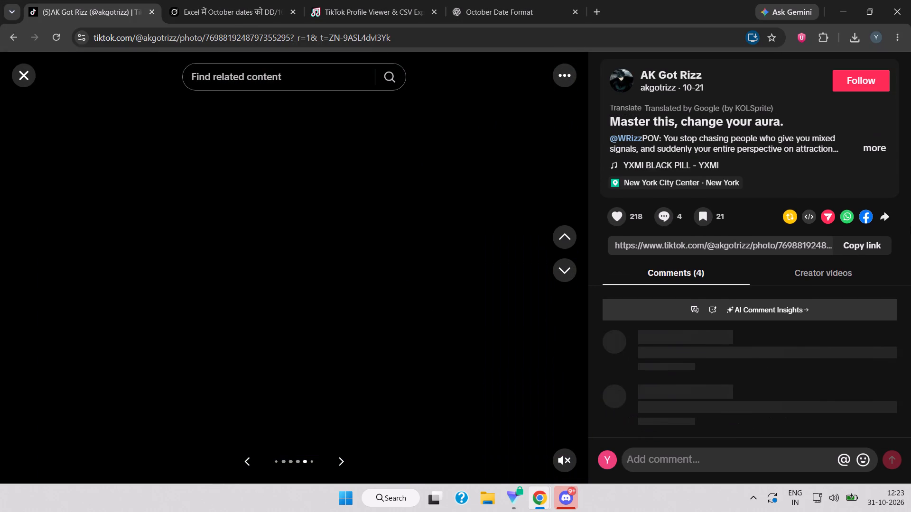
click(858, 247)
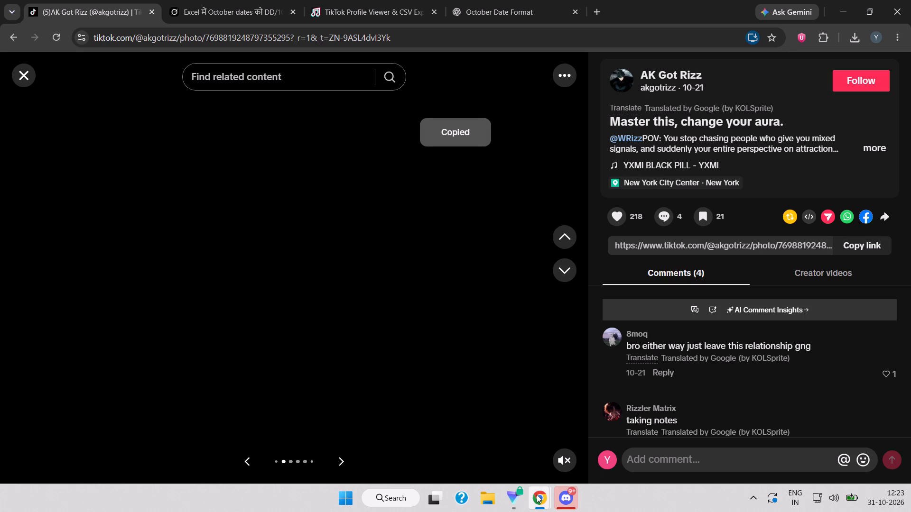
click(455, 438)
right_click(277, 393)
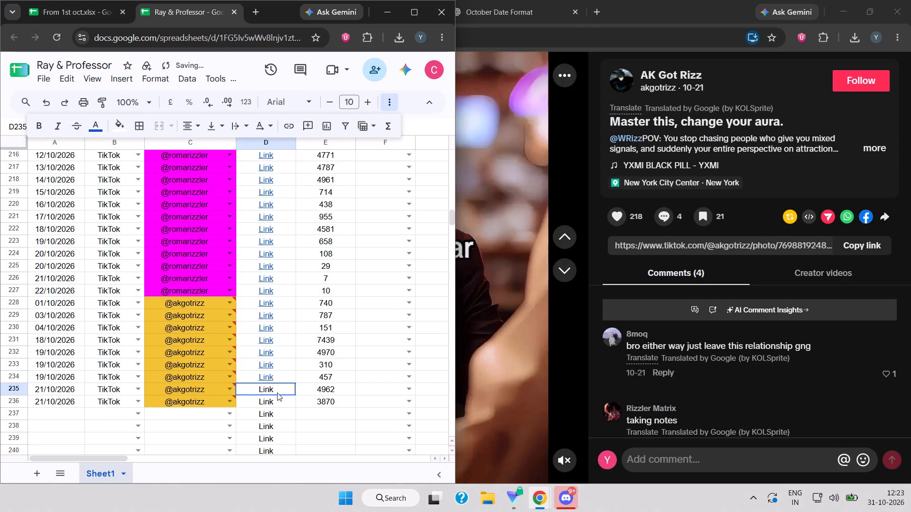
click(307, 462)
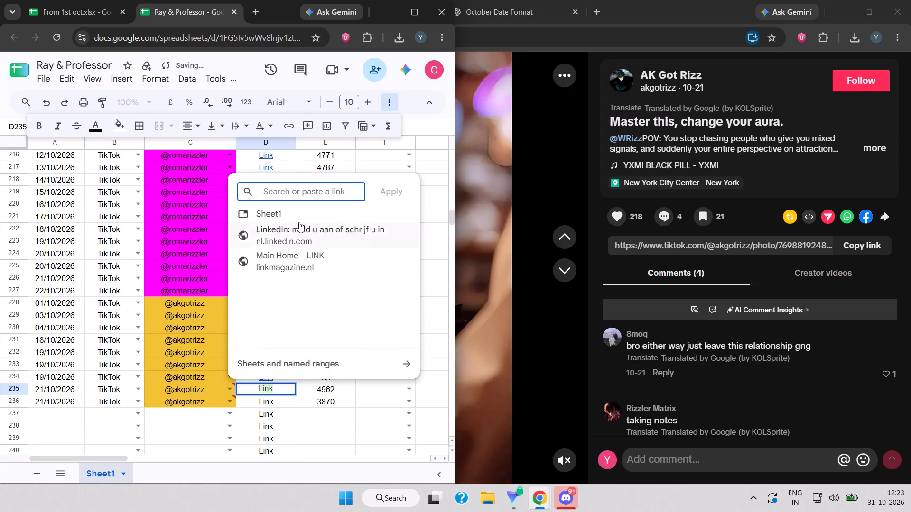
key(ctrl+v)
key(Return)
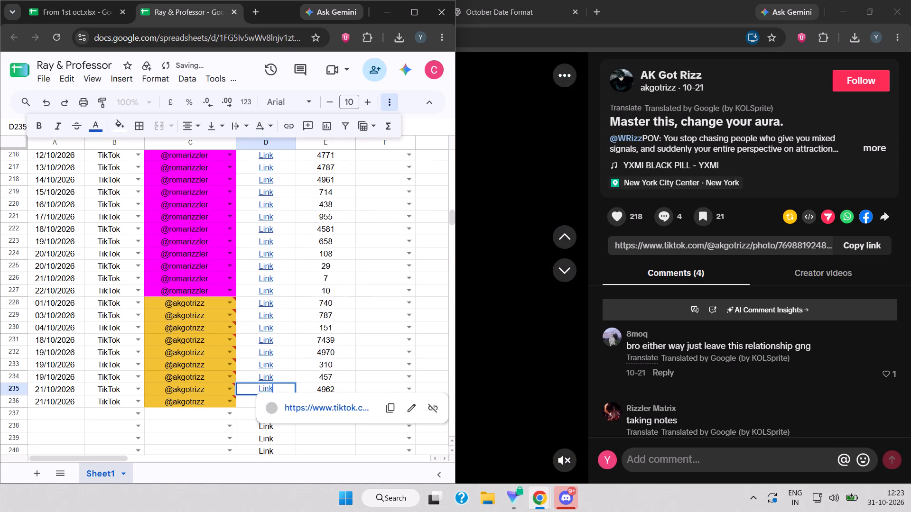
click(566, 243)
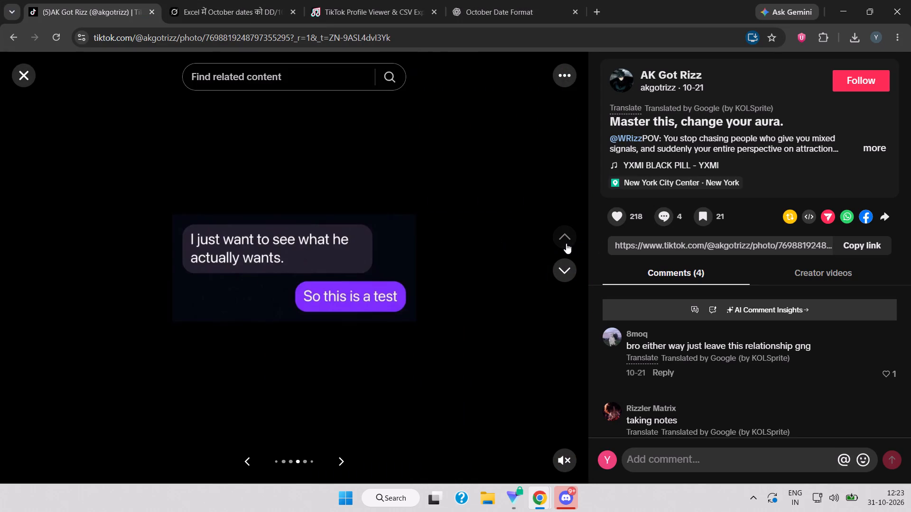
click(847, 242)
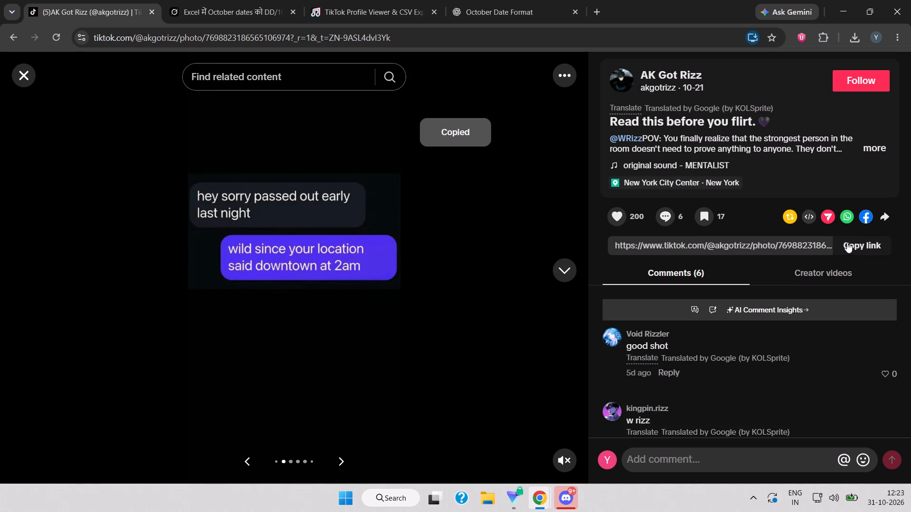
right_click(446, 500)
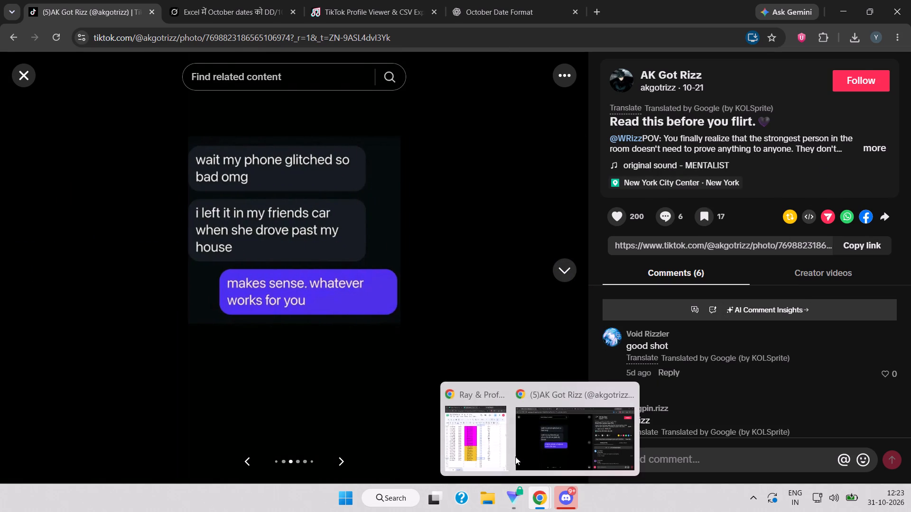
click(483, 436)
right_click(281, 402)
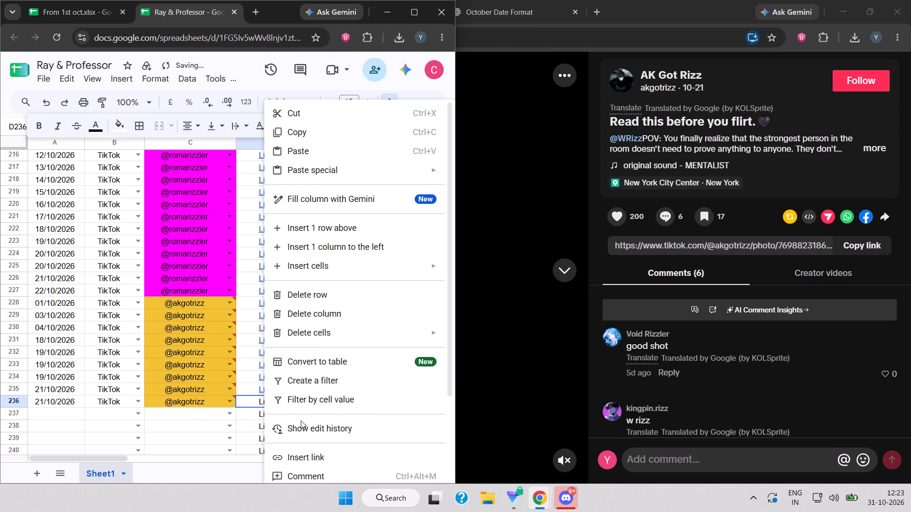
click(316, 456)
key(ctrl+v)
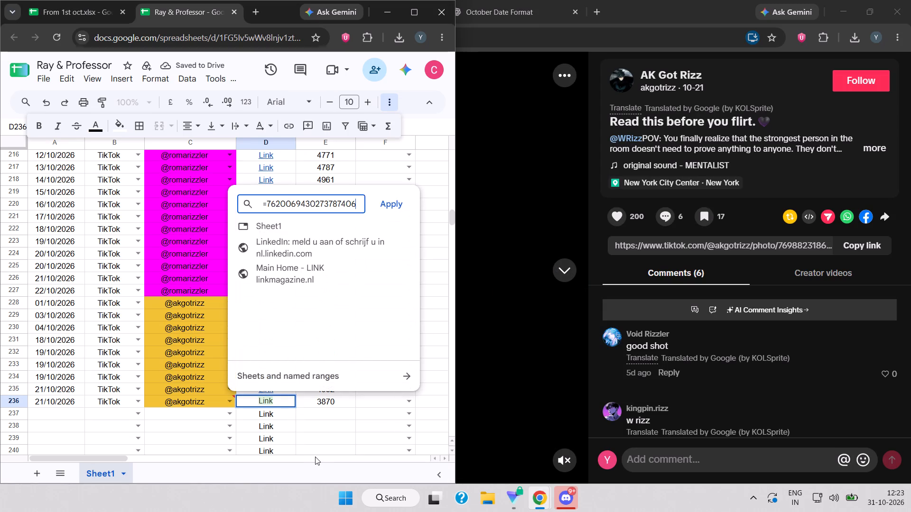
key(Return)
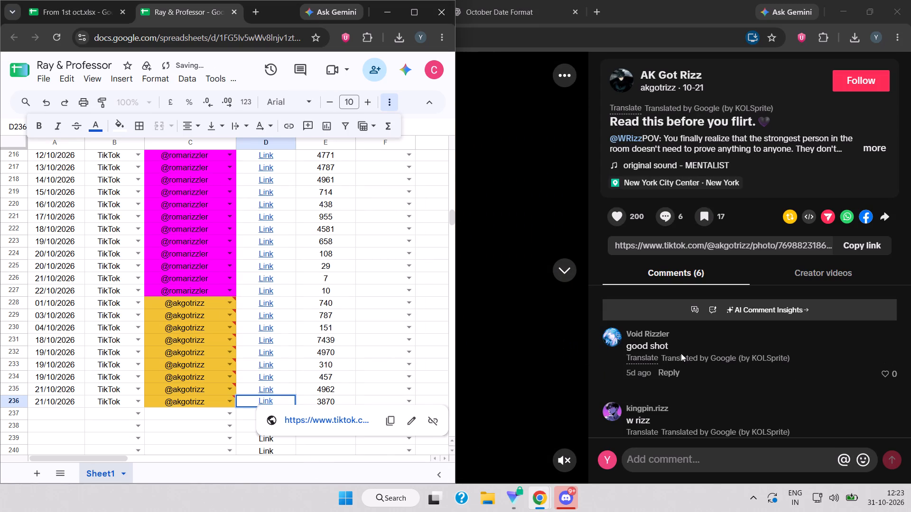
Review the logged TikTok account rows in Ray & Professor against the TikTok account list in From 1st oct.xlsx.
click(411, 13)
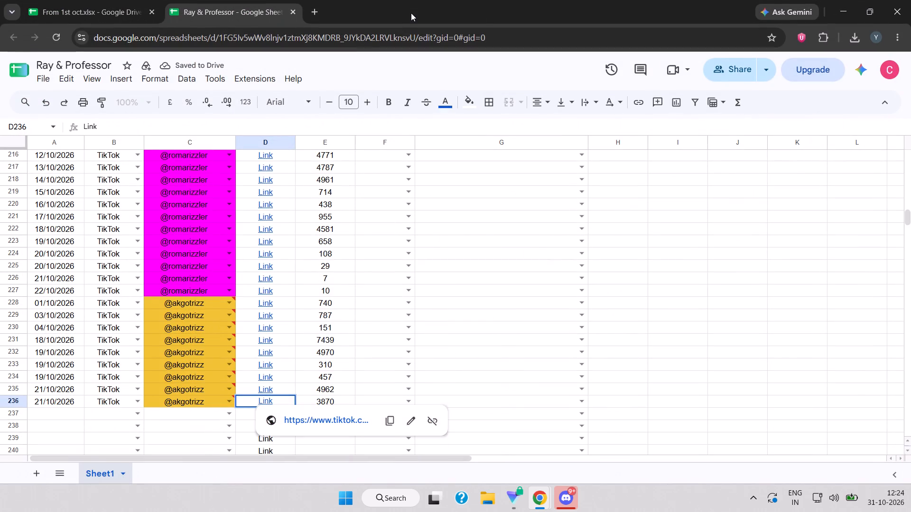
click(115, 8)
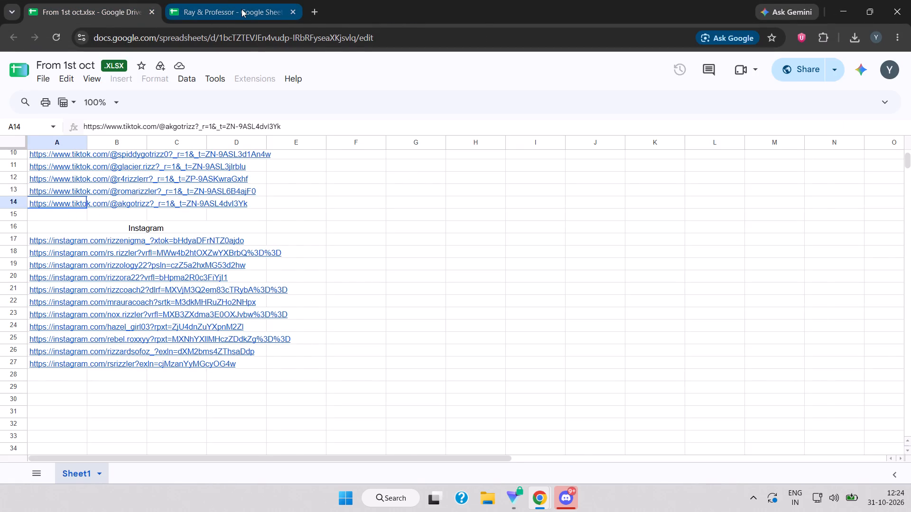
click(242, 9)
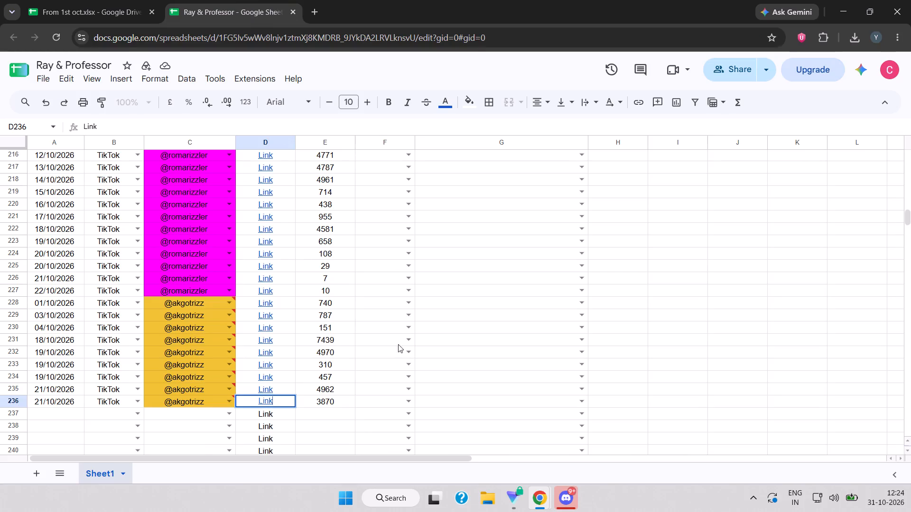
click(459, 400)
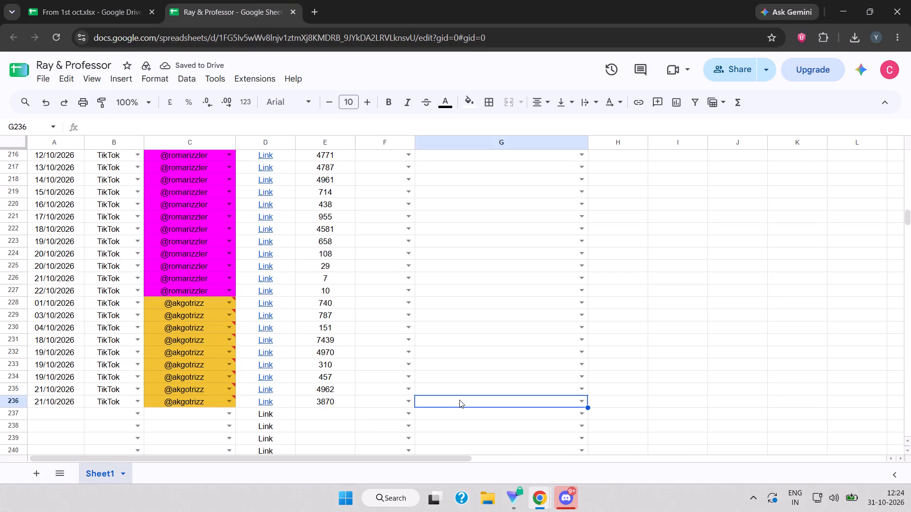
scroll(459, 400, up, 5)
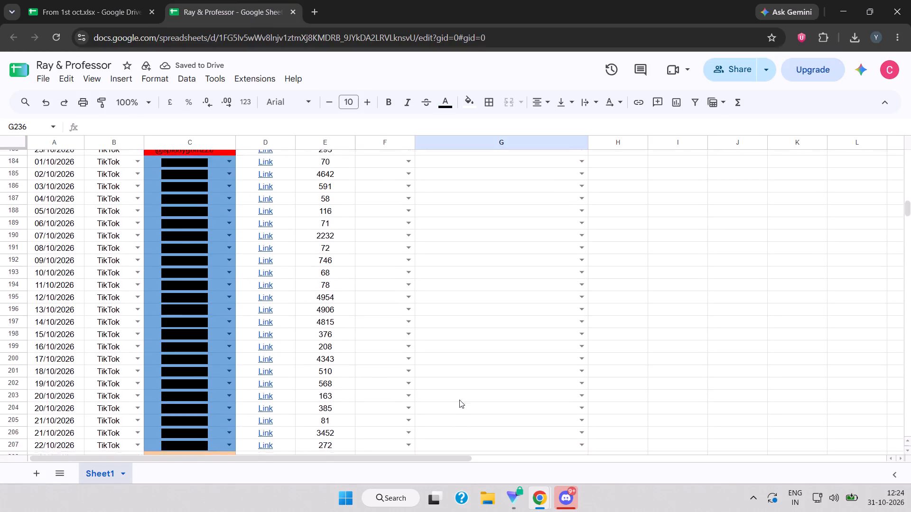
scroll(459, 400, down, 1)
scroll(459, 400, up, 5)
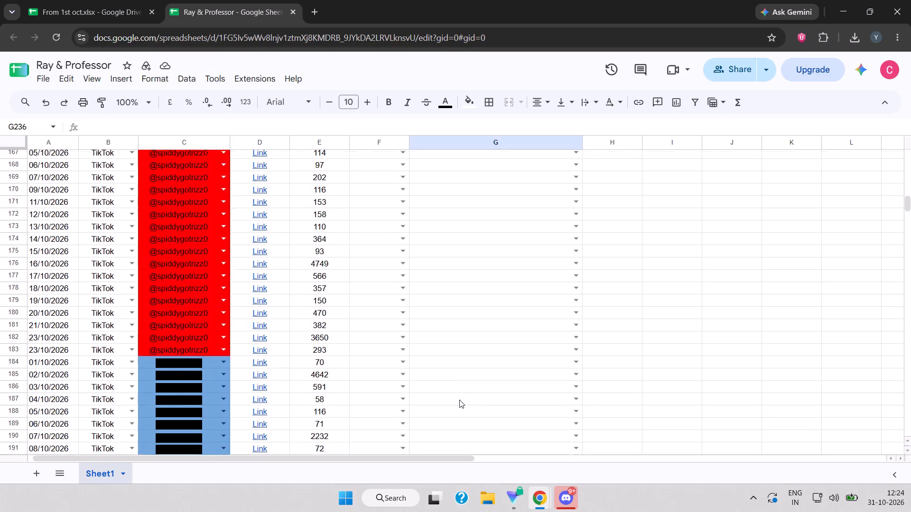
scroll(459, 400, down, 7)
click(89, 0)
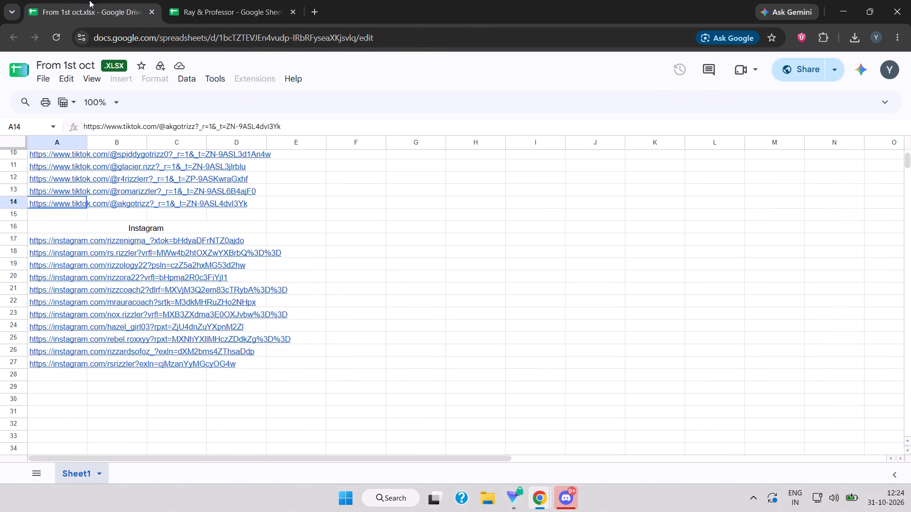
scroll(114, 215, up, 3)
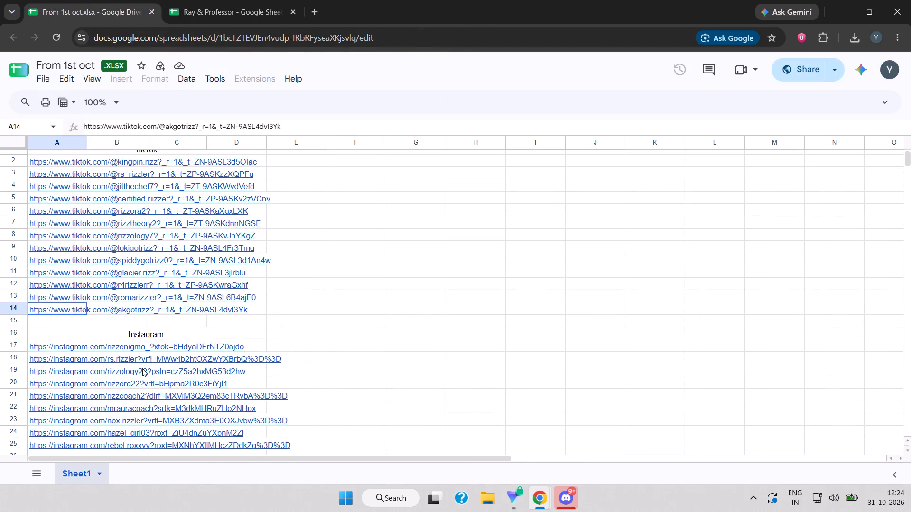
Switch to the Ray & Professor sheet and review the logged TikTok rows above row 236.
click(234, 0)
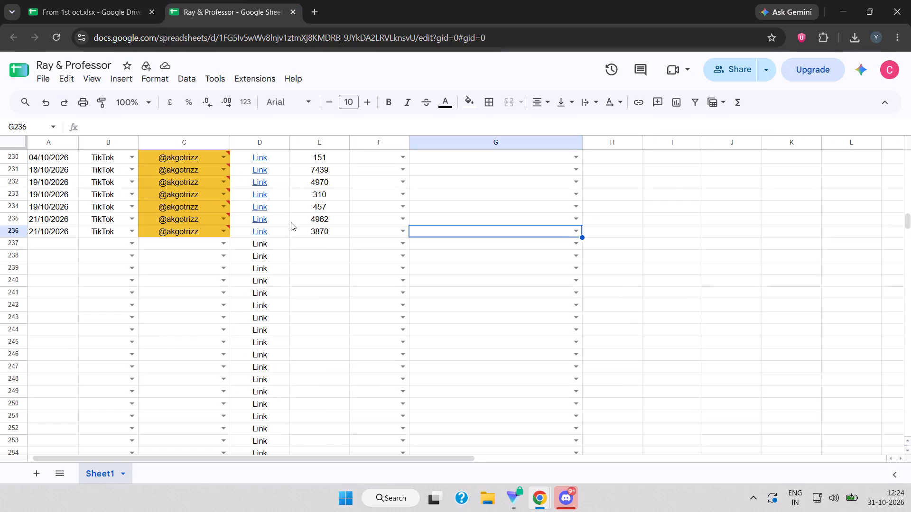
scroll(284, 354, up, 7)
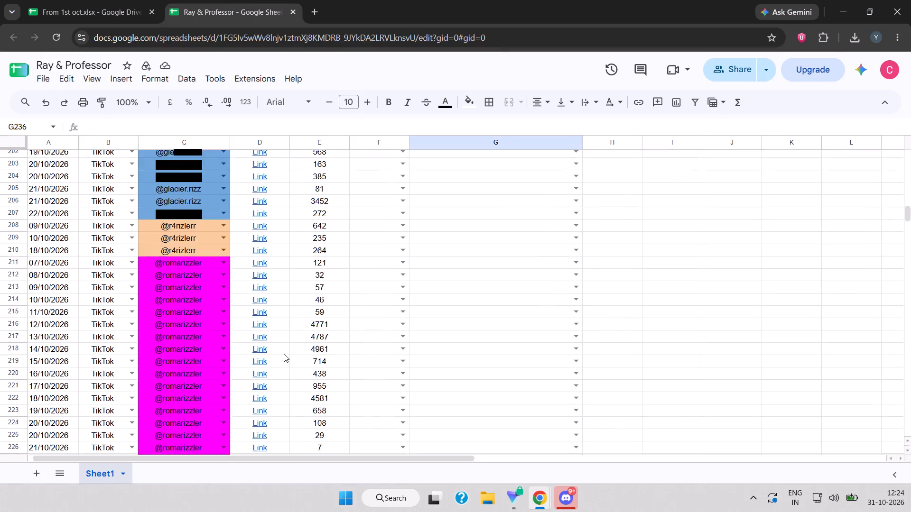
scroll(284, 354, up, 1)
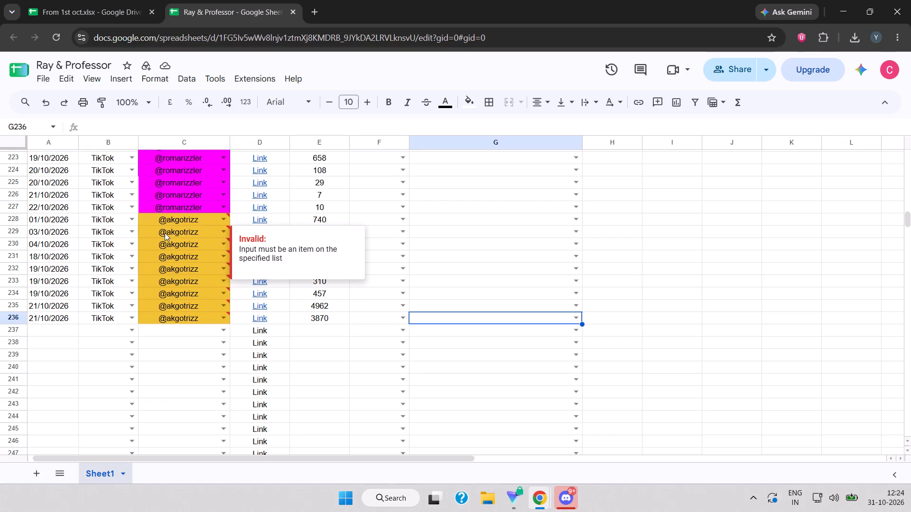
scroll(389, 293, up, 6)
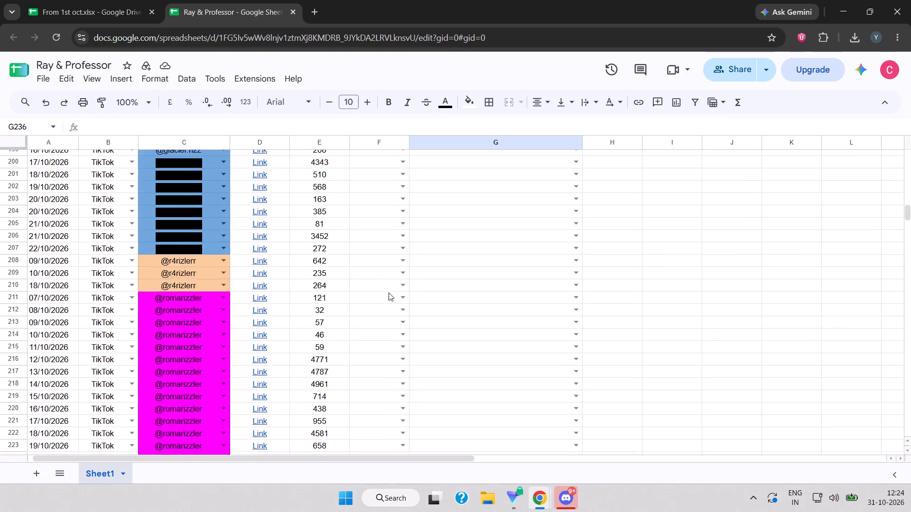
scroll(389, 293, up, 5)
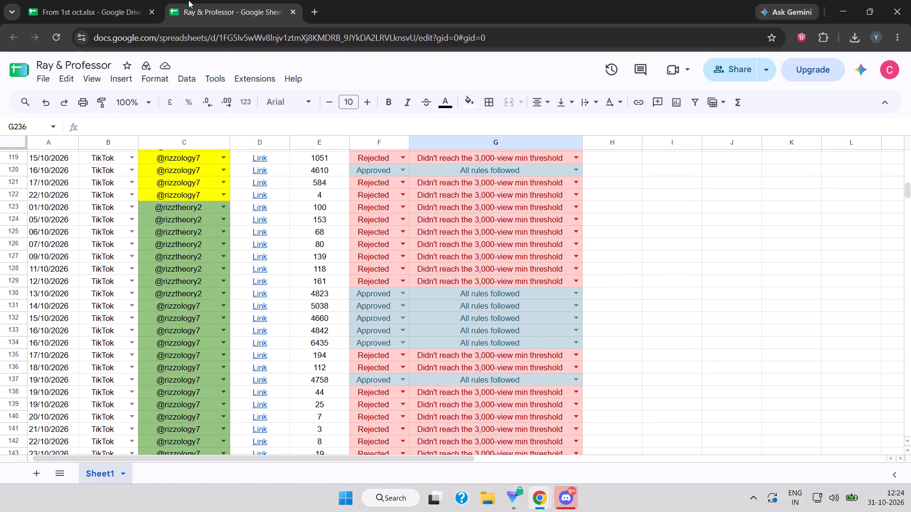
click(93, 1)
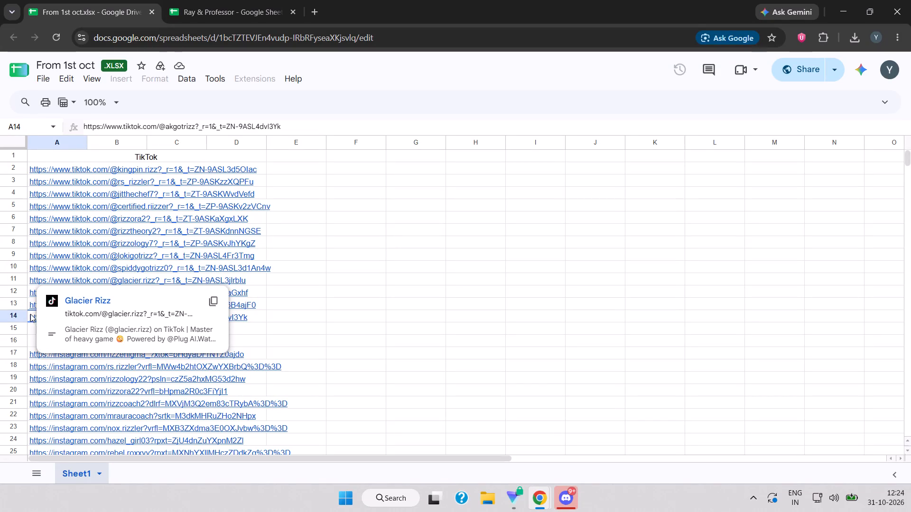
click(234, 0)
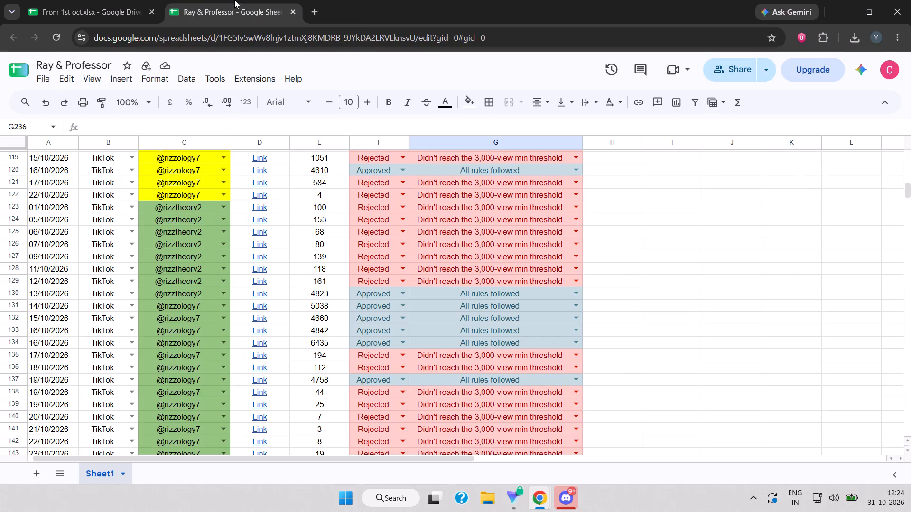
scroll(220, 305, down, 5)
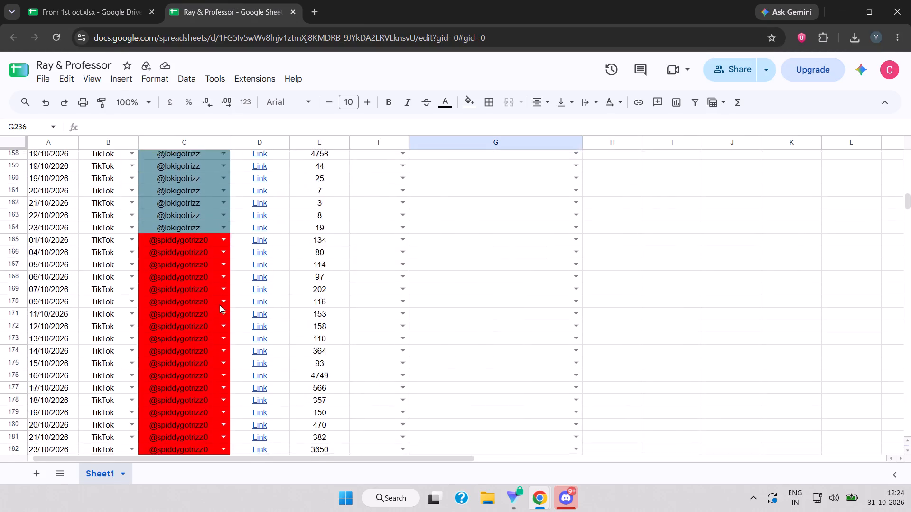
scroll(220, 305, down, 3)
scroll(220, 305, up, 1)
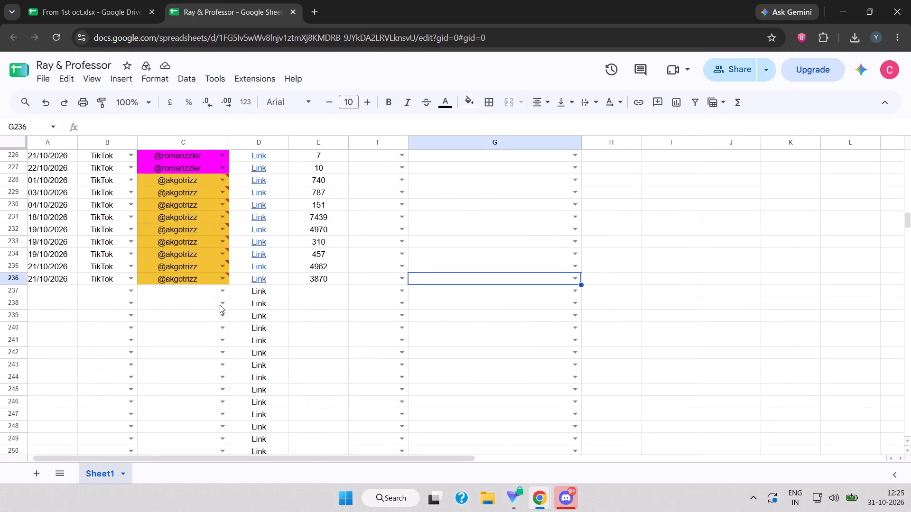
scroll(220, 305, up, 1)
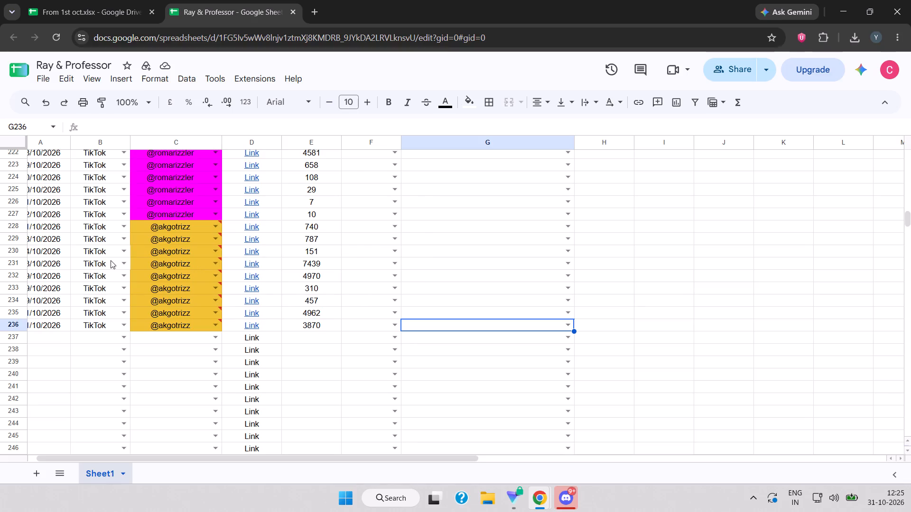
scroll(55, 340, right, 1)
scroll(55, 340, up, 2)
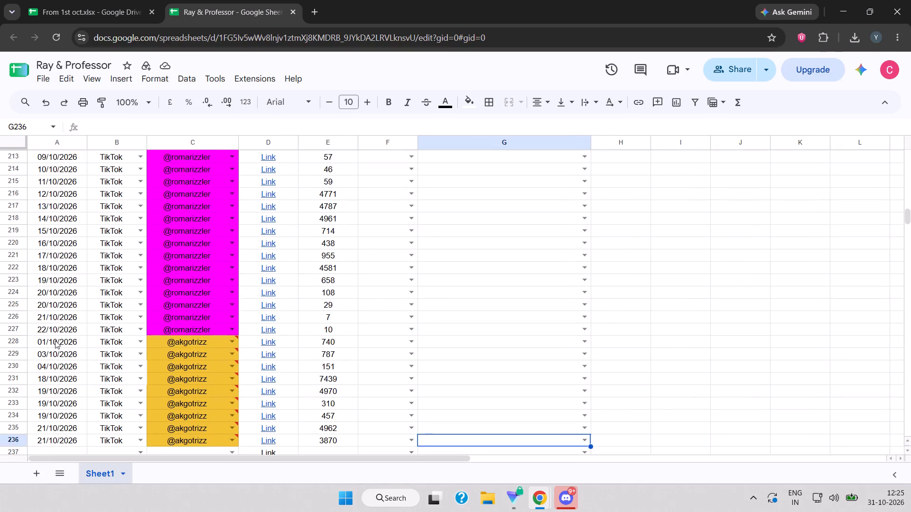
scroll(55, 340, up, 1)
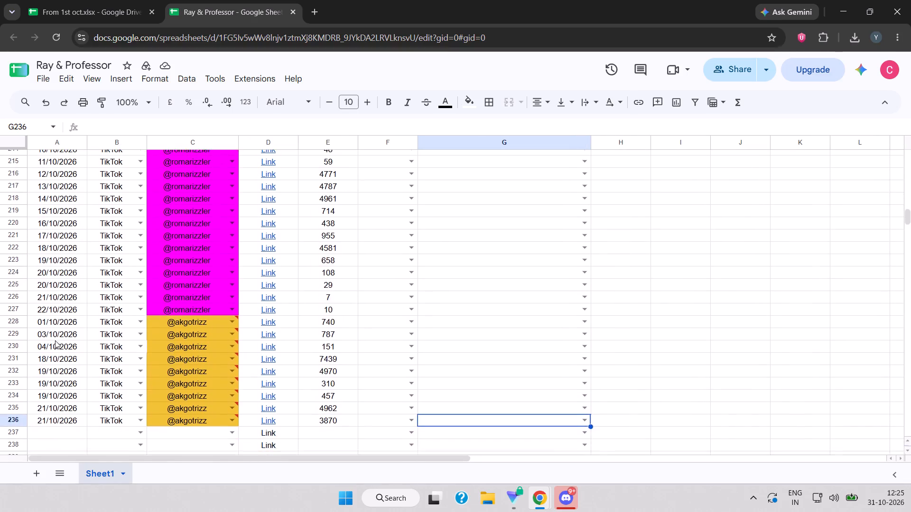
scroll(55, 340, up, 1)
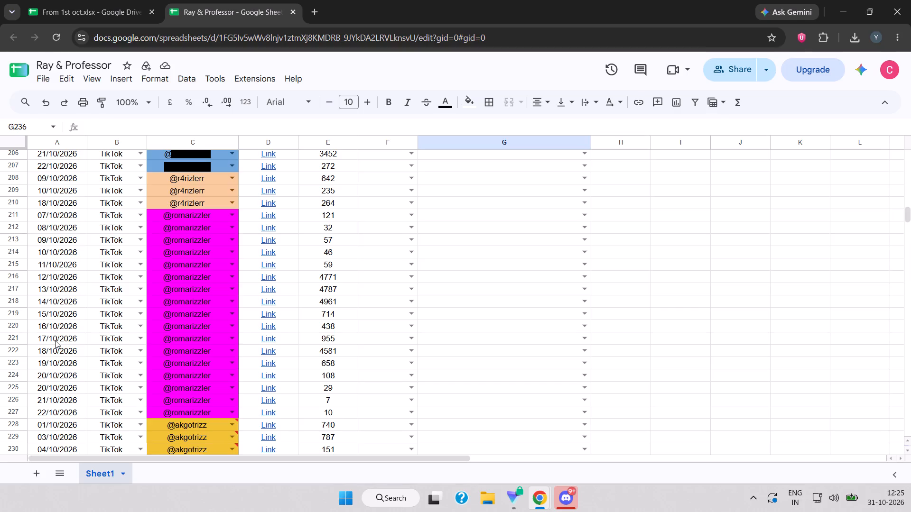
Close both browser windows, the one with the tracking sheet and the one with the TikTok post.
click(910, 0)
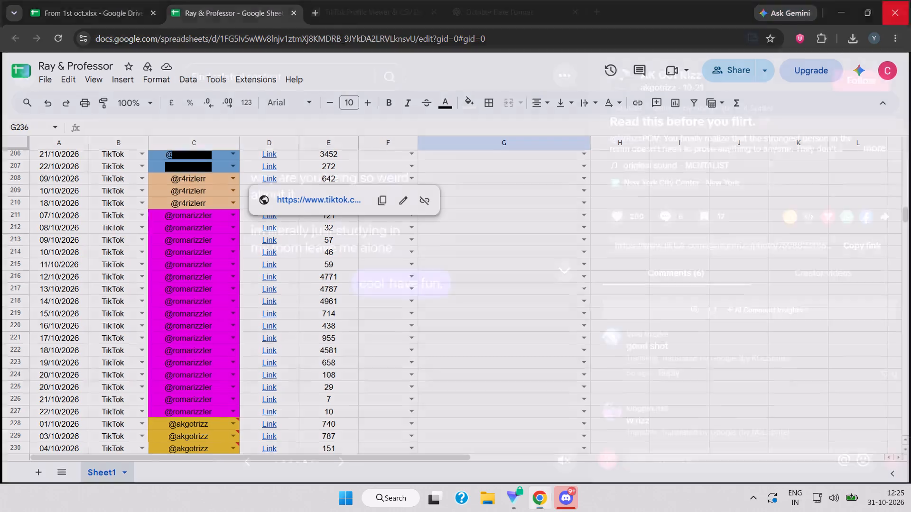
click(897, 8)
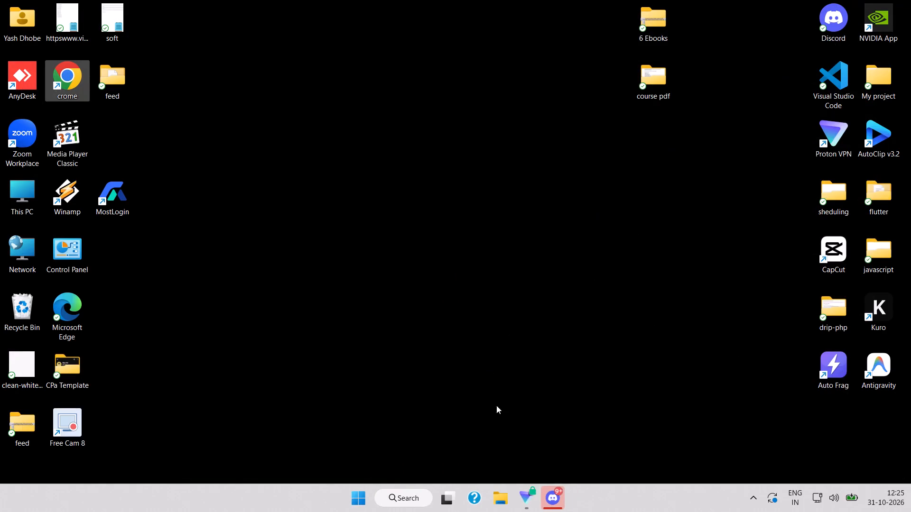
Switch to Proton VPN, disconnect from the Netherlands server and close its window.
click(553, 455)
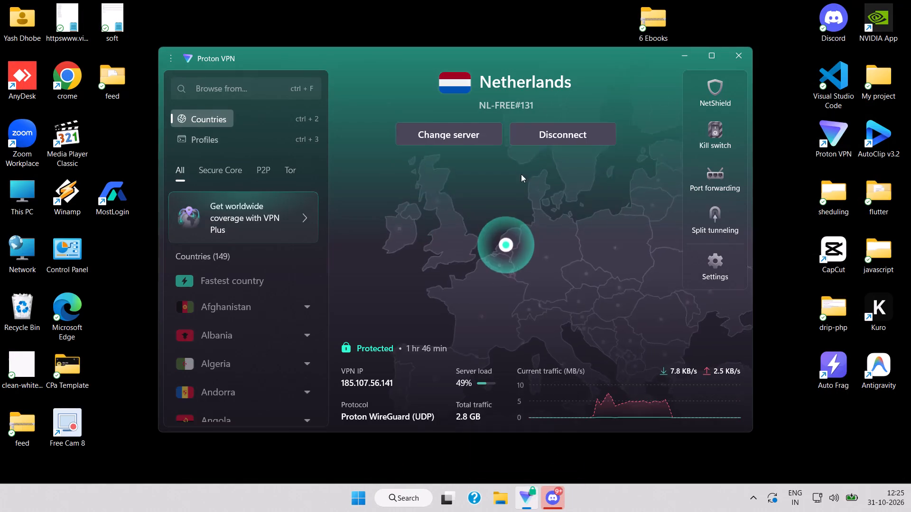
click(552, 142)
click(740, 55)
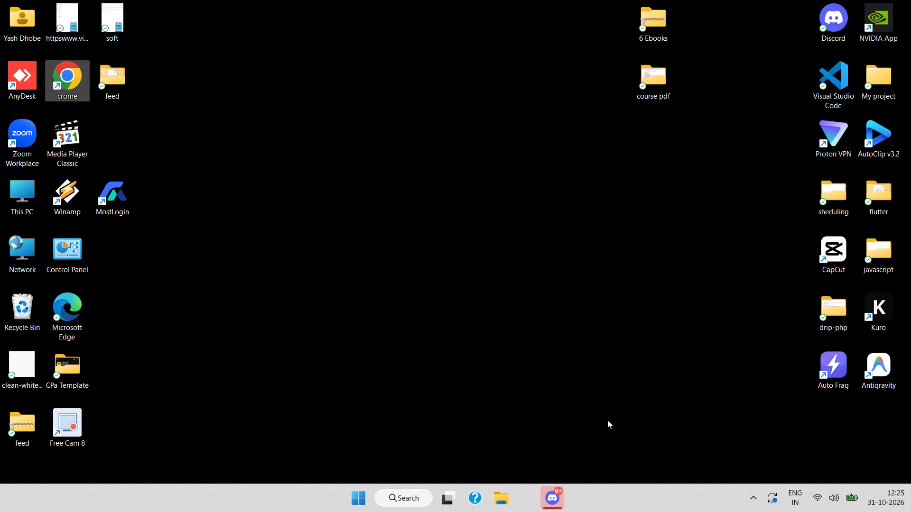
Close the Discord window.
click(593, 398)
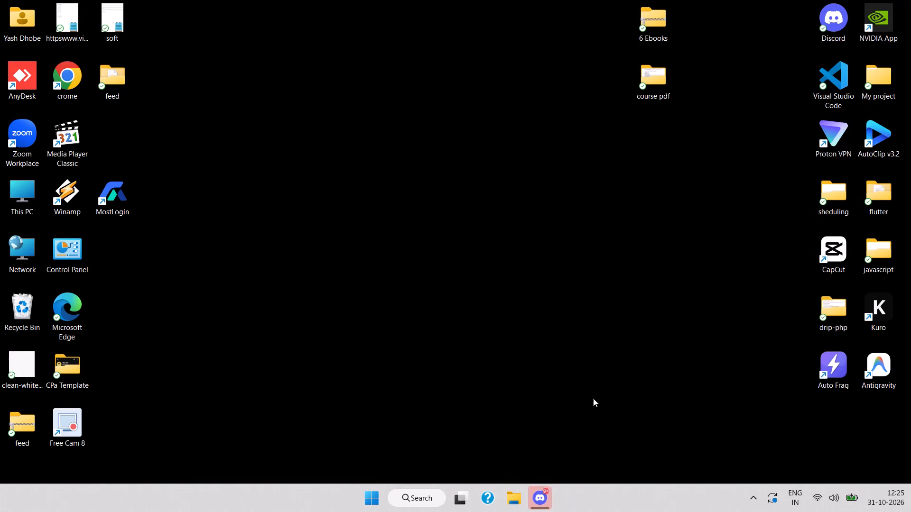